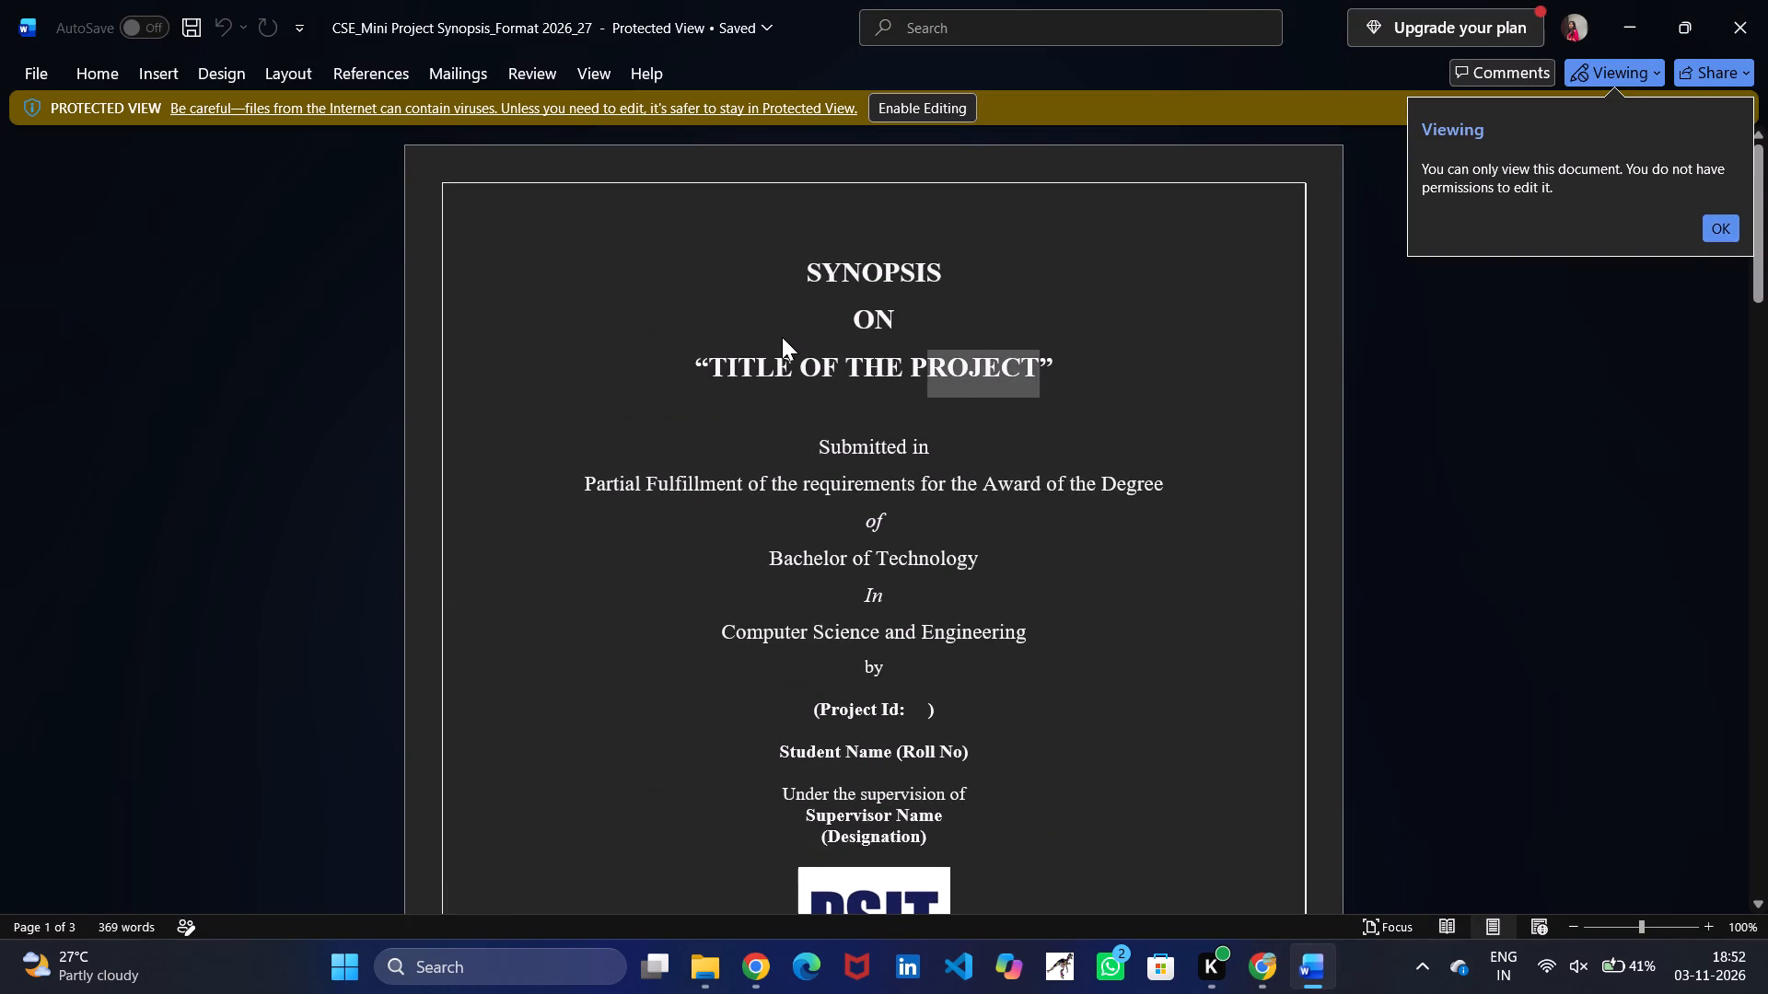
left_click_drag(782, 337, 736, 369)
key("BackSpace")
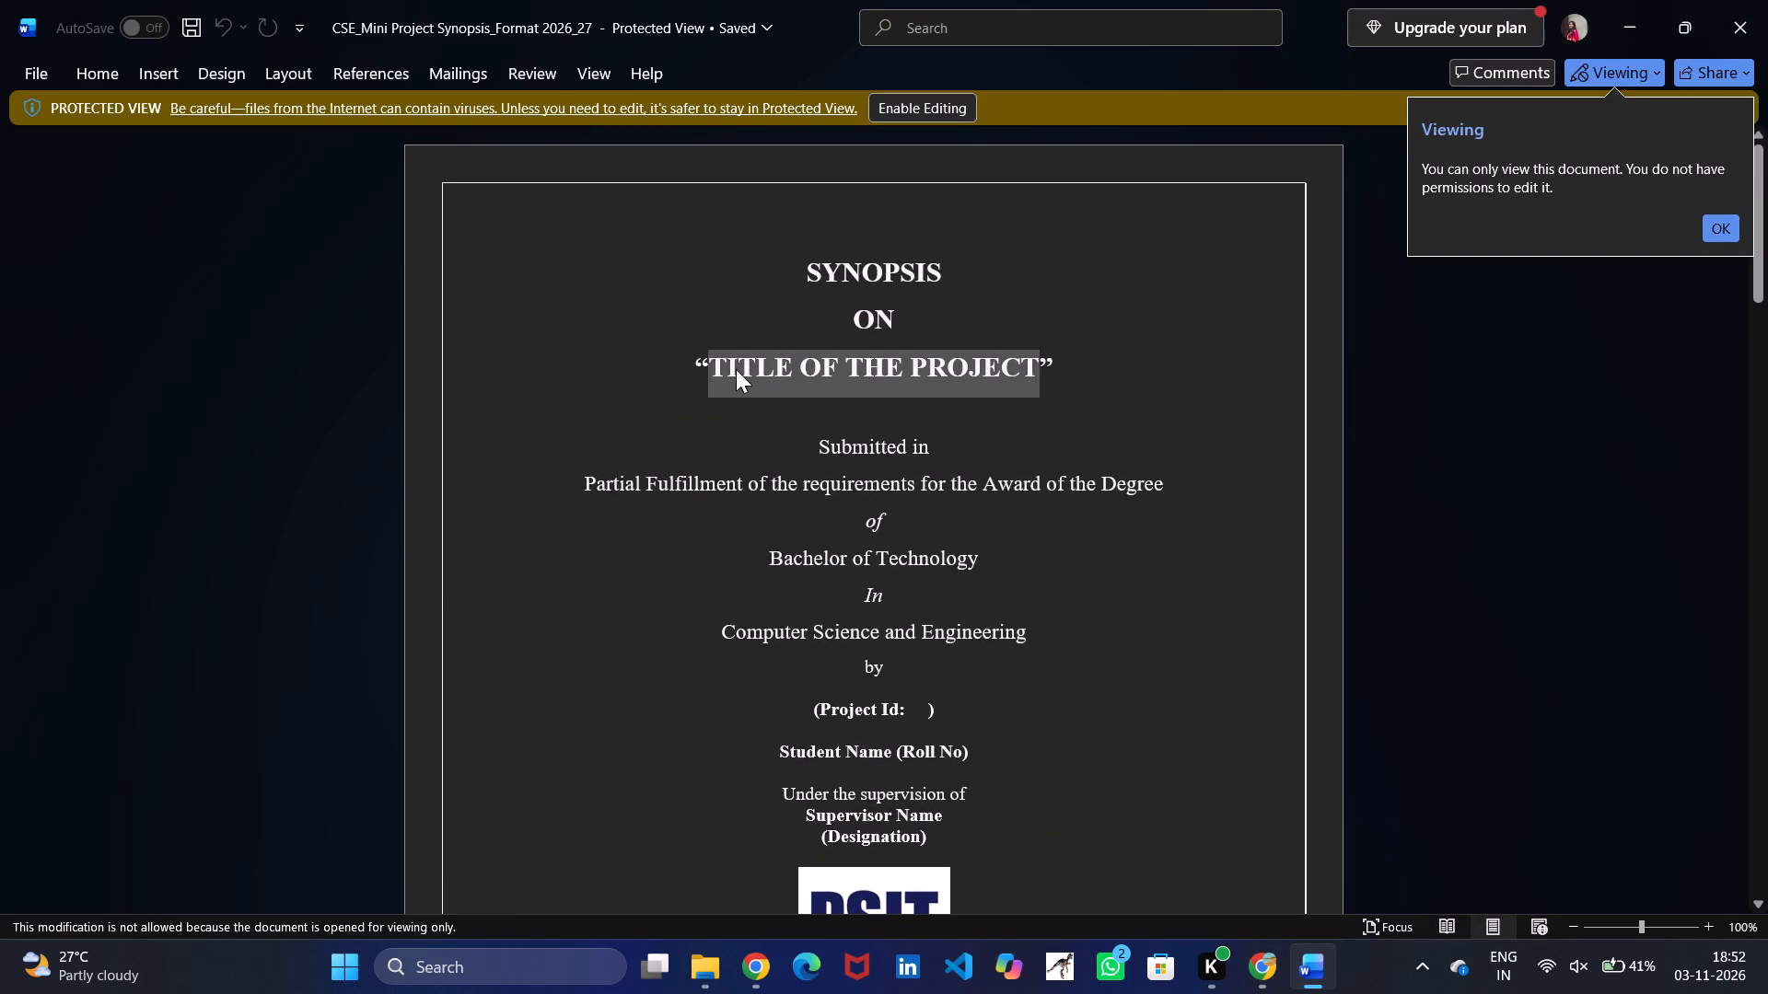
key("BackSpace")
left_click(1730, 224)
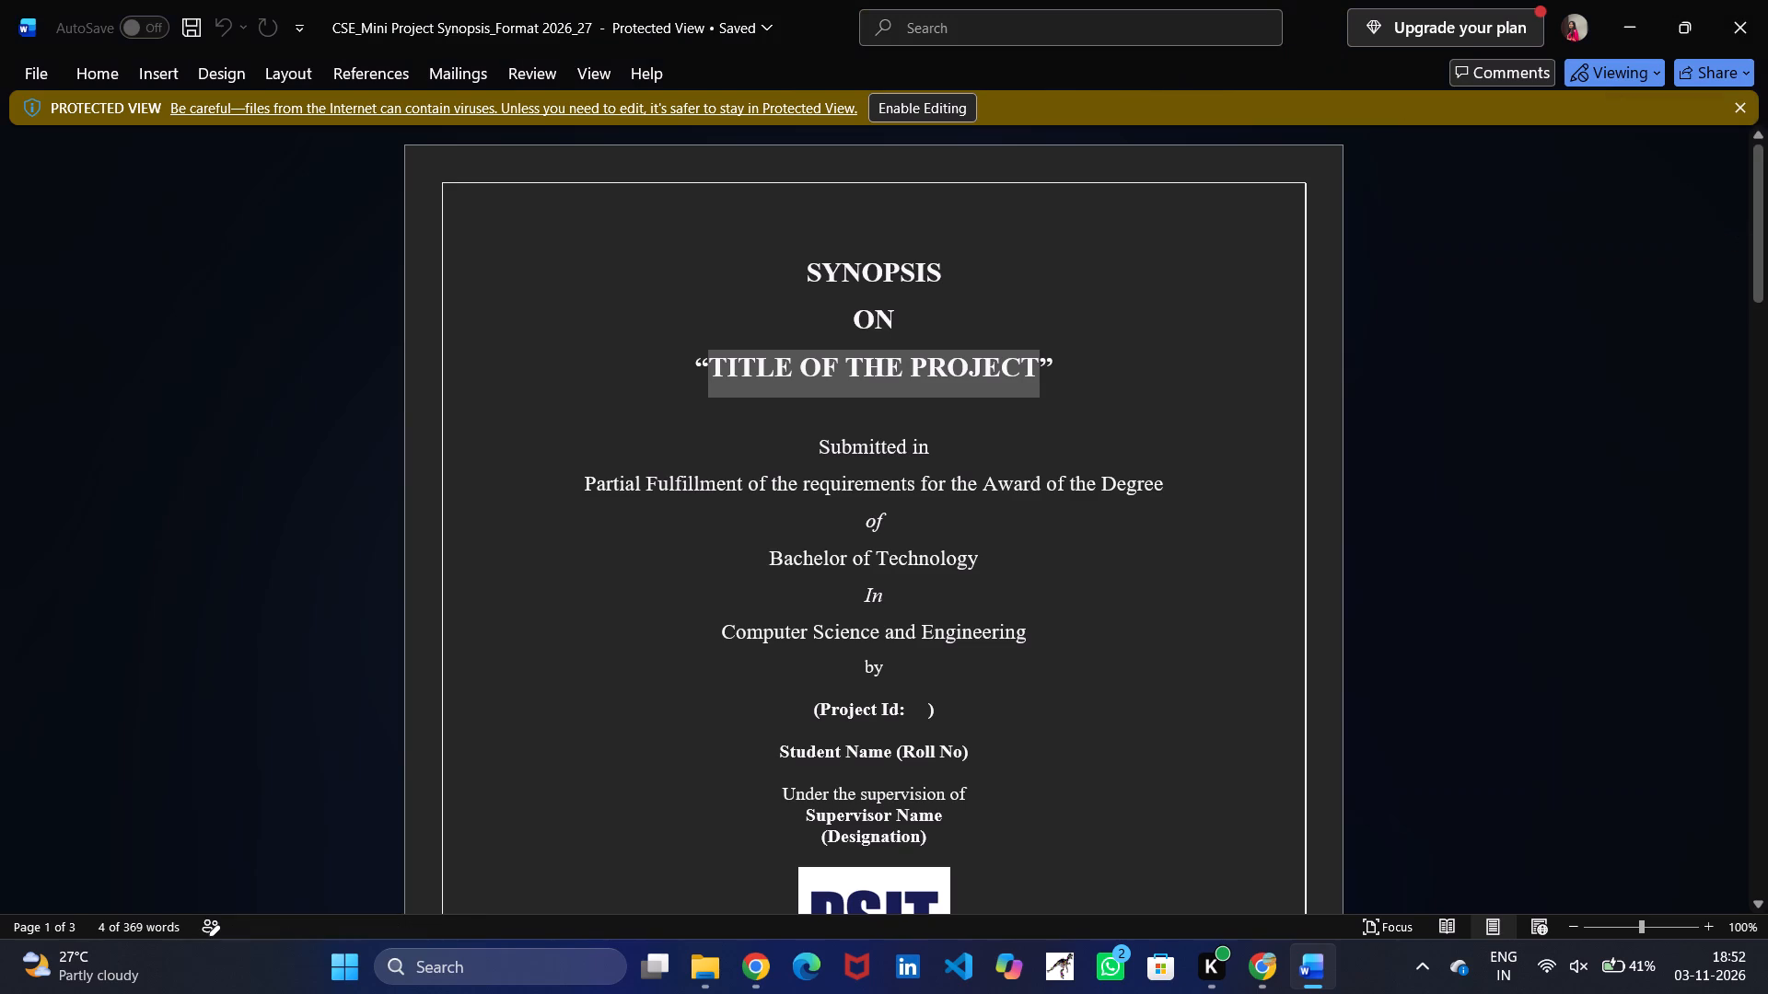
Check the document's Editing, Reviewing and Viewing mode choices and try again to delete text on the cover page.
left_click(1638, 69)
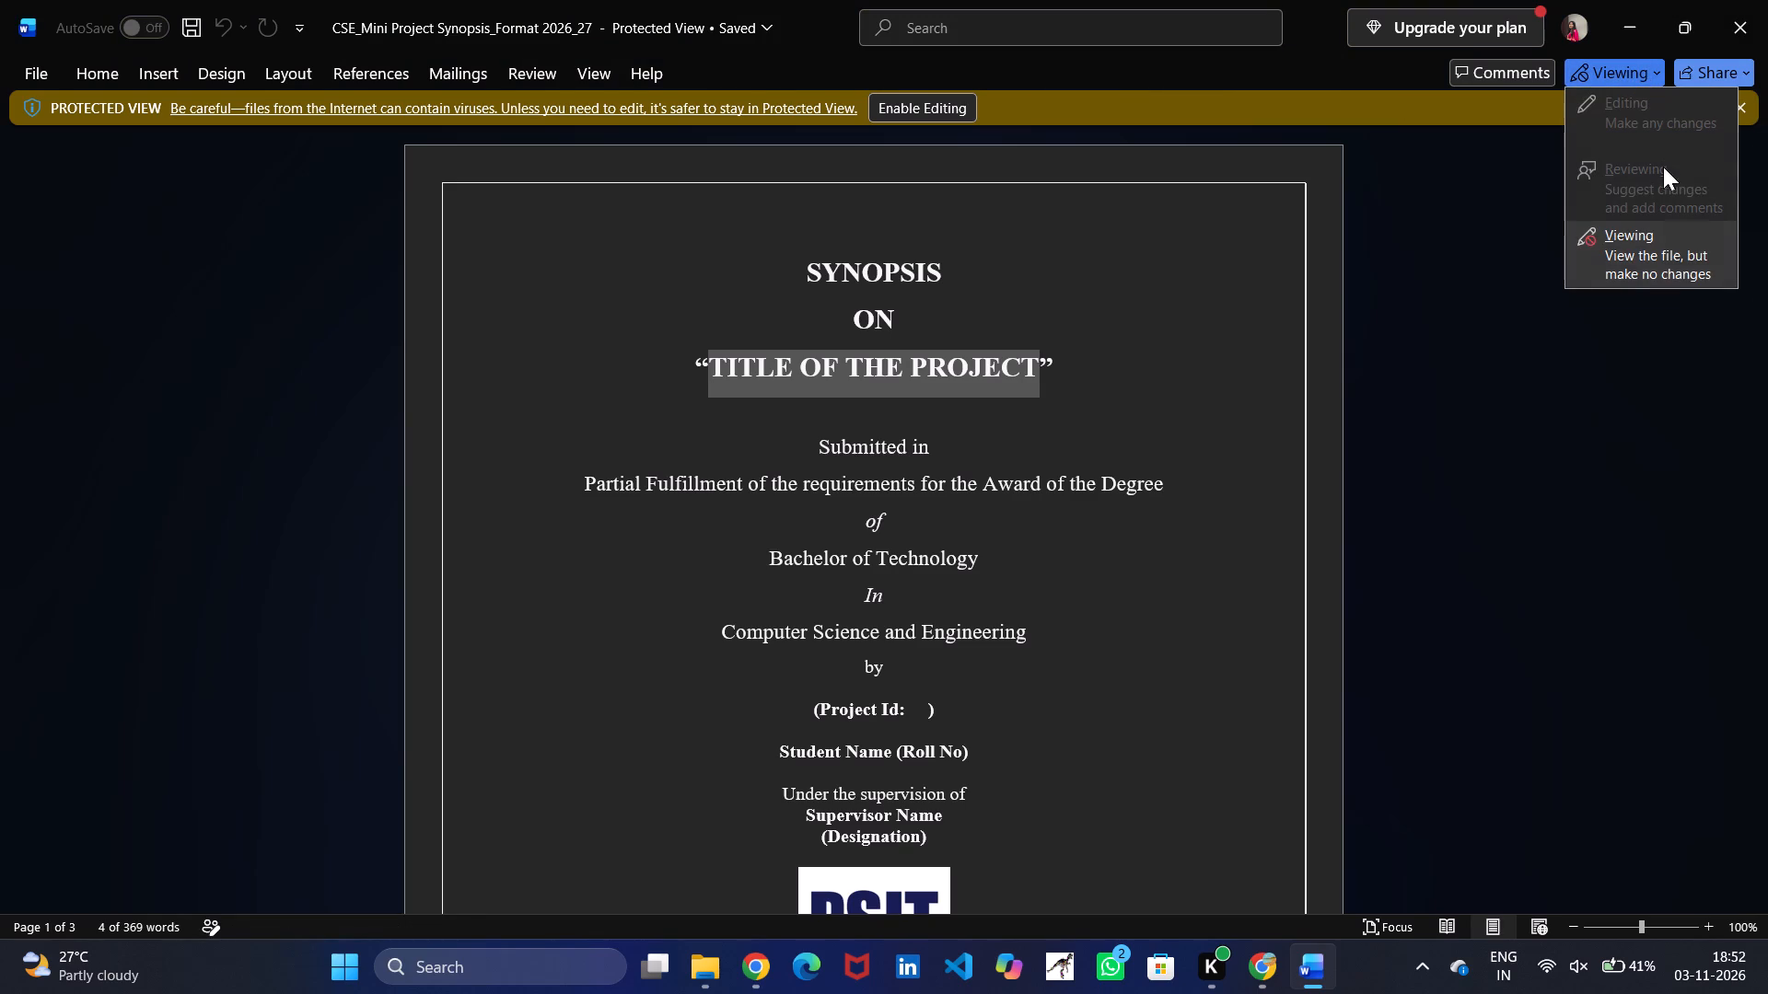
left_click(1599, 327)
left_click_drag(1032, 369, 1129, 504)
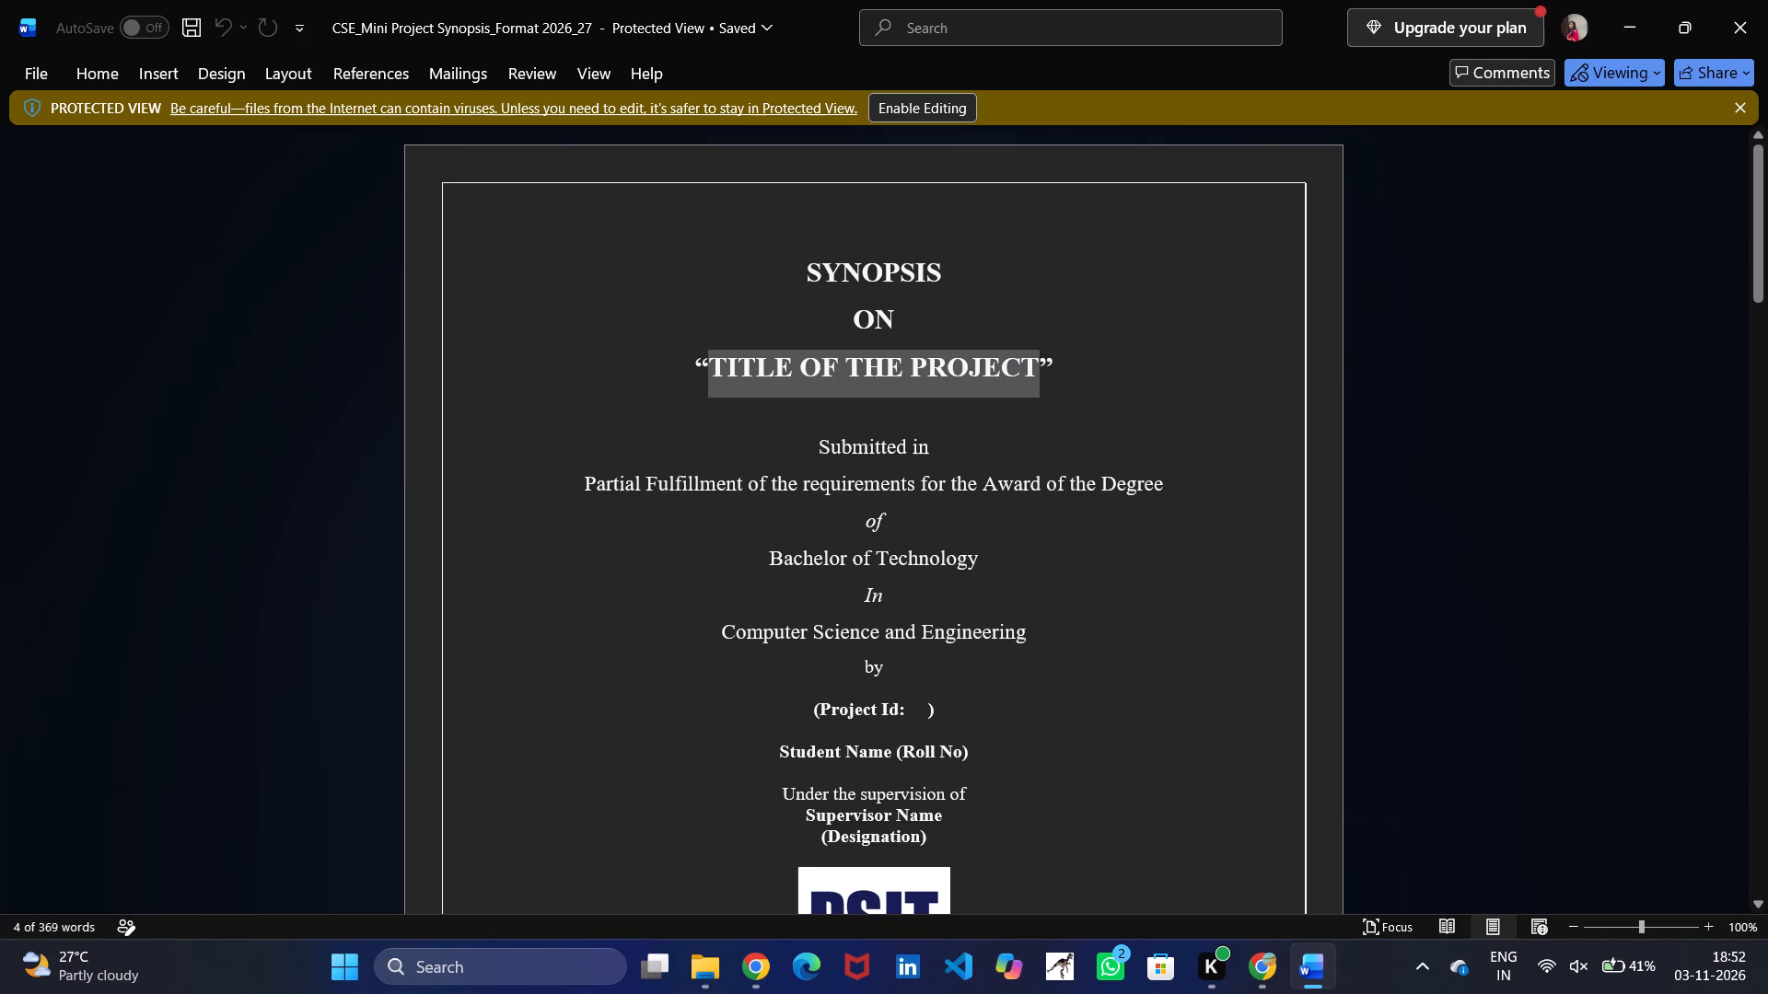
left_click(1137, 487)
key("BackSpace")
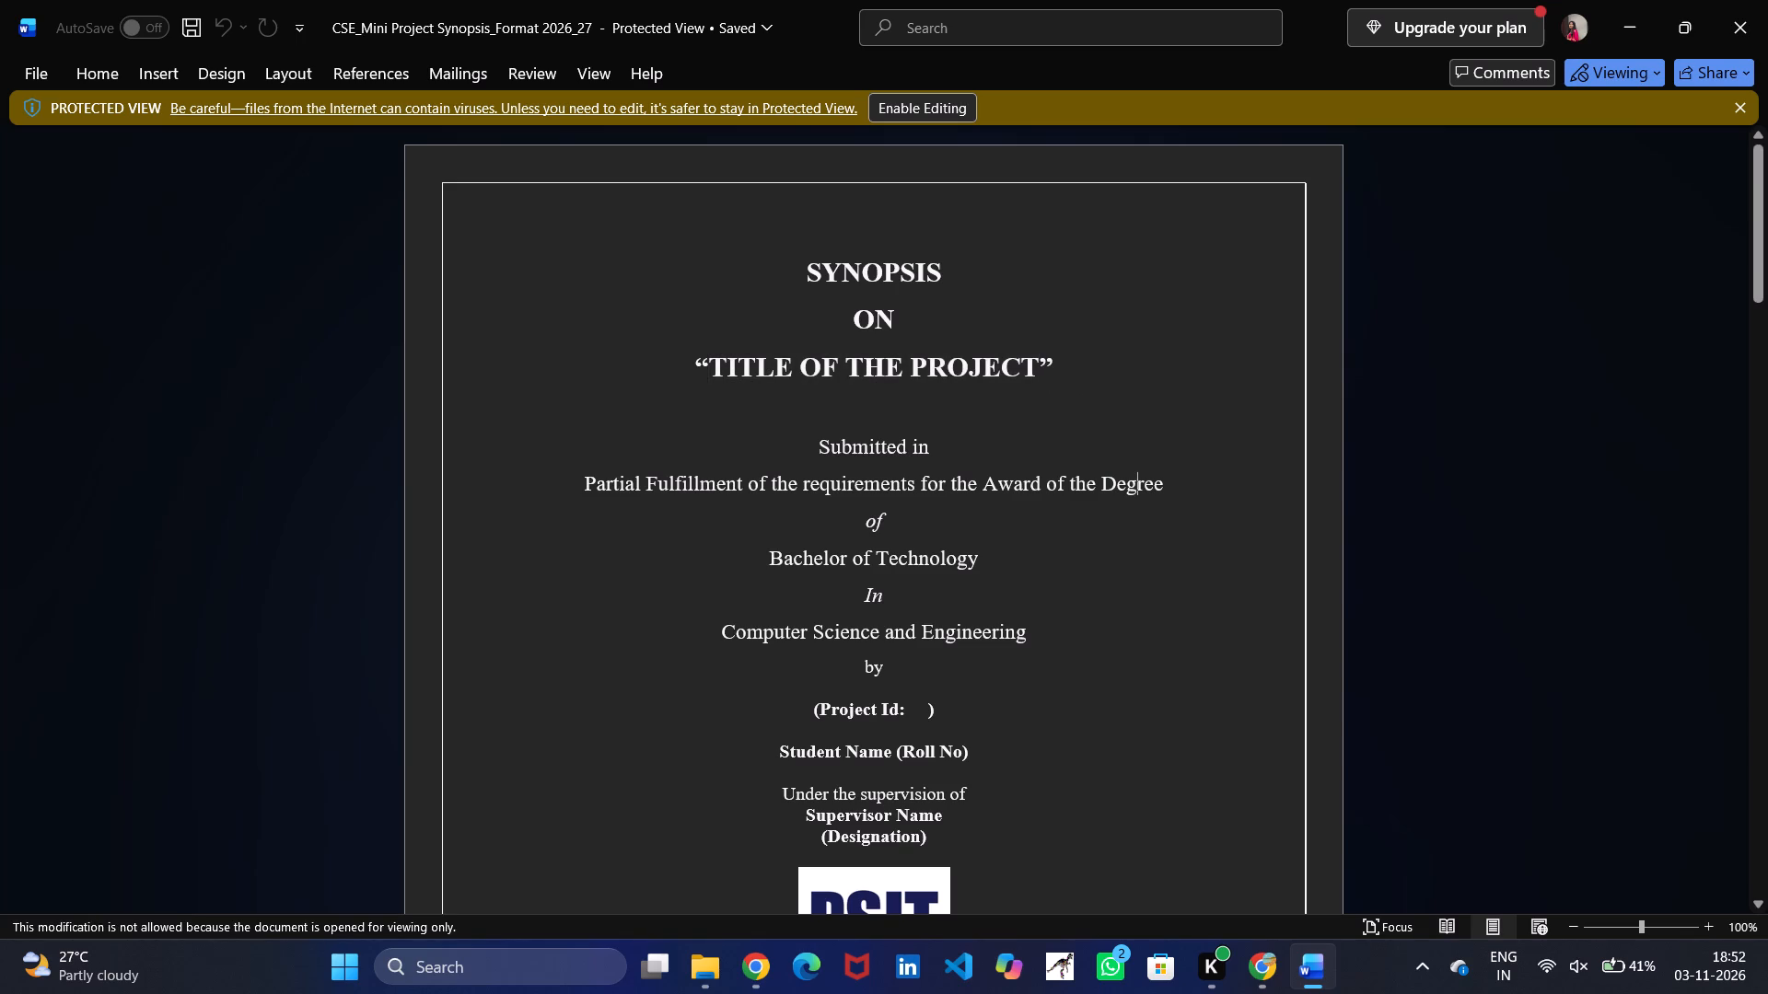
Enable editing of the protected template document.
left_click_drag(900, 123, 900, 110)
left_click(900, 110)
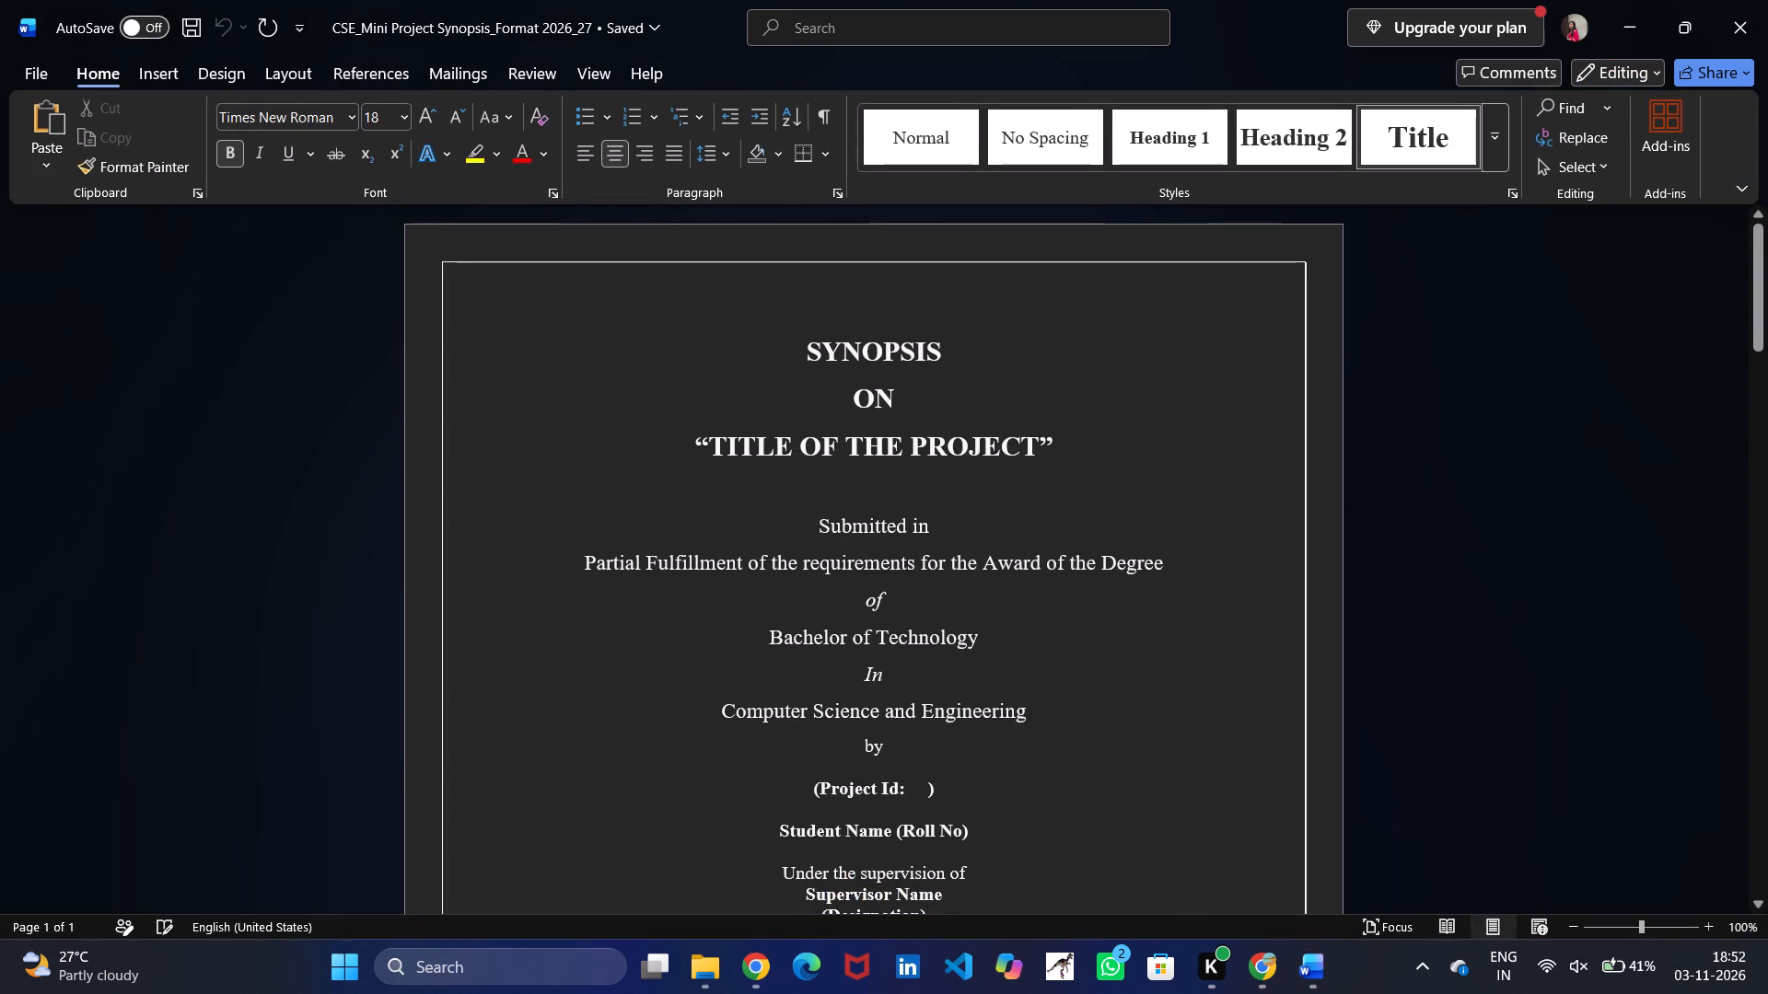
Replace the TITLE OF THE PROJECT placeholder with the copied title “ADITYA-L1 SENTINEL: AN INTELLIGENT SOLAR FLARE MONITORING, CLASSIFICATION AND EARLY WARNING SYSTEM”.
left_click_drag(1033, 438, 734, 445)
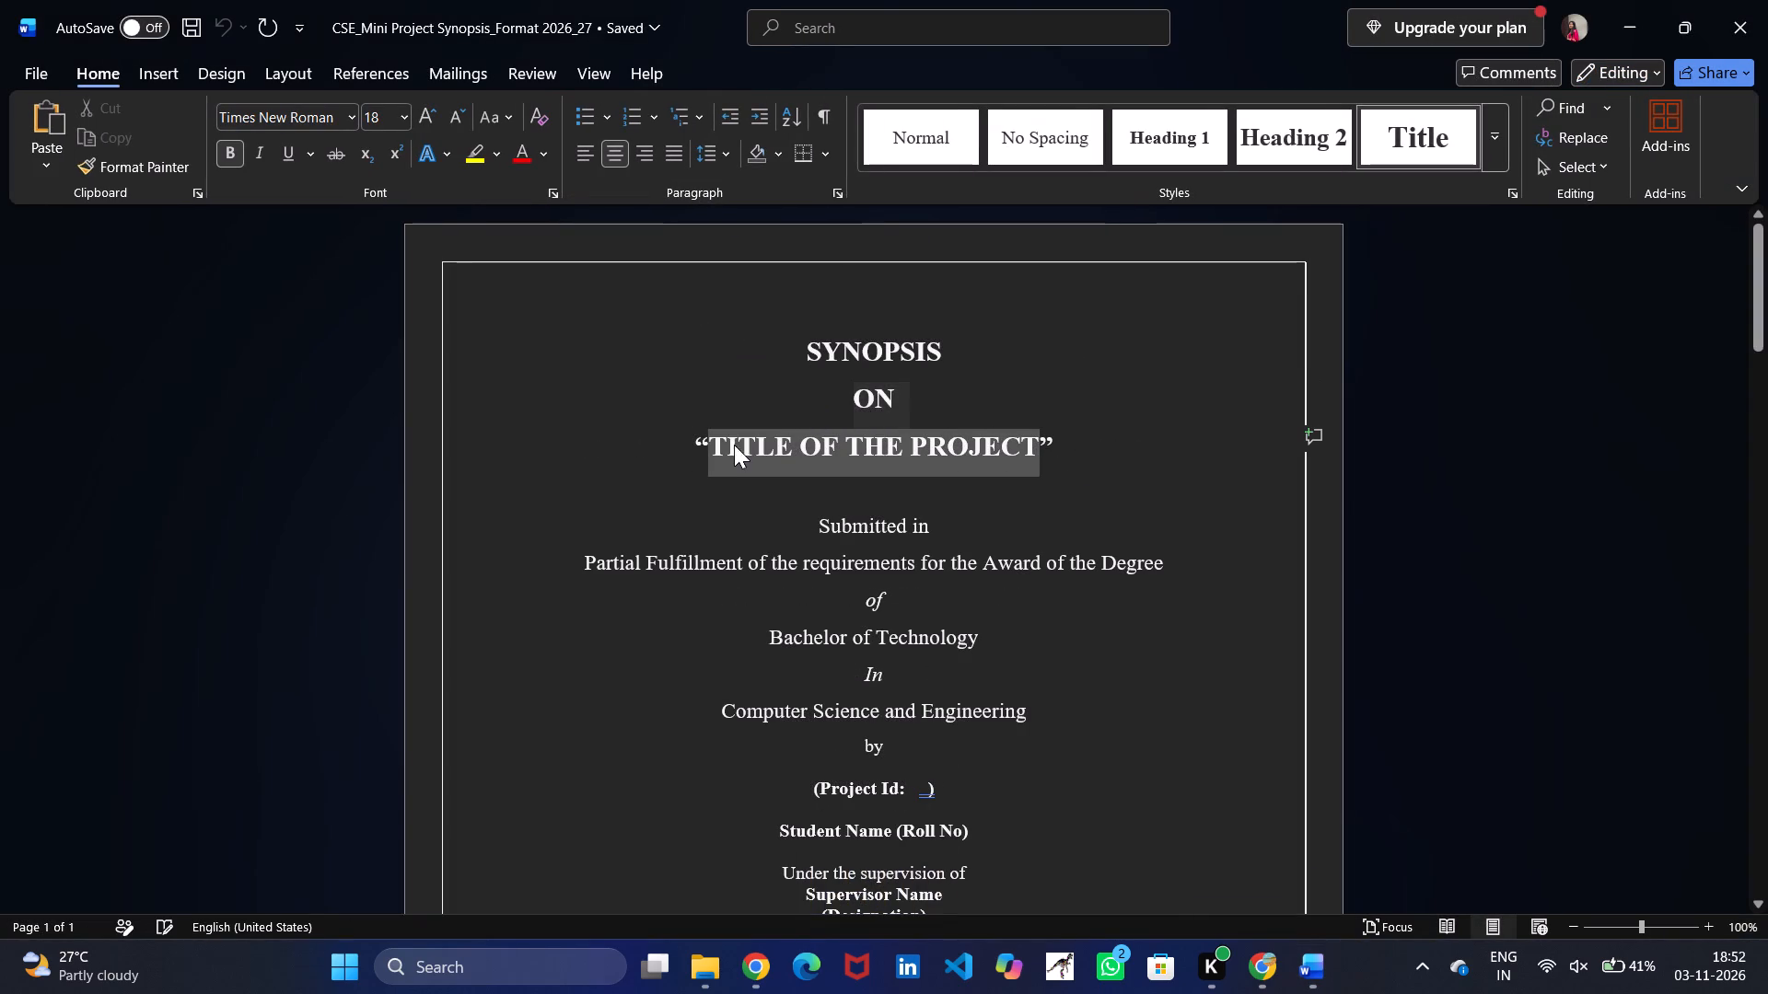
left_click_drag(734, 445, 724, 441)
key("BackSpace")
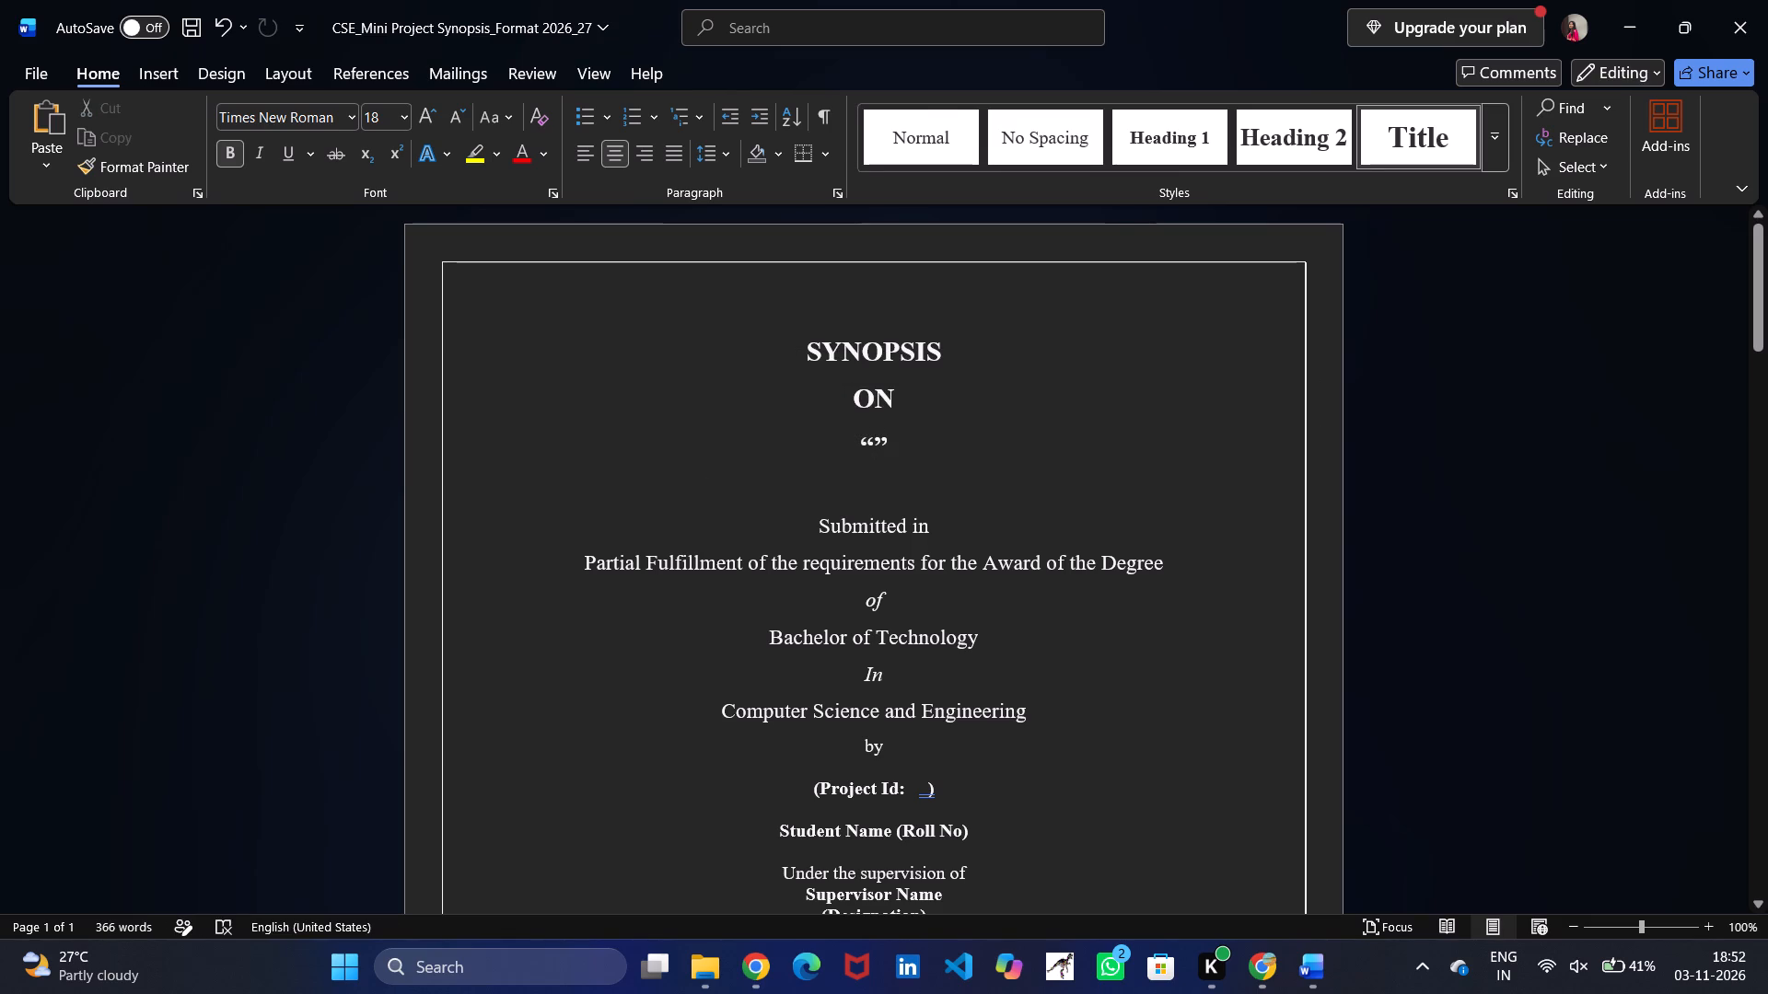
key("ctrl+v")
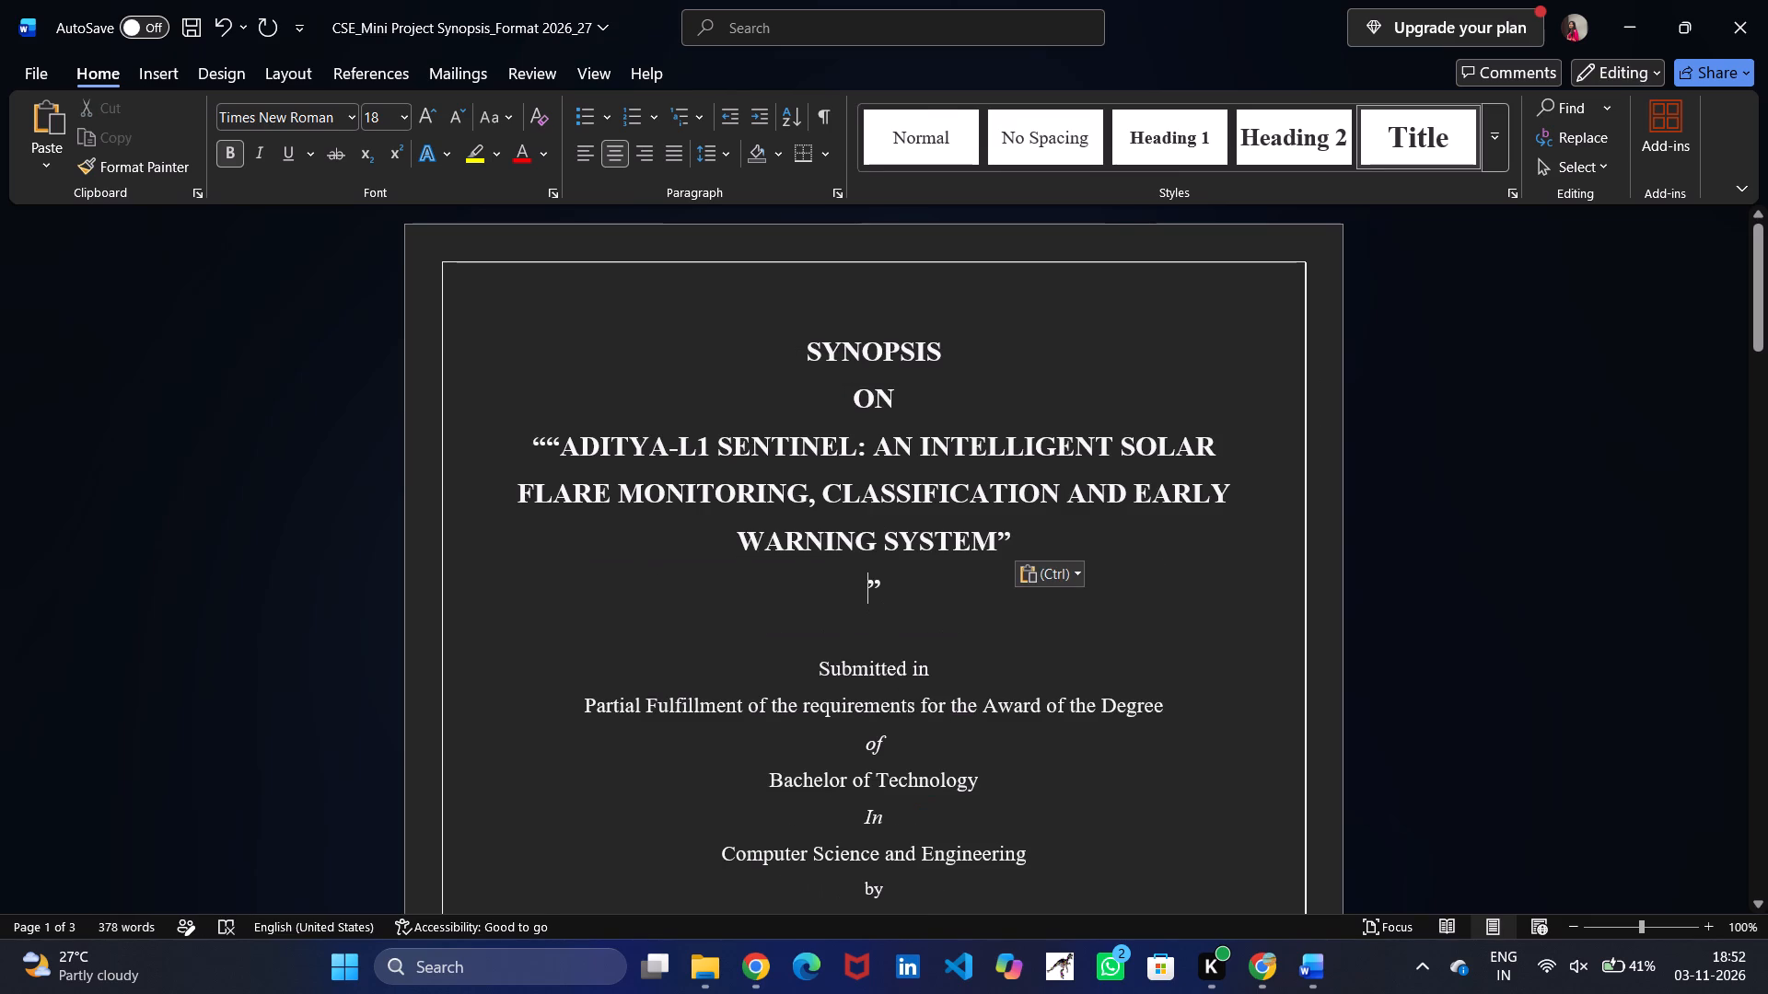
Remove the stray closing quotation mark with its extra line and the duplicate opening quotation mark around the project title.
scroll(1238, 660, "down", 1)
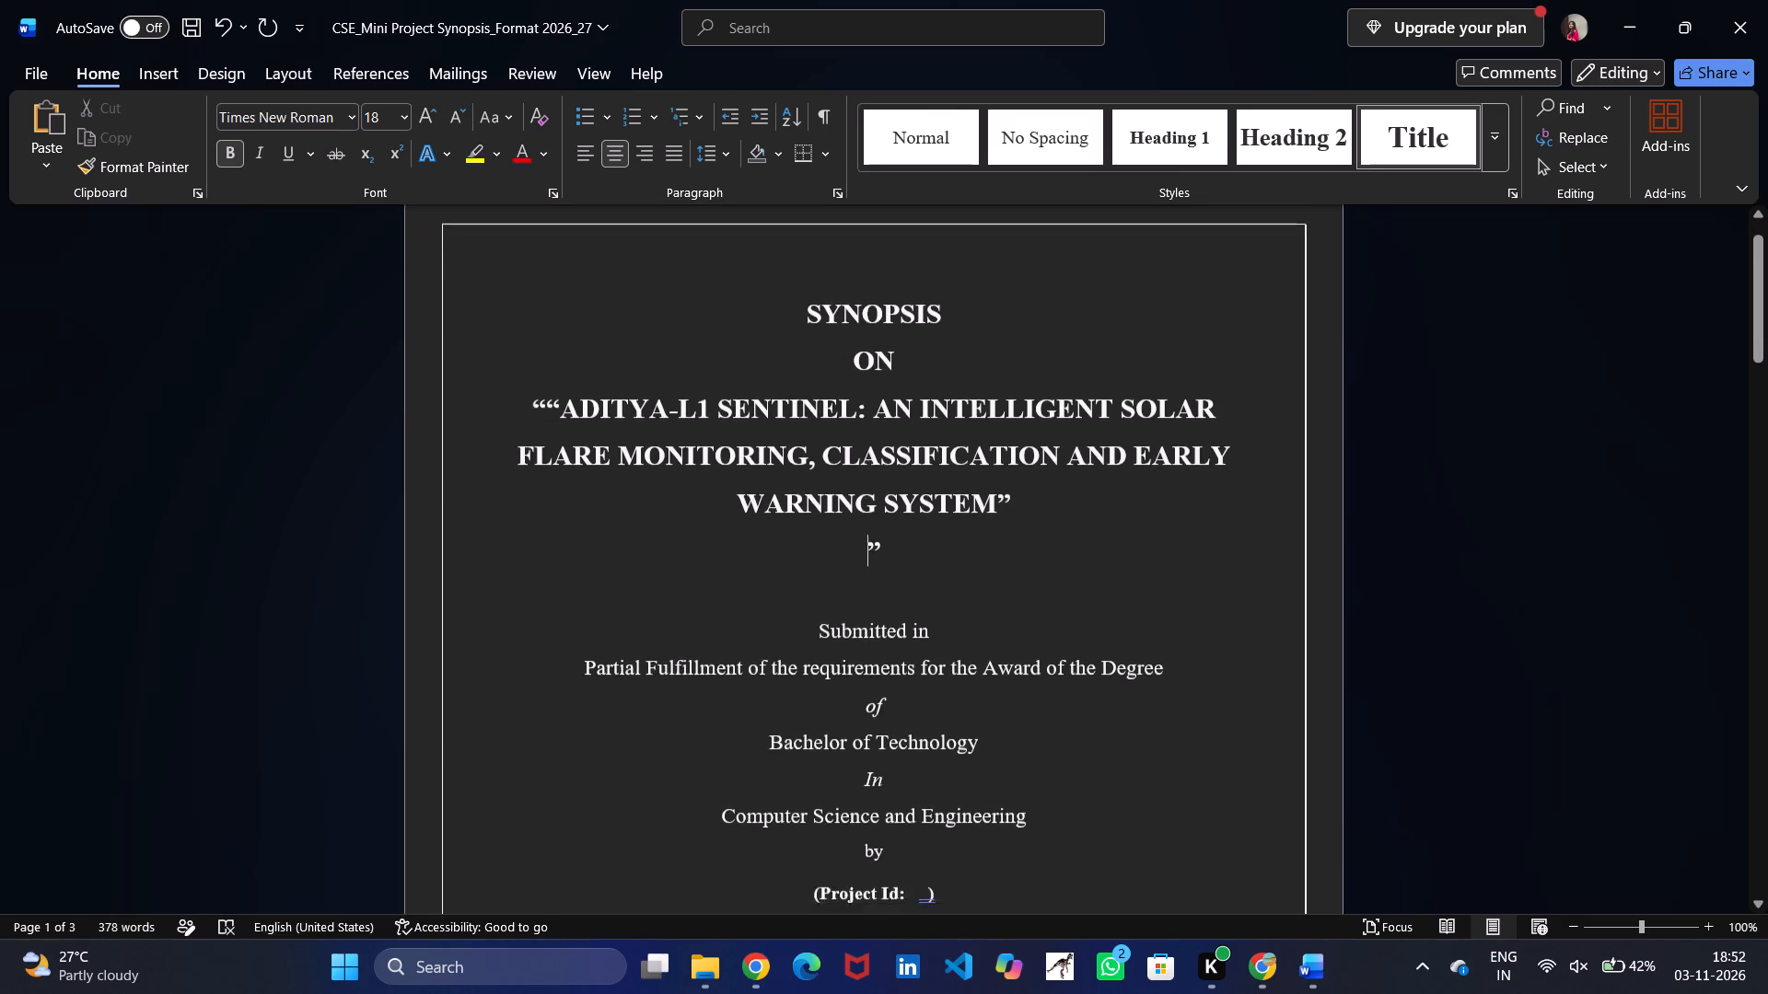
scroll(1238, 660, "down", 1)
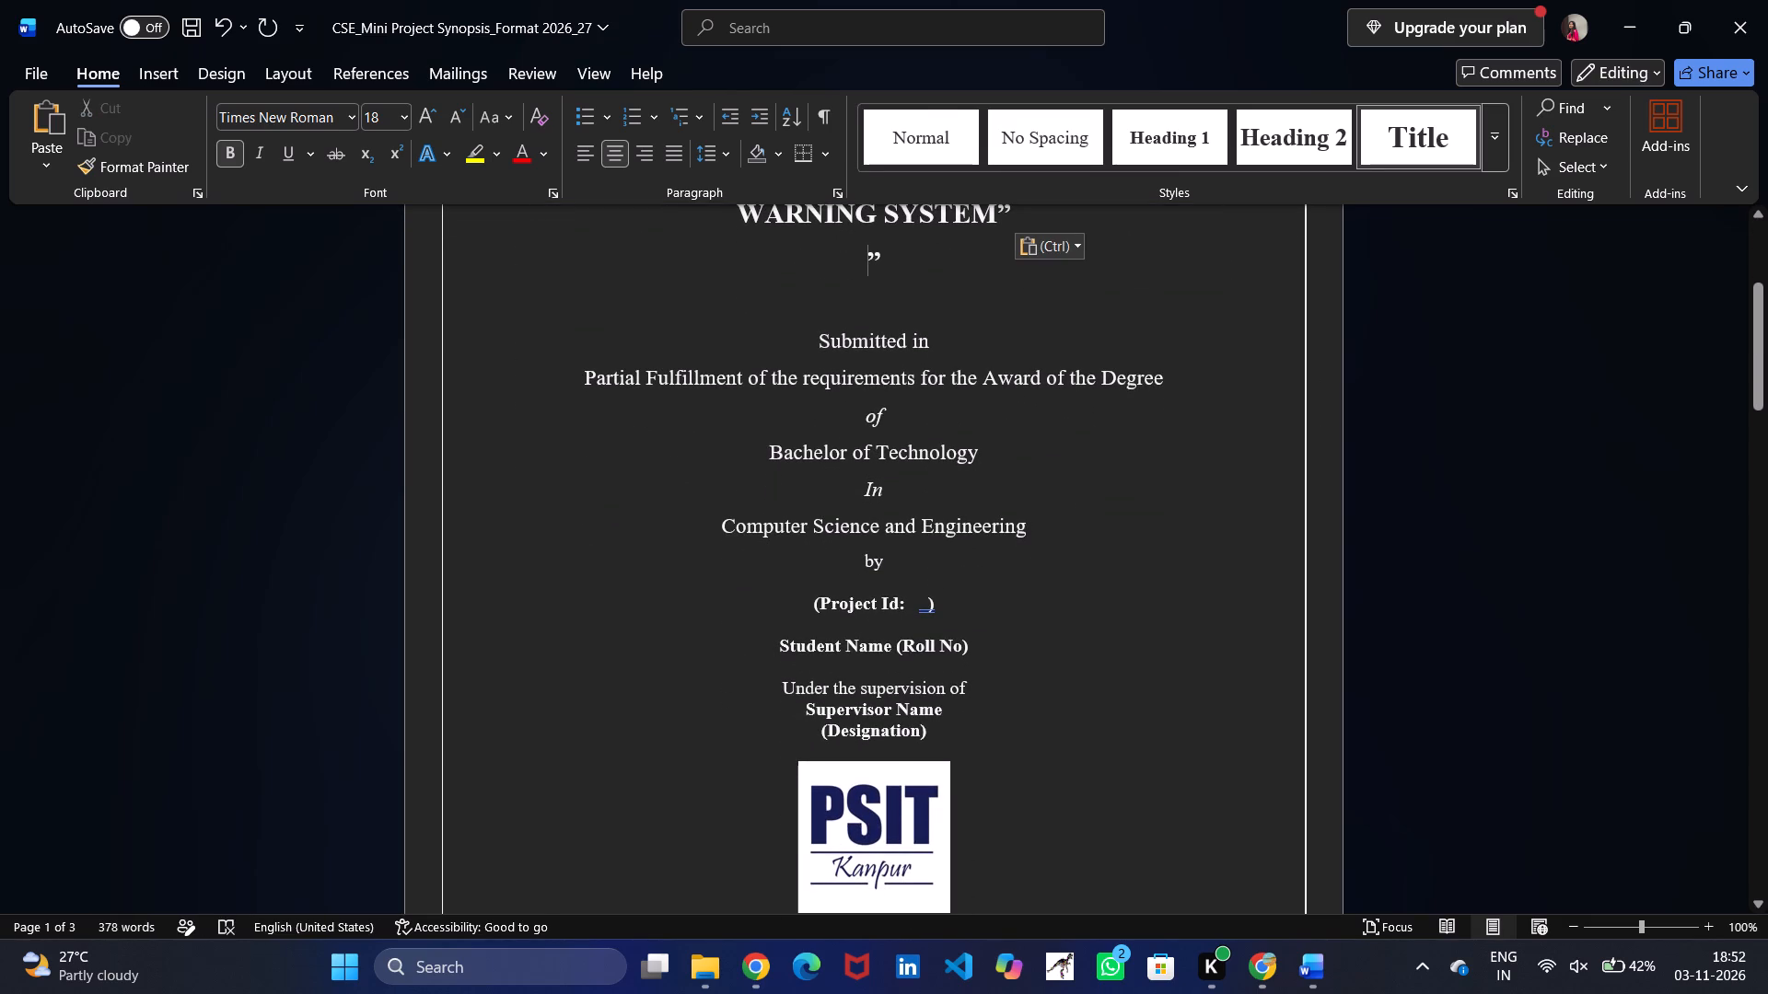
scroll(1046, 753, "up", 1)
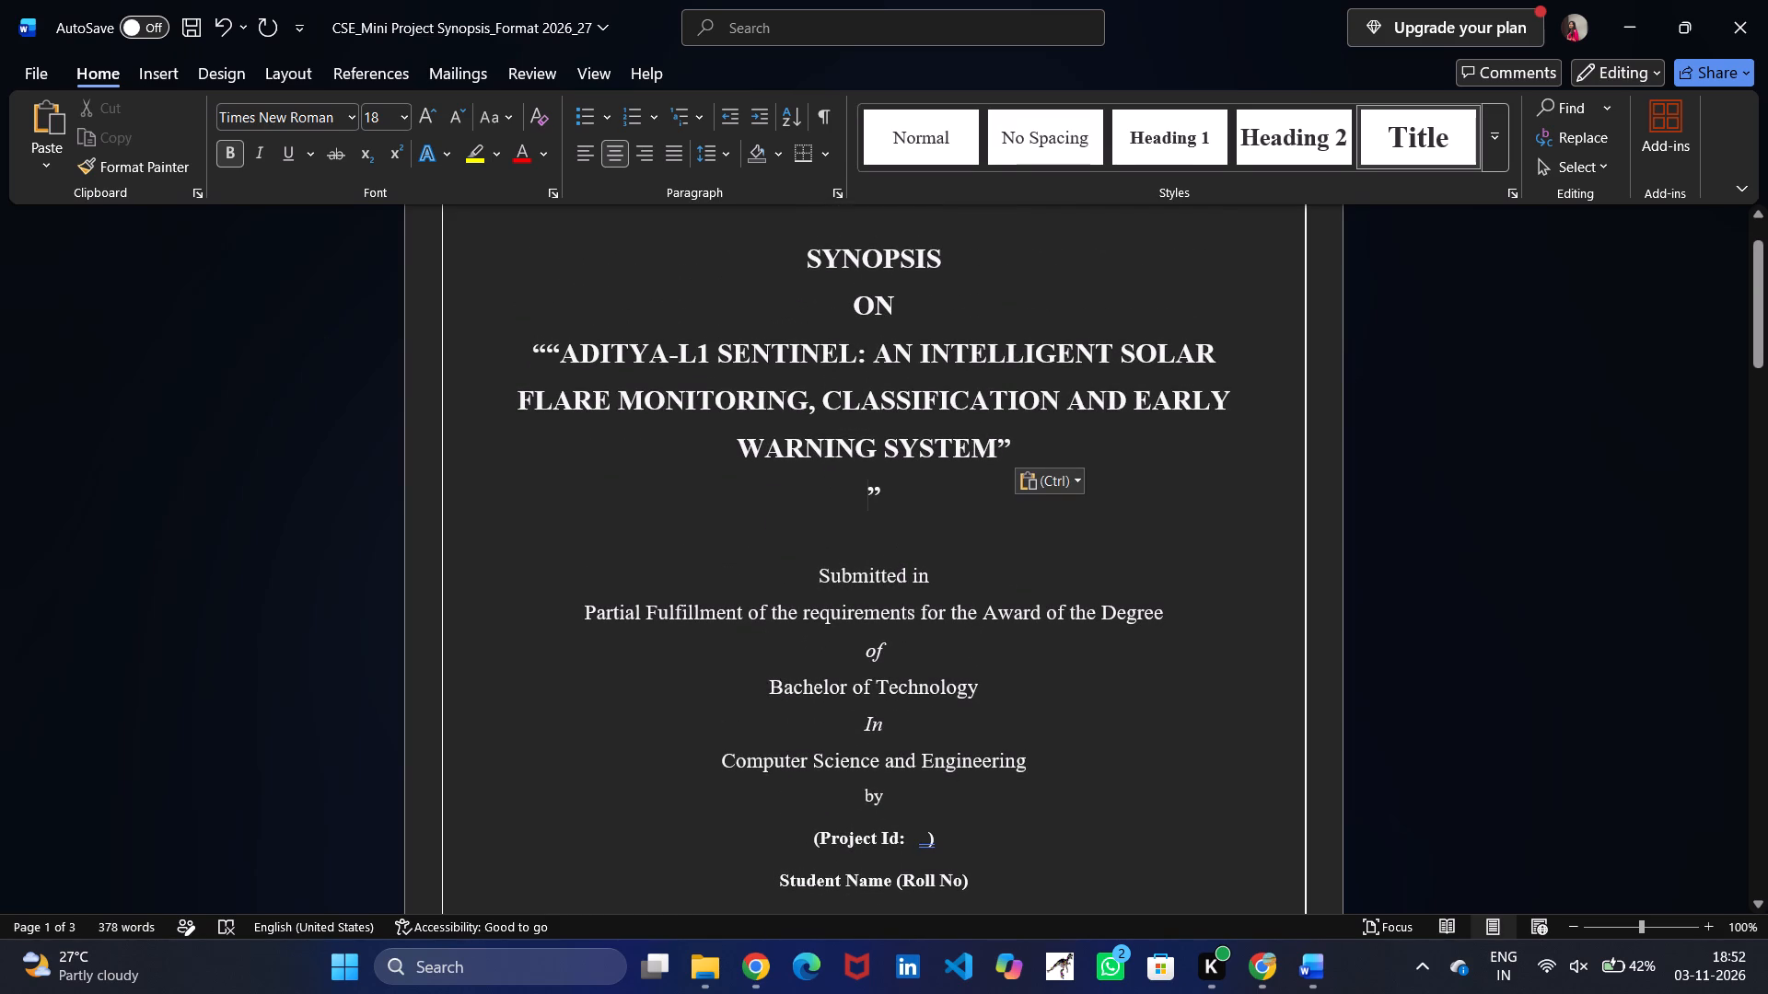
left_click(891, 491)
key("BackSpace")
key("BackSpace")
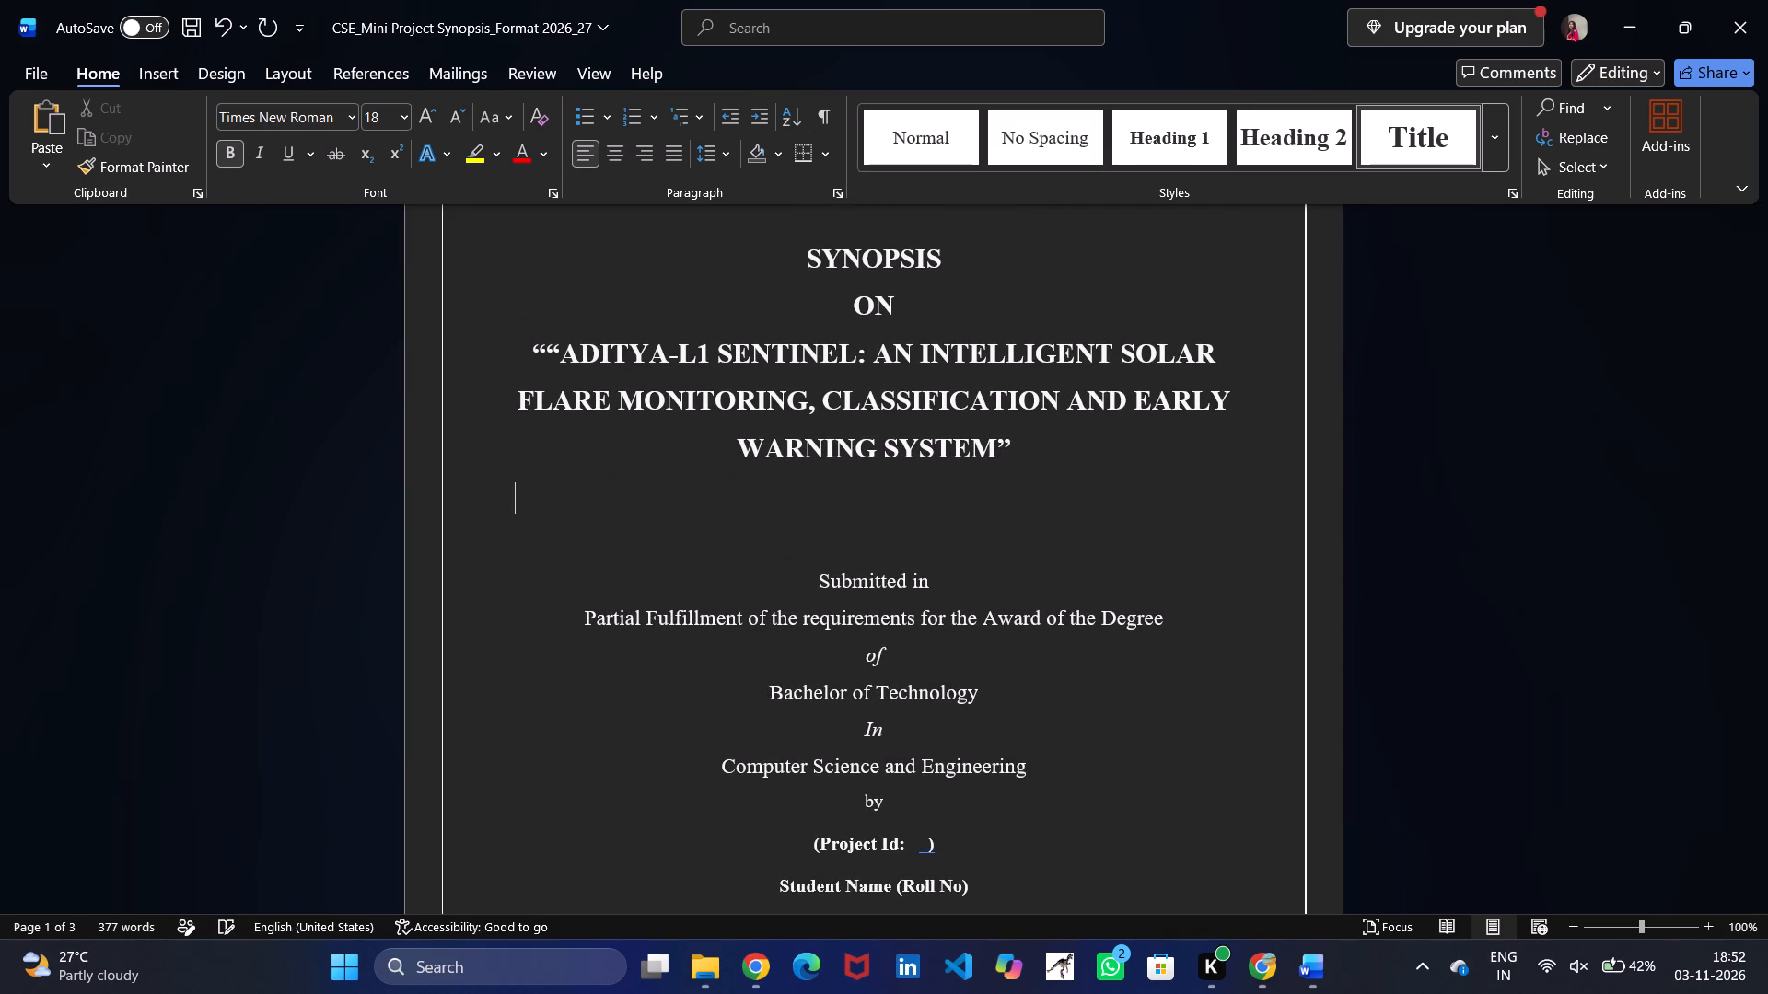
key("BackSpace")
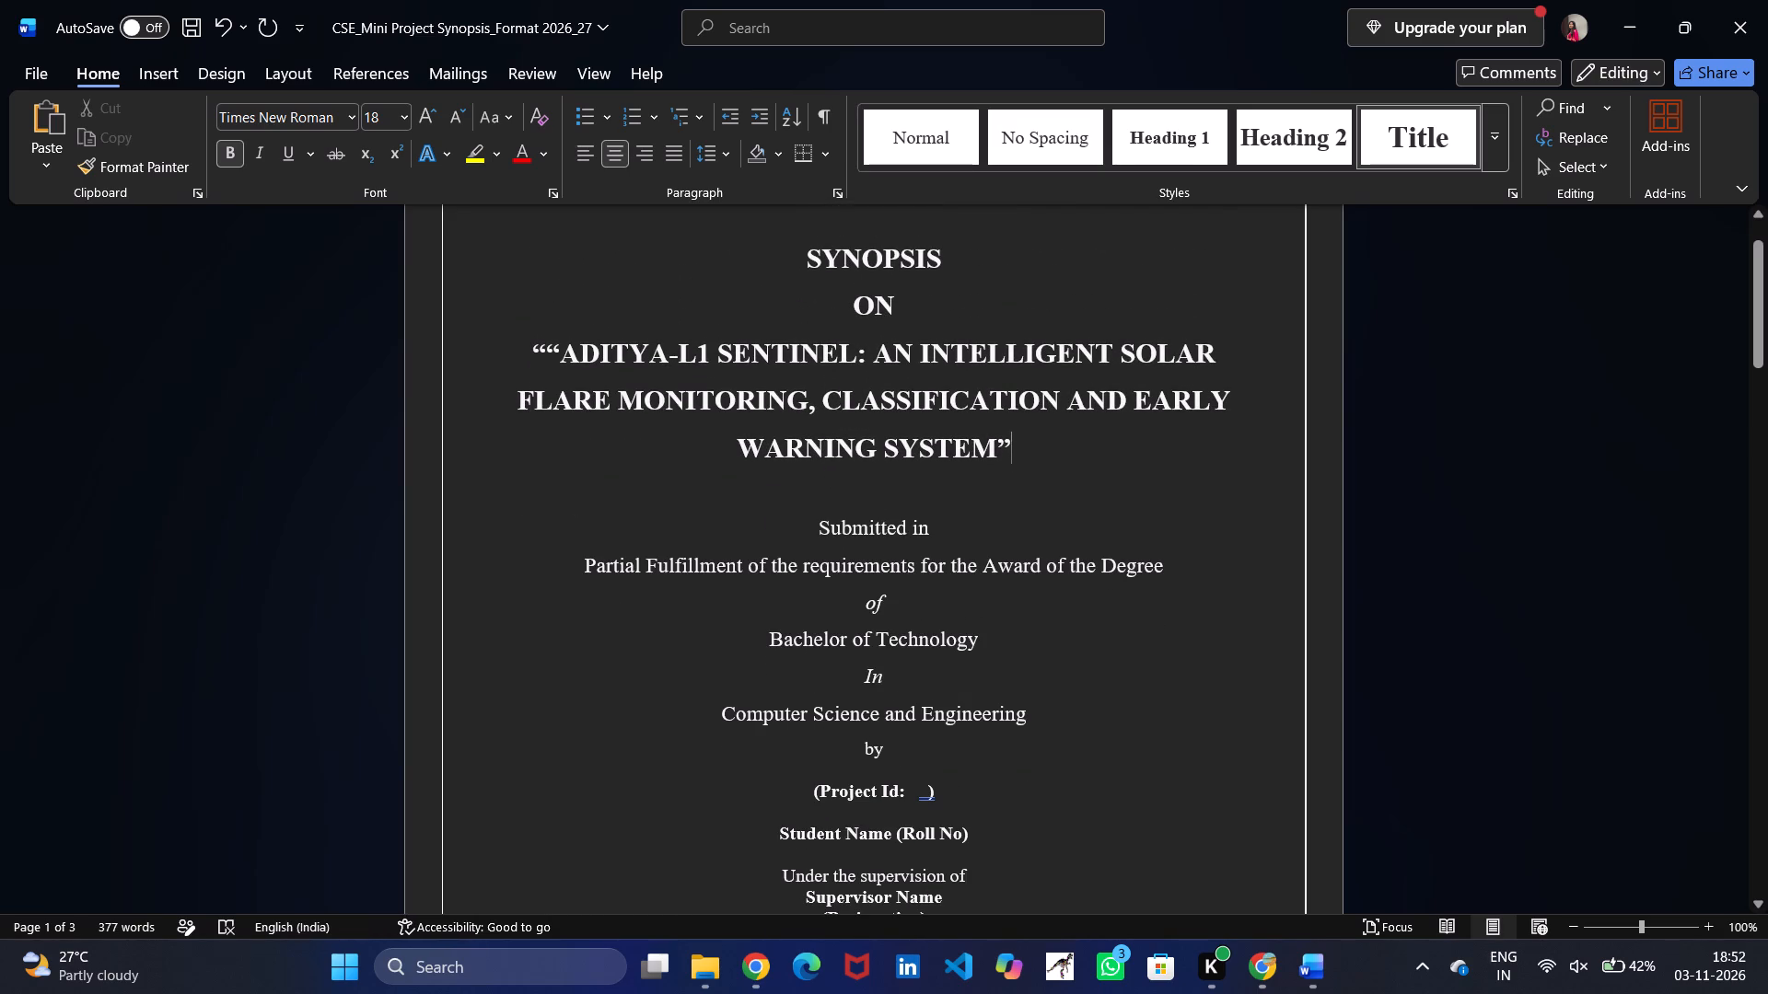
left_click(545, 353)
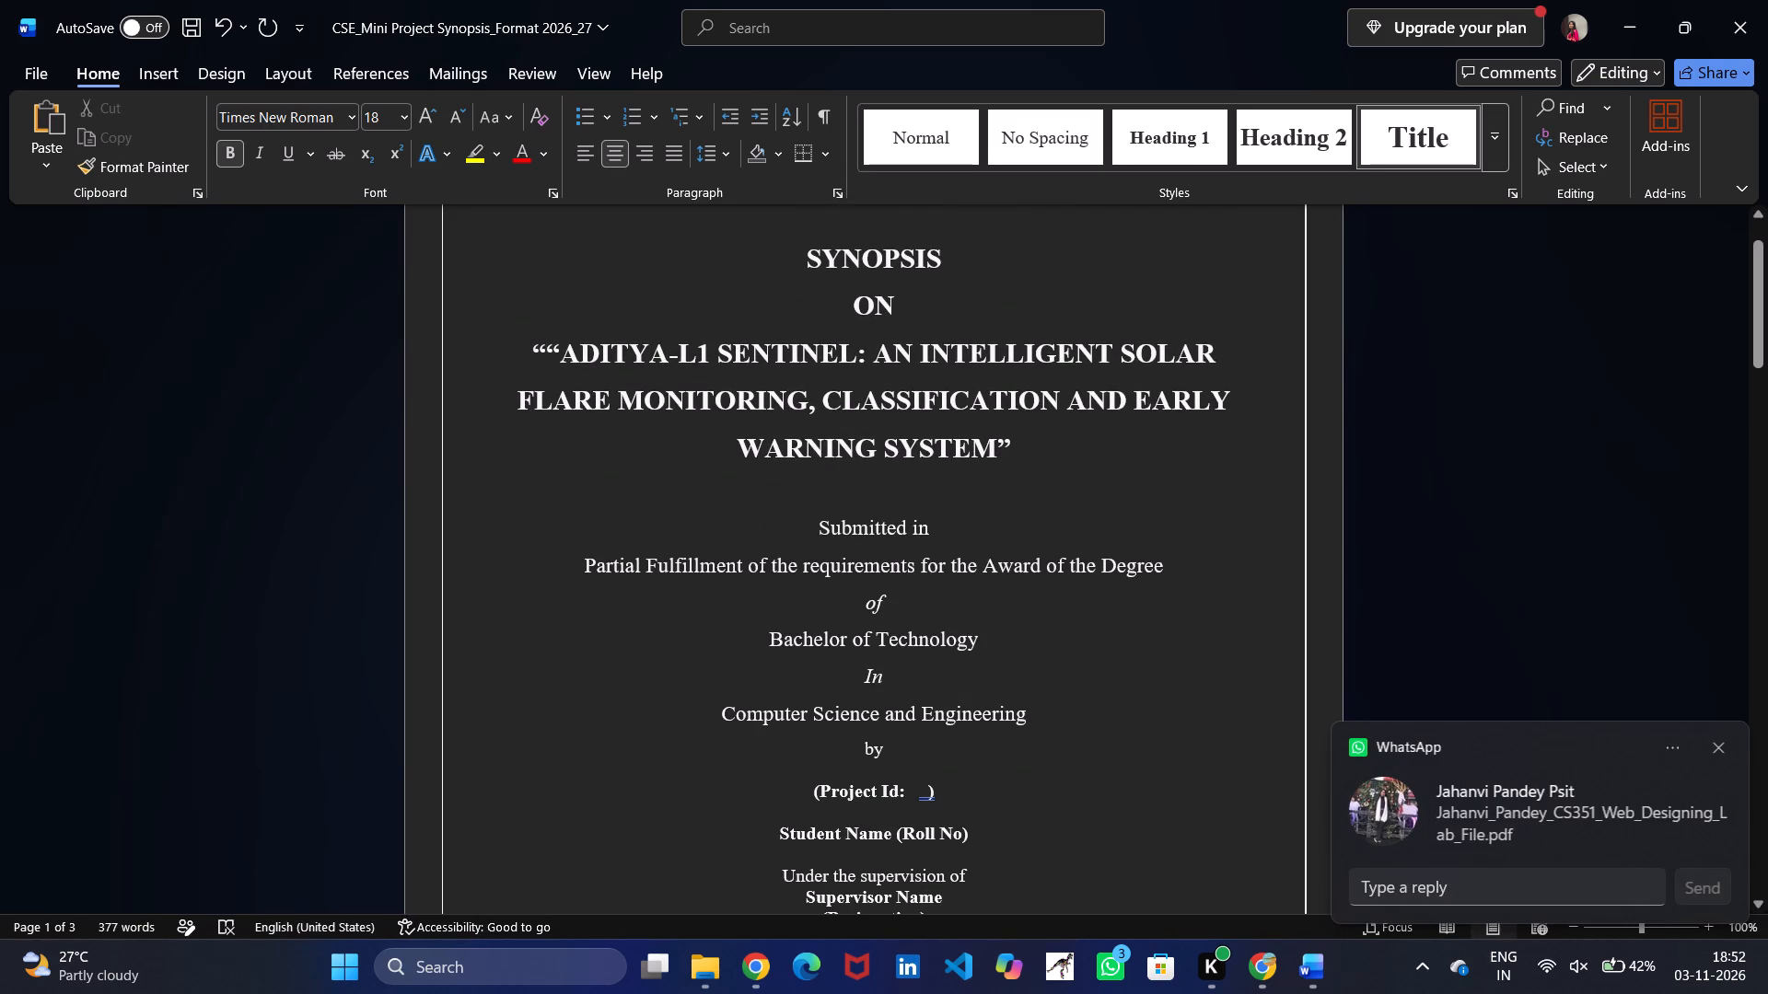
key("BackSpace")
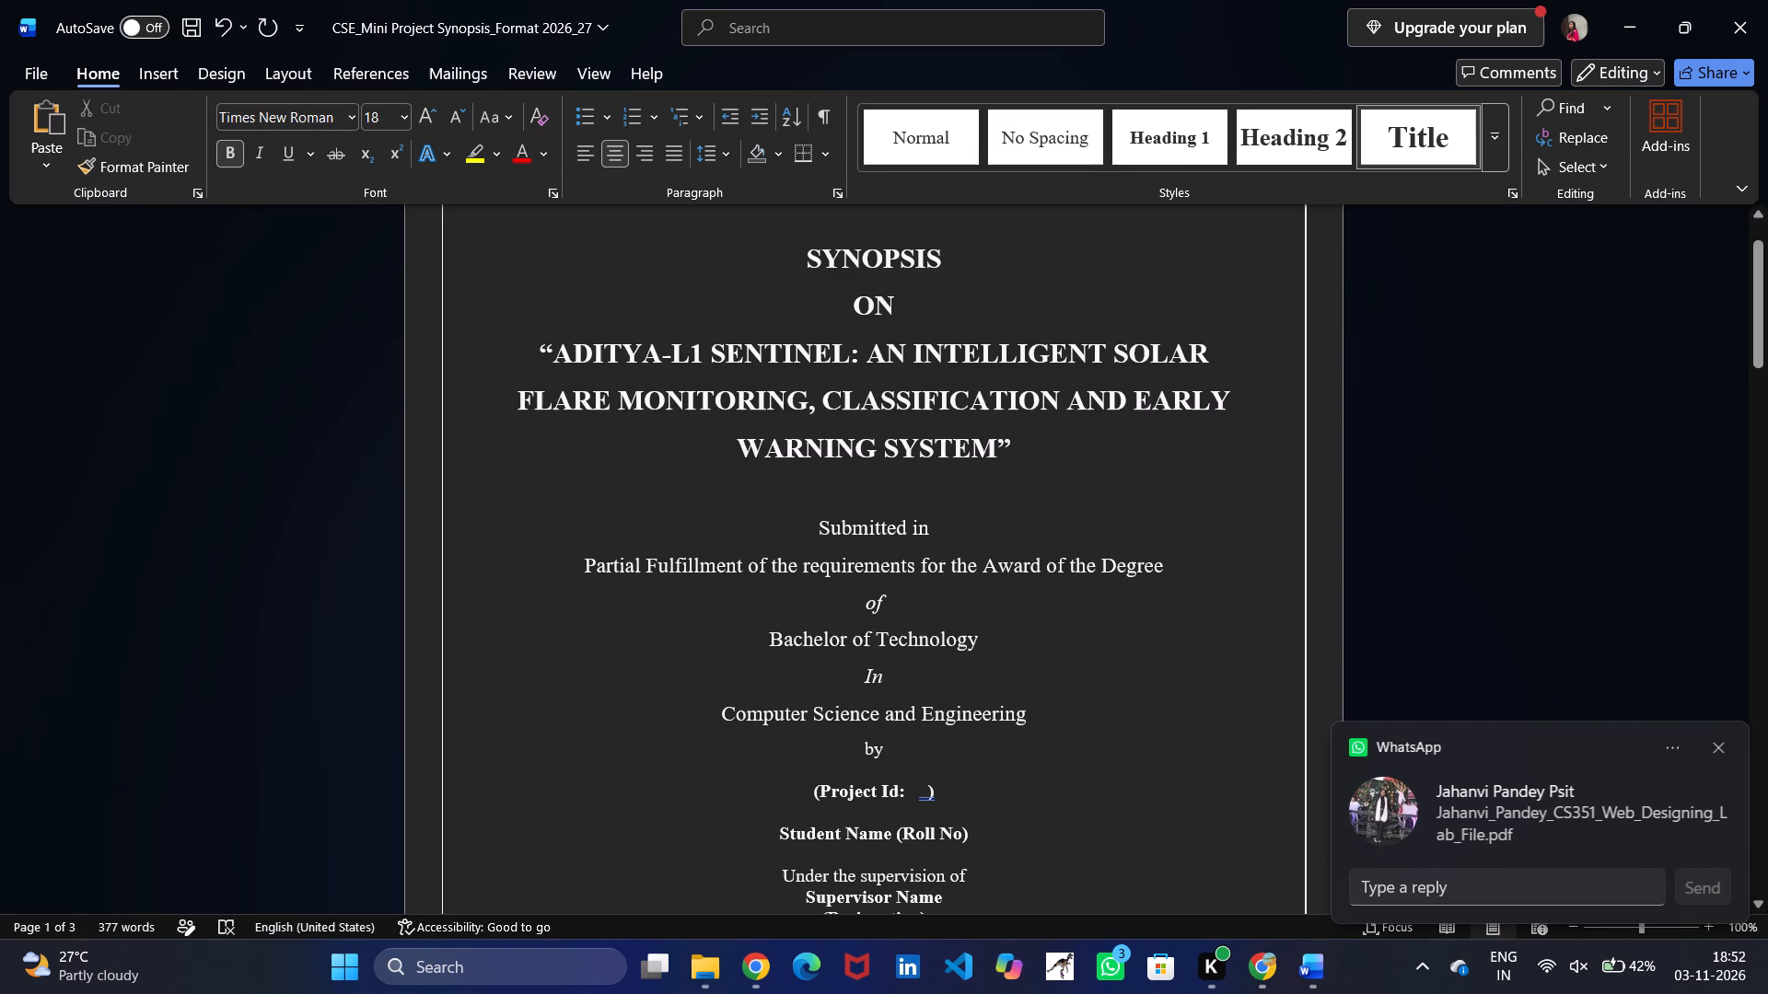
Add "(AI & ML" directly after "Computer Science and Engineering" on the cover page.
scroll(1030, 640, "down", 1)
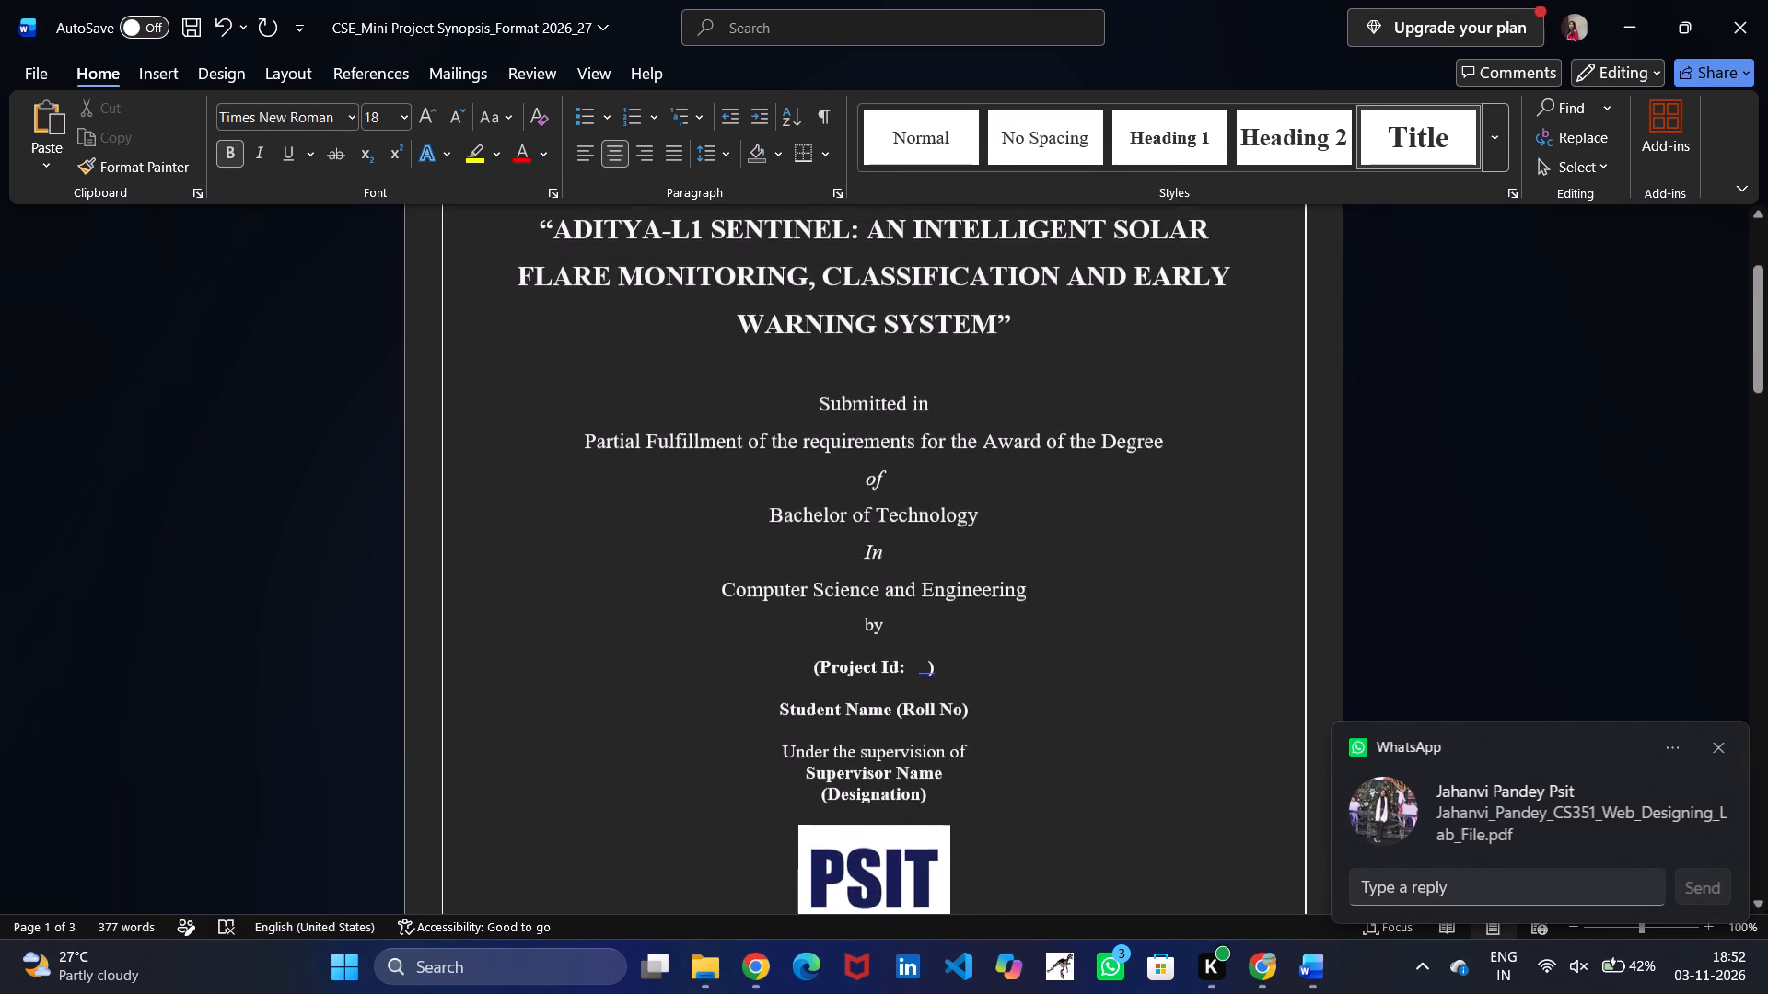
scroll(1030, 640, "down", 1)
scroll(980, 549, "down", 1)
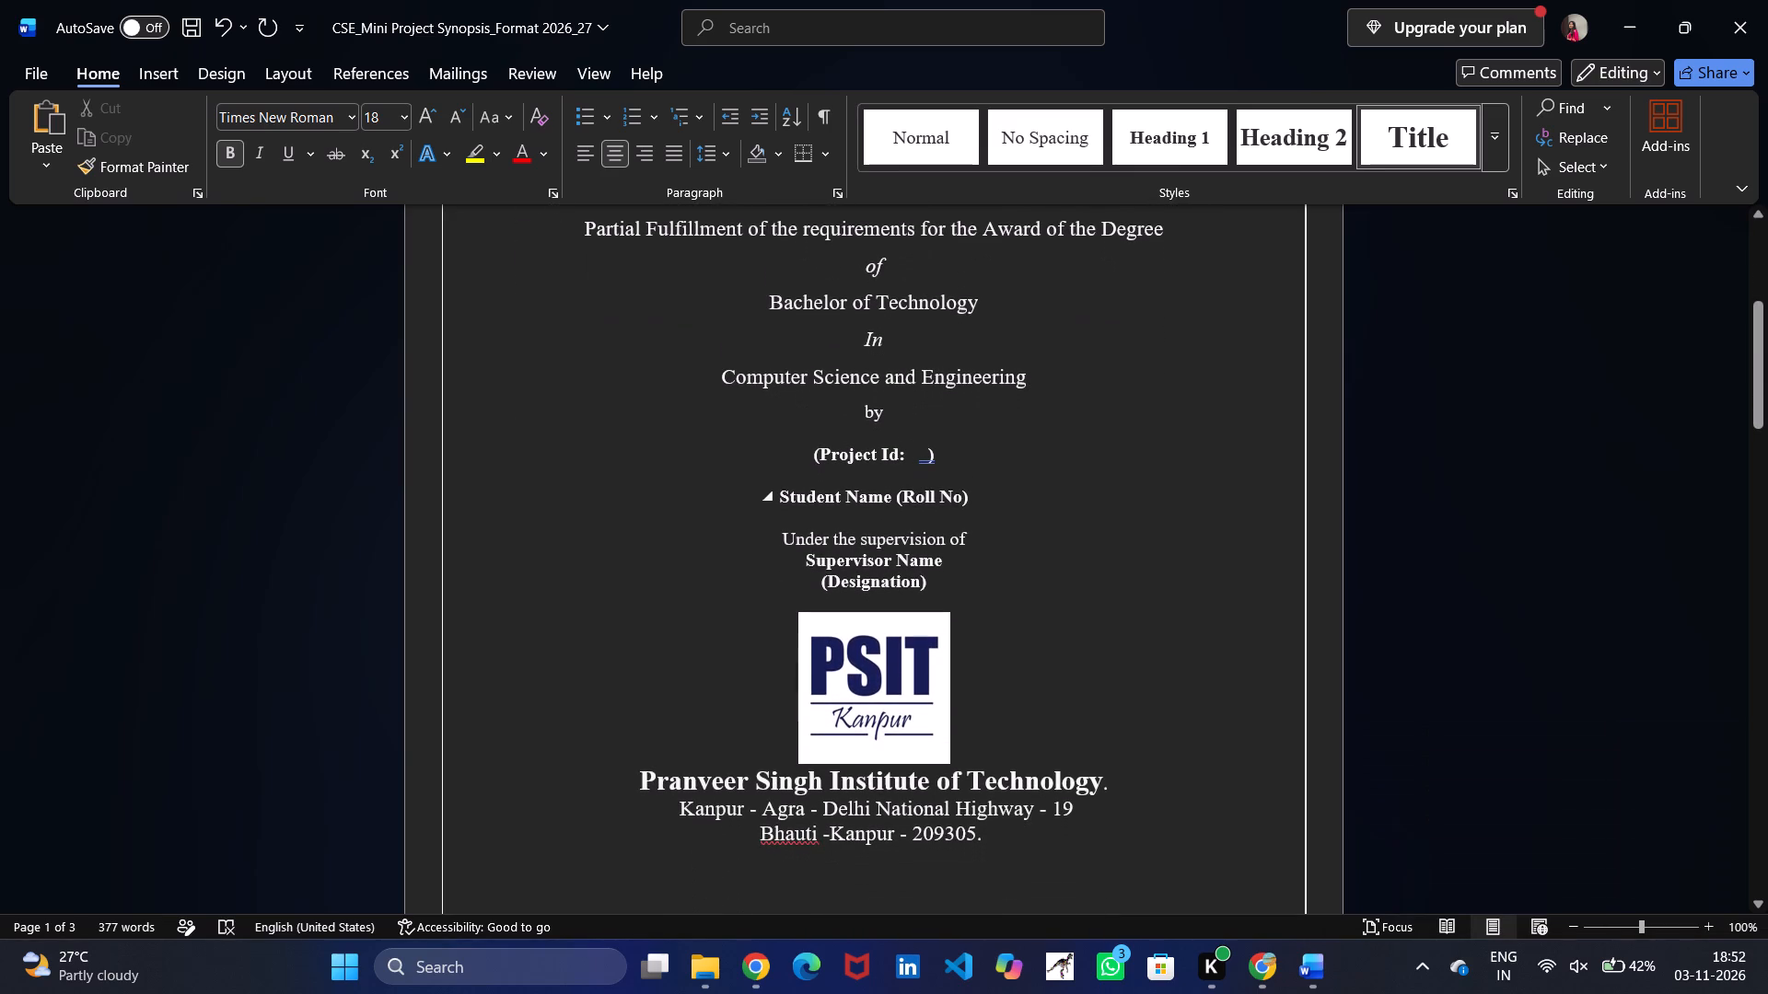
left_click(1038, 386)
key("shift+parenleft")
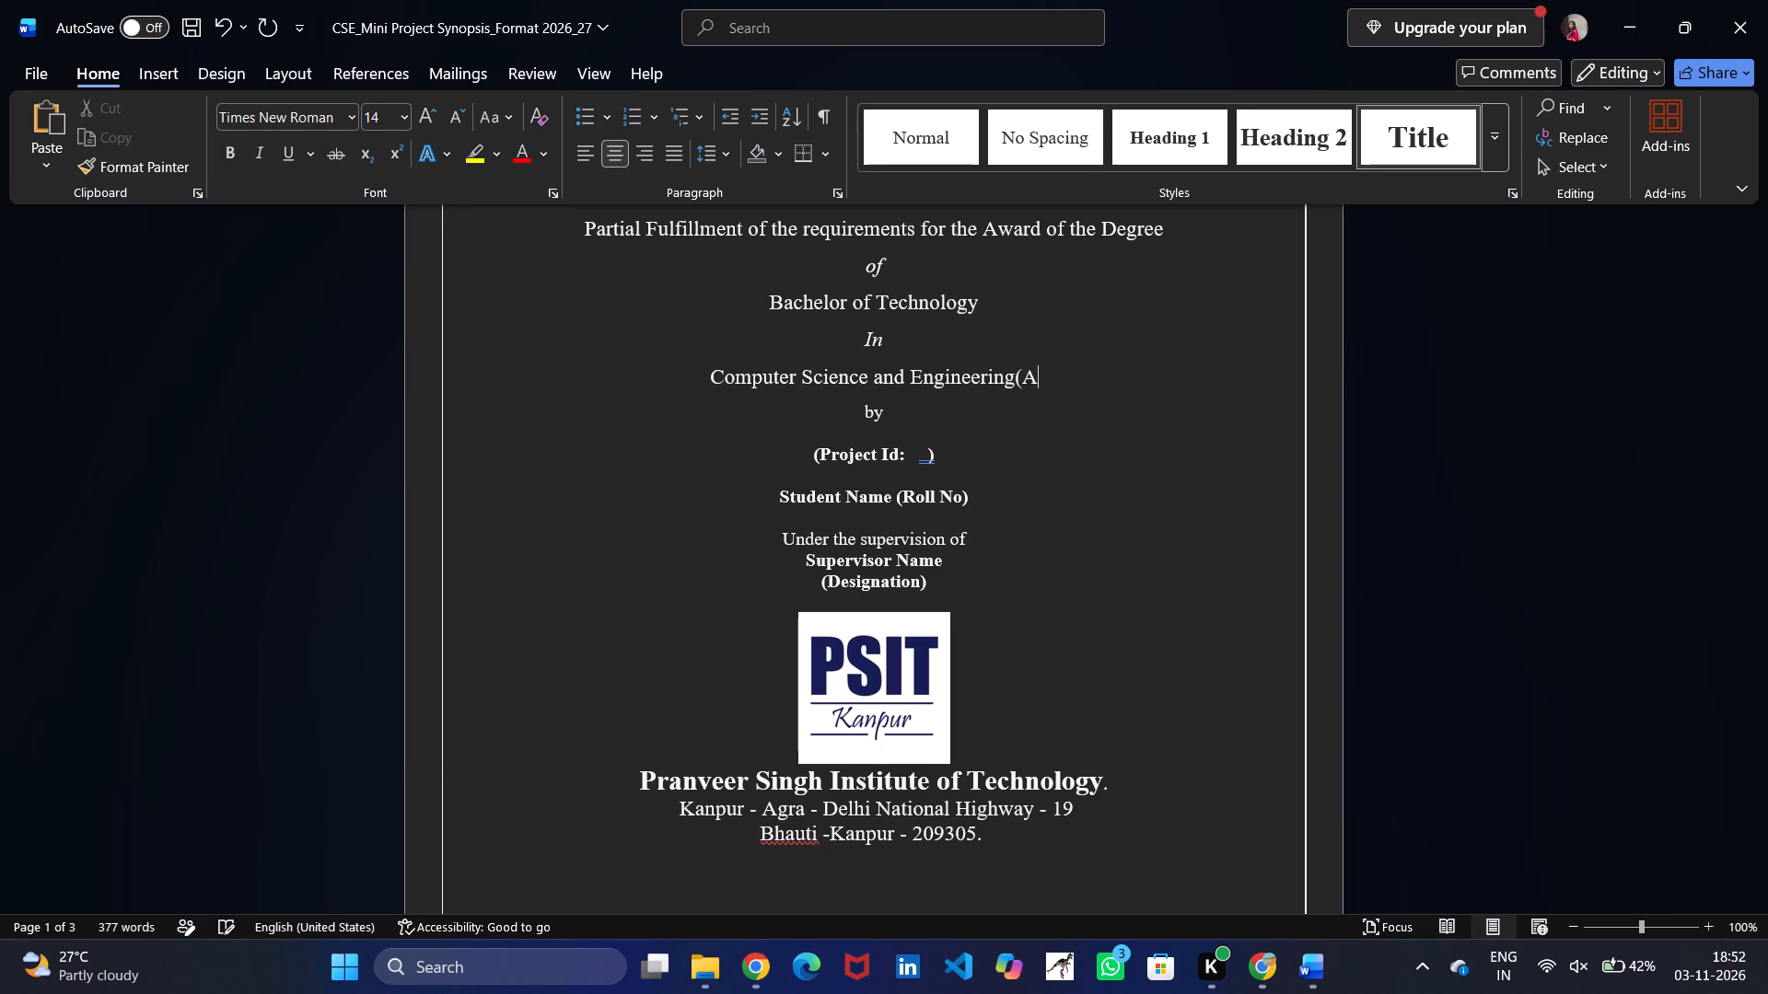
key("space")
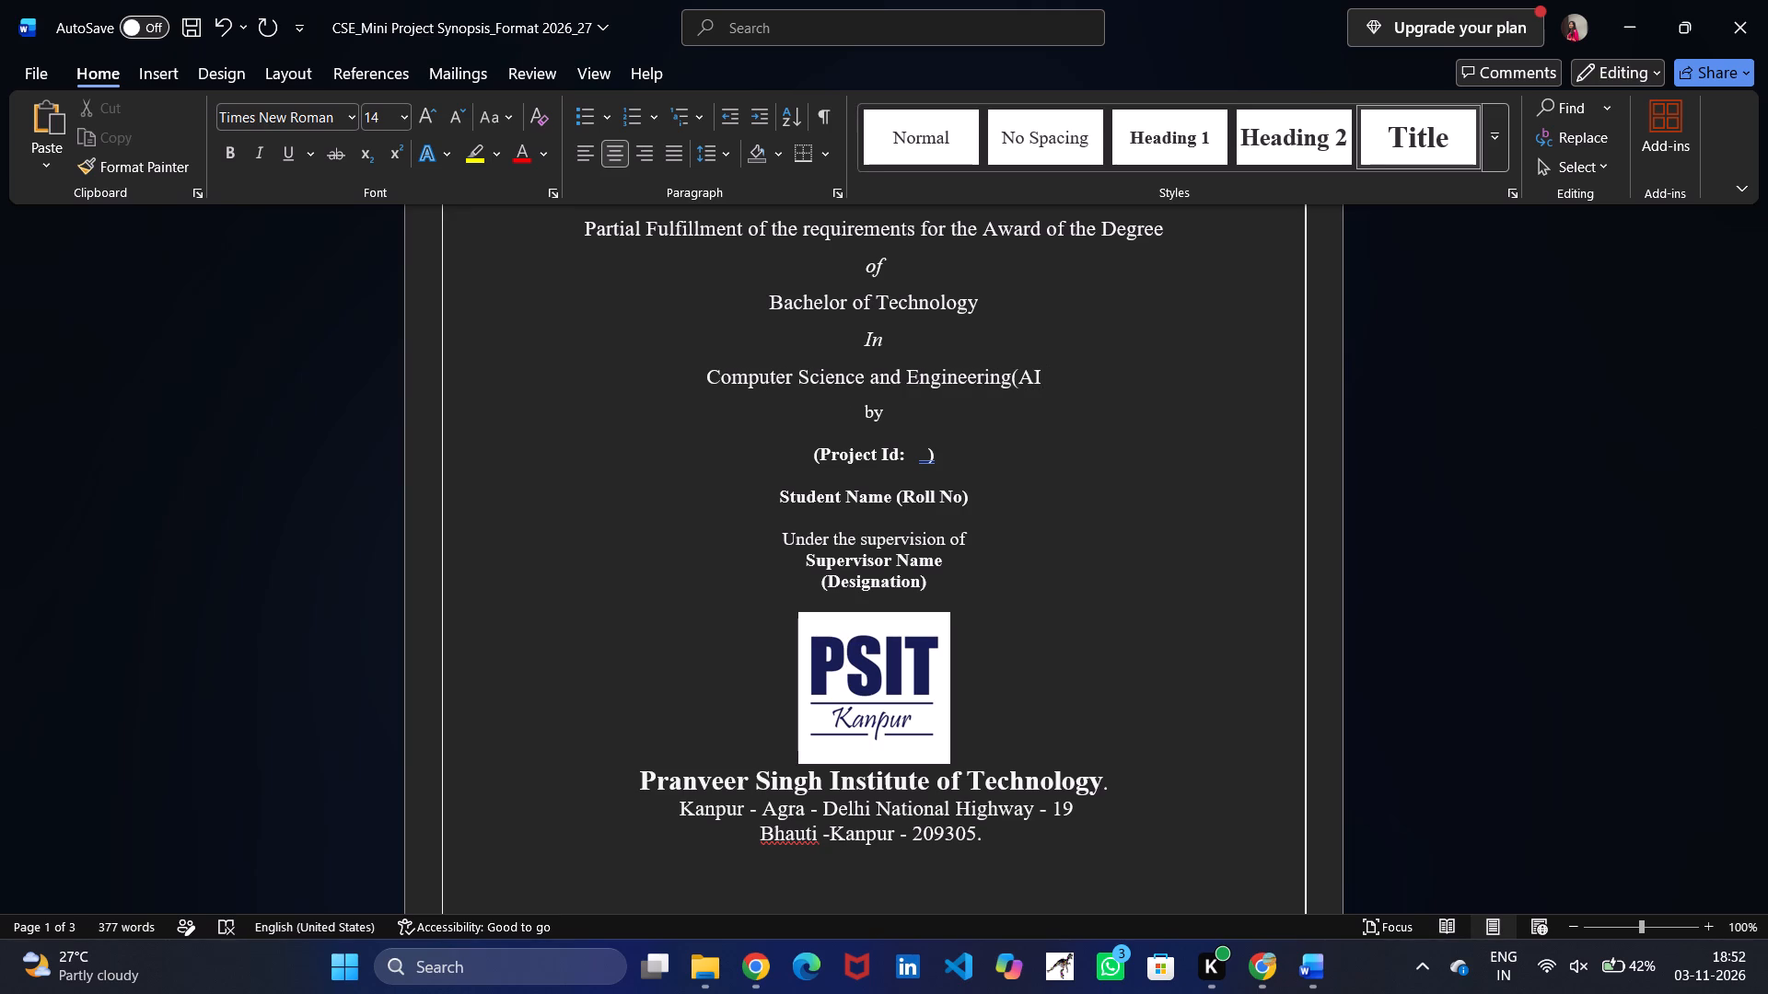
type("& ML")
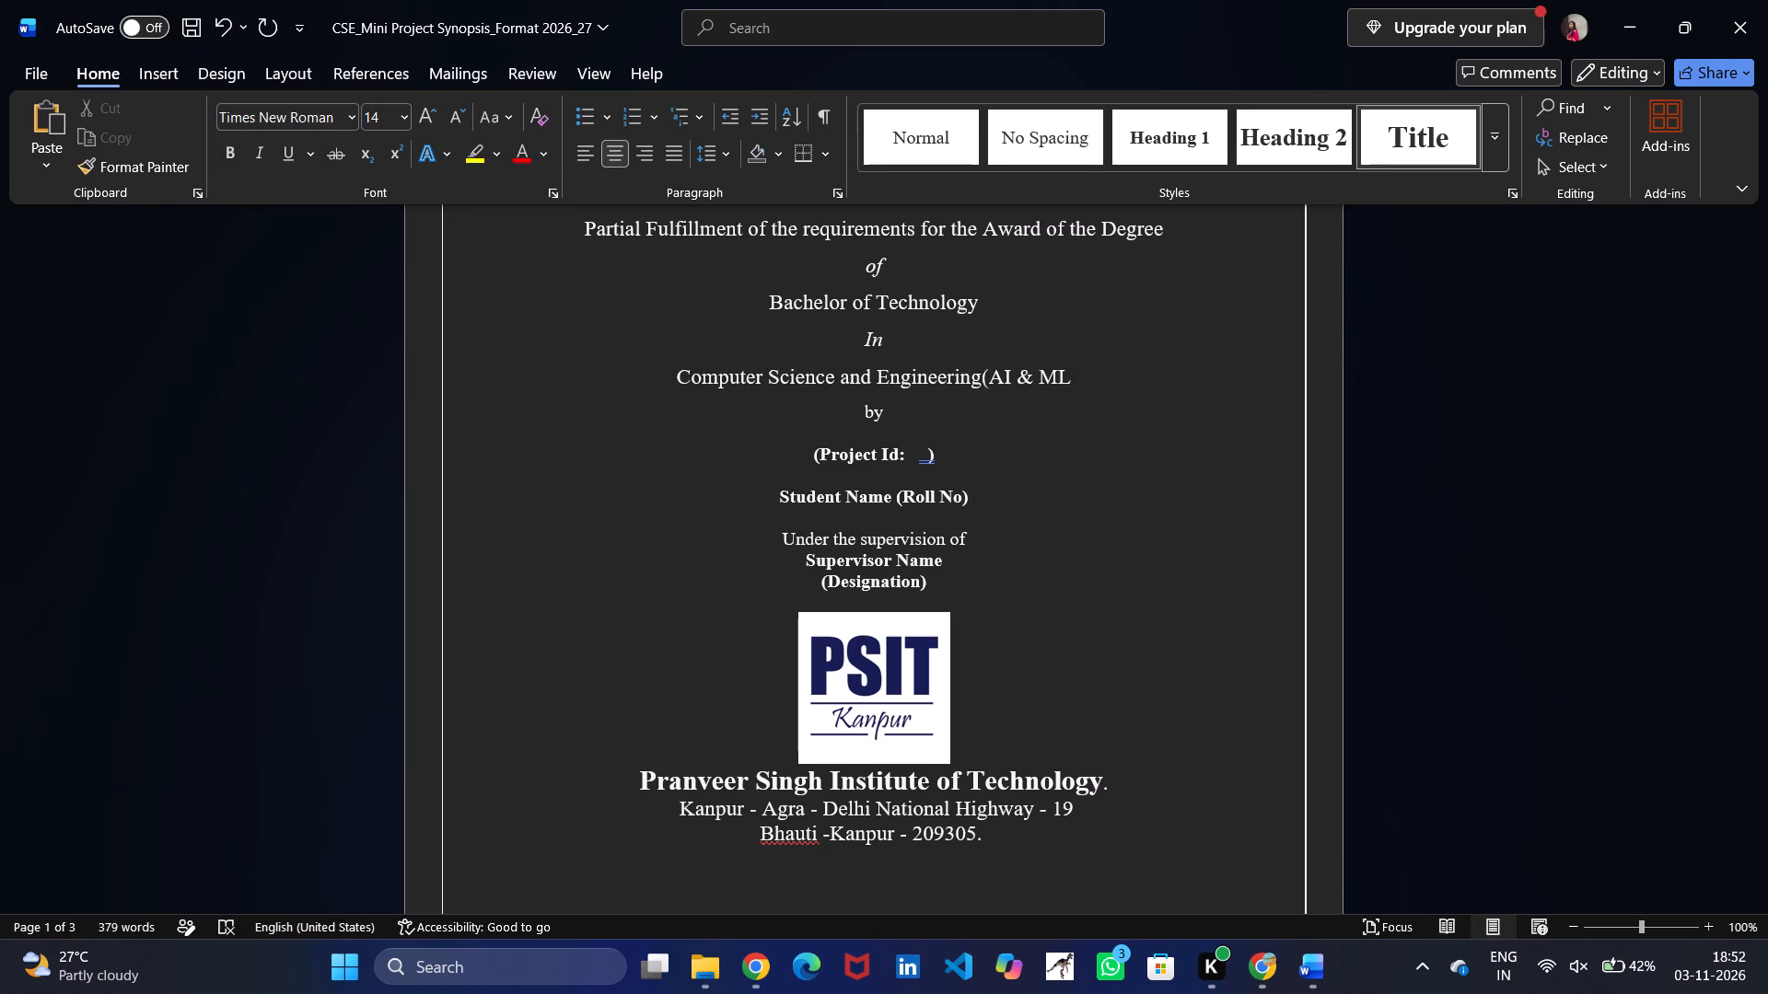
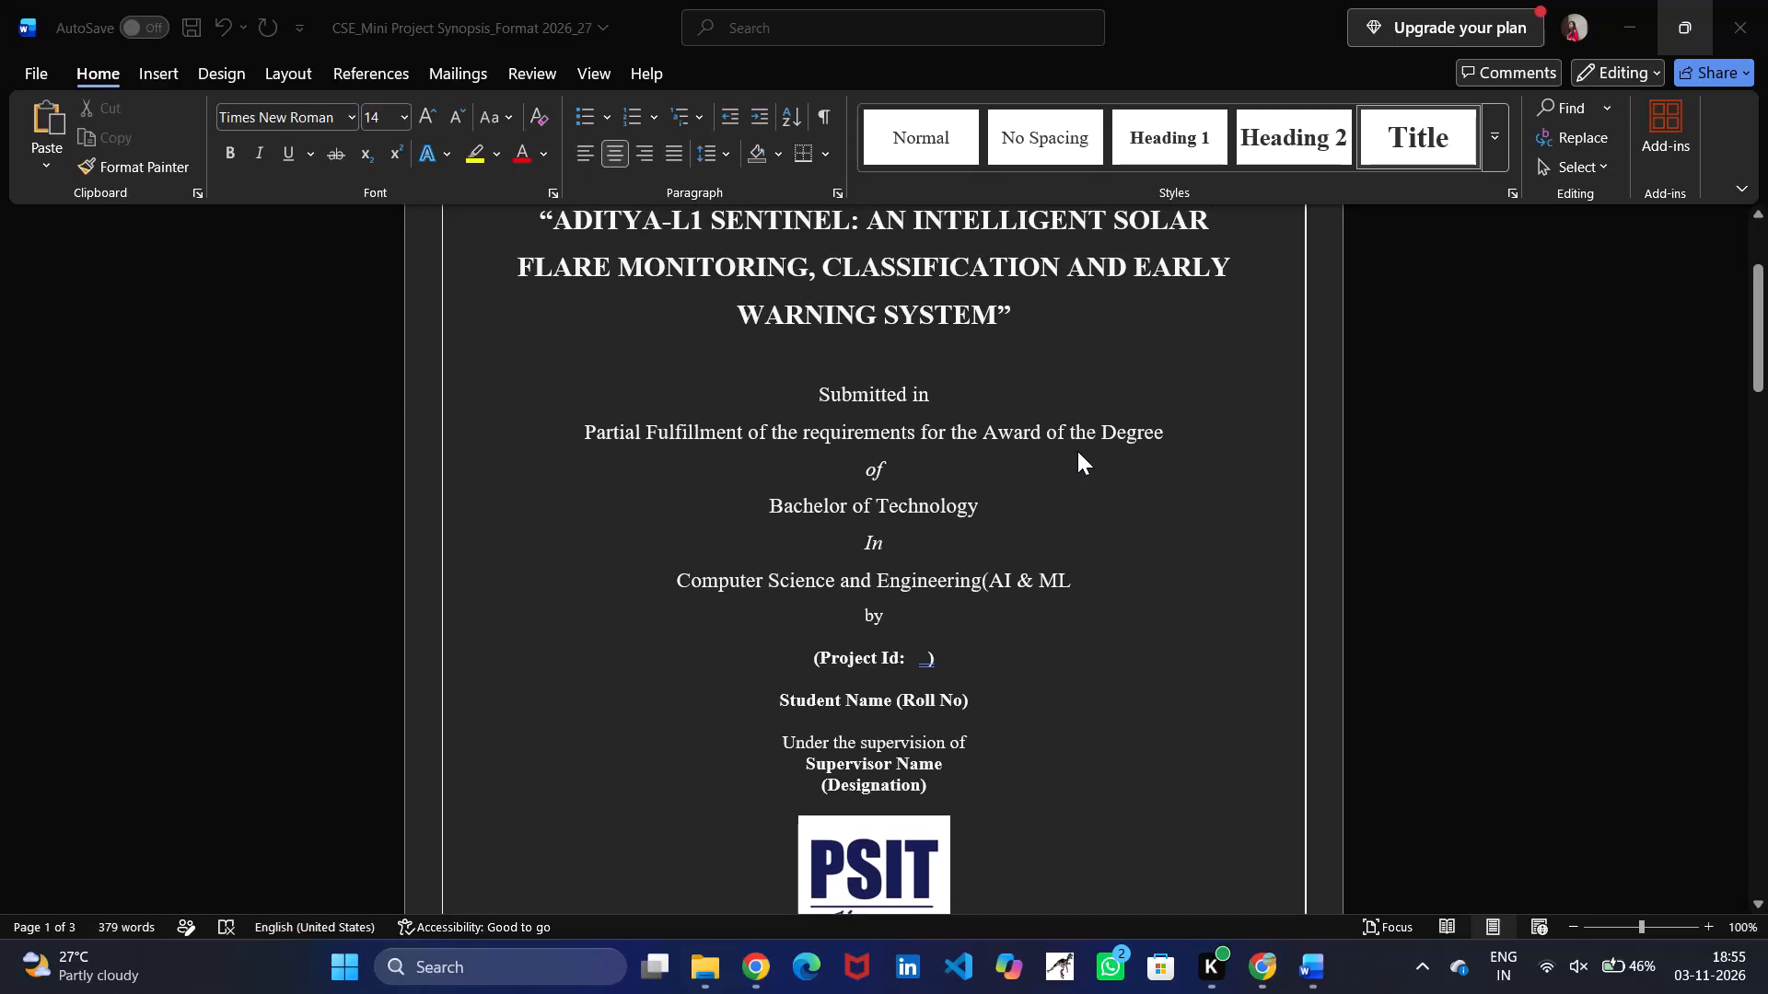
Complete the cover page's branch text by adding the closing parenthesis after "AI & ML".
left_click(1076, 575)
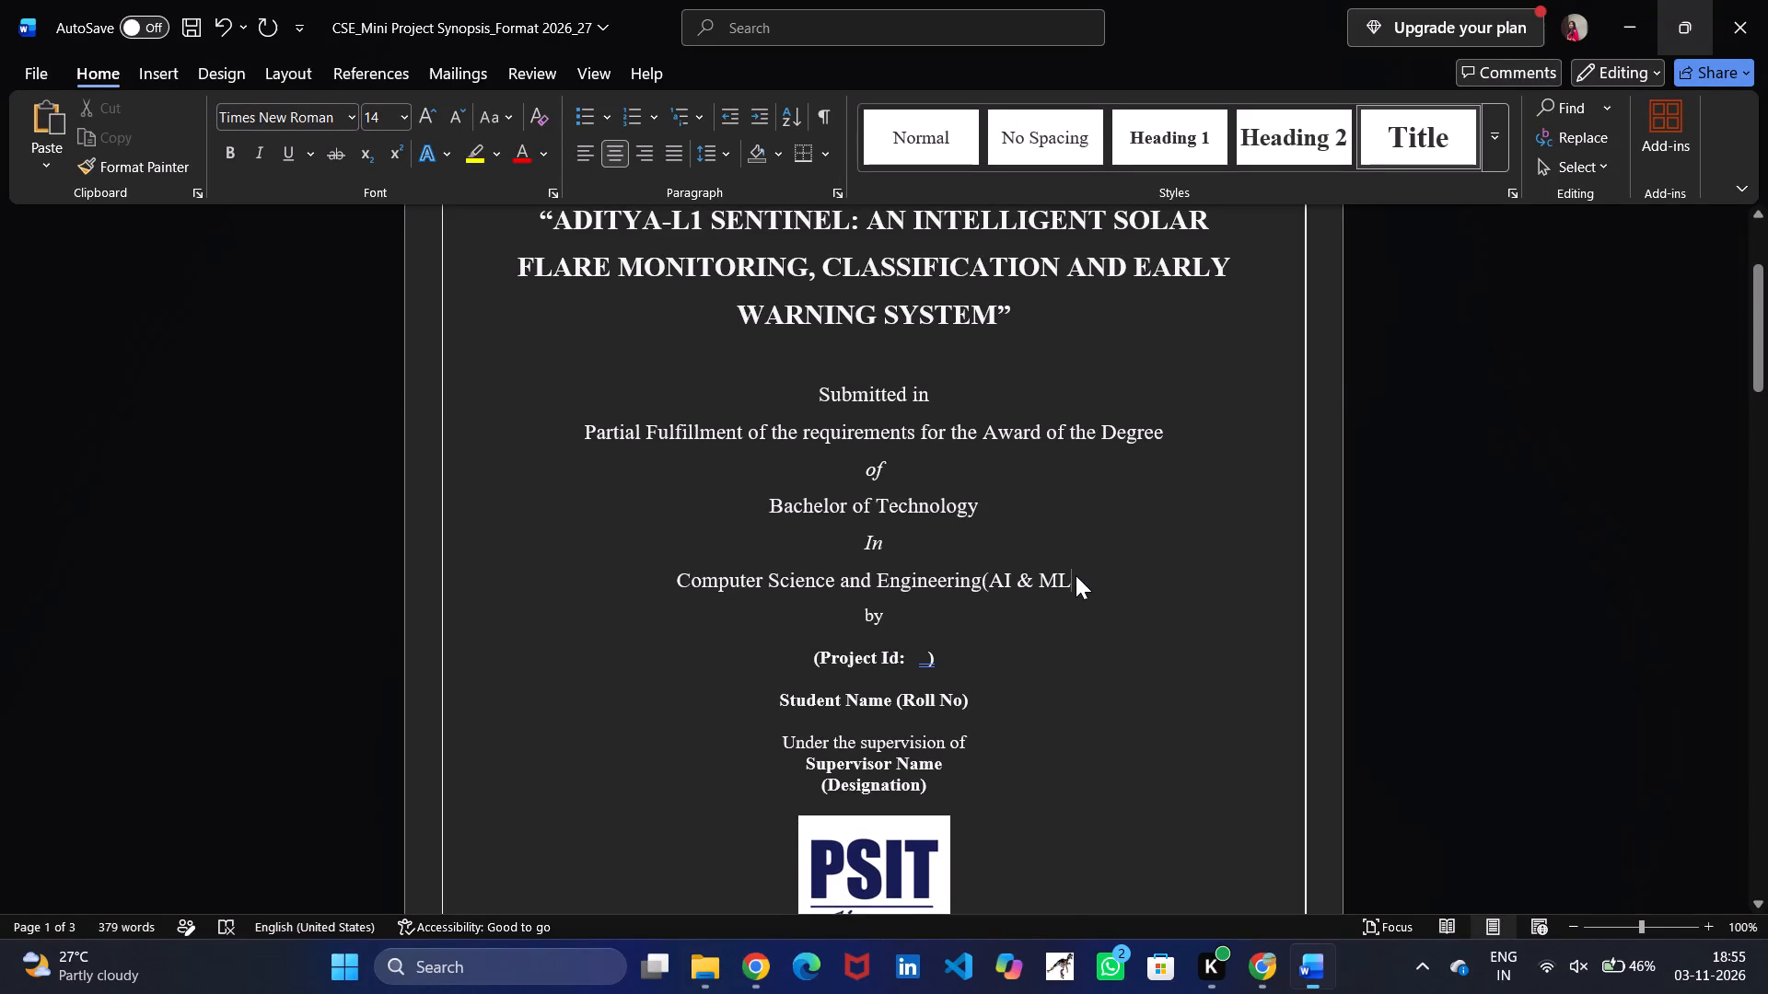
key("Return")
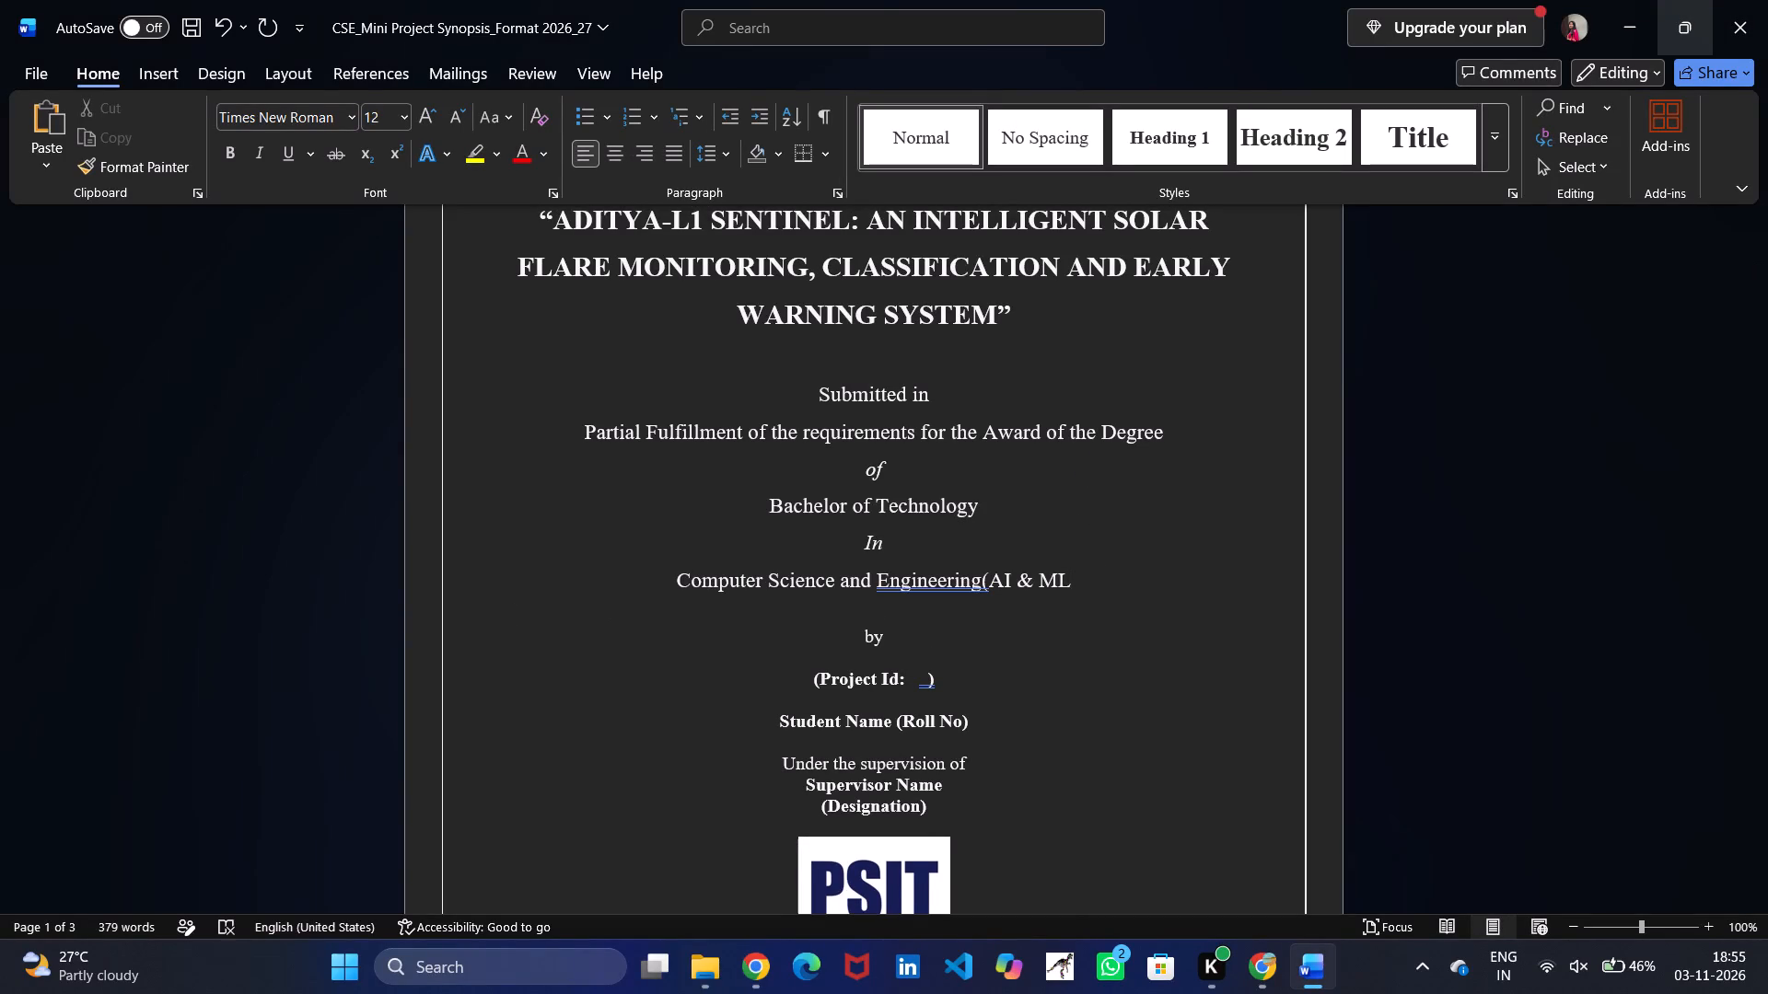
key("BackSpace")
key("BackSpace")
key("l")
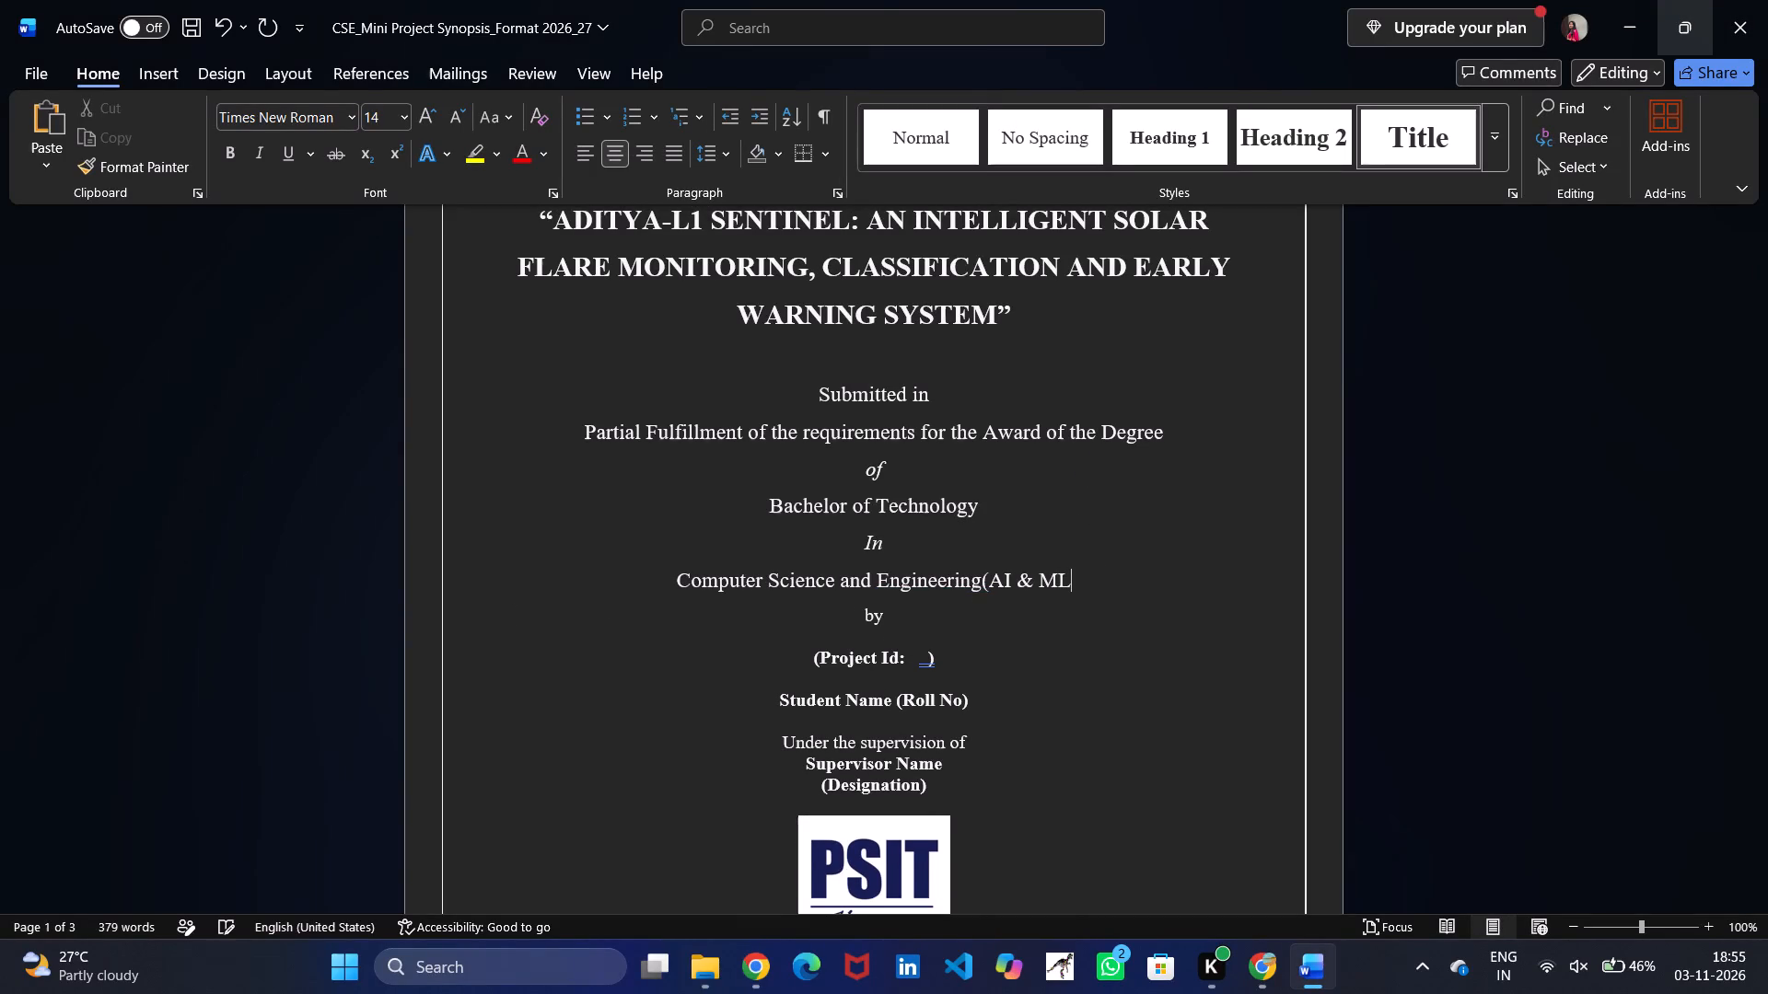
key("shift+parenright")
Replace the "Roll No" placeholder inside the parentheses after Student Name with the student's roll number.
scroll(1091, 582, "down", 1)
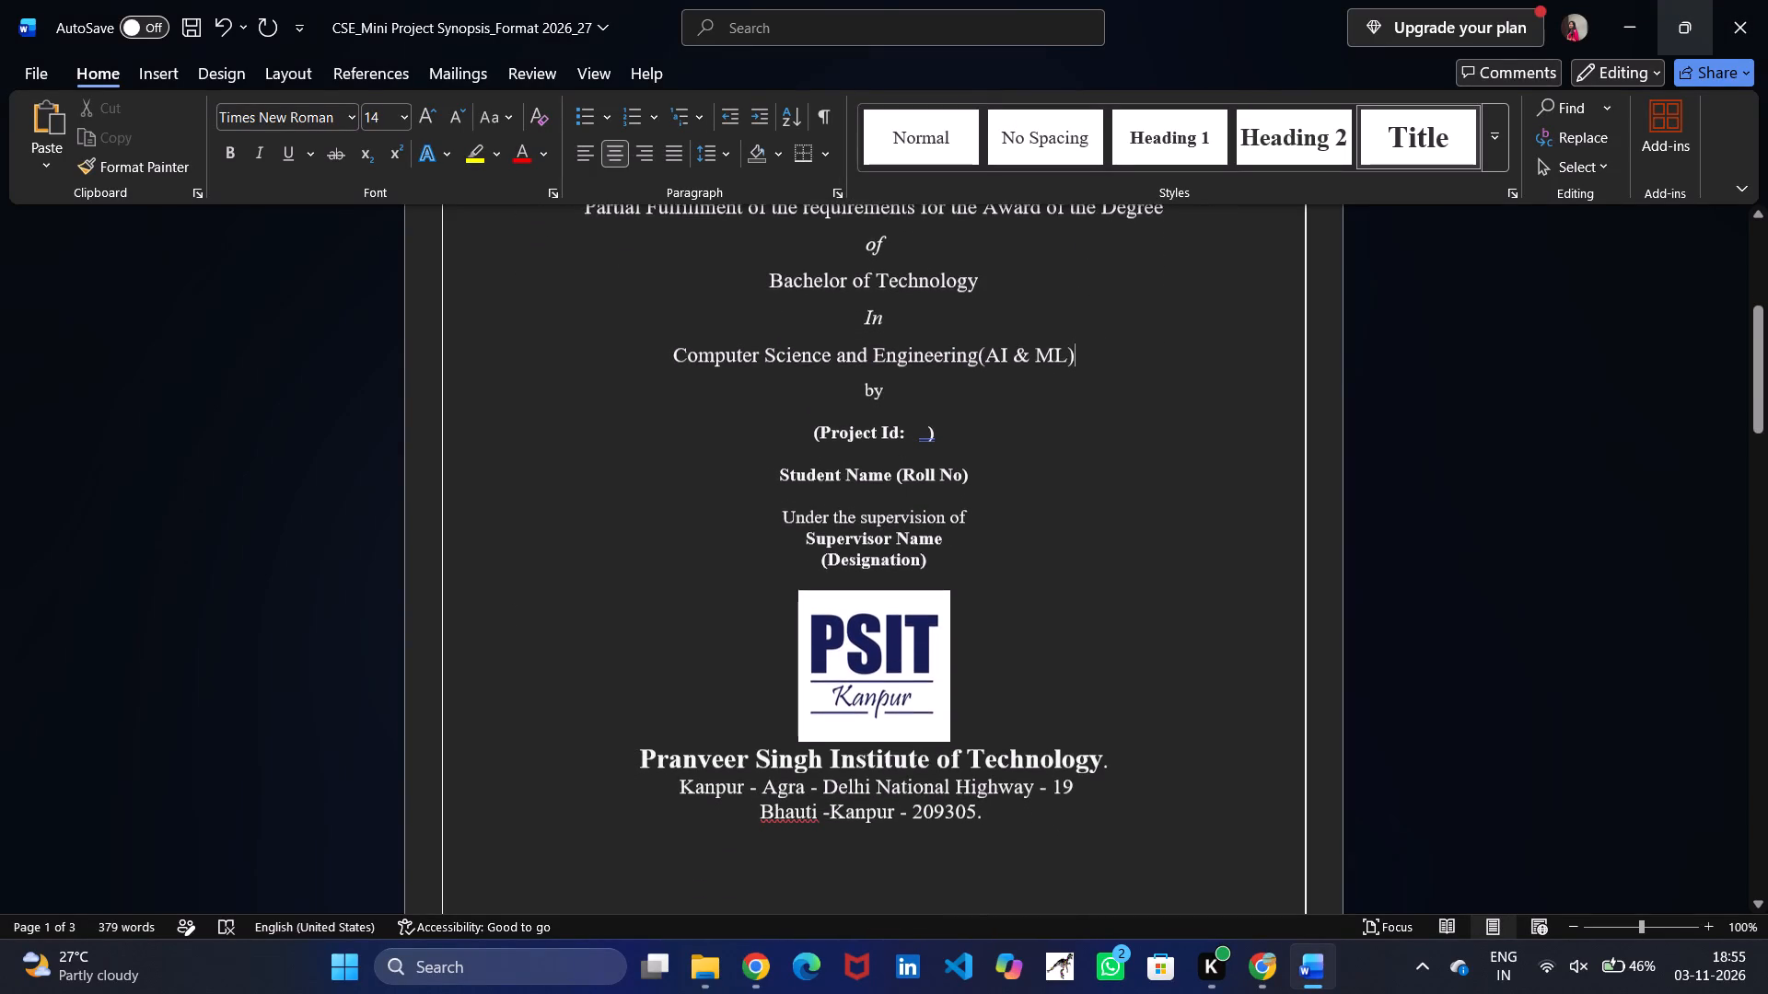
scroll(1091, 582, "down", 1)
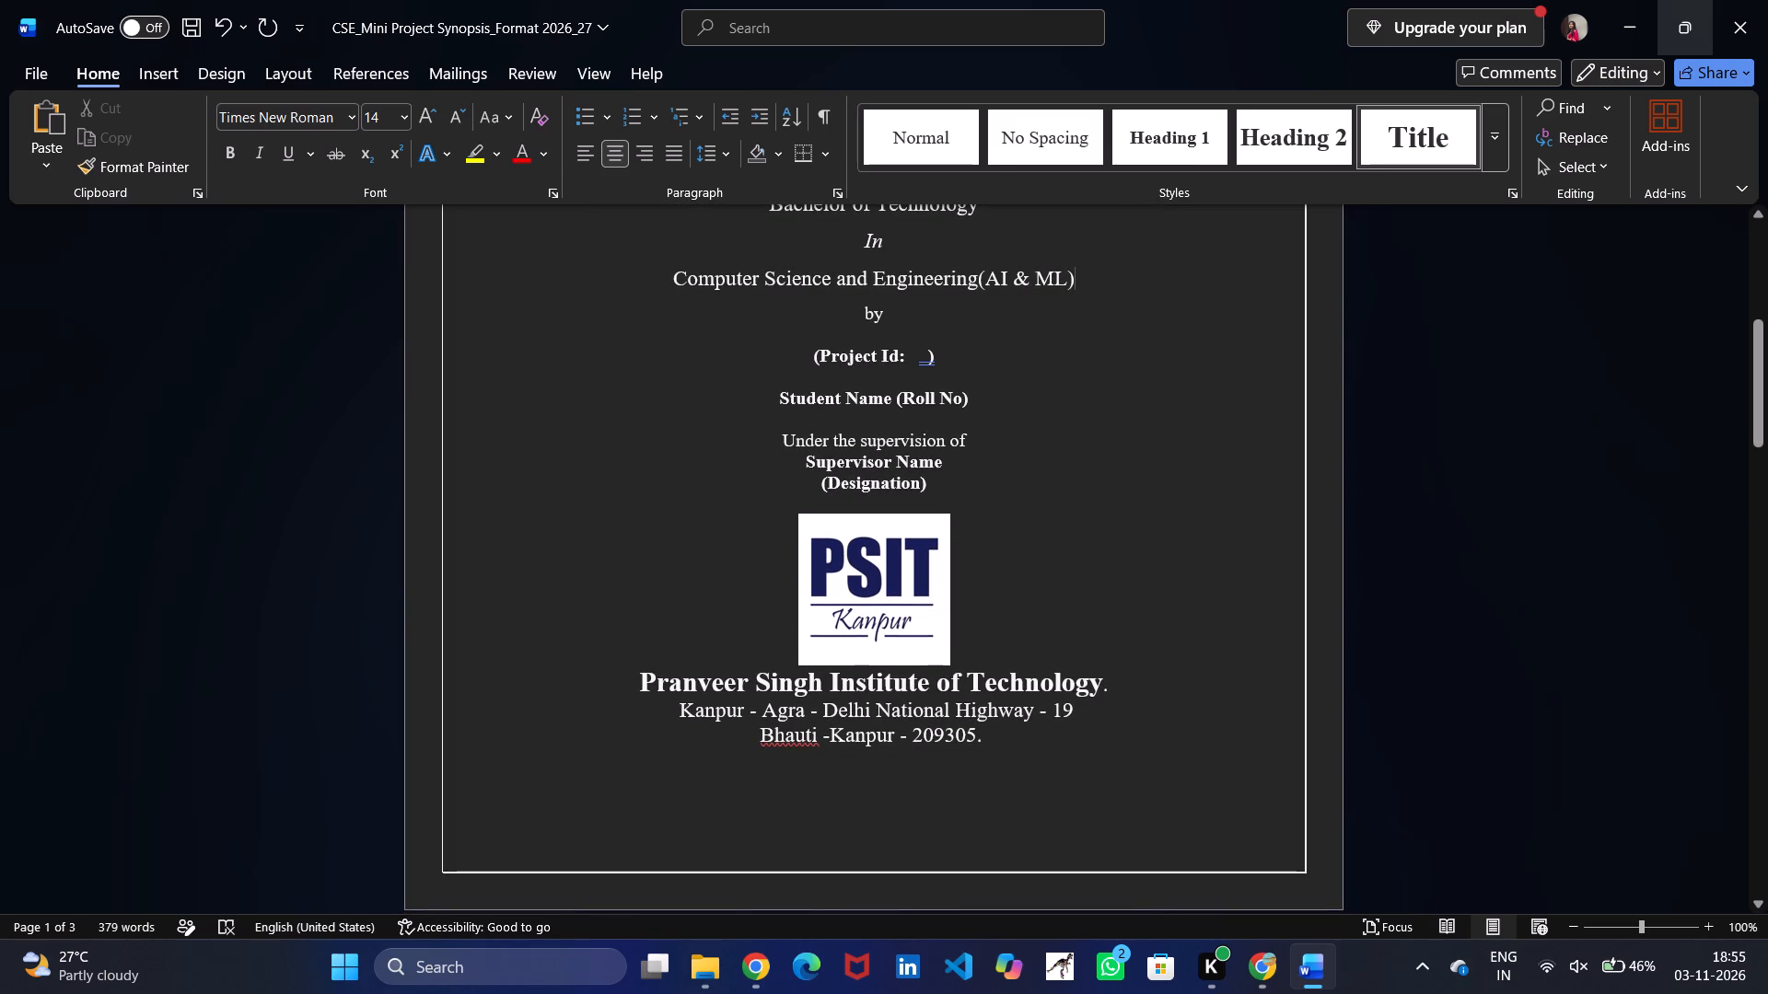
left_click(960, 395)
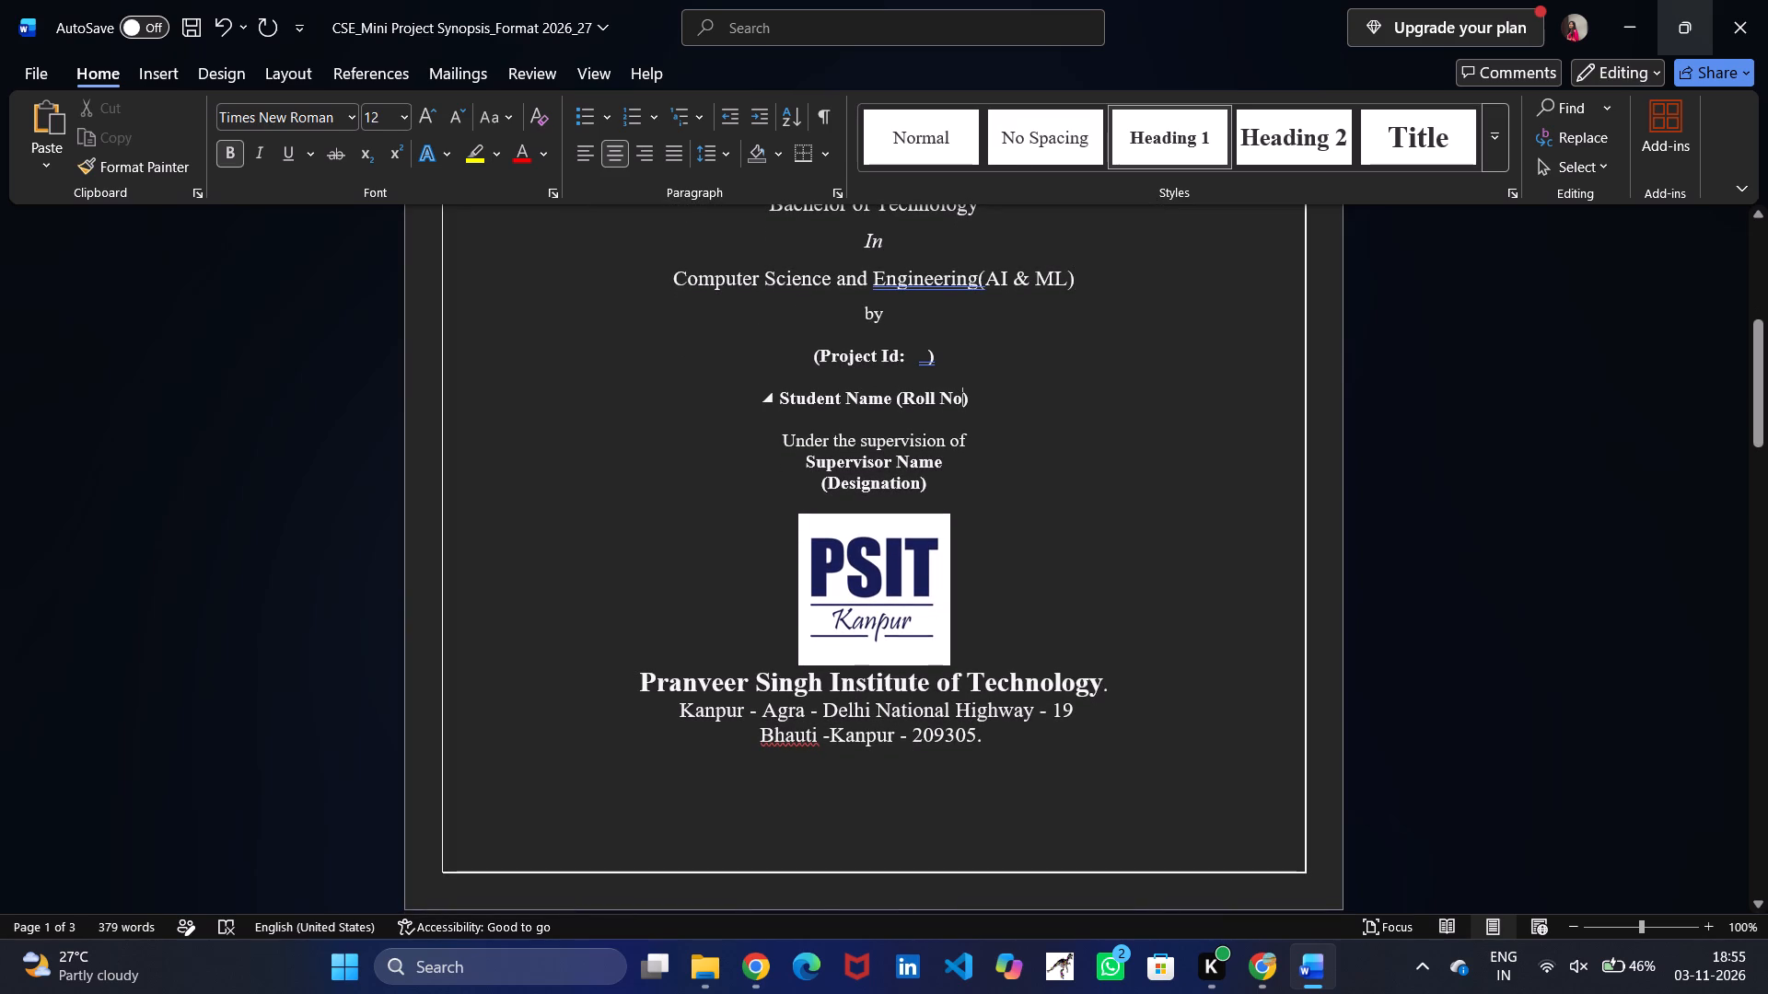
key("BackSpace")
key("BackSpace")
key("BackSpace")
key("BackSpace")
key("BackSpace")
key("BackSpace")
key("BackSpace")
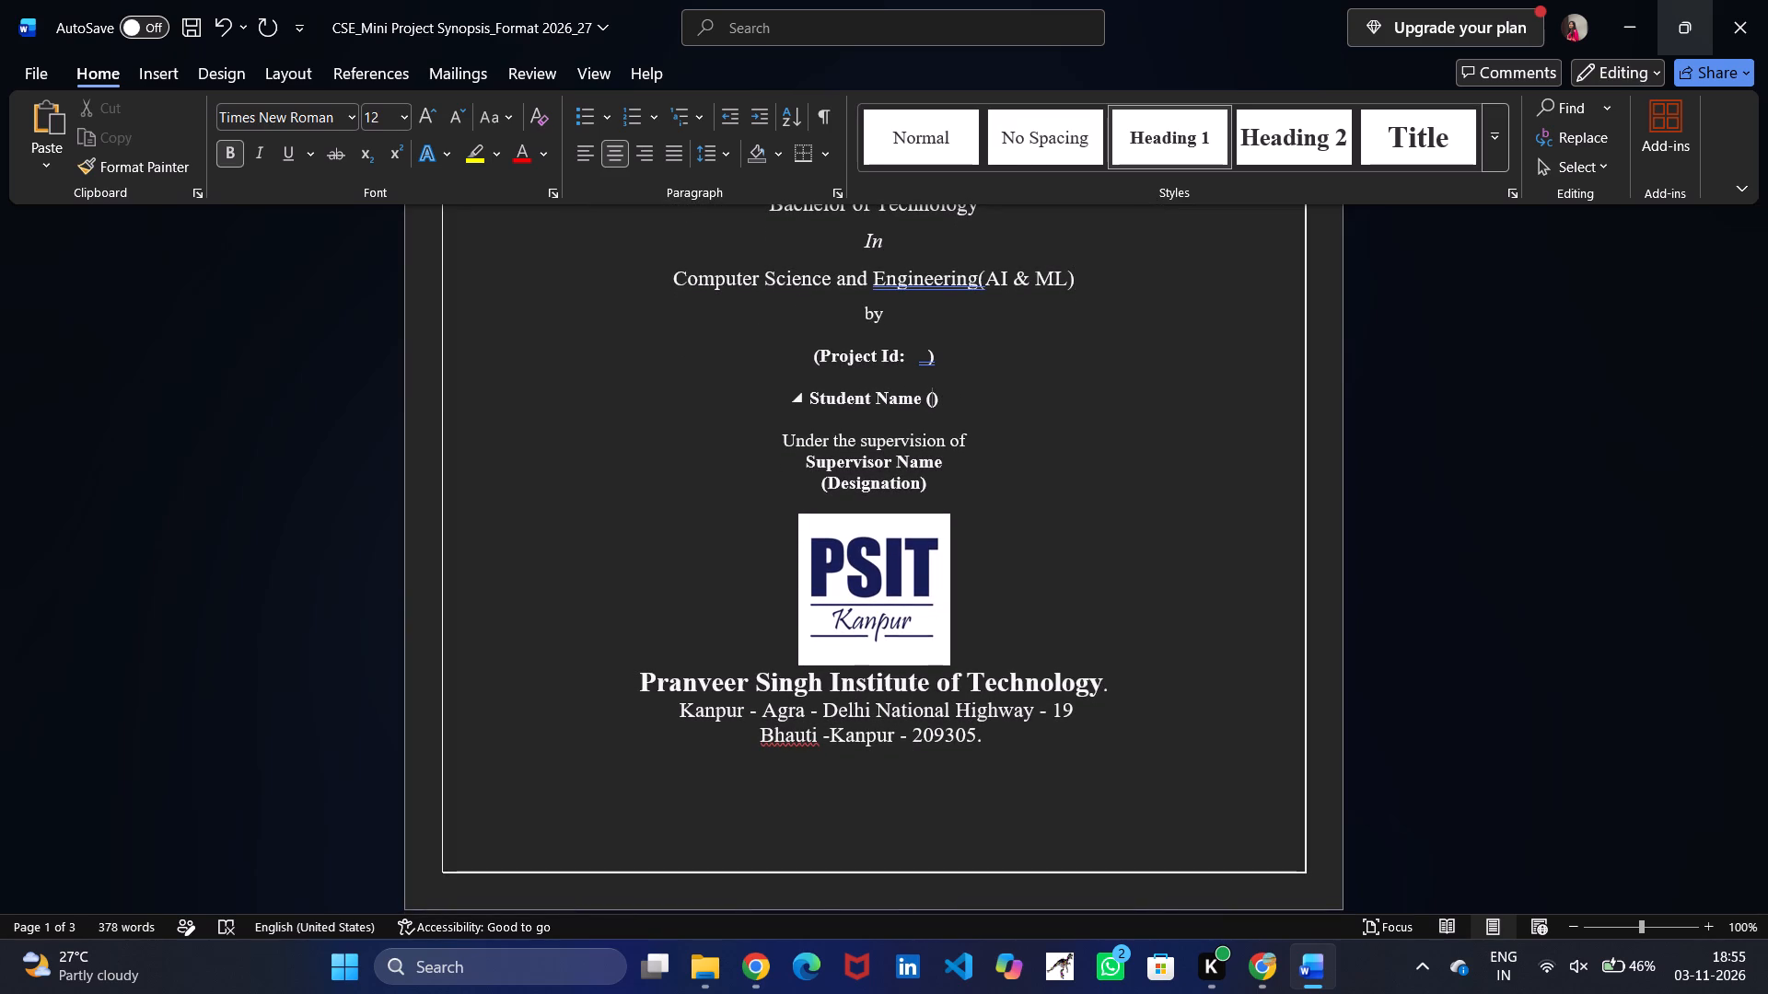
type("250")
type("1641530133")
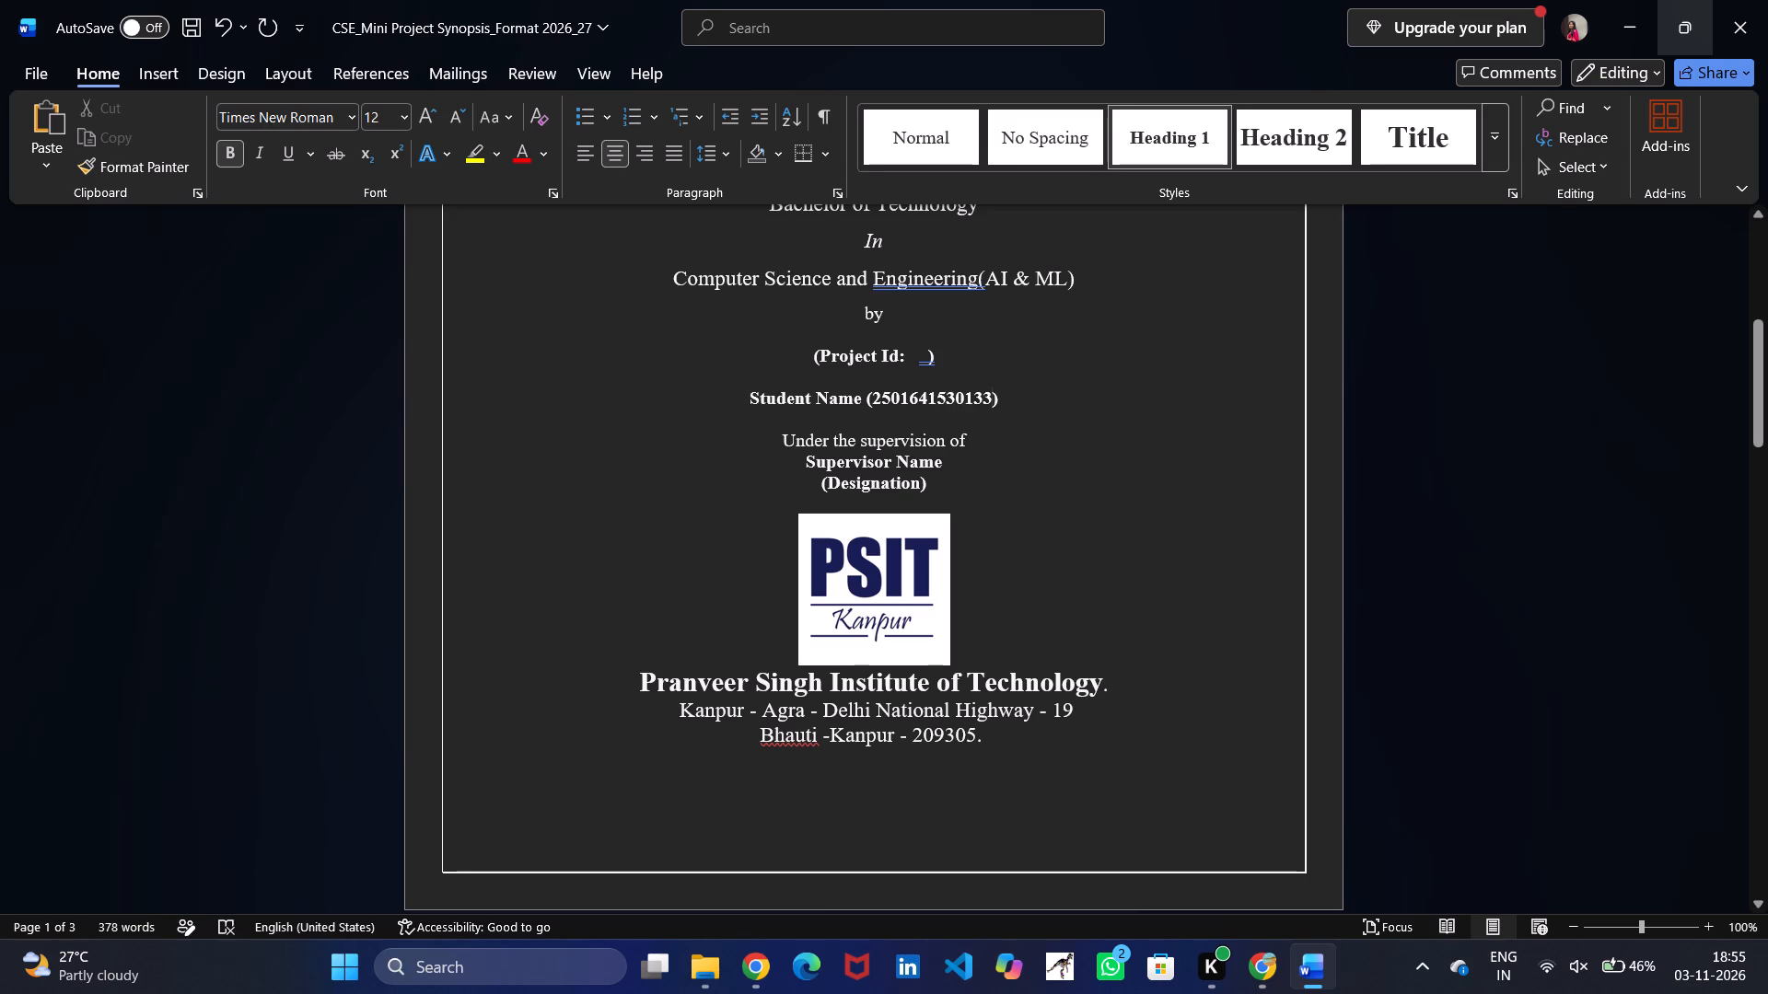
Insert a blank line between the PSIT logo and the institute name on the cover page.
scroll(985, 465, "down", 1)
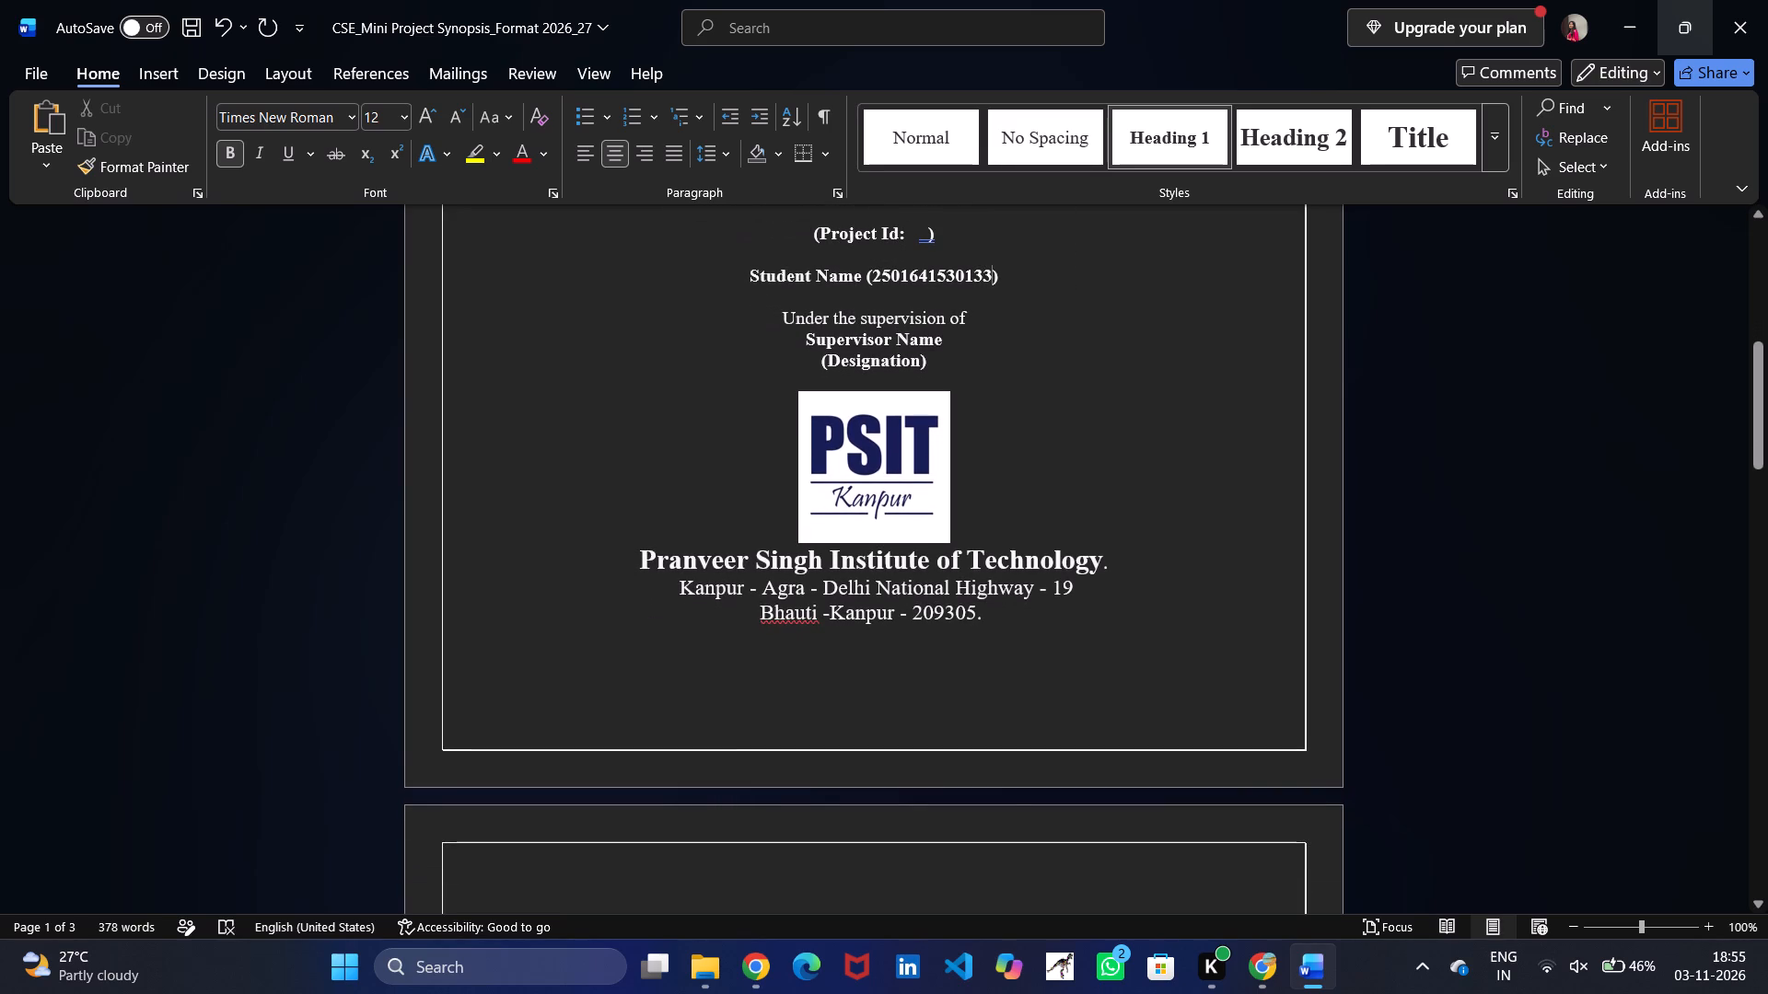
scroll(950, 393, "down", 1)
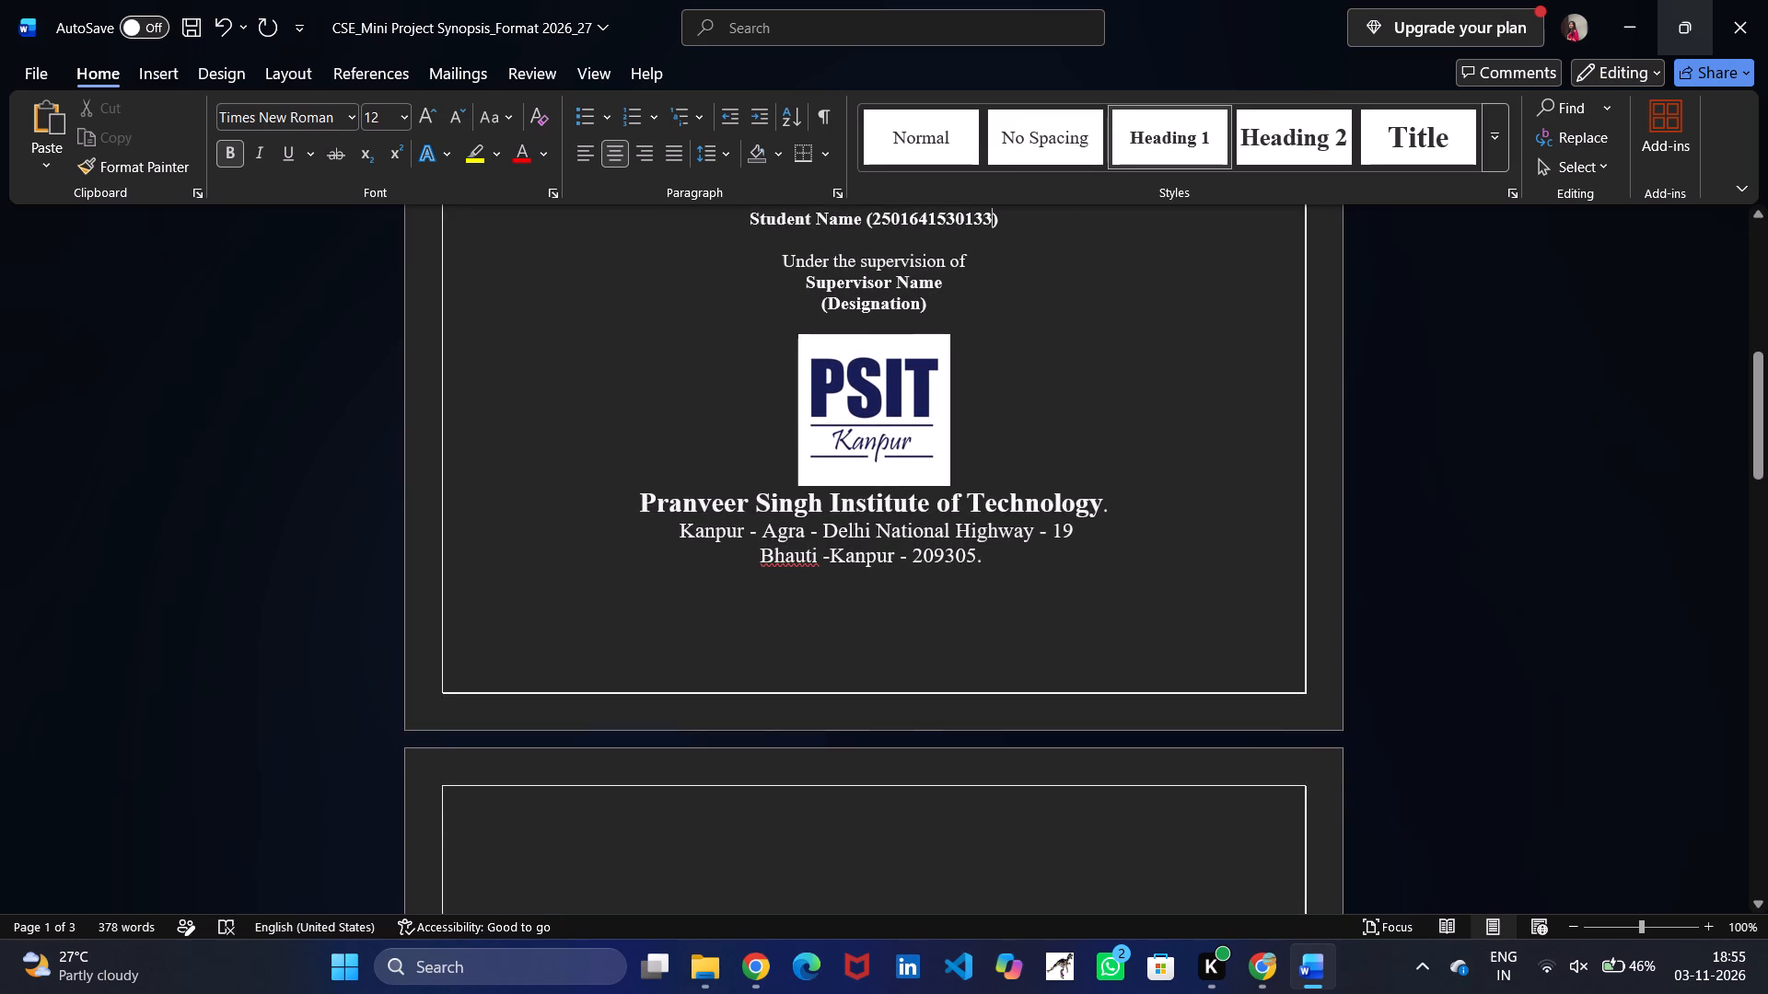
left_click(989, 484)
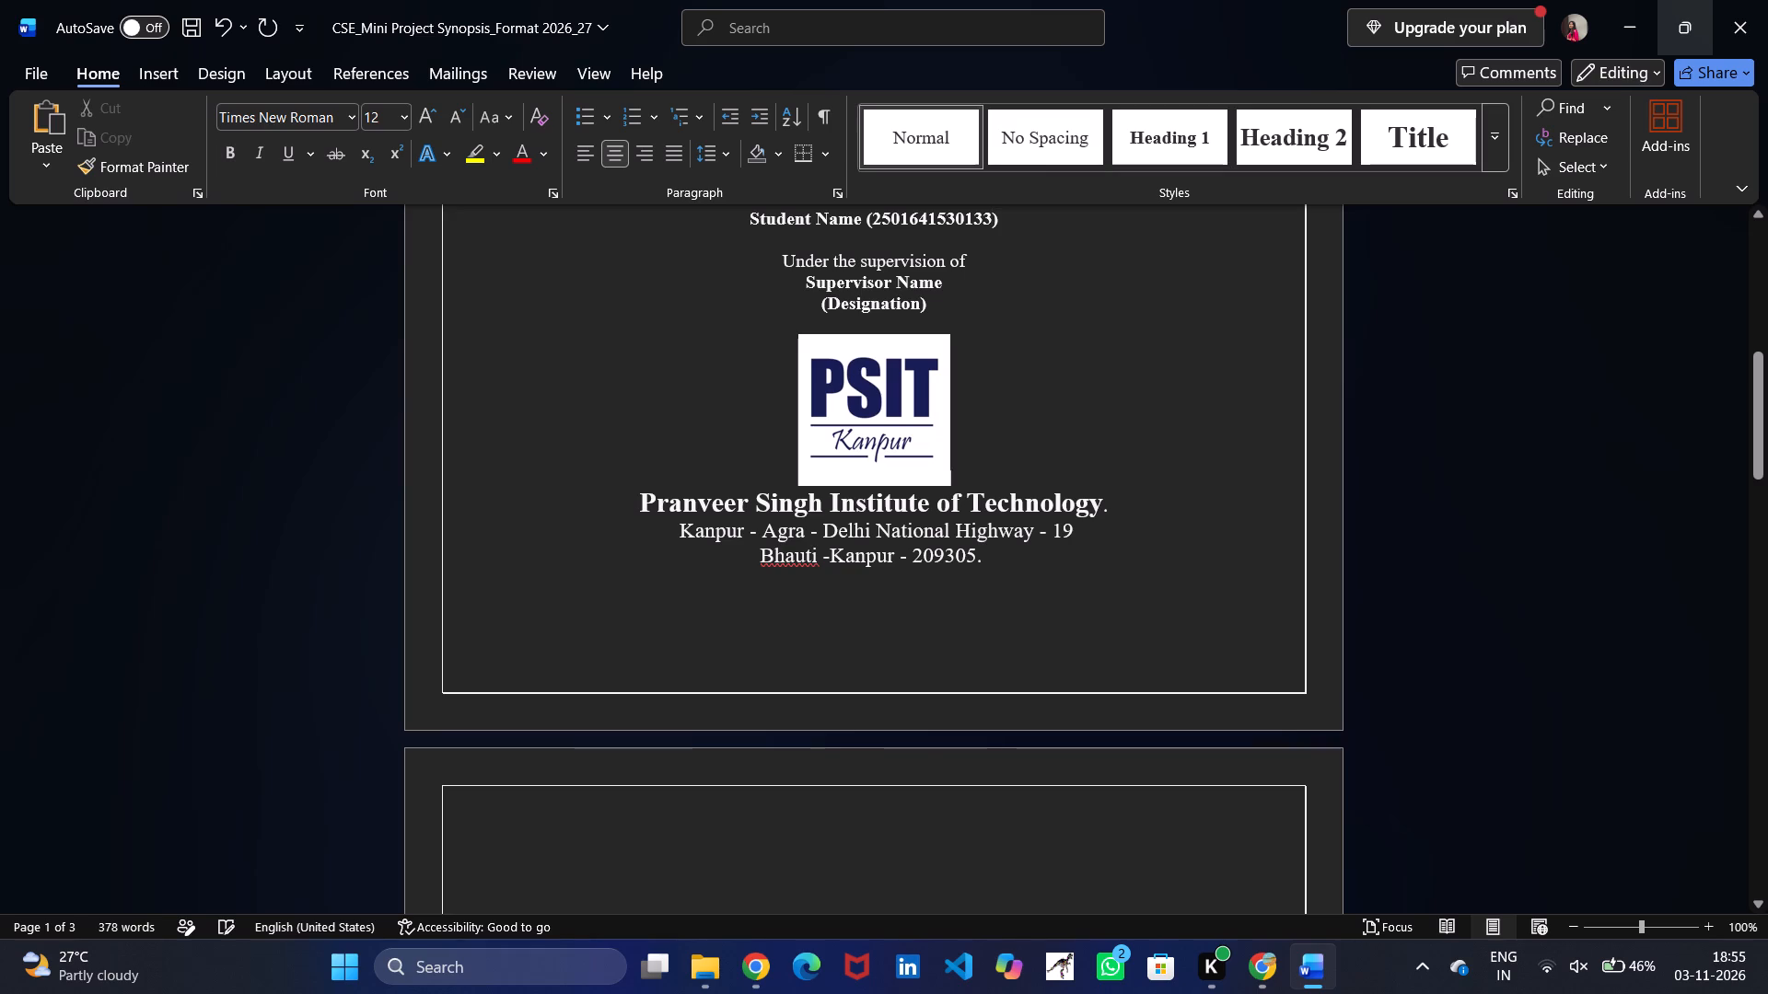
key("Return")
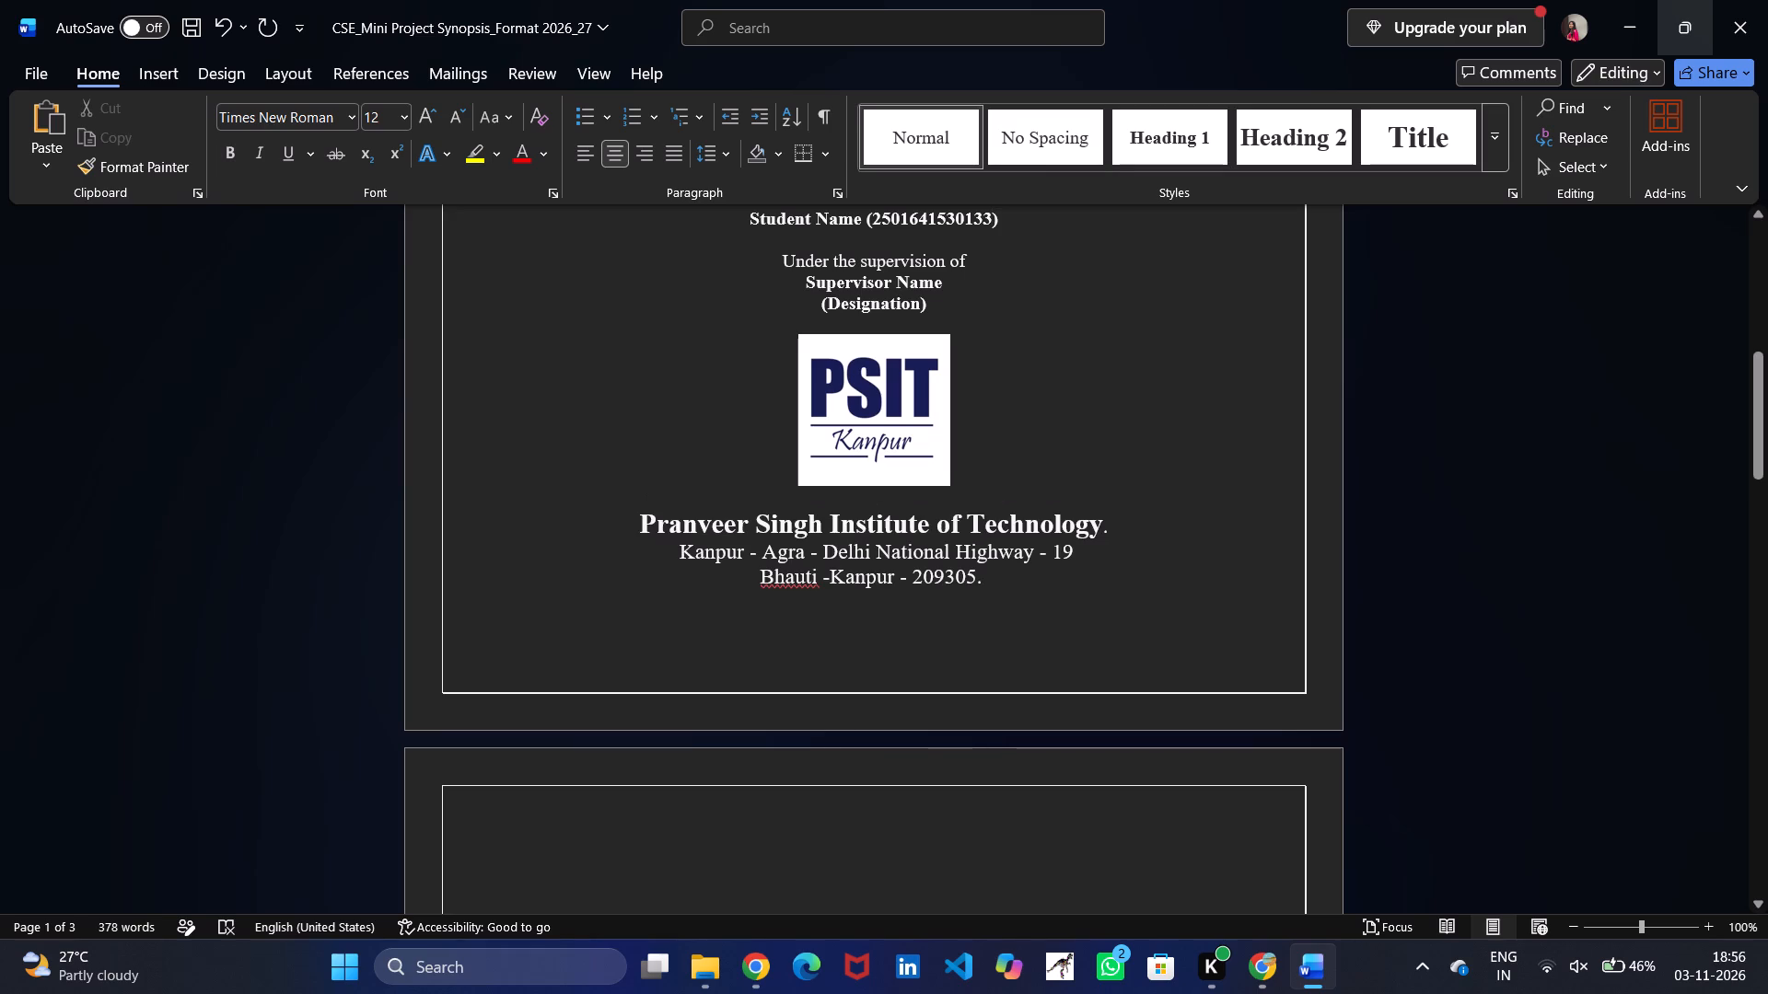
Delete three of the blank lines above the Introduction heading on the second page.
scroll(1066, 576, "down", 1)
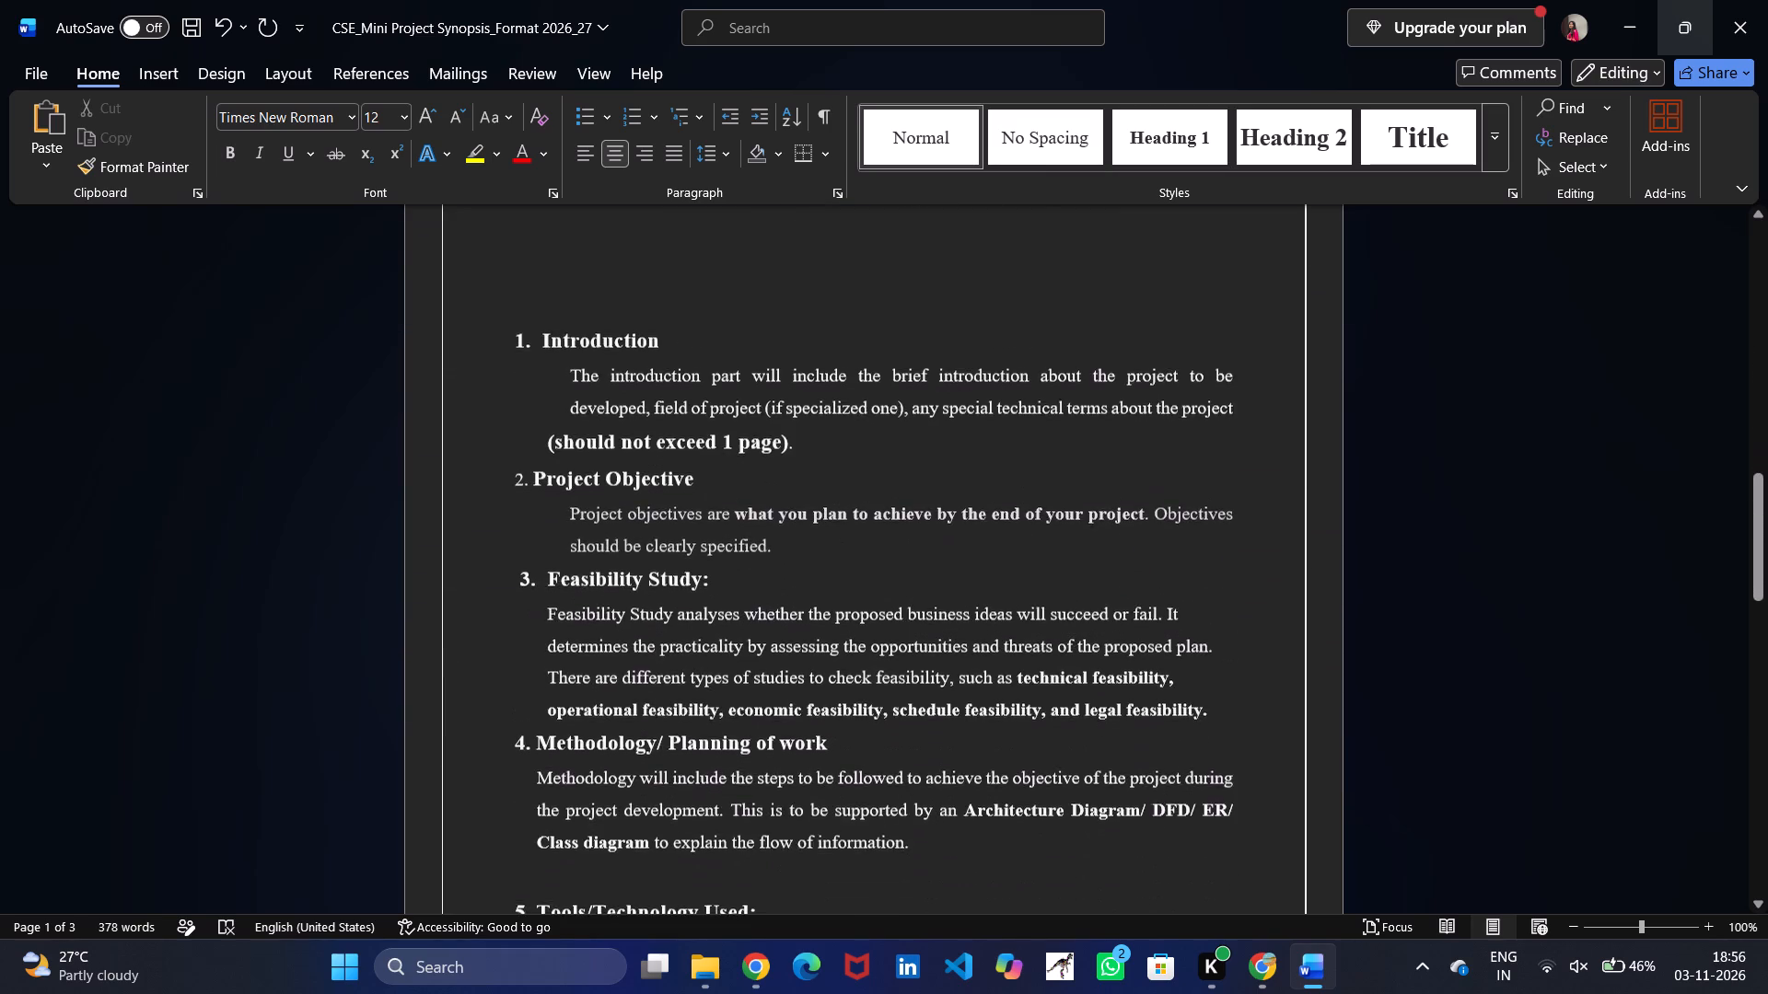
left_click(694, 433)
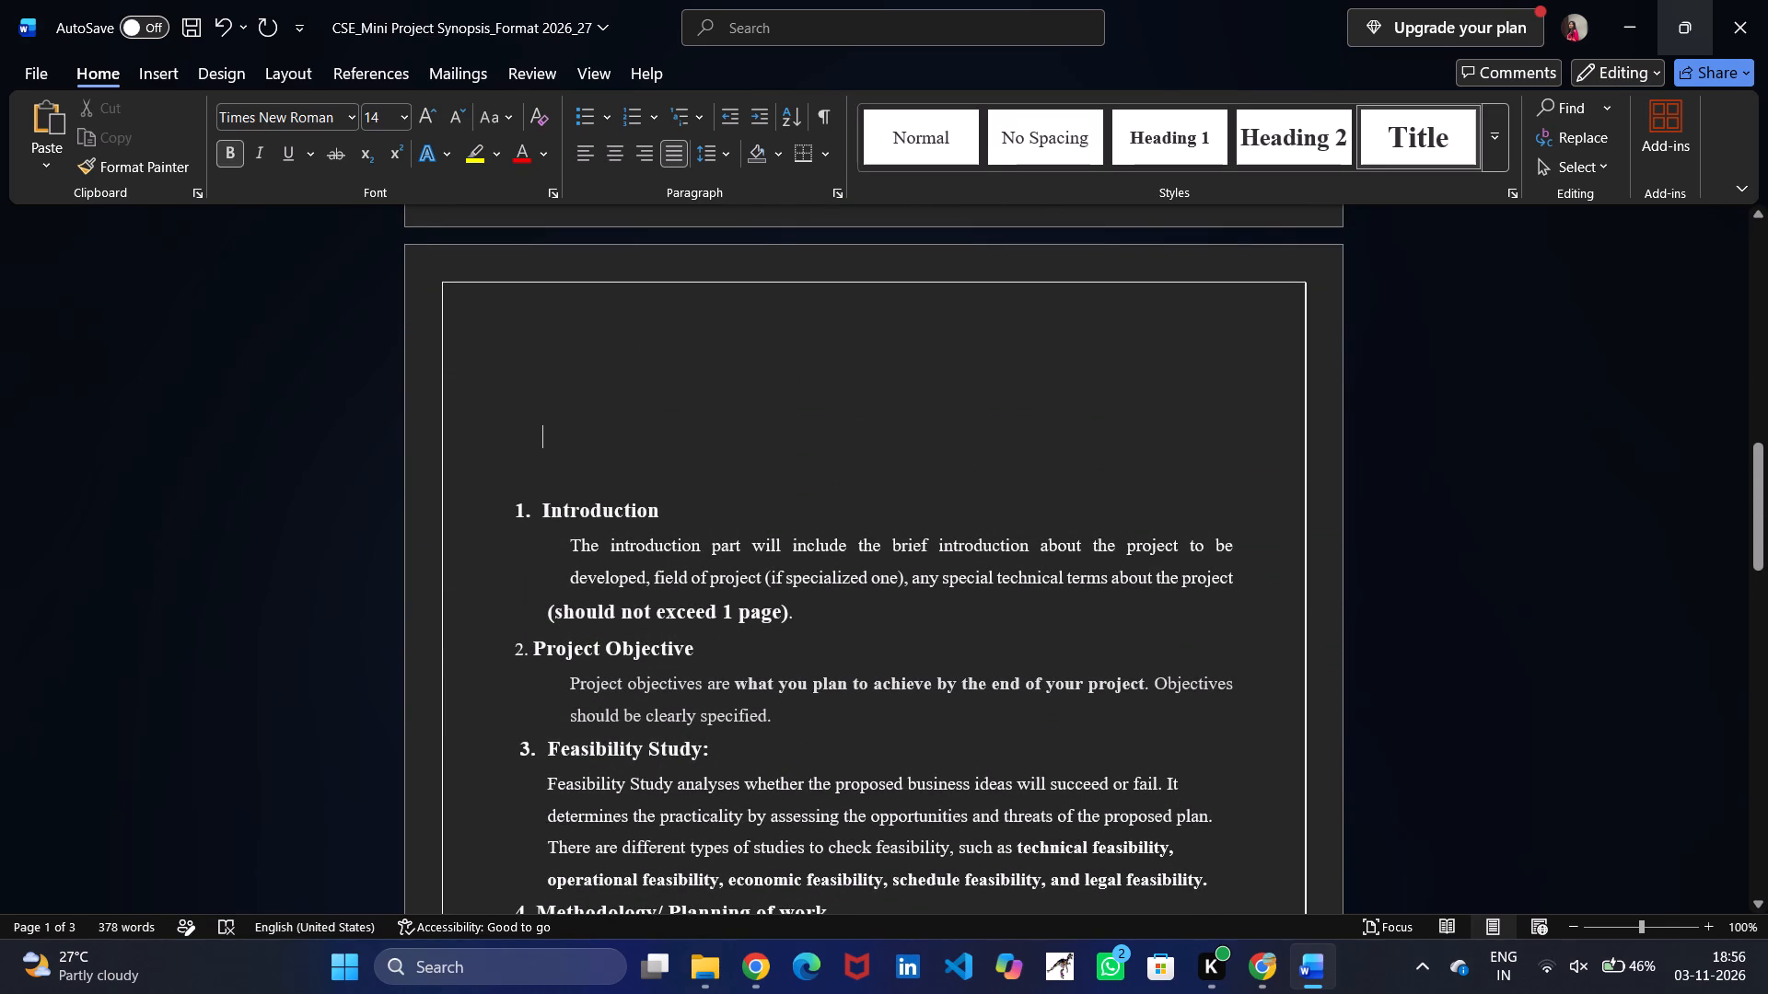
left_click(578, 474)
key("BackSpace")
key("BackSpace")
key("BackSpace")
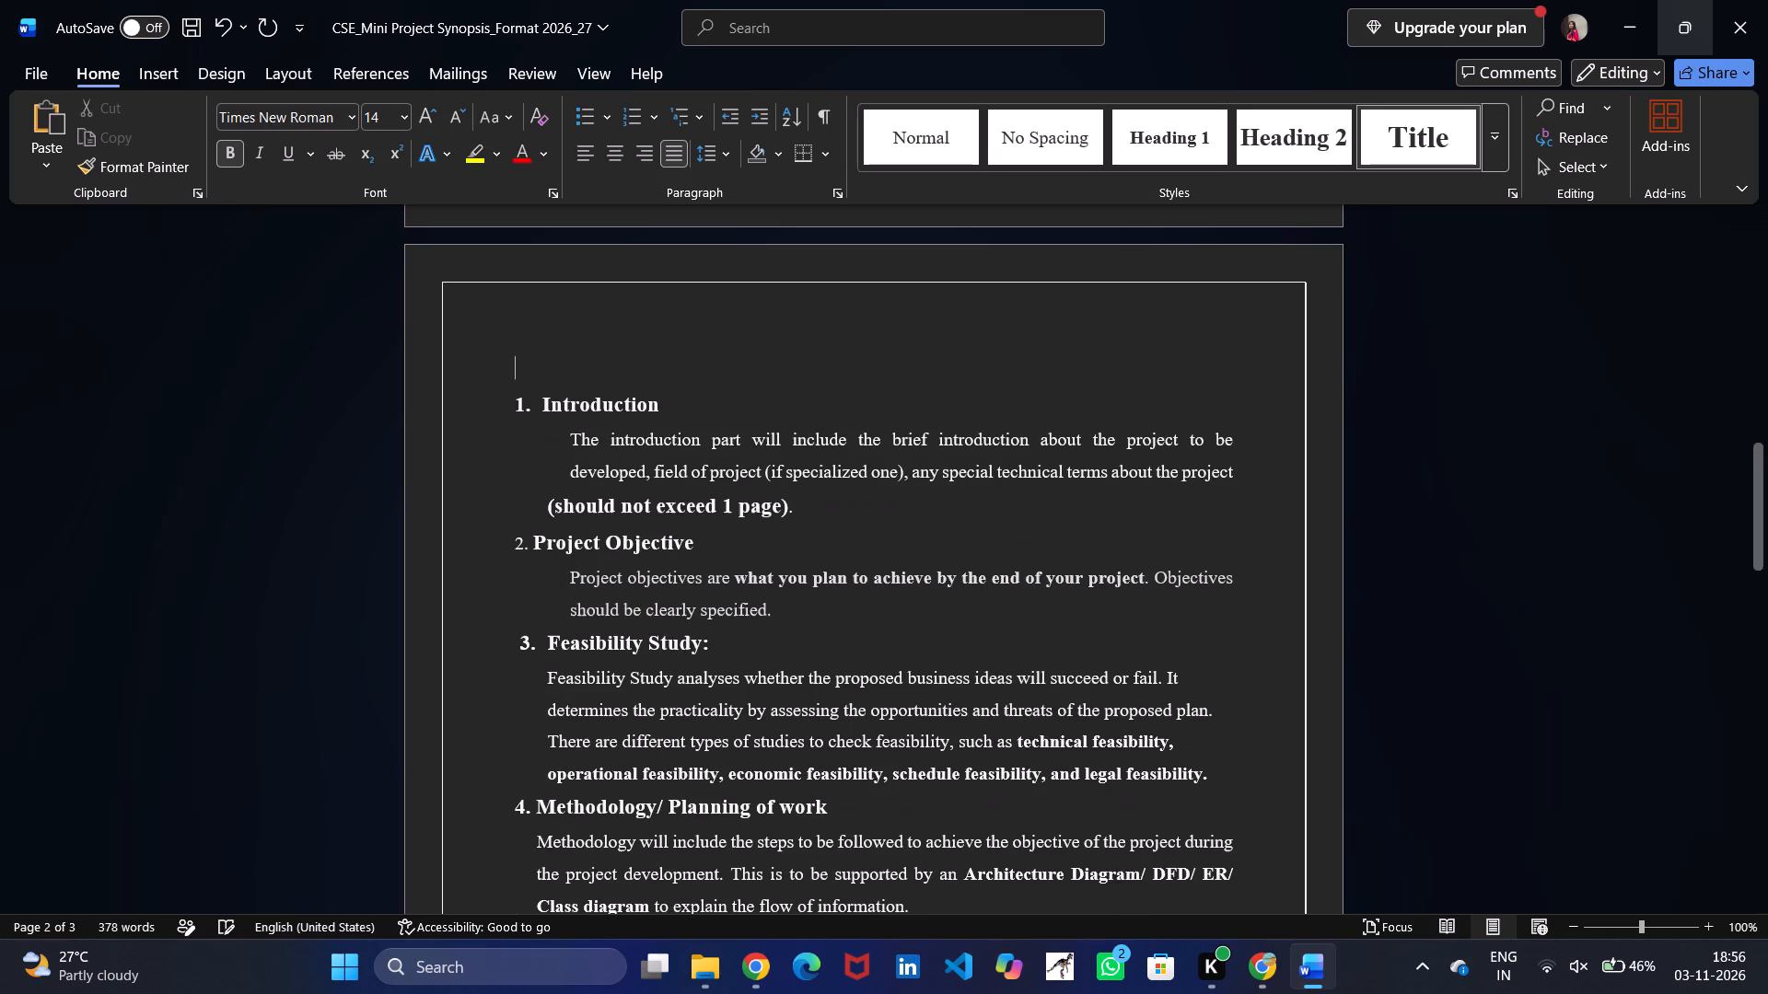
scroll(798, 489, "down", 1)
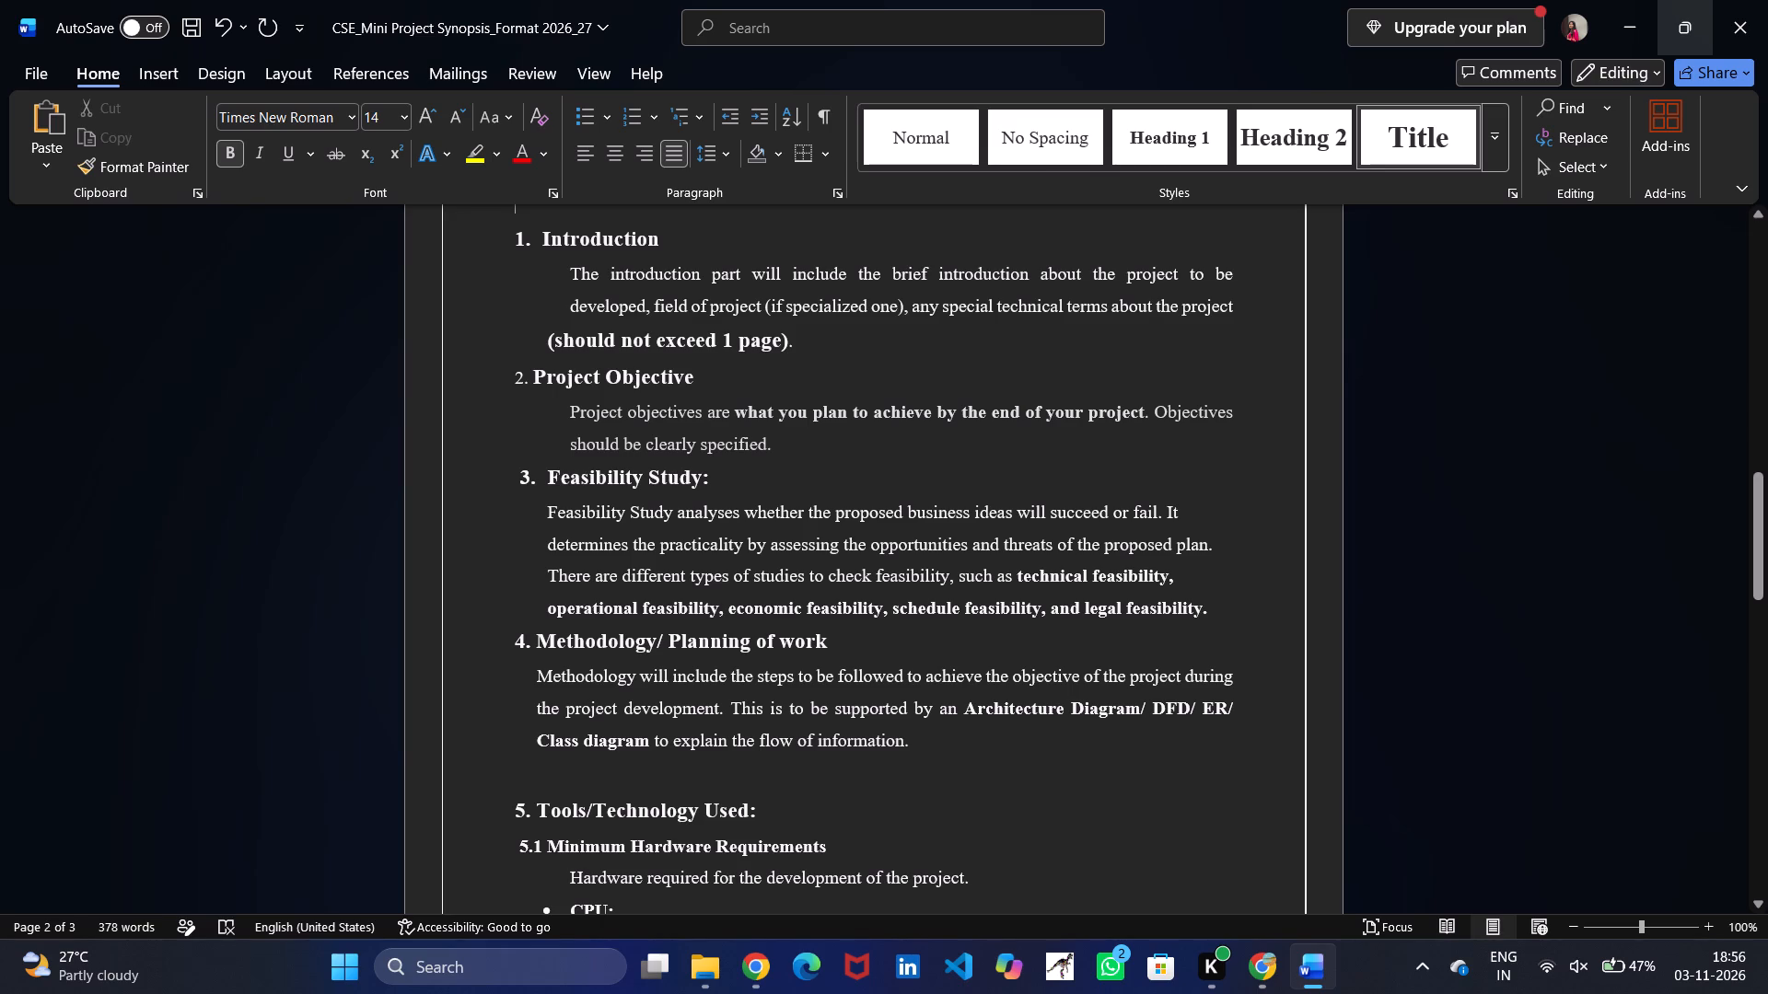
left_click(1258, 974)
left_click(1129, 578)
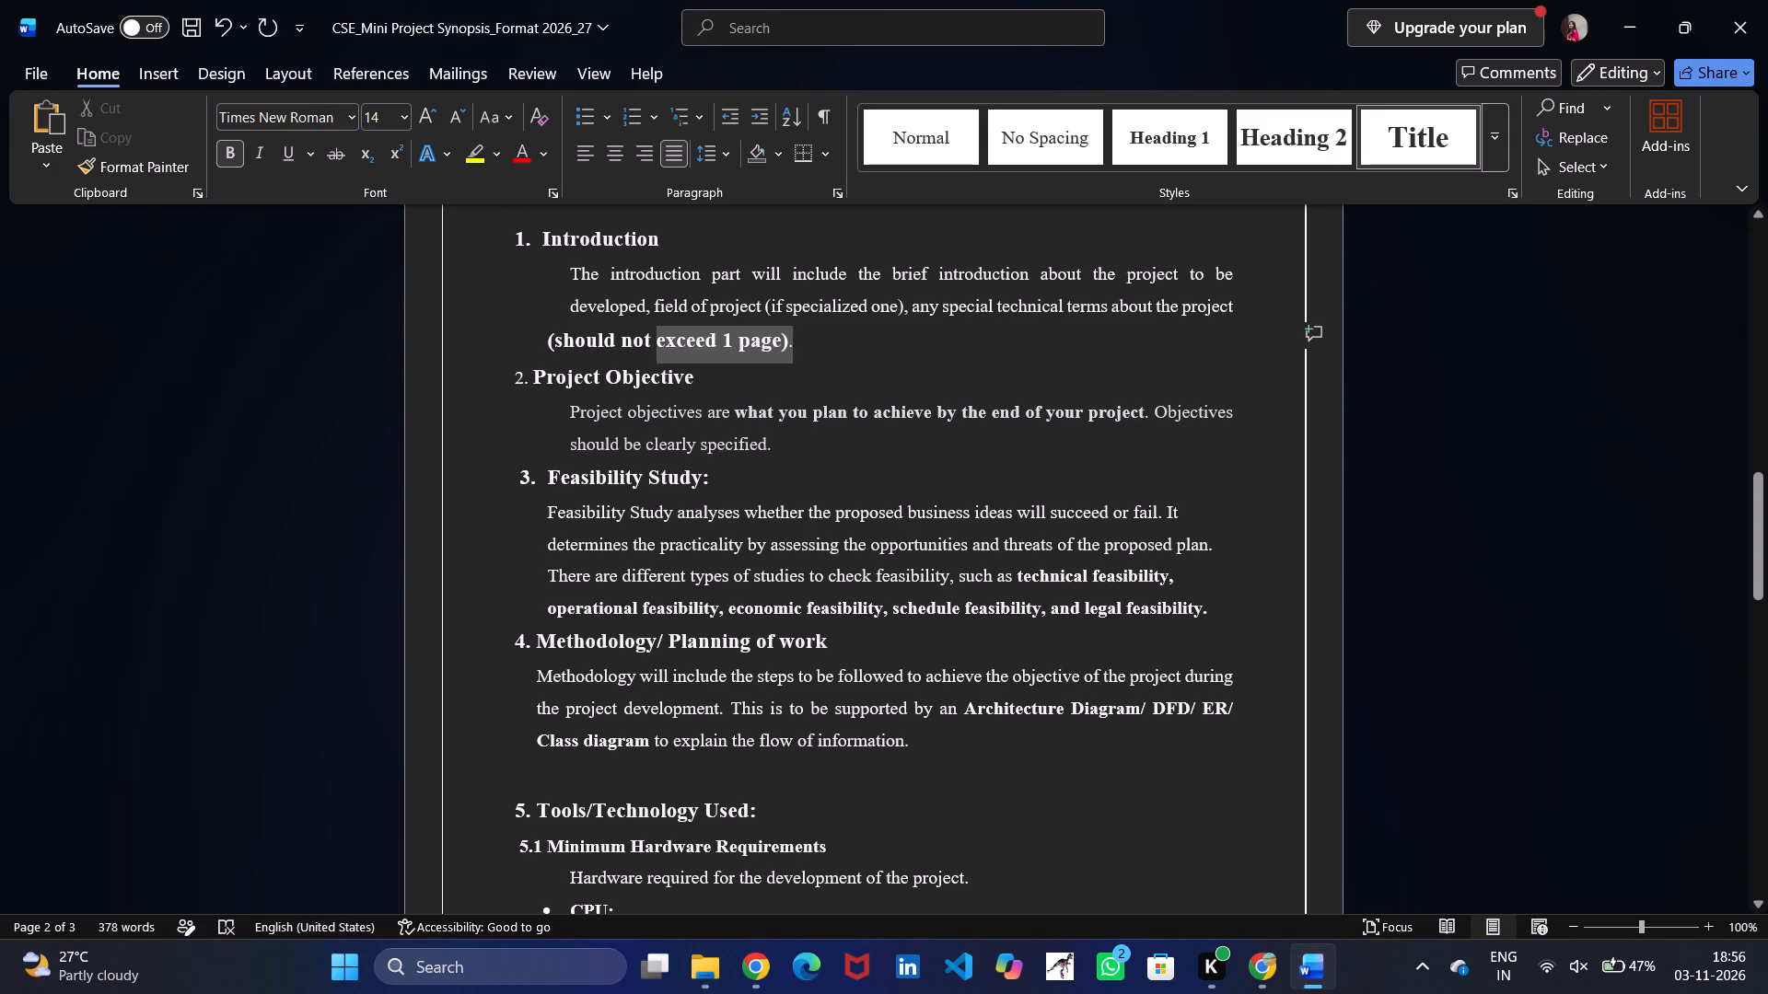
left_click_drag(655, 334, 574, 289)
key("BackSpace")
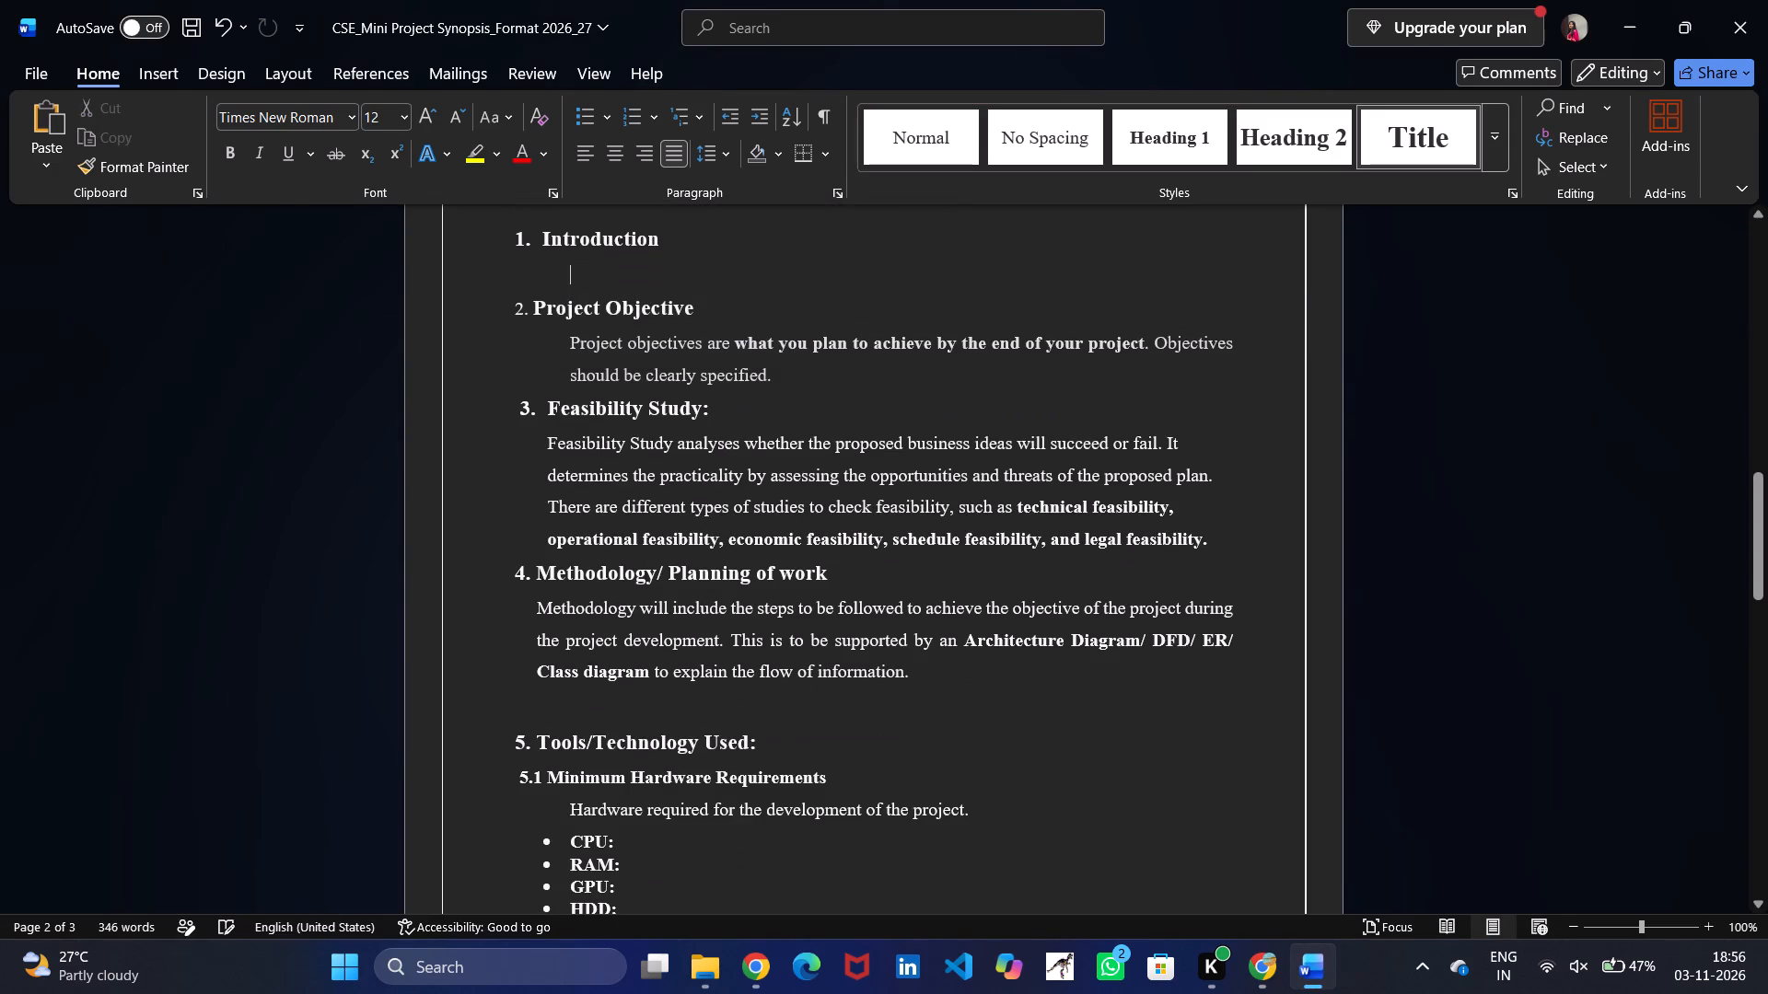
key("ctrl+v")
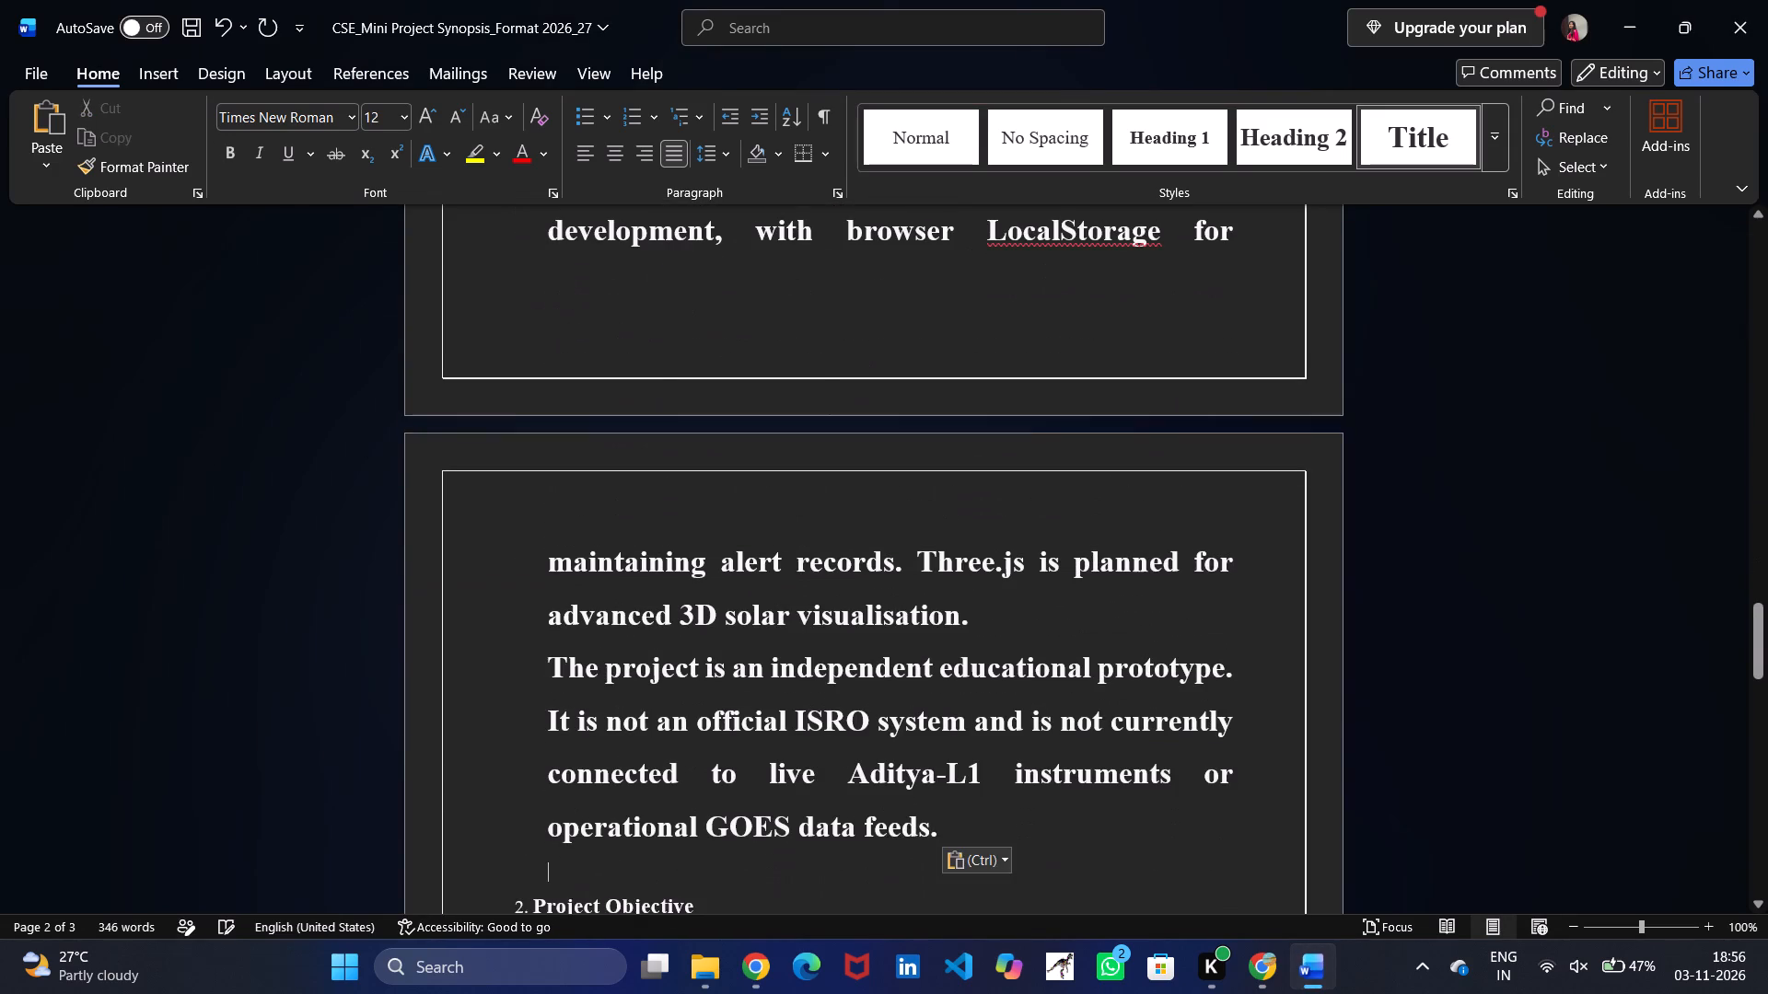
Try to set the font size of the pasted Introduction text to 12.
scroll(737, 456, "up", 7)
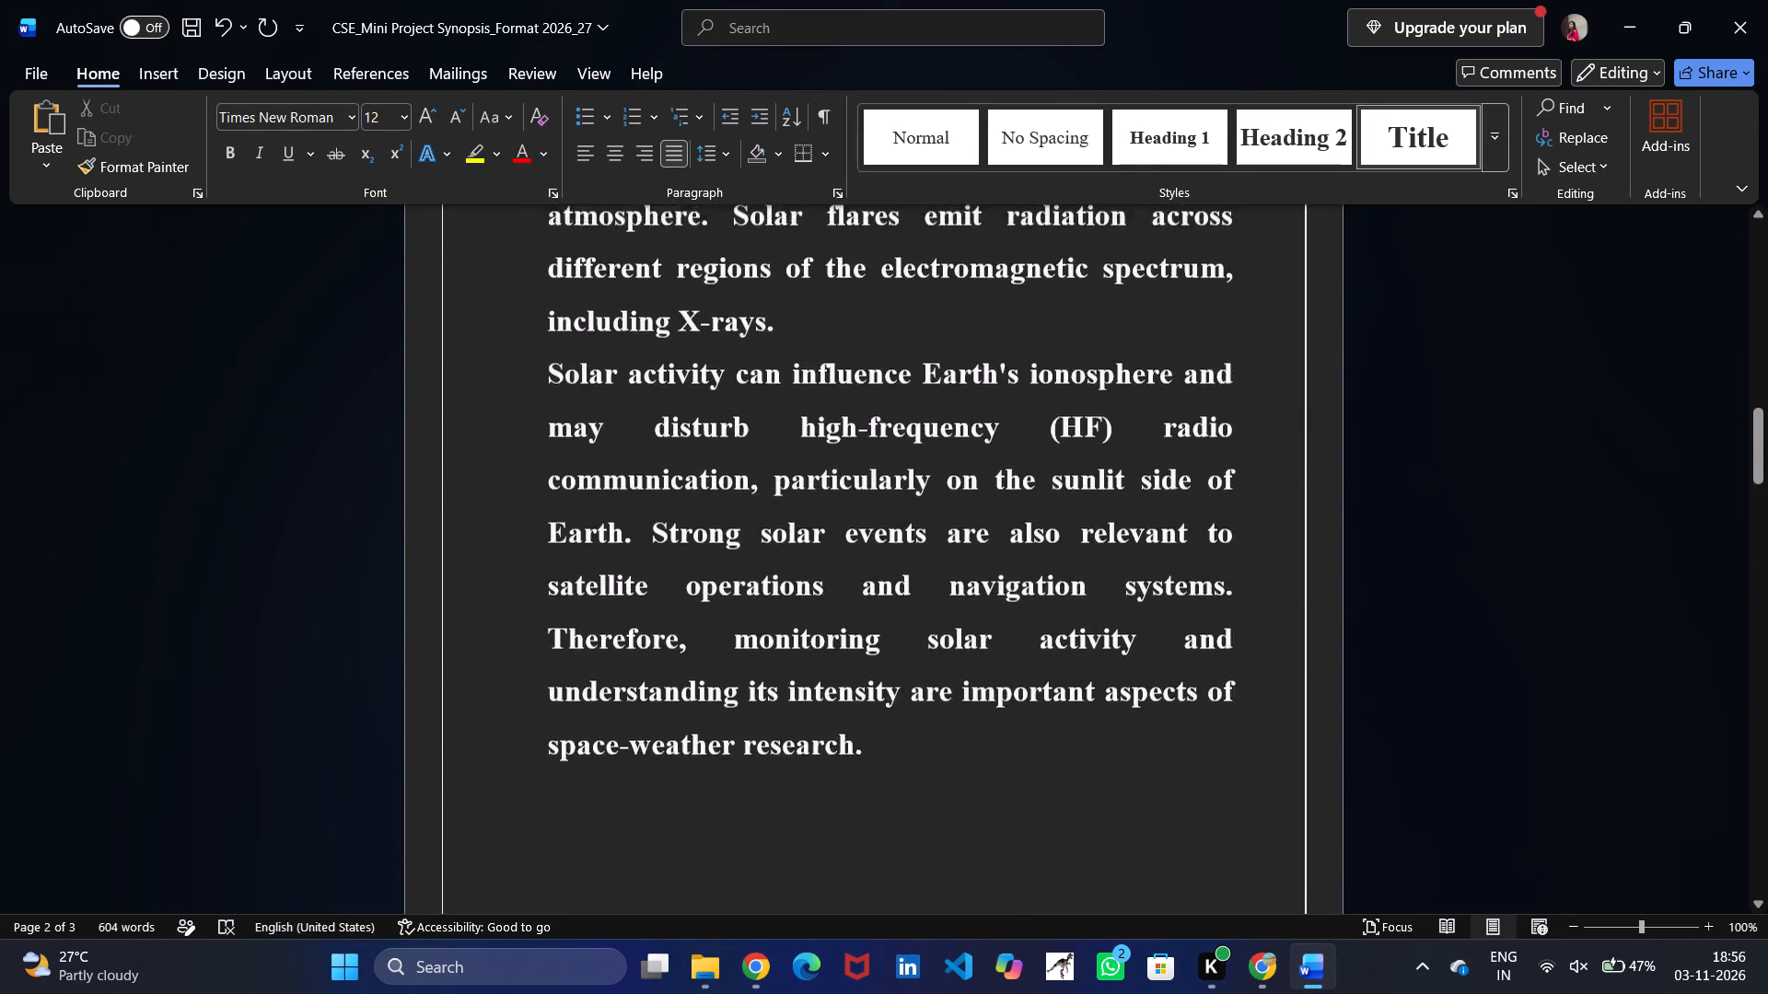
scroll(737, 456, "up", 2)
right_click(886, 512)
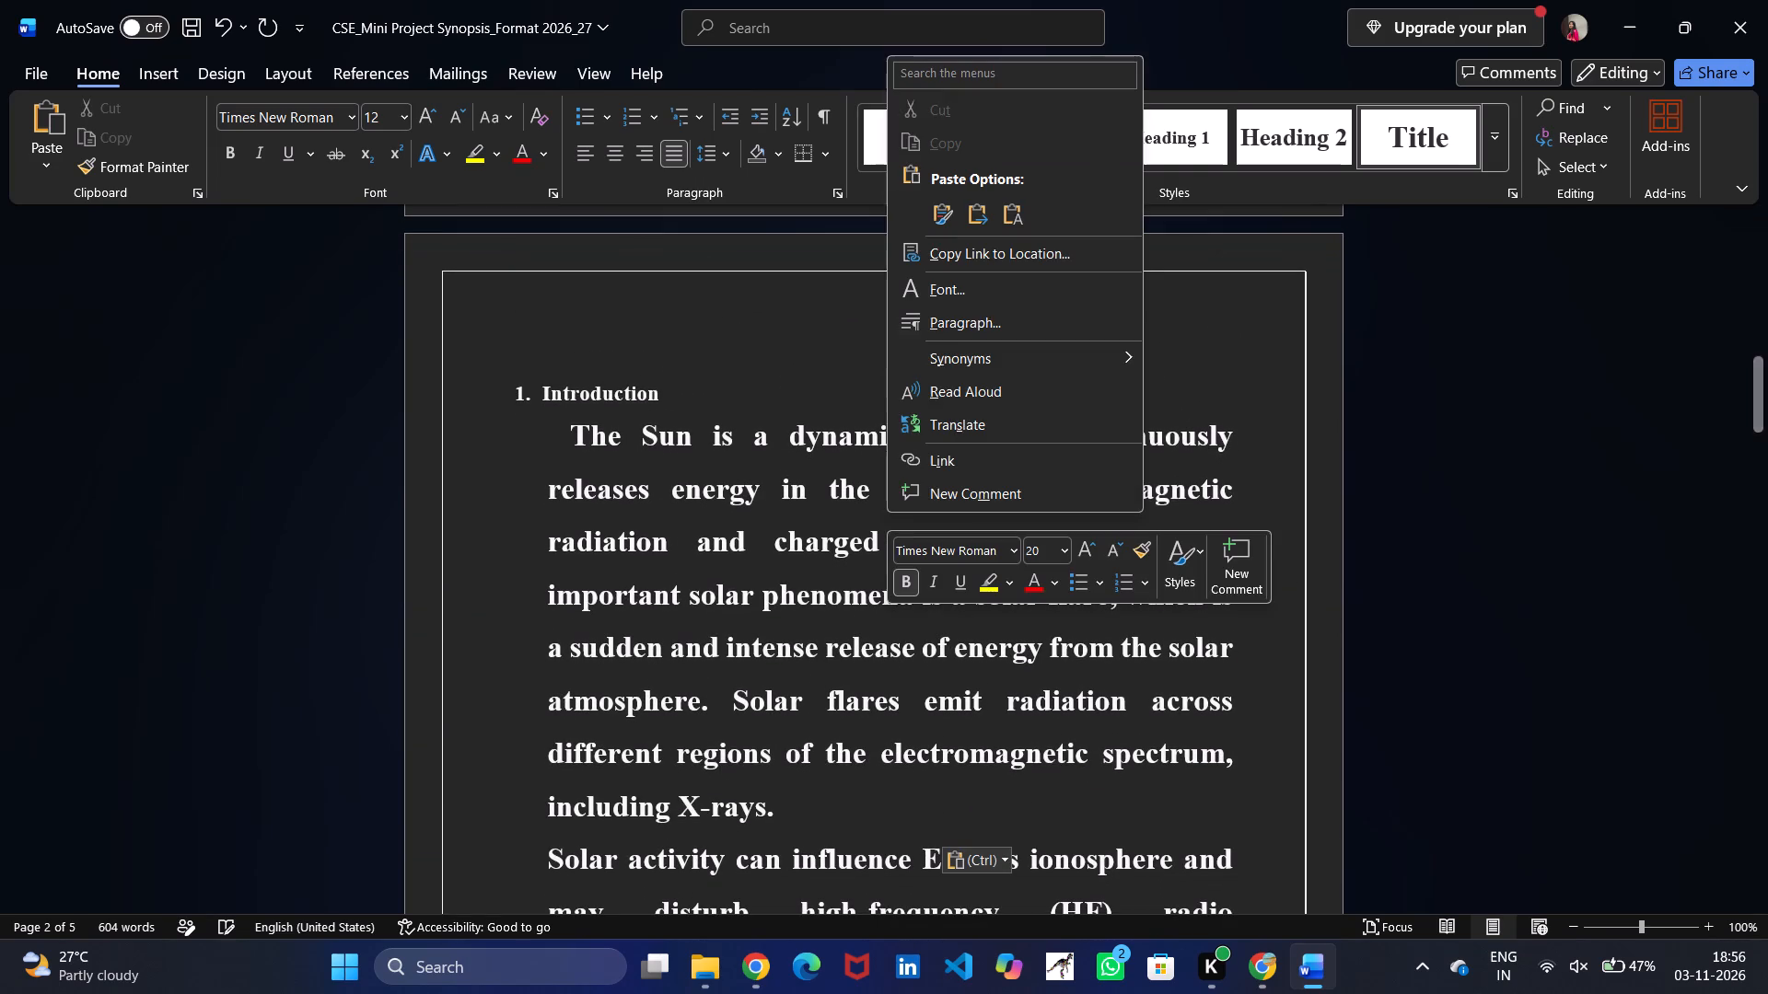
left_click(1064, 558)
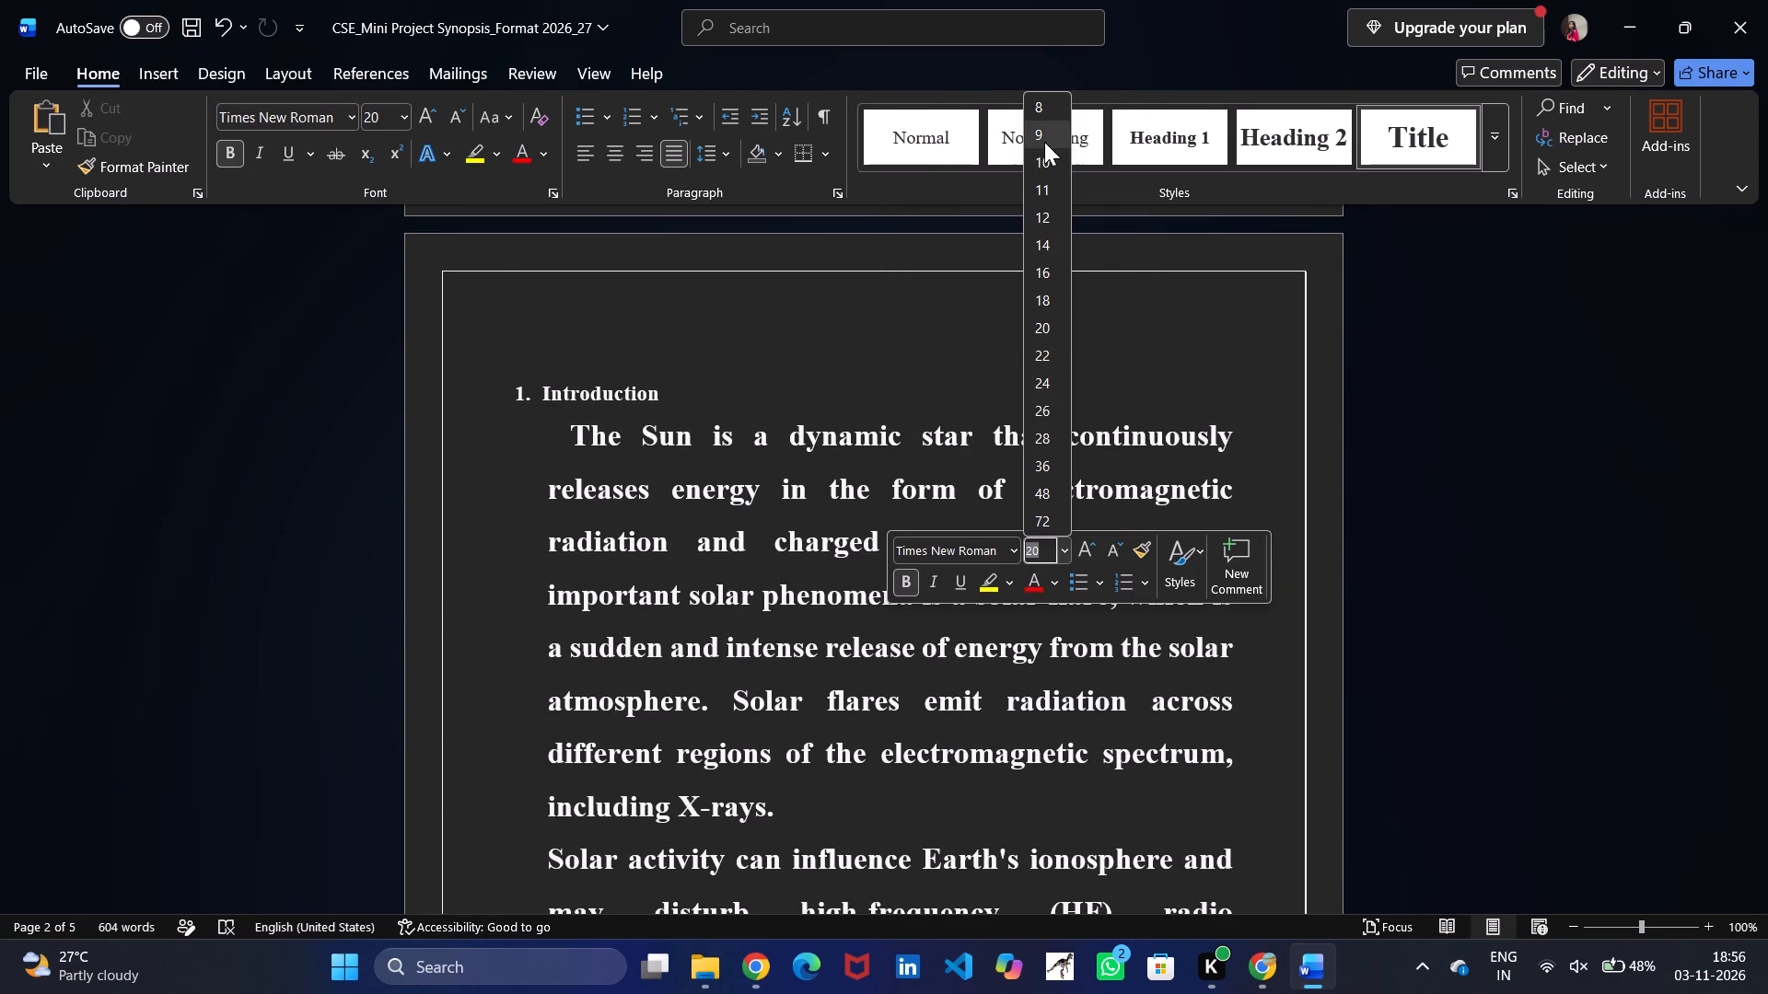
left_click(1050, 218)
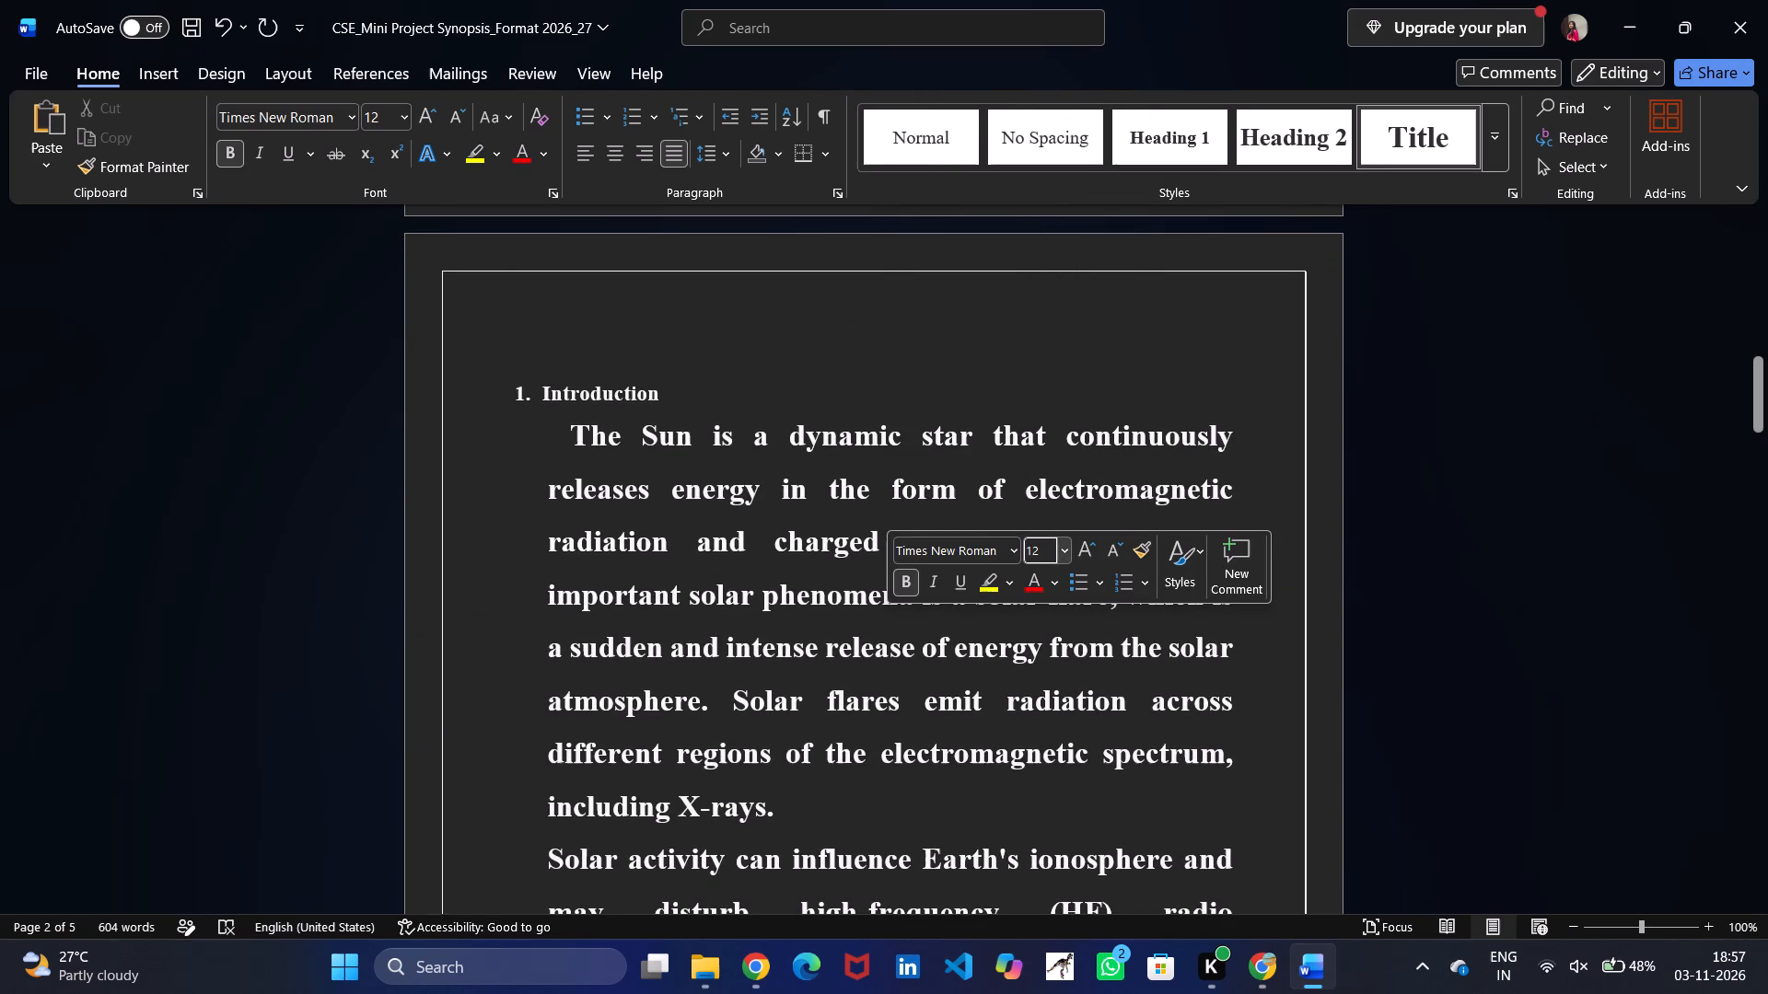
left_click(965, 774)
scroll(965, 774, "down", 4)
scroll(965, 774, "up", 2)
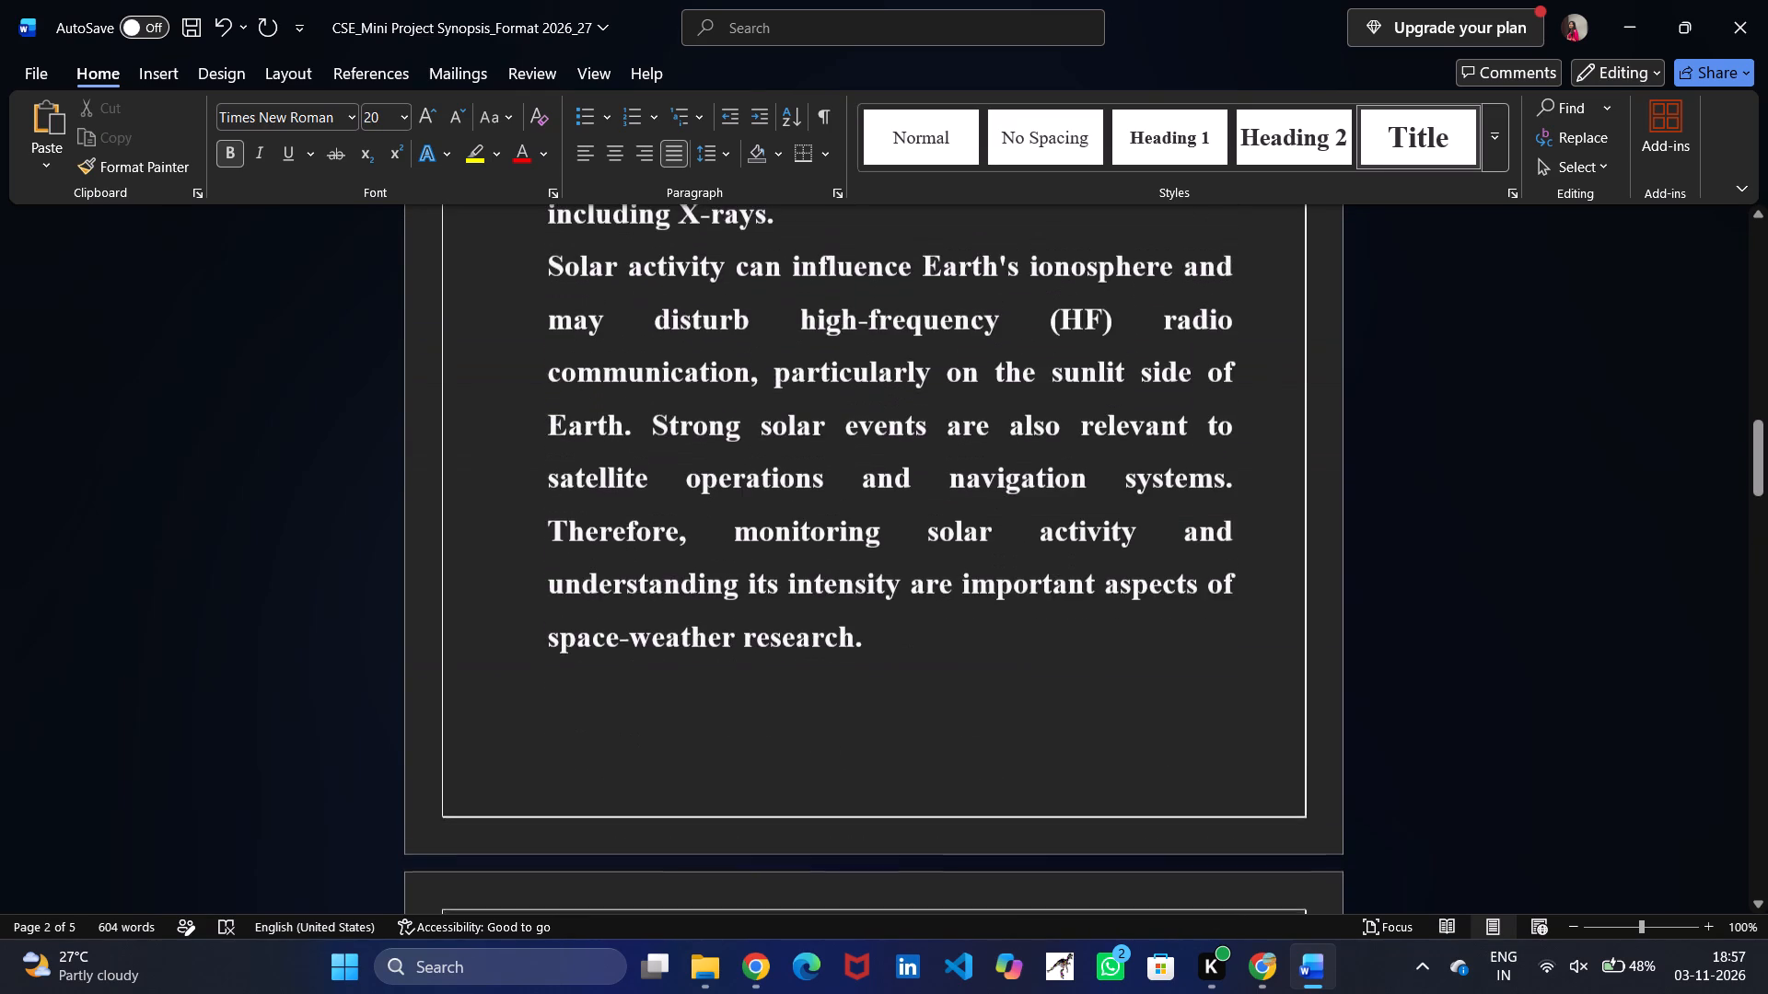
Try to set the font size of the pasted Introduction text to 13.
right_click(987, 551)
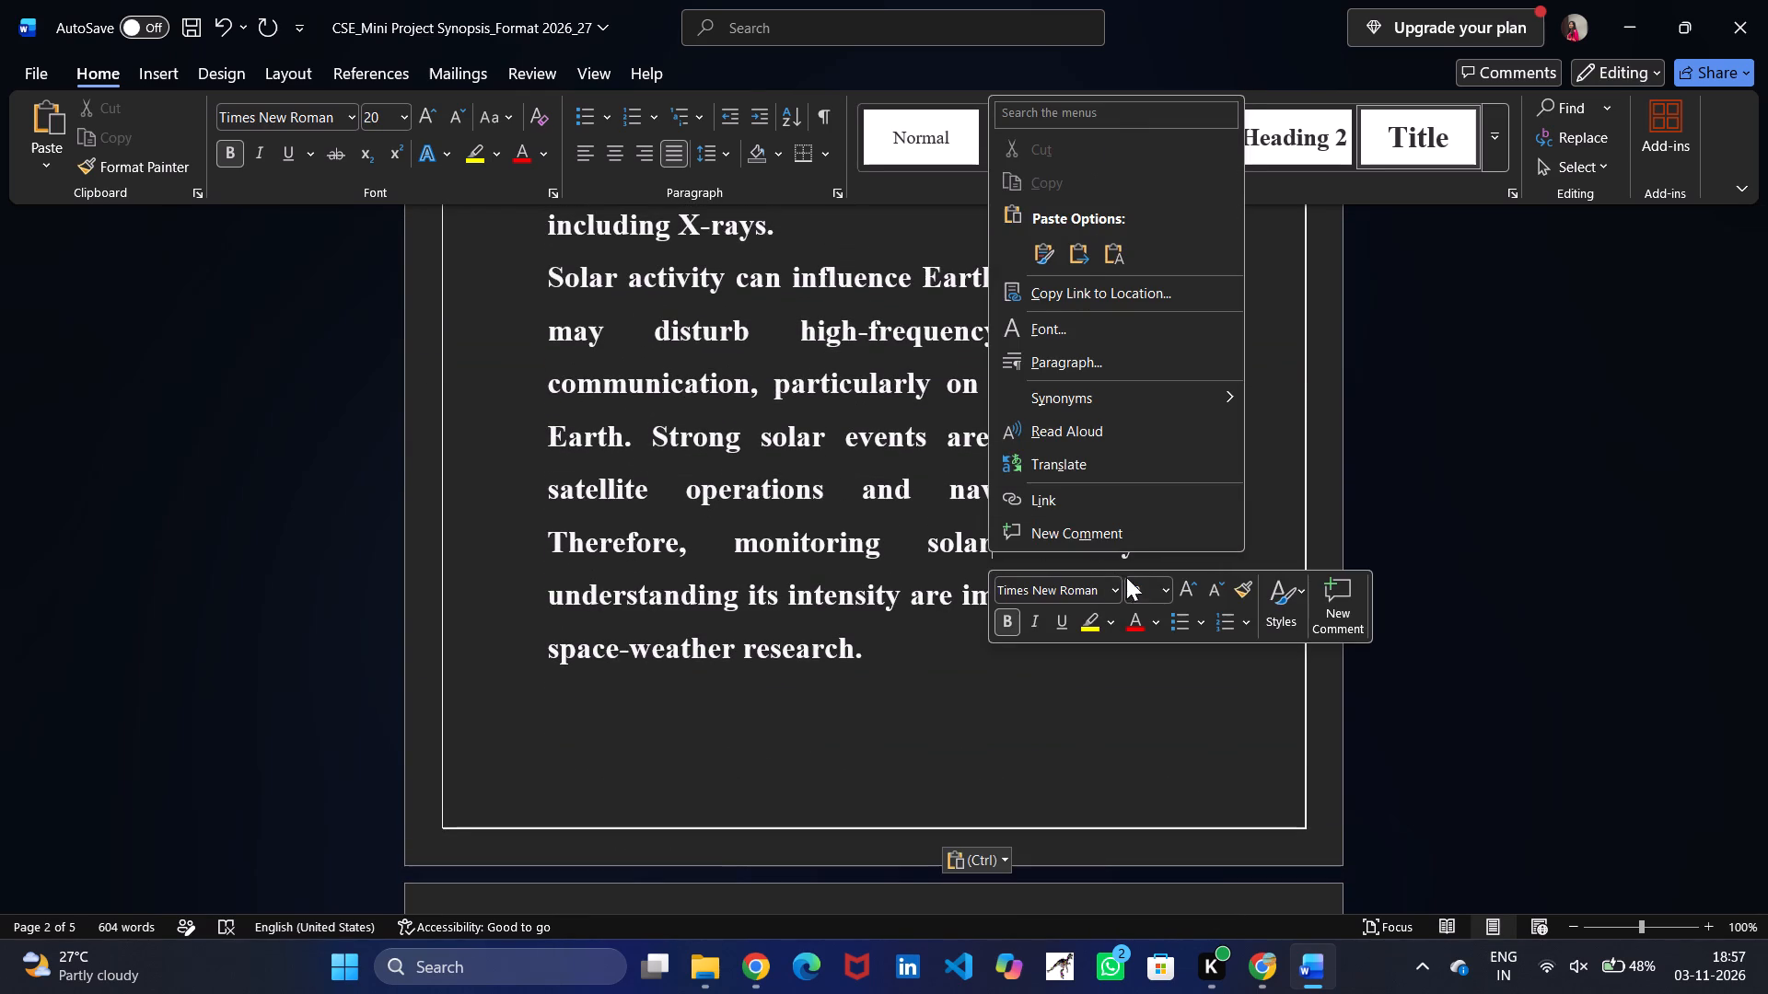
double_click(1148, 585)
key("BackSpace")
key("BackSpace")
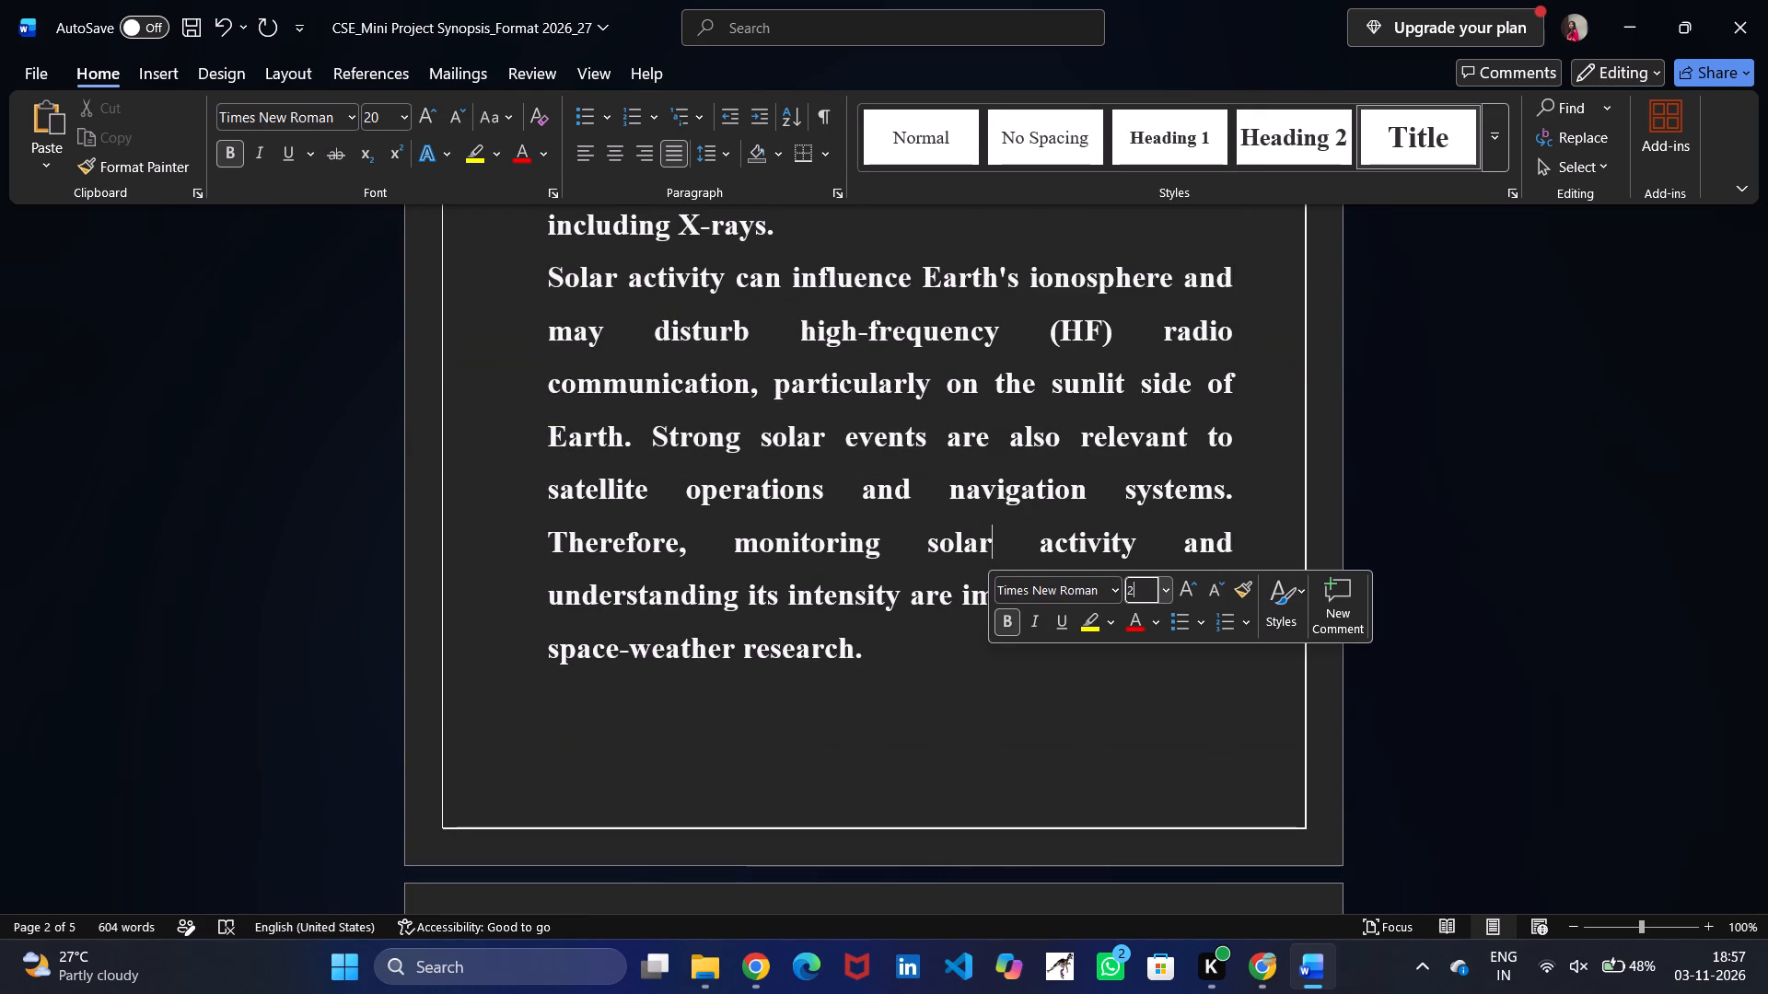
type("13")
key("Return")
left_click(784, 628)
Delete the end of the pasted Introduction text on the fourth page, from "maintaining alert records" through "operational GOES data feeds.".
scroll(784, 628, "up", 1)
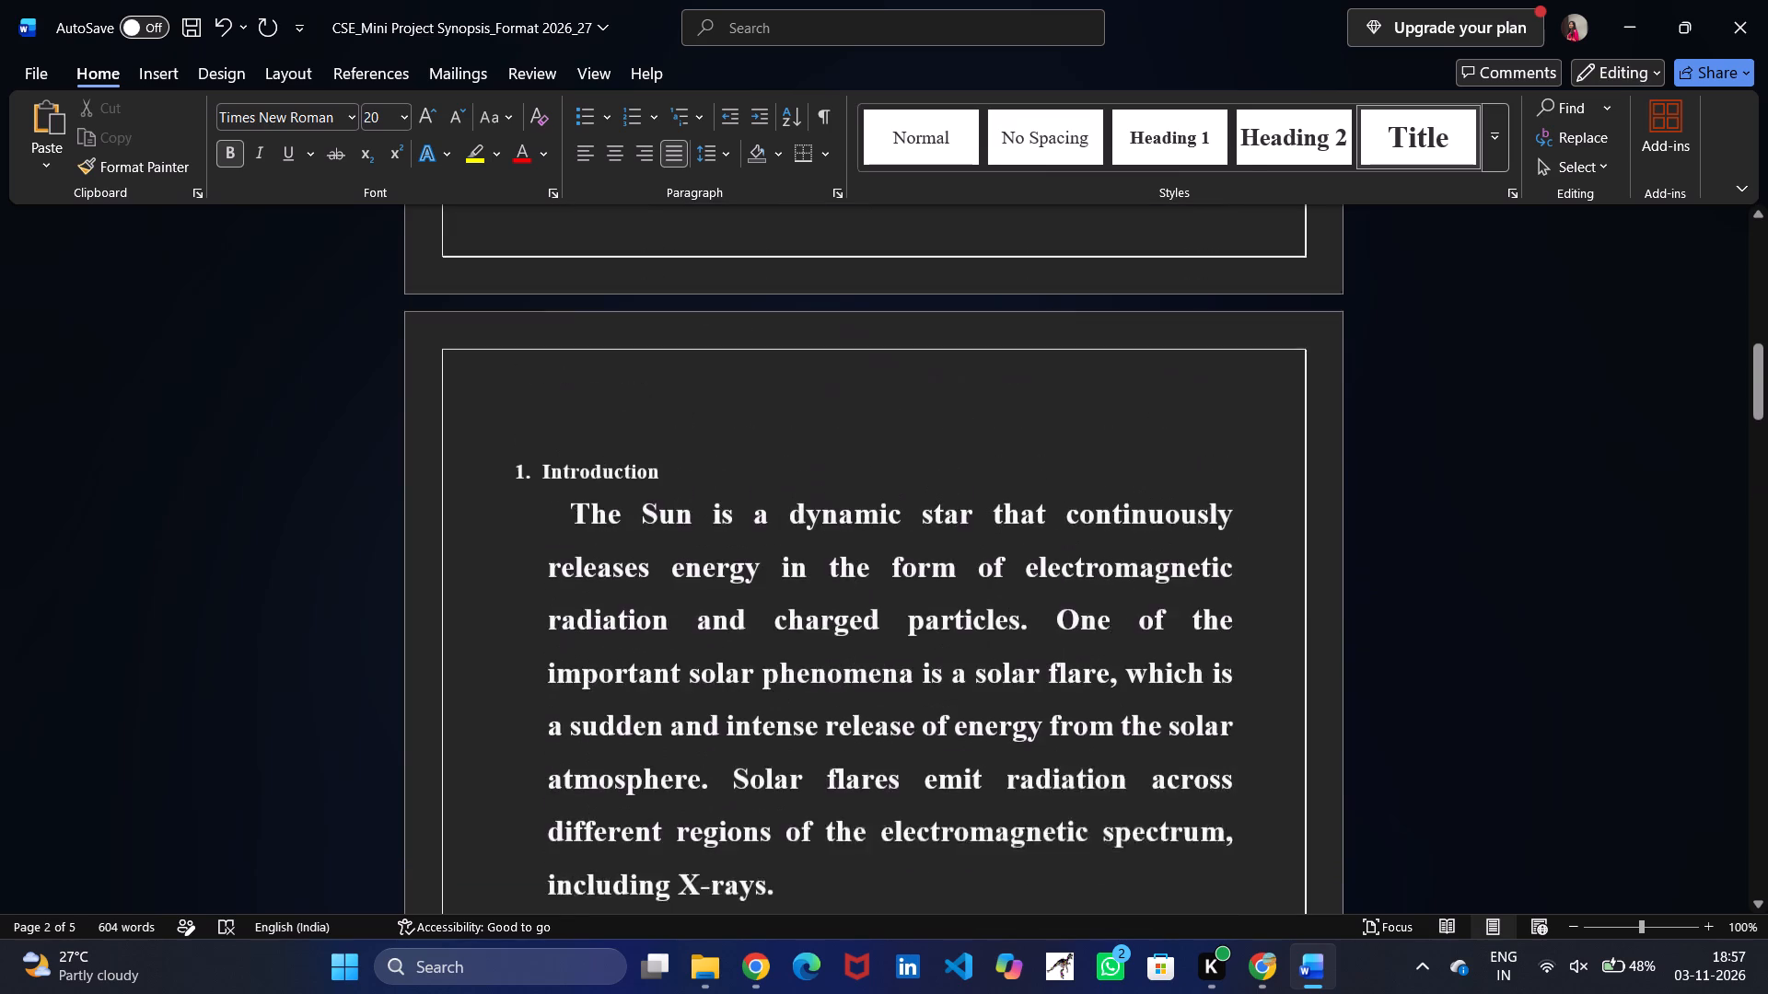
scroll(784, 628, "up", 1)
scroll(784, 628, "down", 4, "ctrl")
scroll(784, 628, "down", 1)
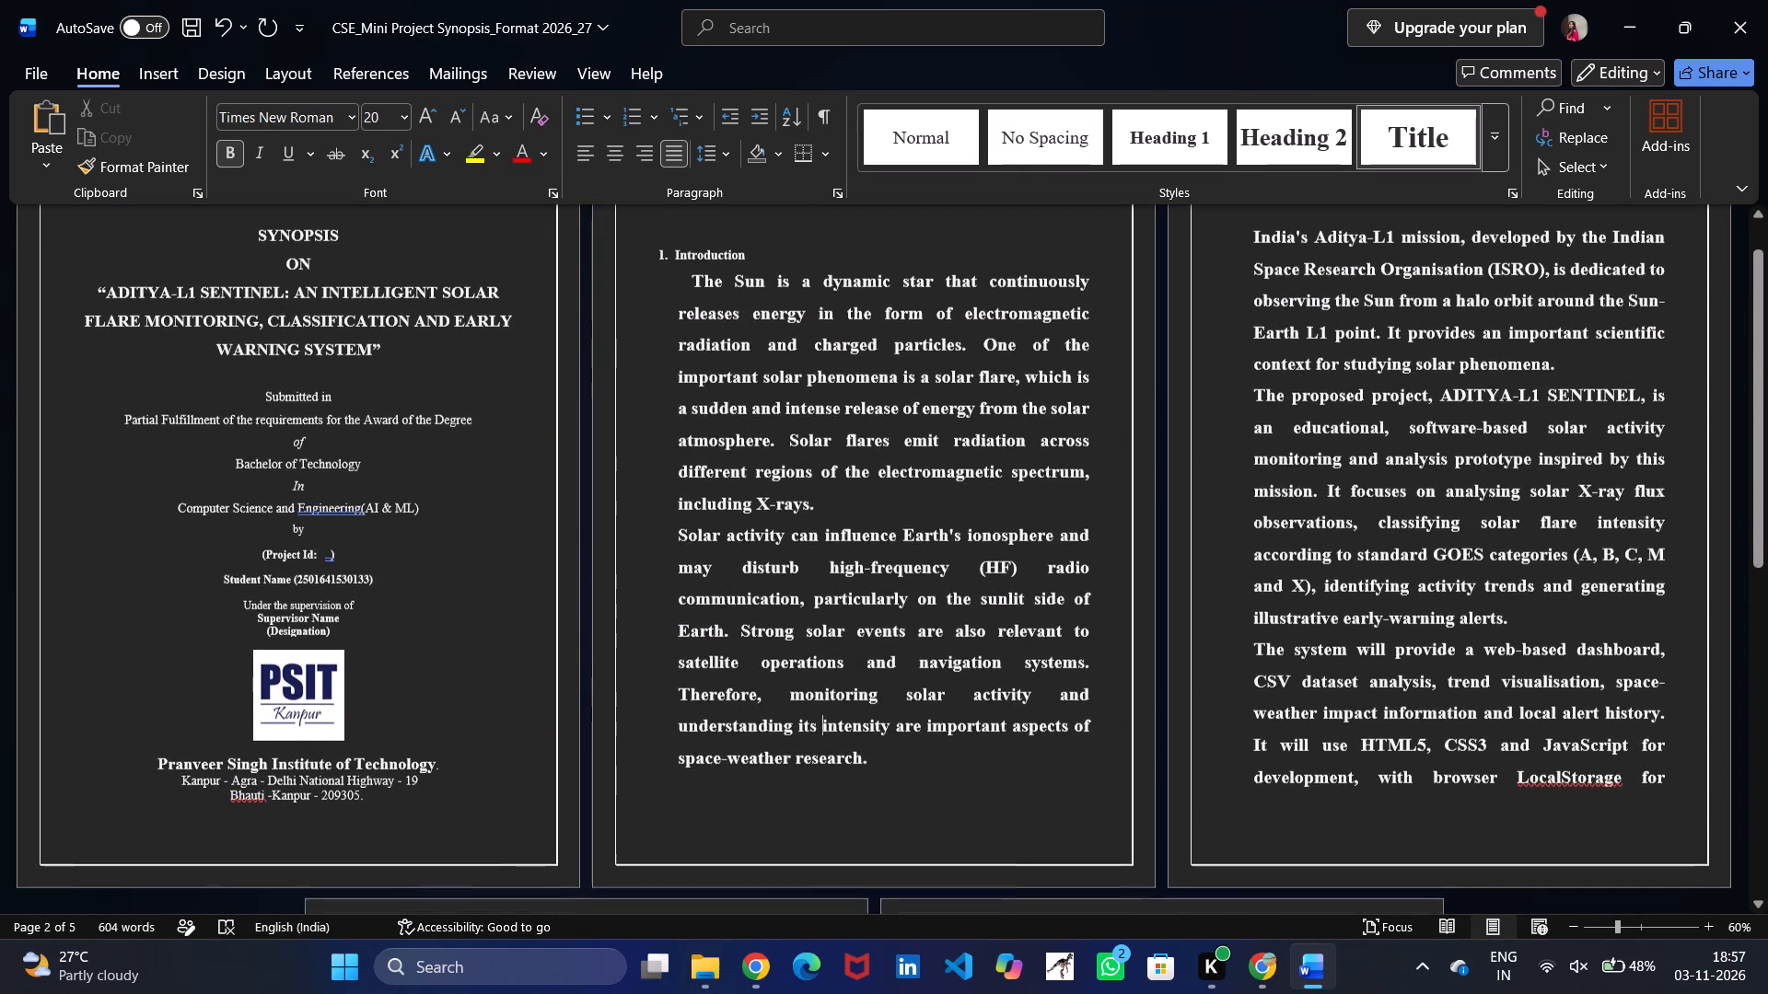
scroll(784, 628, "down", 2)
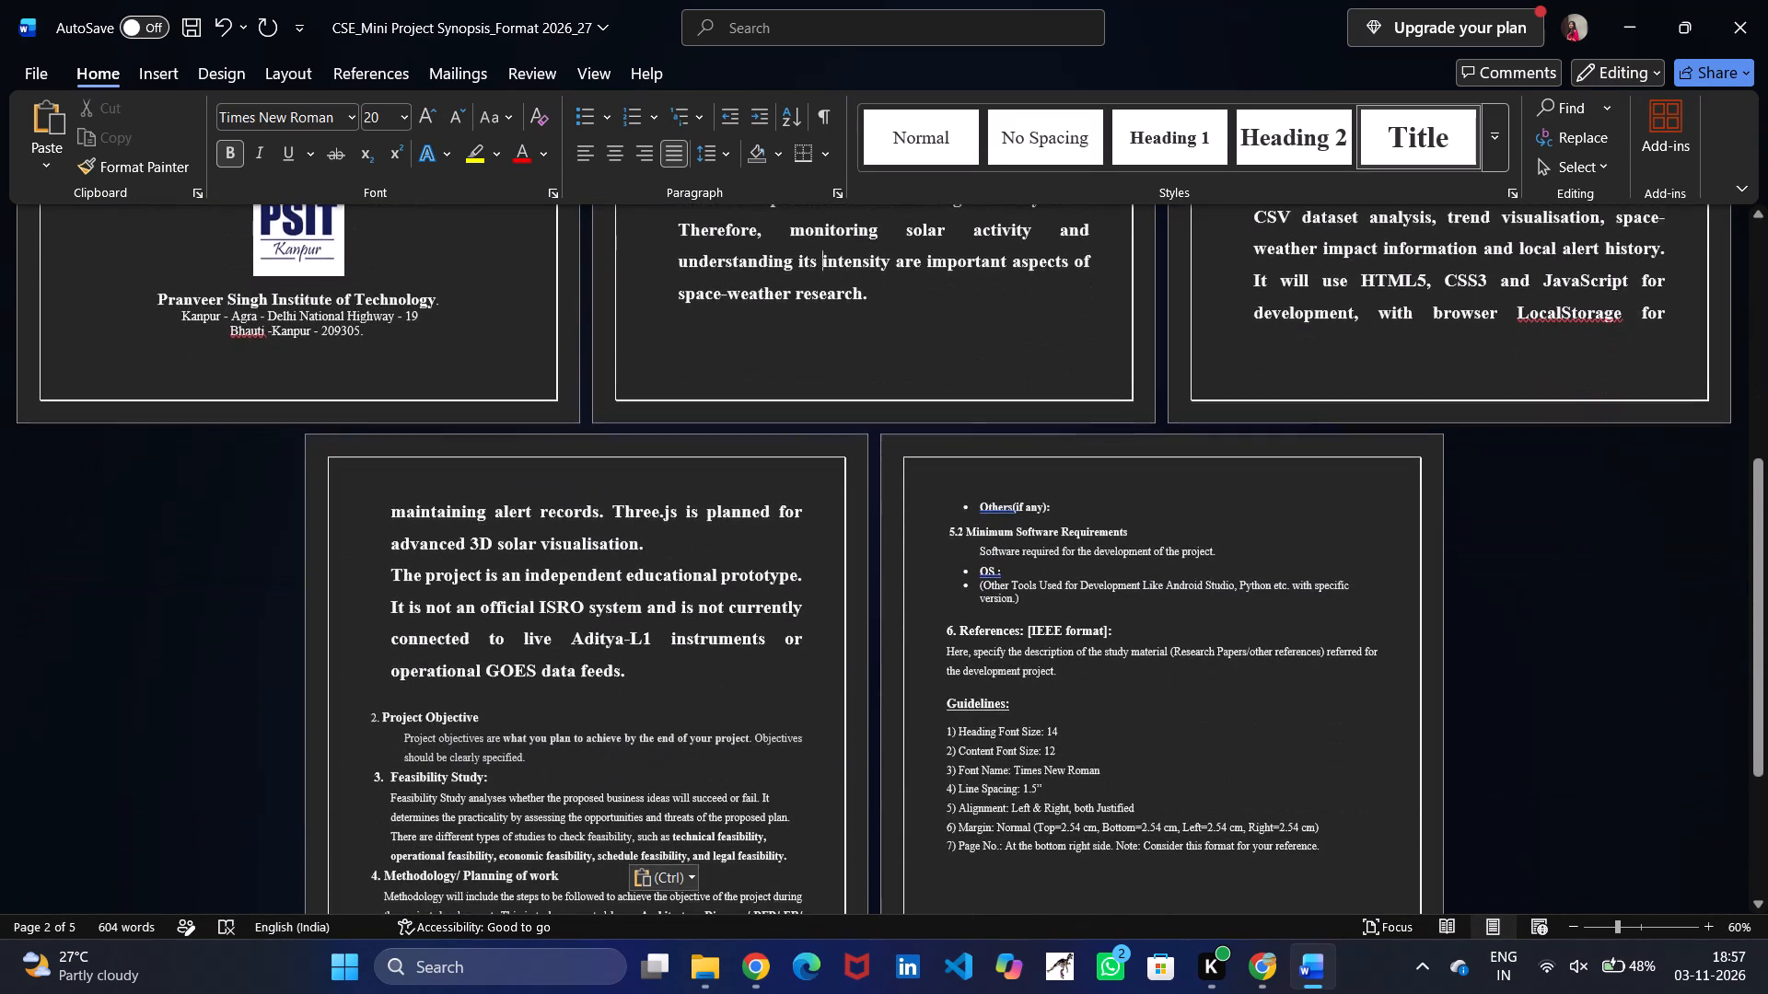
scroll(772, 646, "down", 1)
left_click_drag(651, 561, 417, 393)
key("BackSpace")
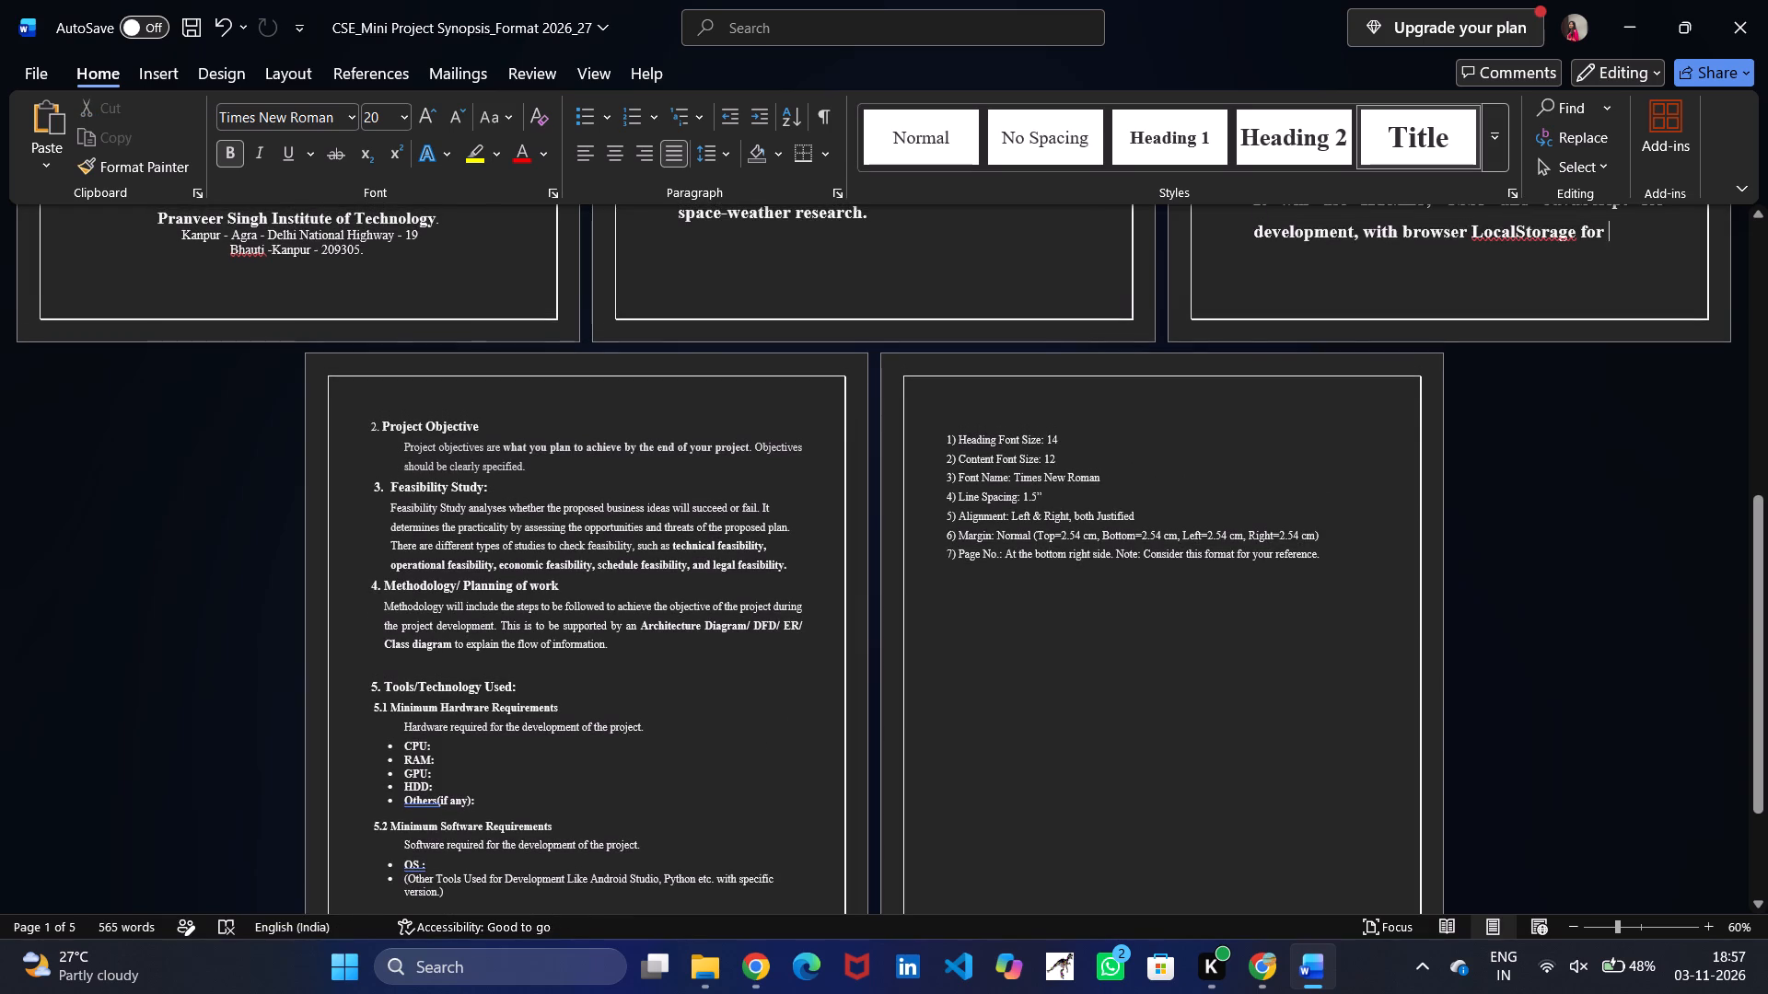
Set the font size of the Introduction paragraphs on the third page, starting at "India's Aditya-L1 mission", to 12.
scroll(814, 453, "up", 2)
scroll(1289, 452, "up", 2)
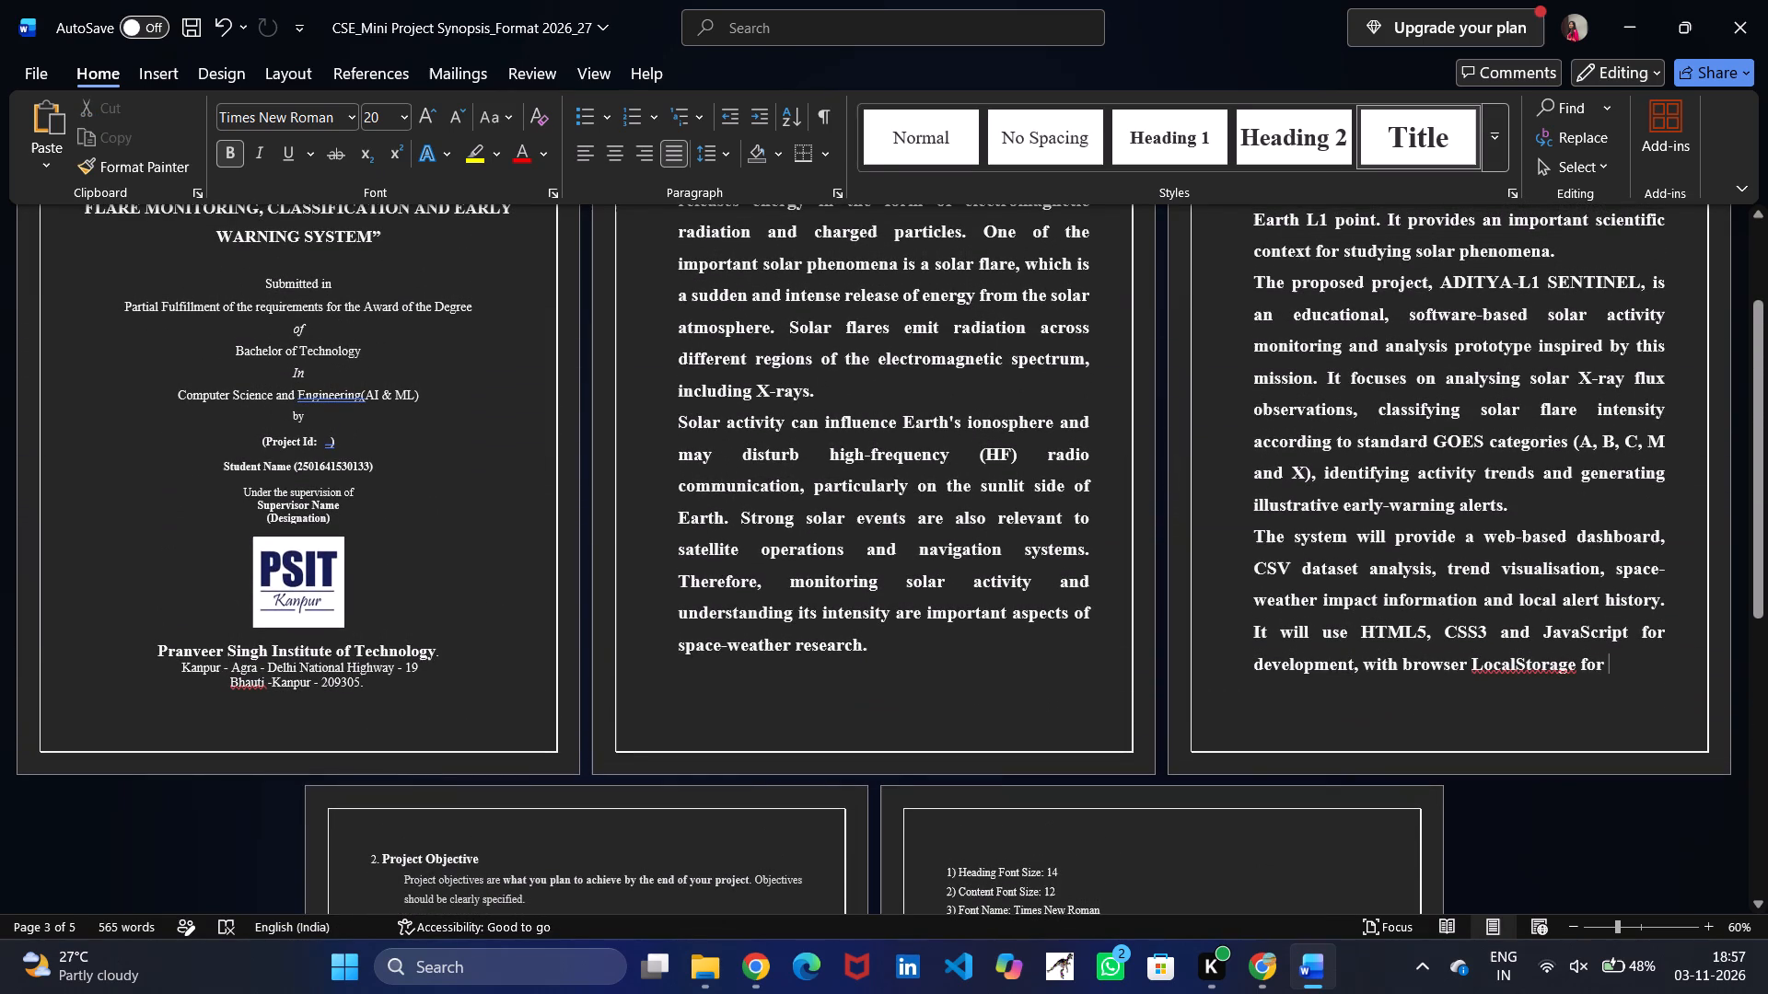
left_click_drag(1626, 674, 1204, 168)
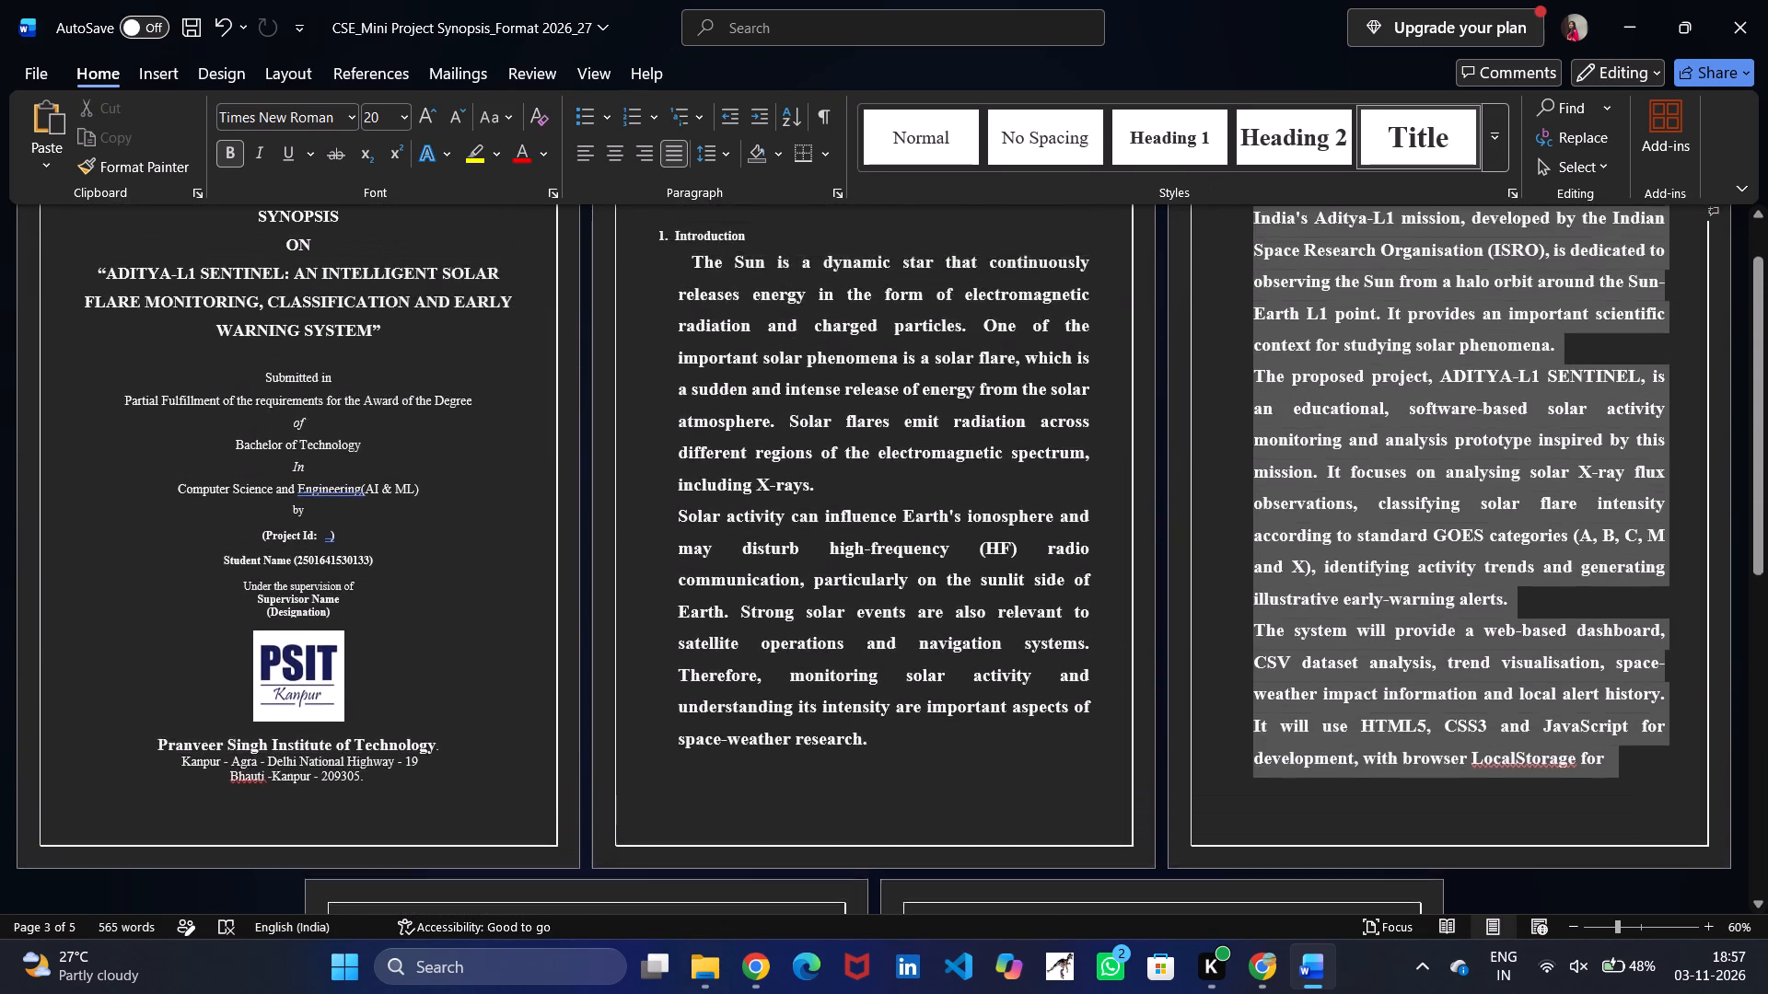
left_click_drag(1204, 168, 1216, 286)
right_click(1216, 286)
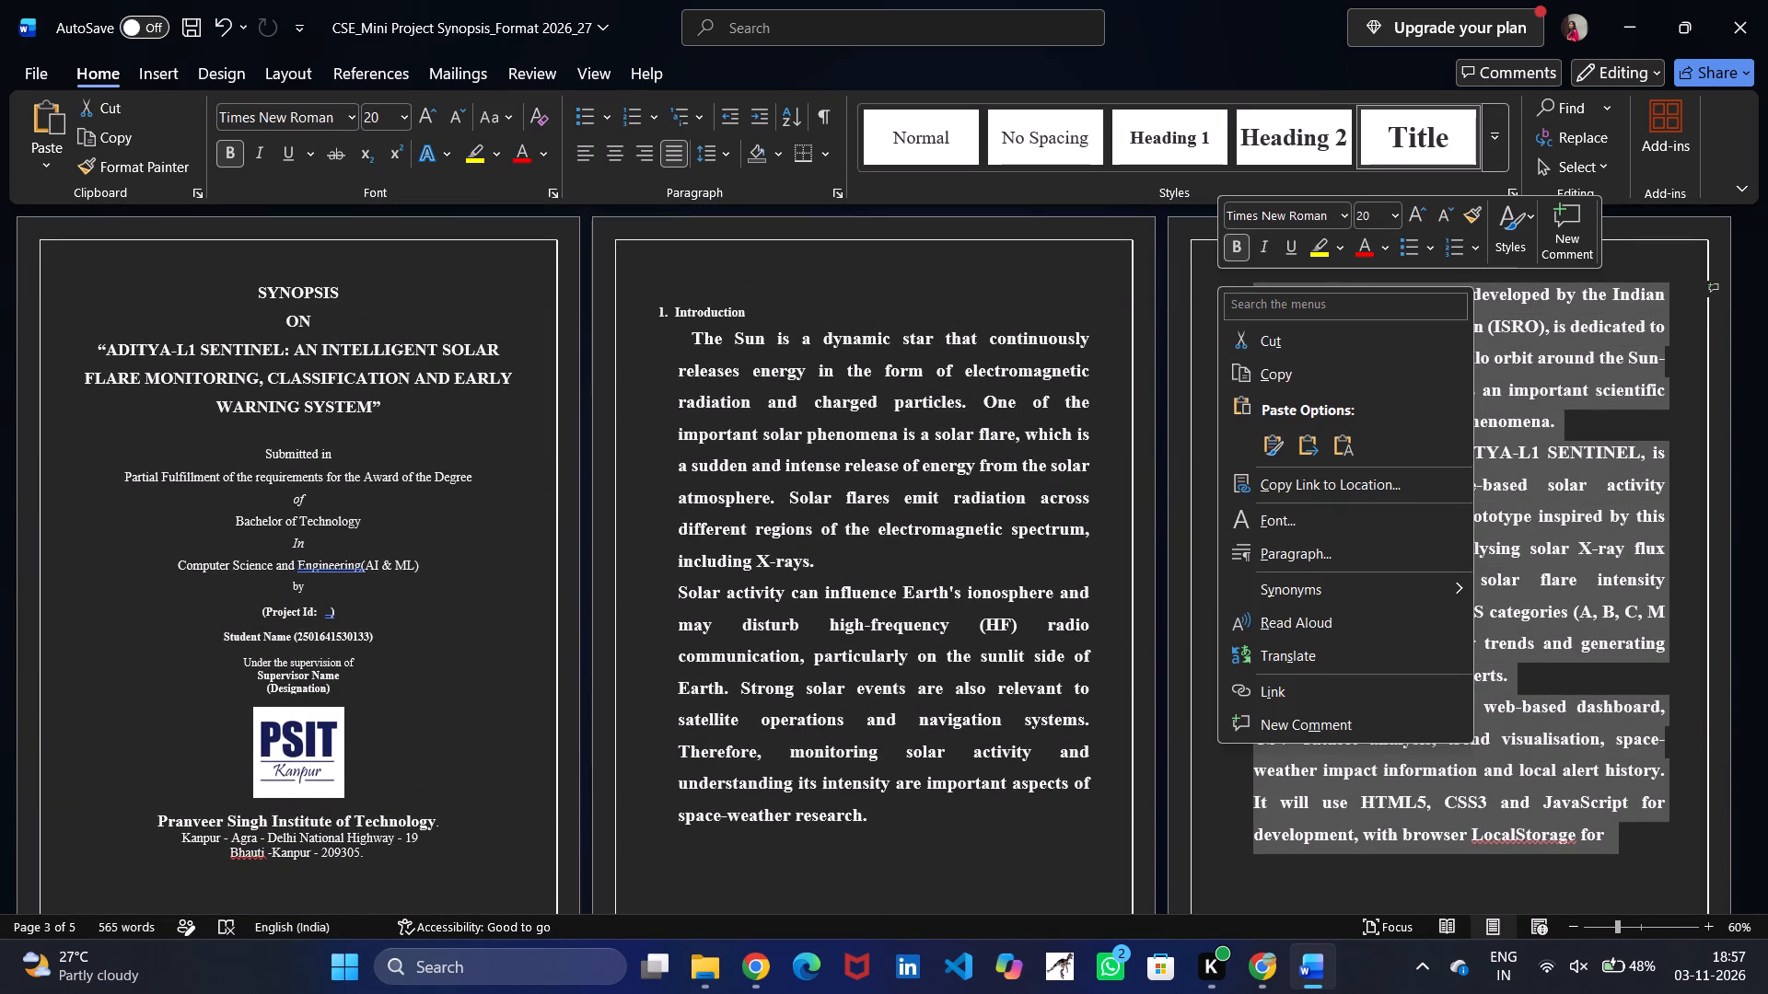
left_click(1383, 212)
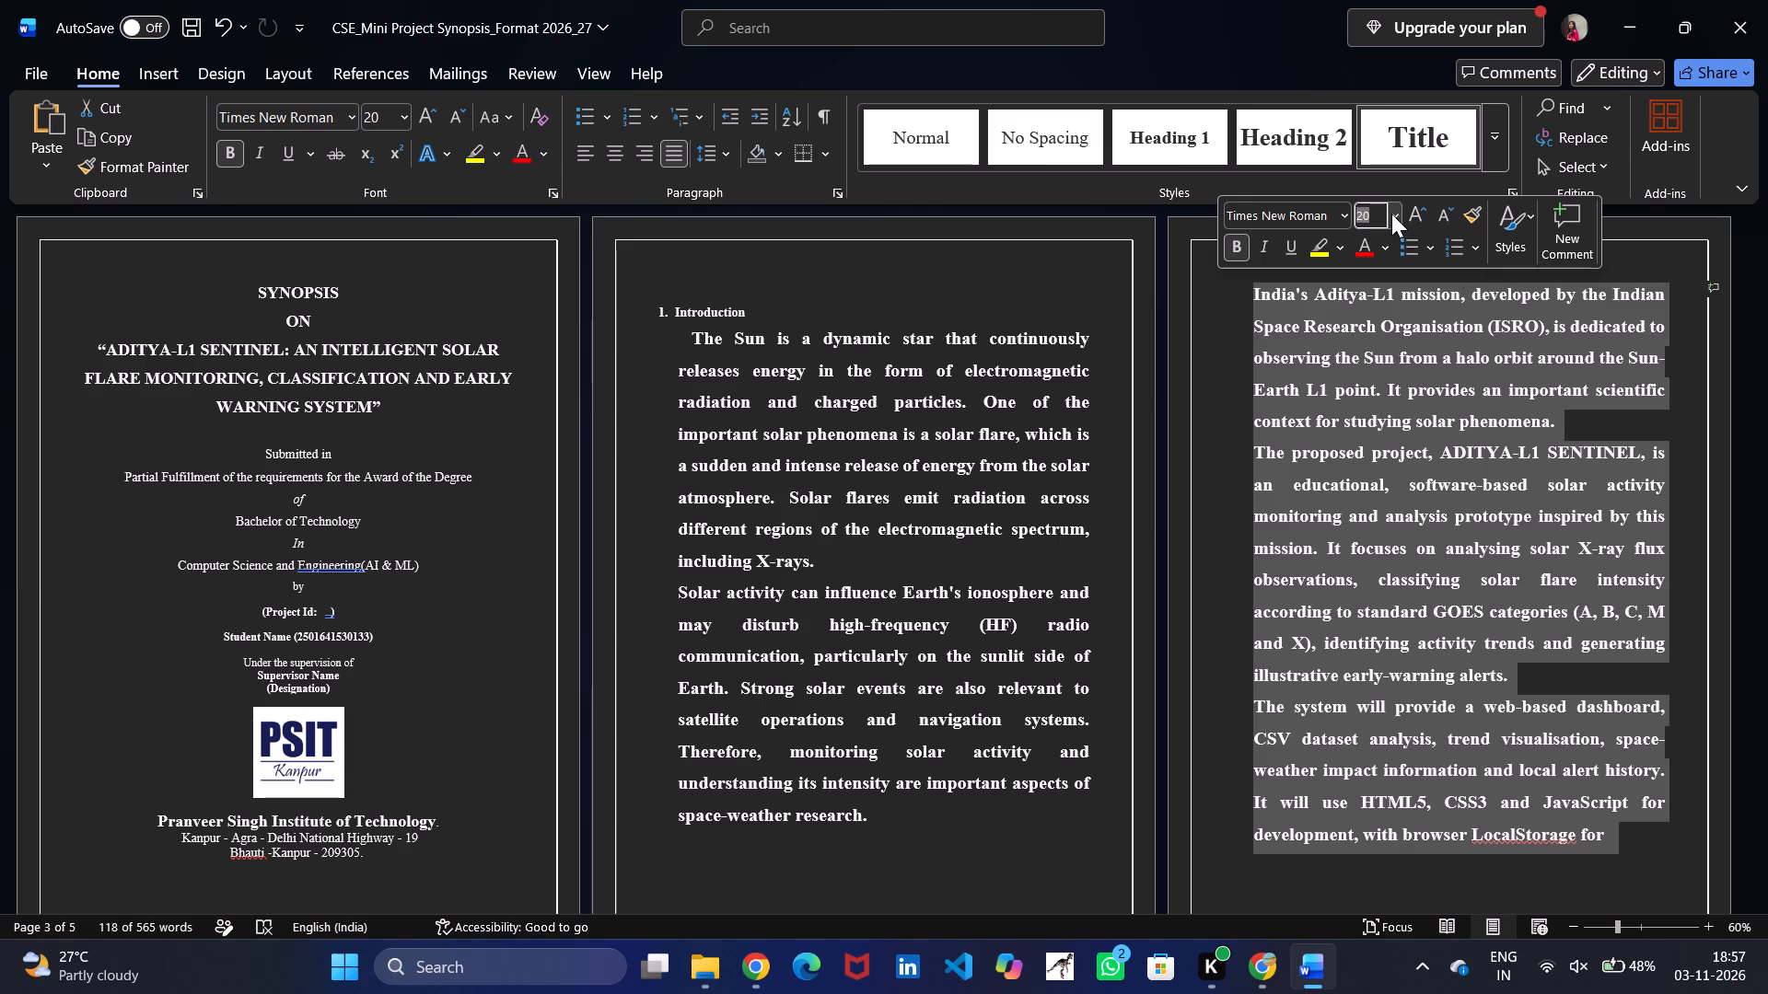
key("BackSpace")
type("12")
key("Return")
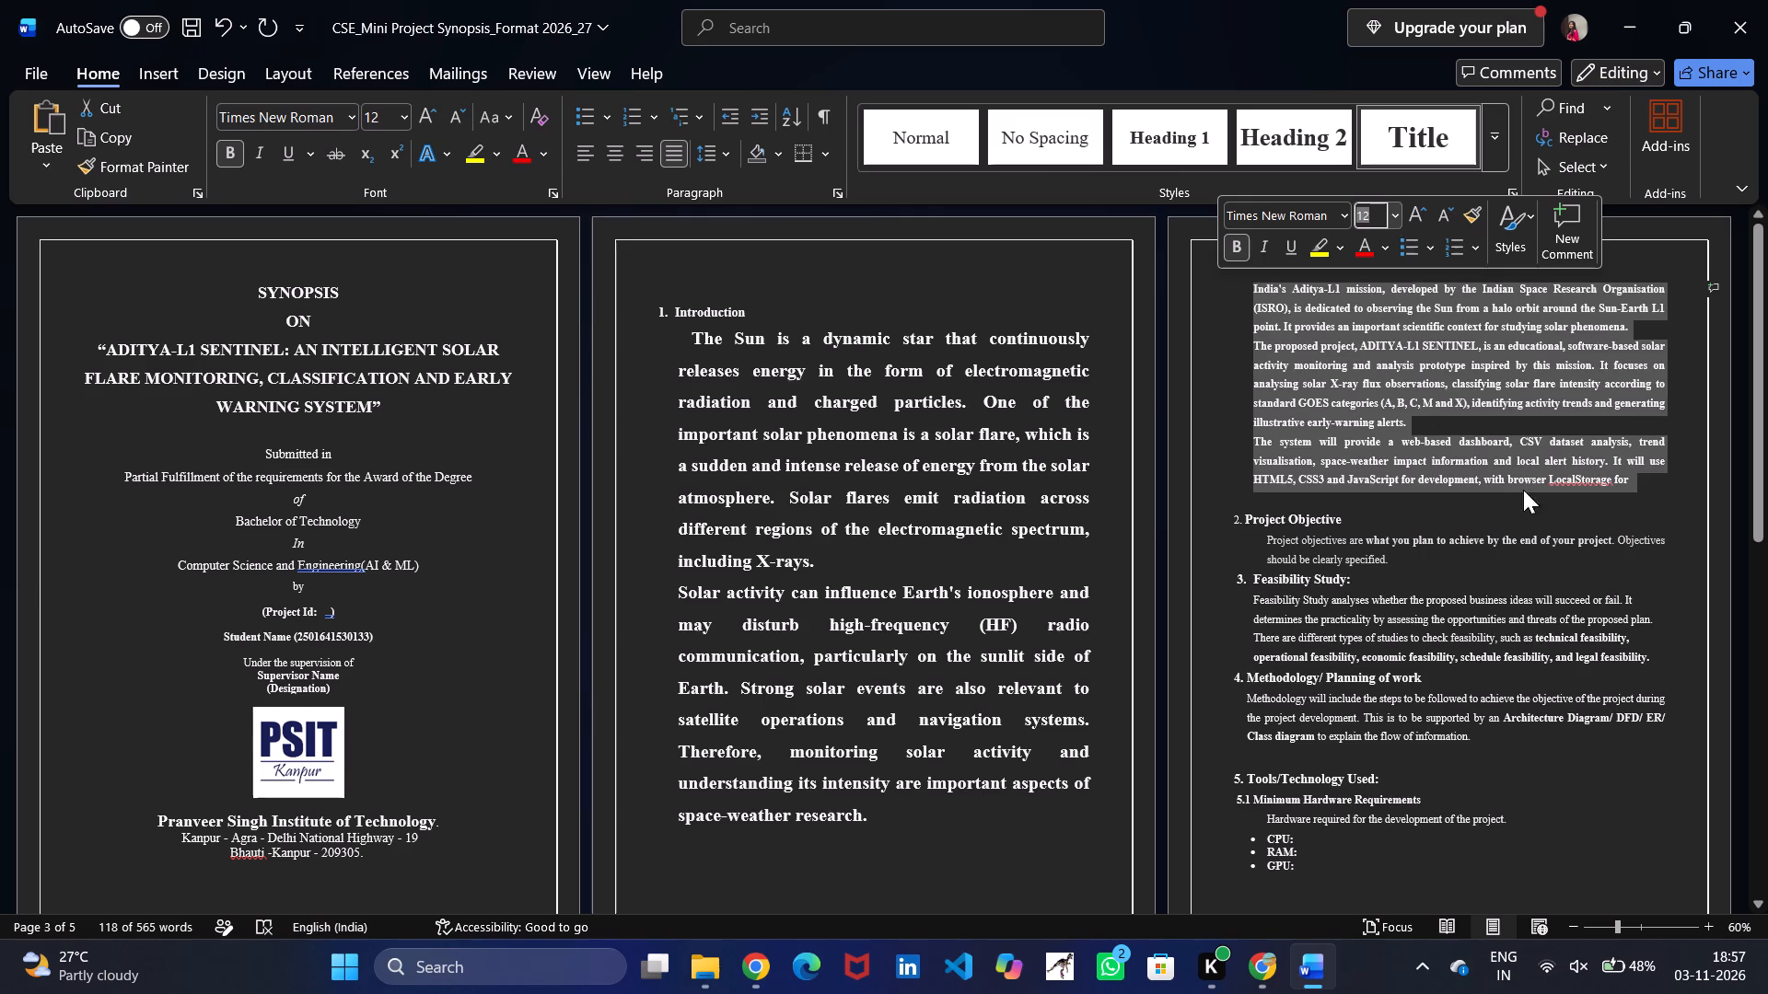
Delete the remaining pasted Introduction paragraphs on the third and second pages, leaving the Introduction heading in place.
left_click(1610, 497)
left_click_drag(1651, 476, 1259, 301)
key("BackSpace")
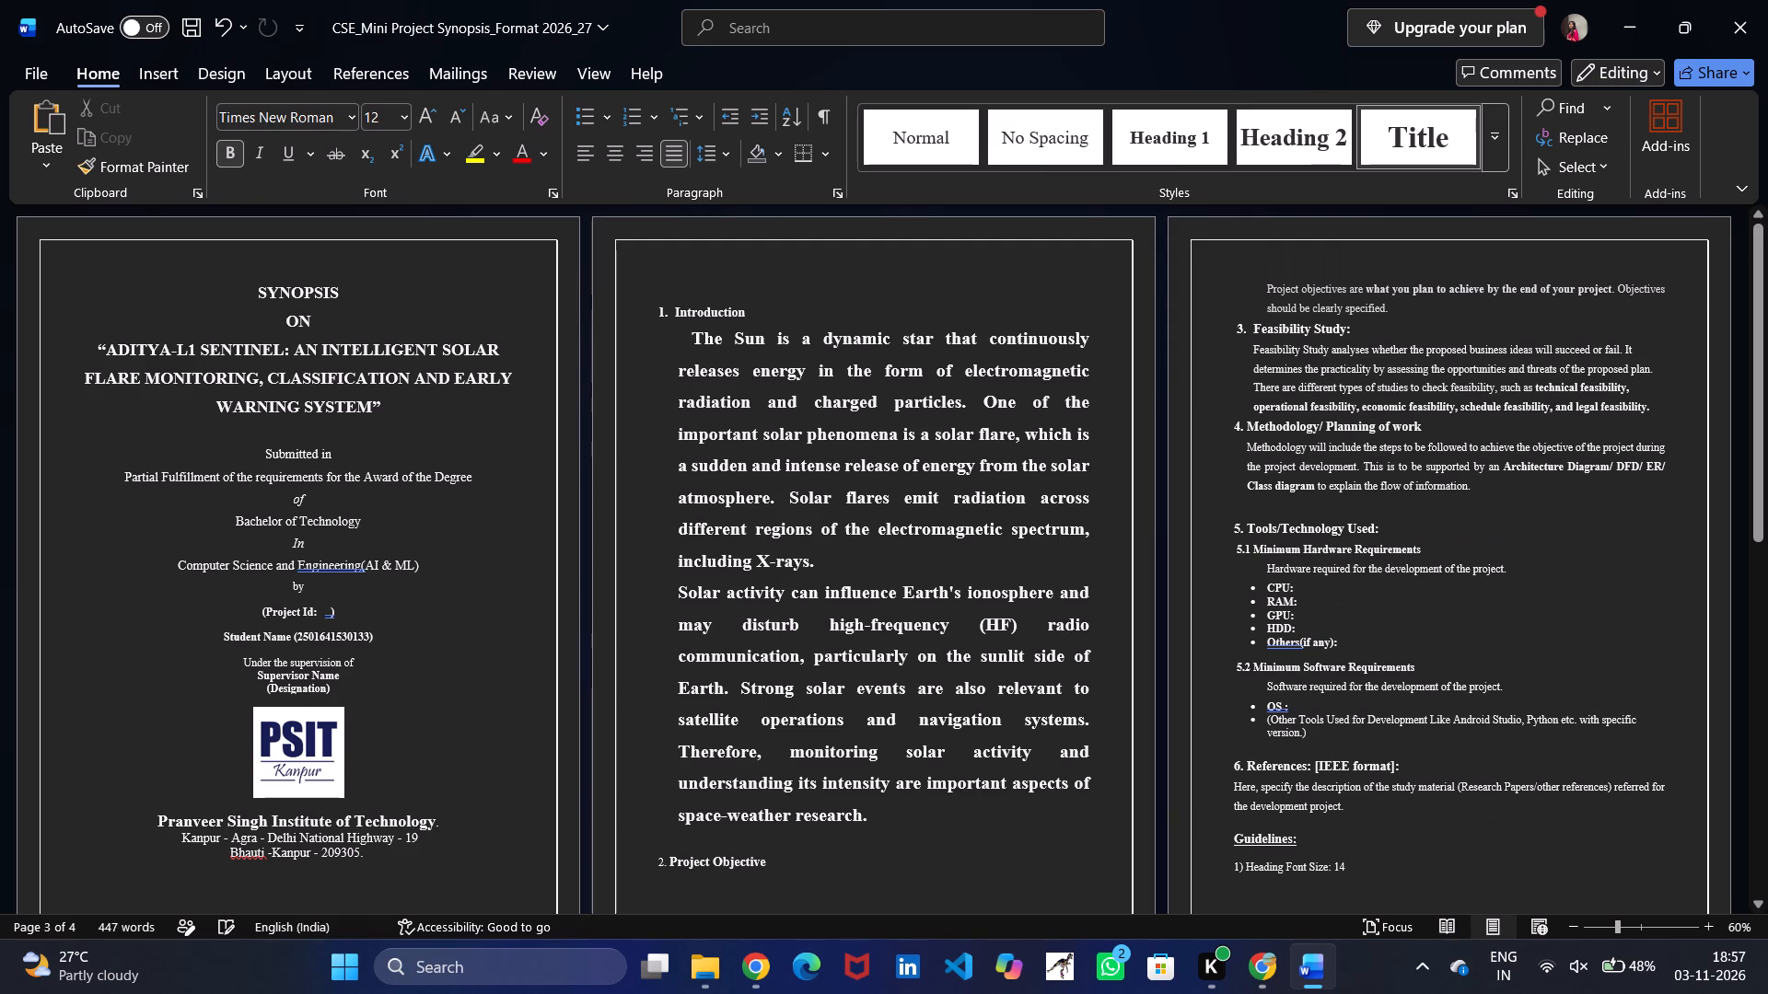
left_click_drag(891, 813, 678, 352)
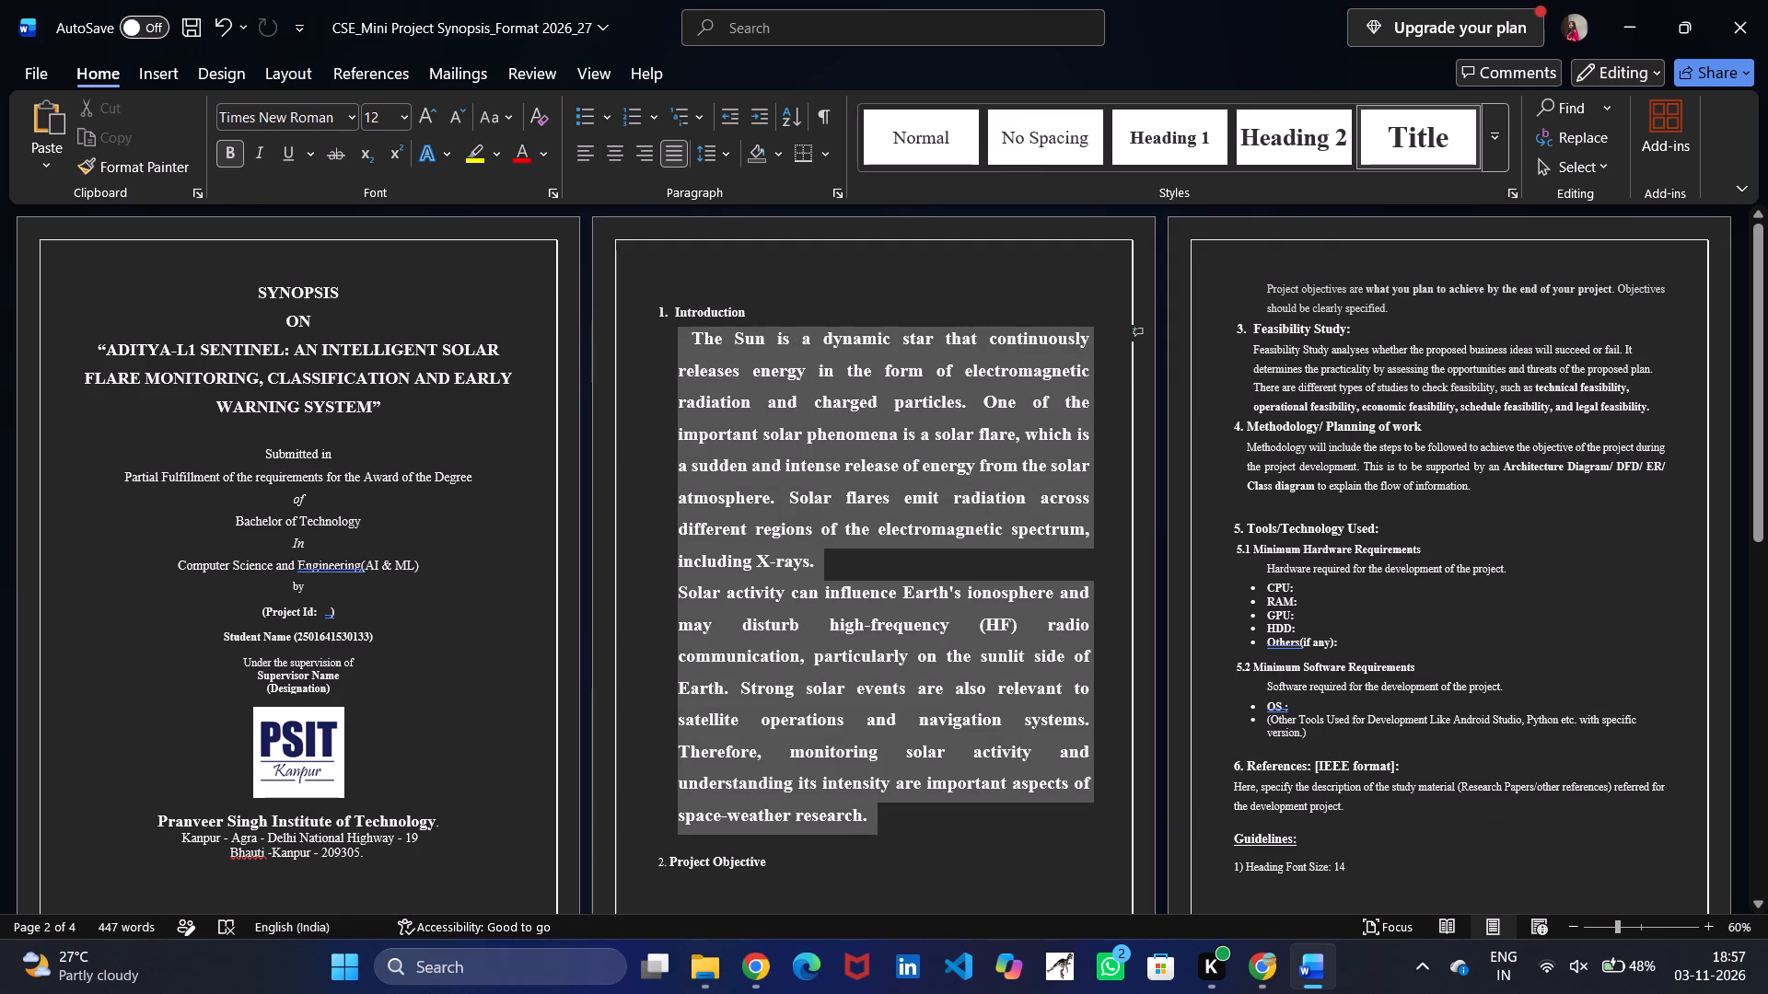
left_click_drag(678, 352, 677, 350)
key("BackSpace")
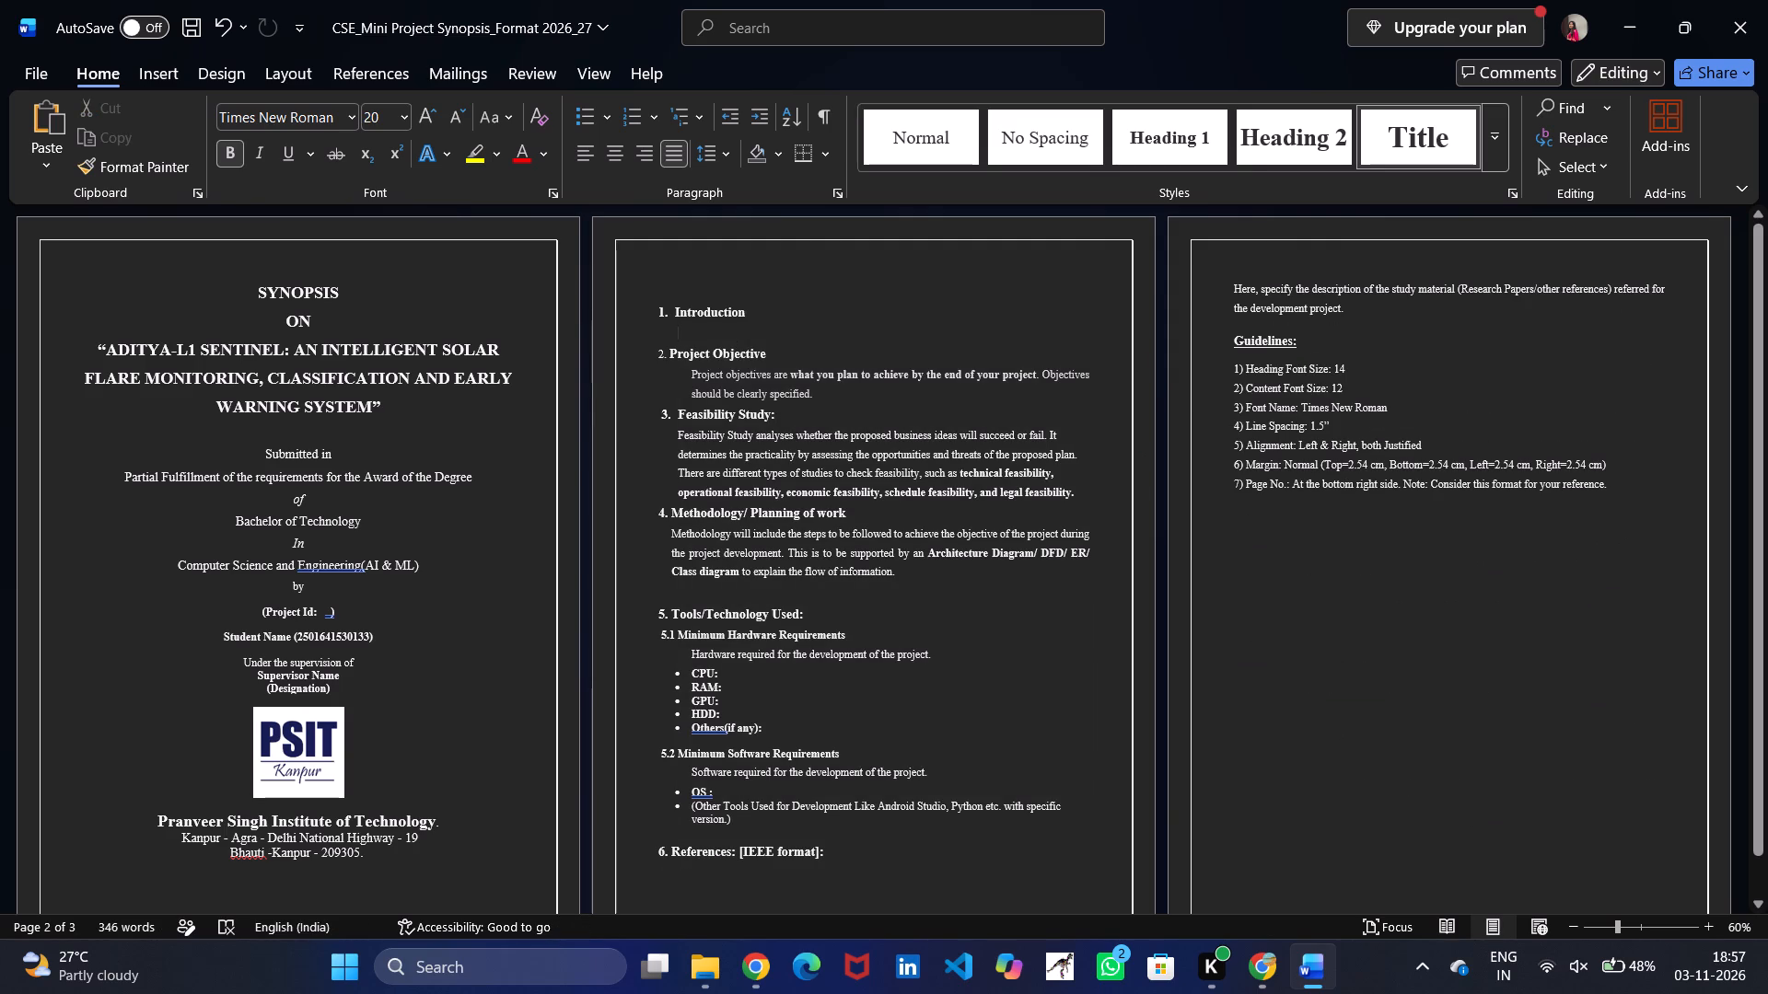
scroll(969, 705, "down", 2)
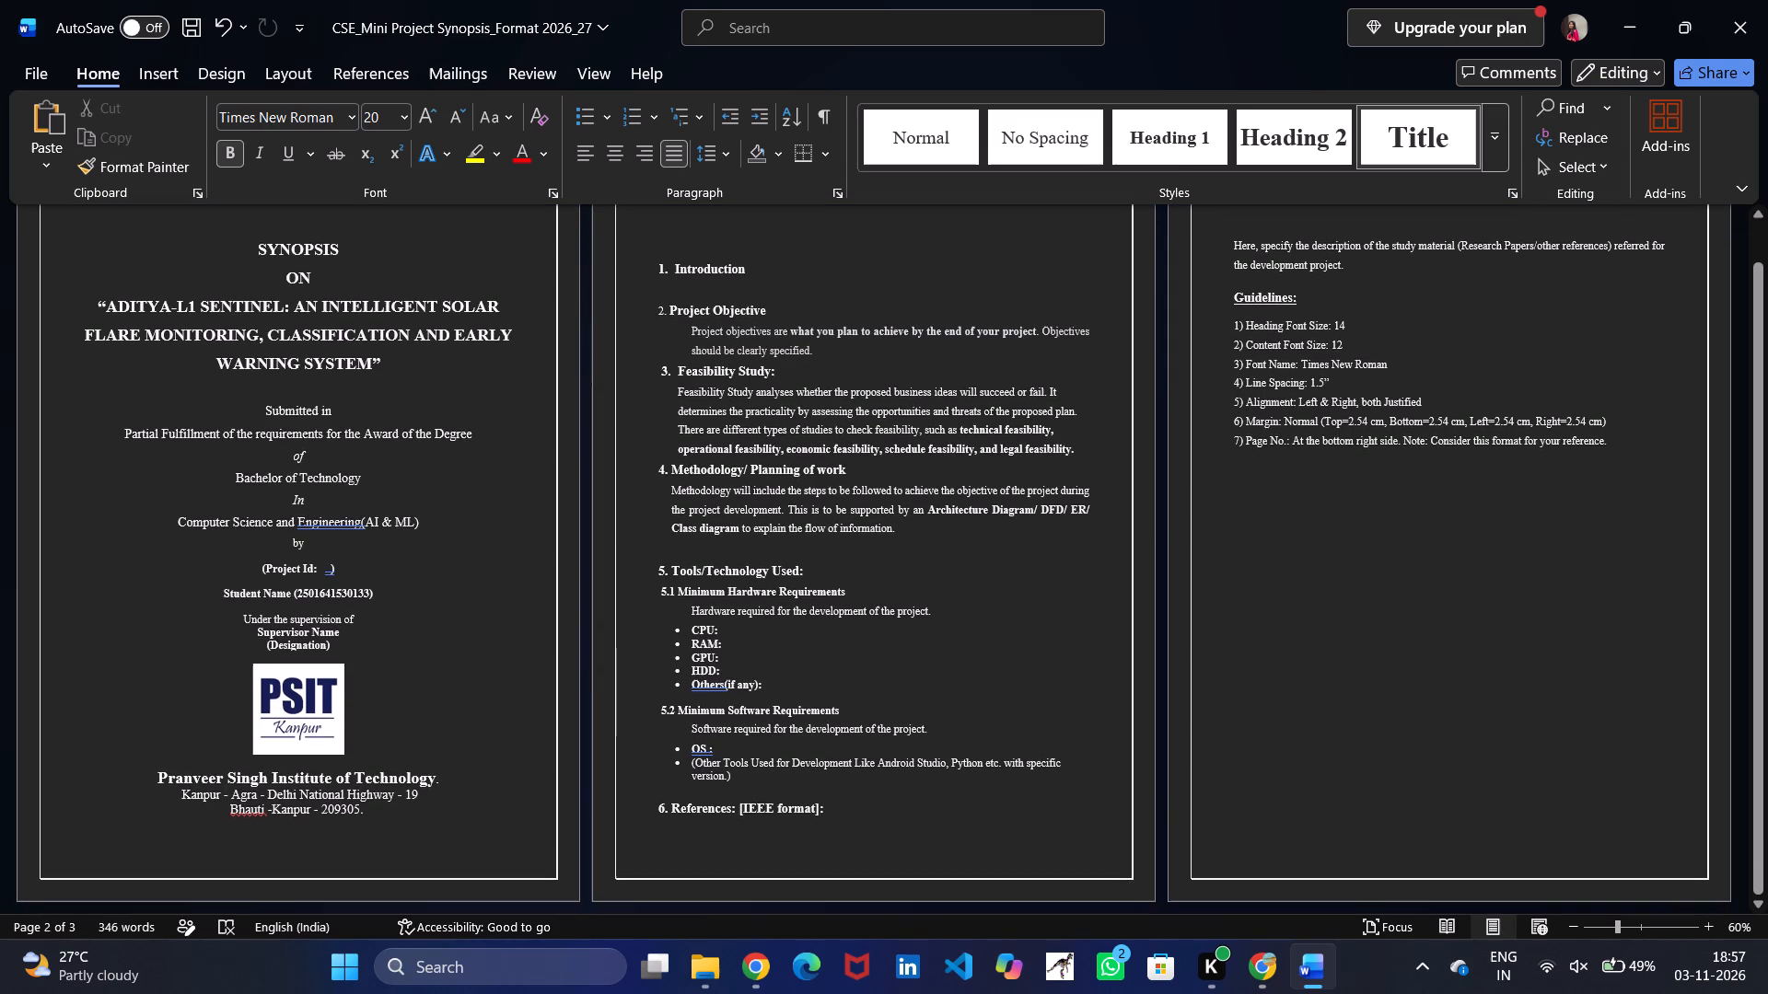
scroll(969, 705, "down", 1)
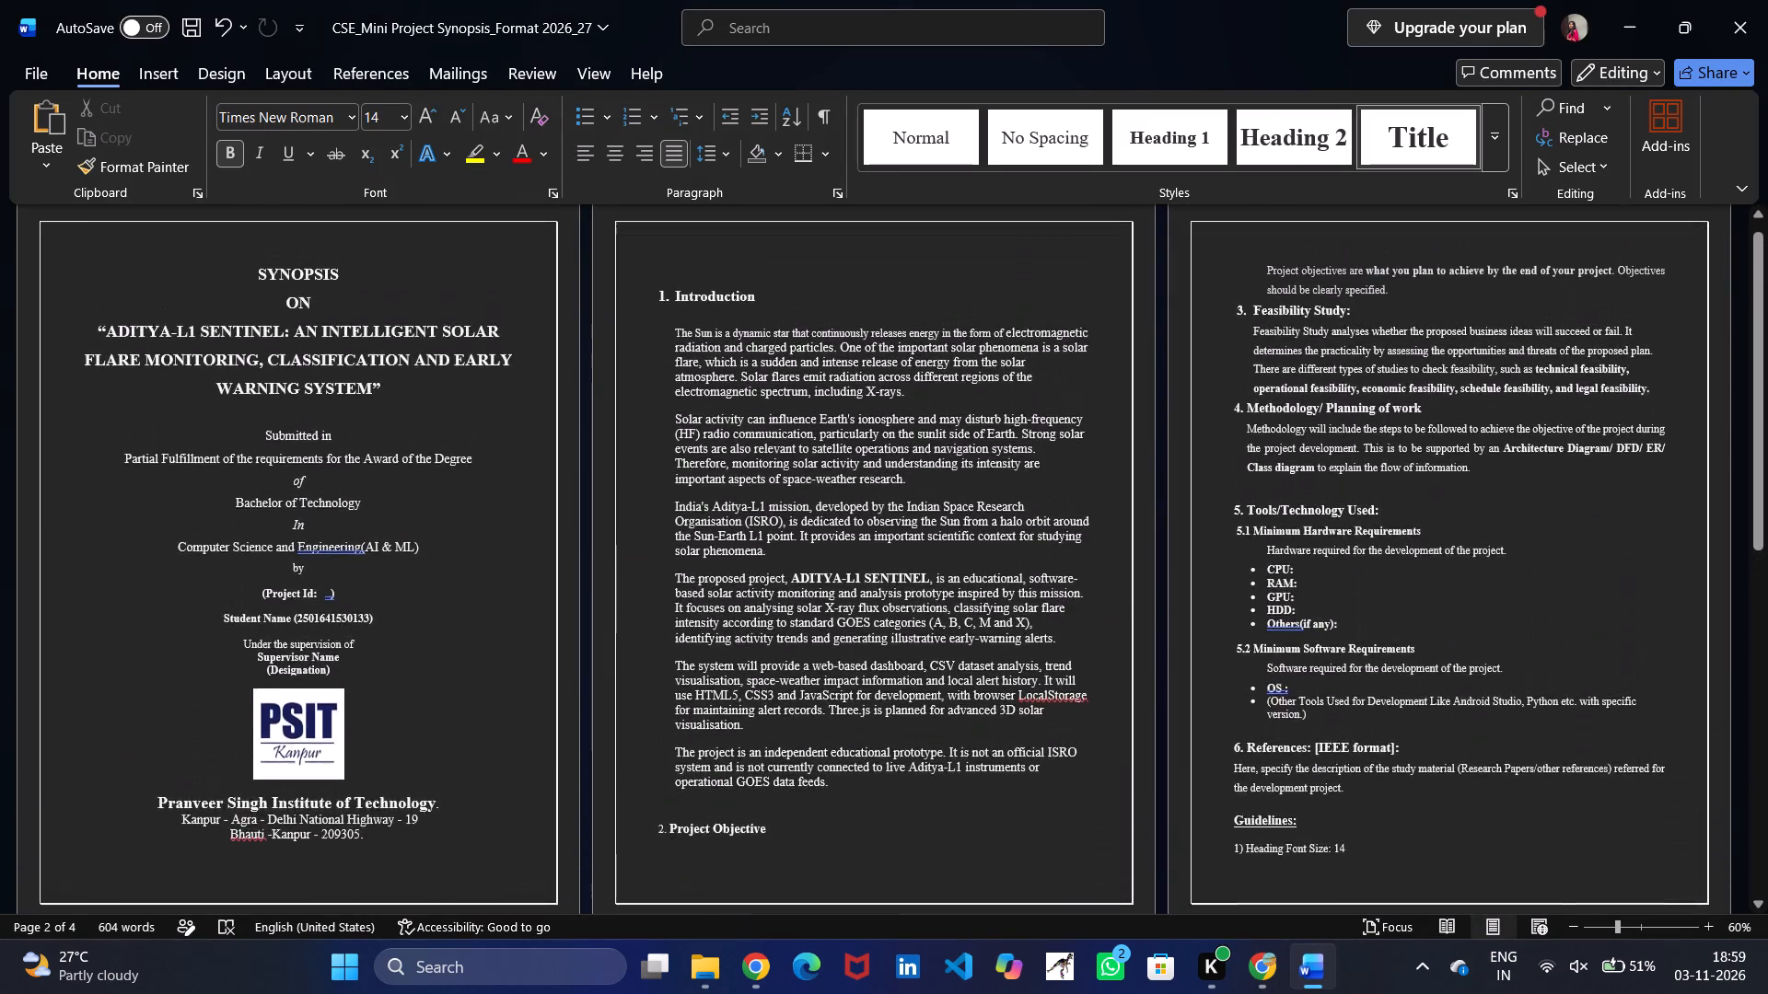
scroll(1165, 501, "up", 1)
key("Return")
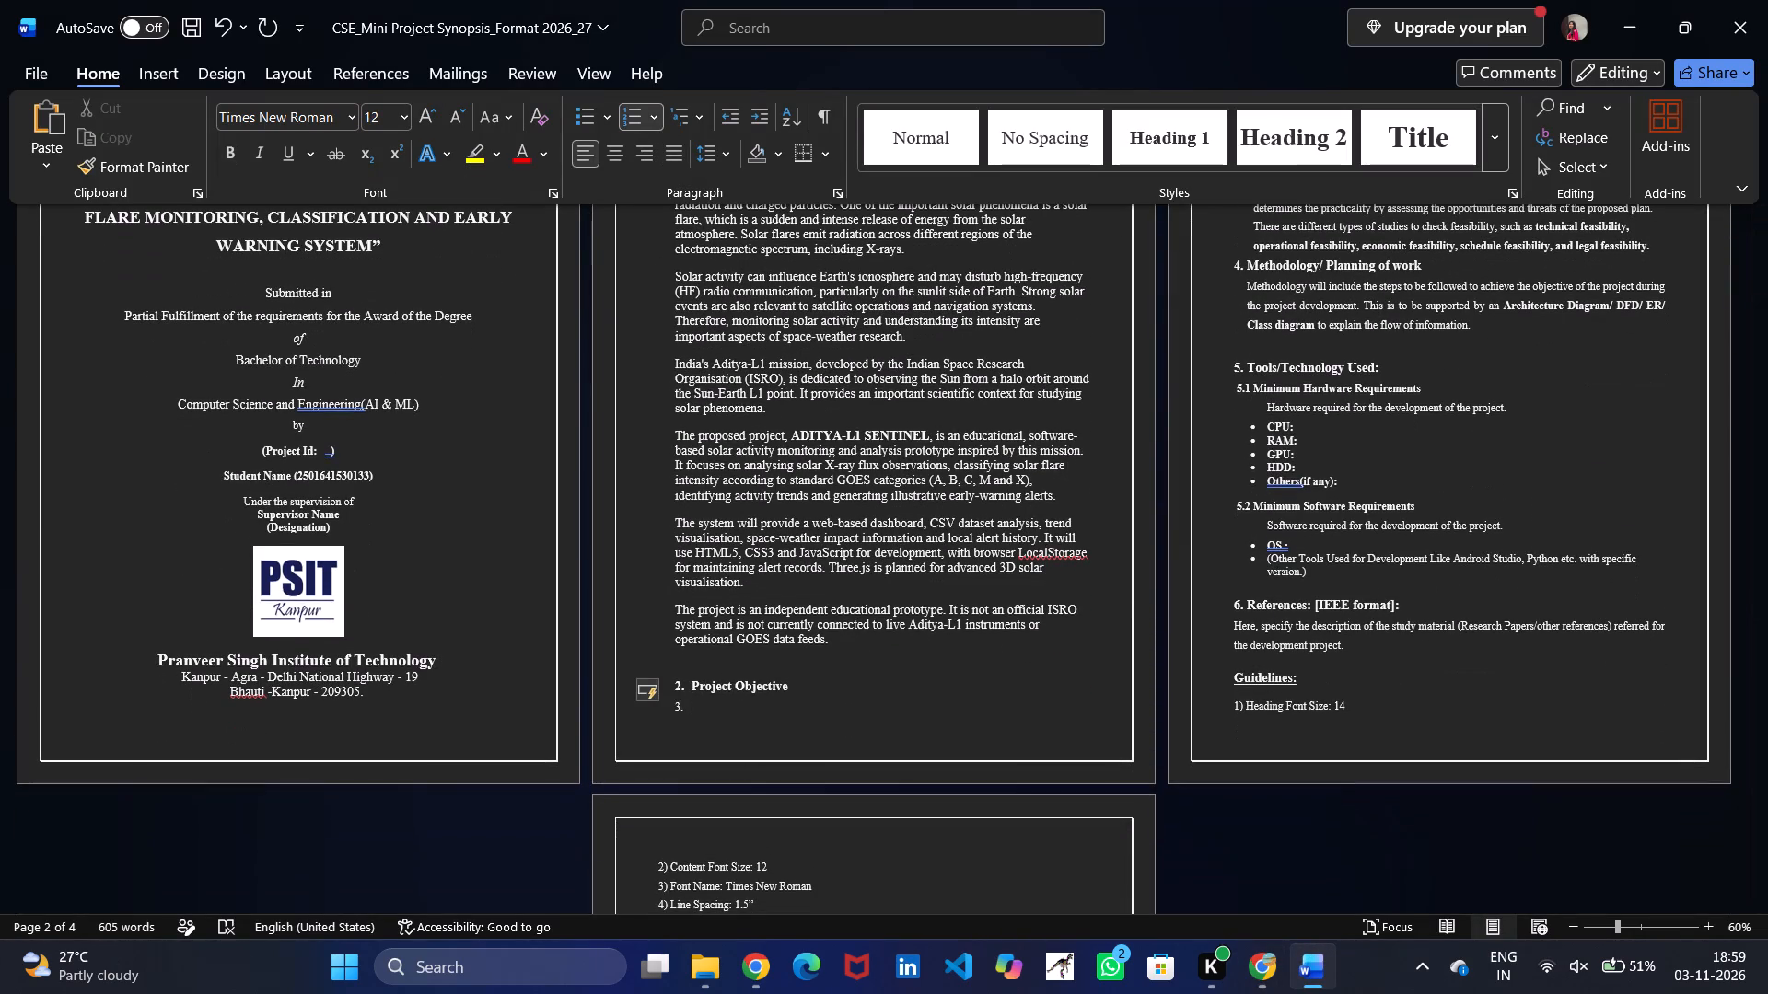
key("ctrl+v")
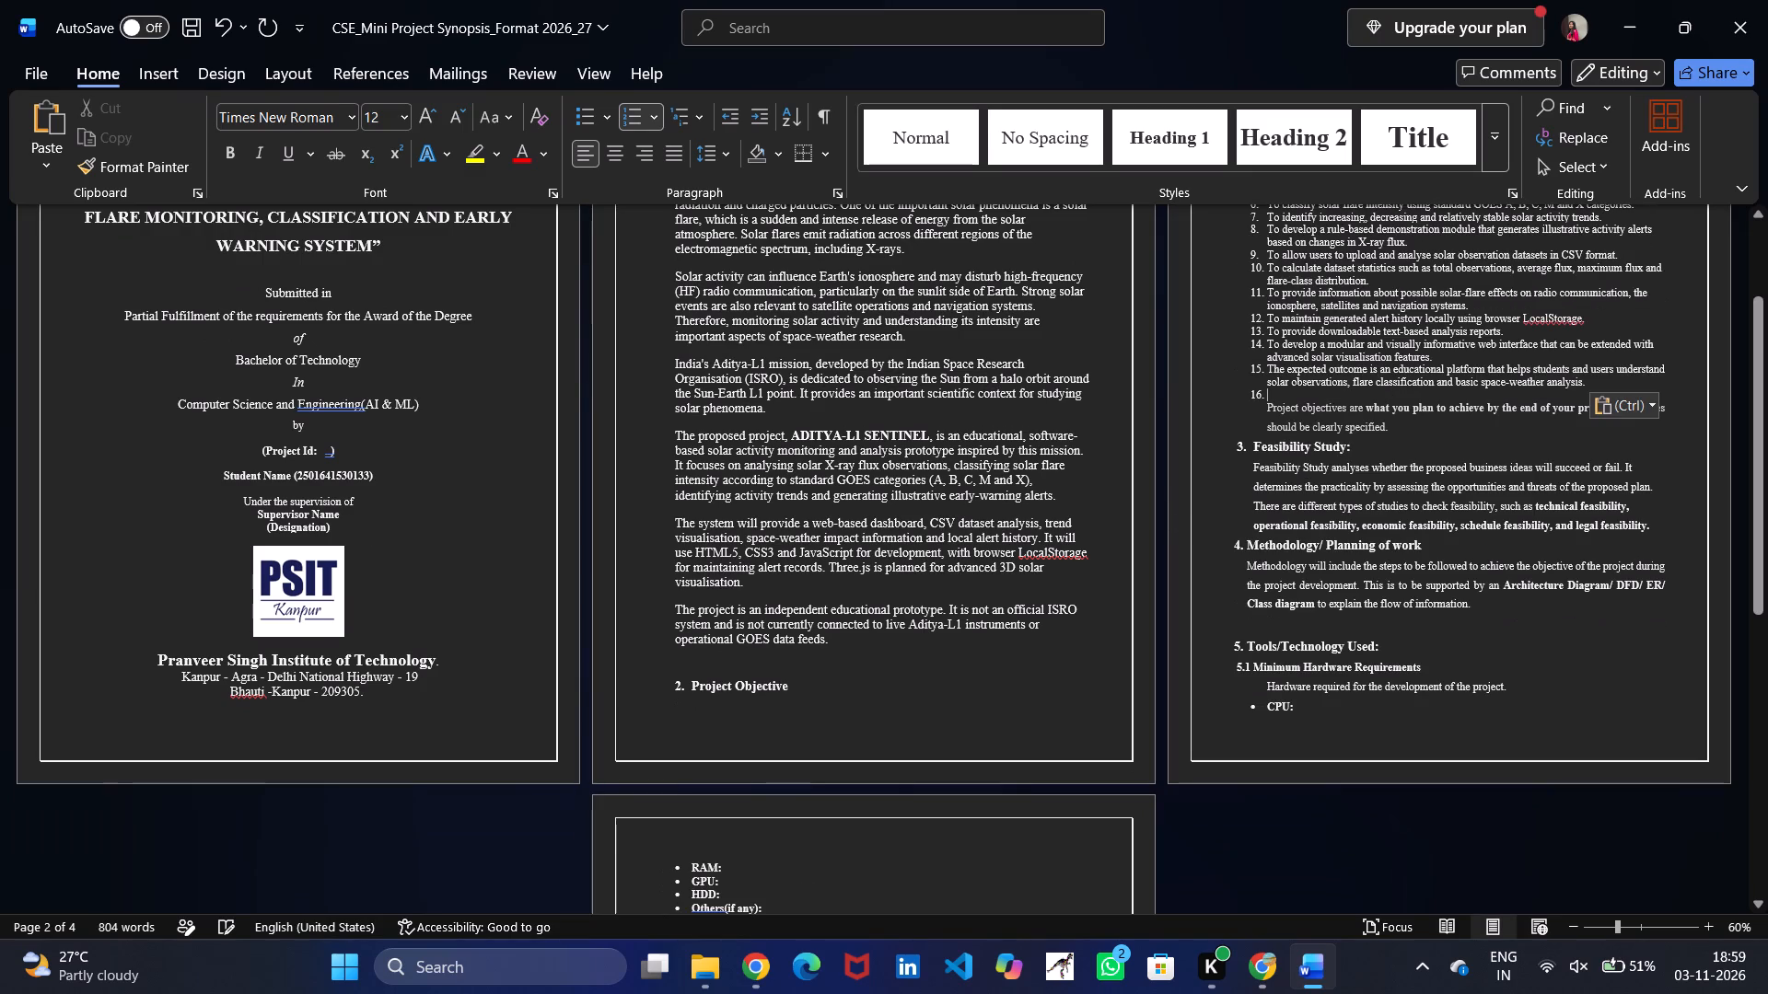
key("Return")
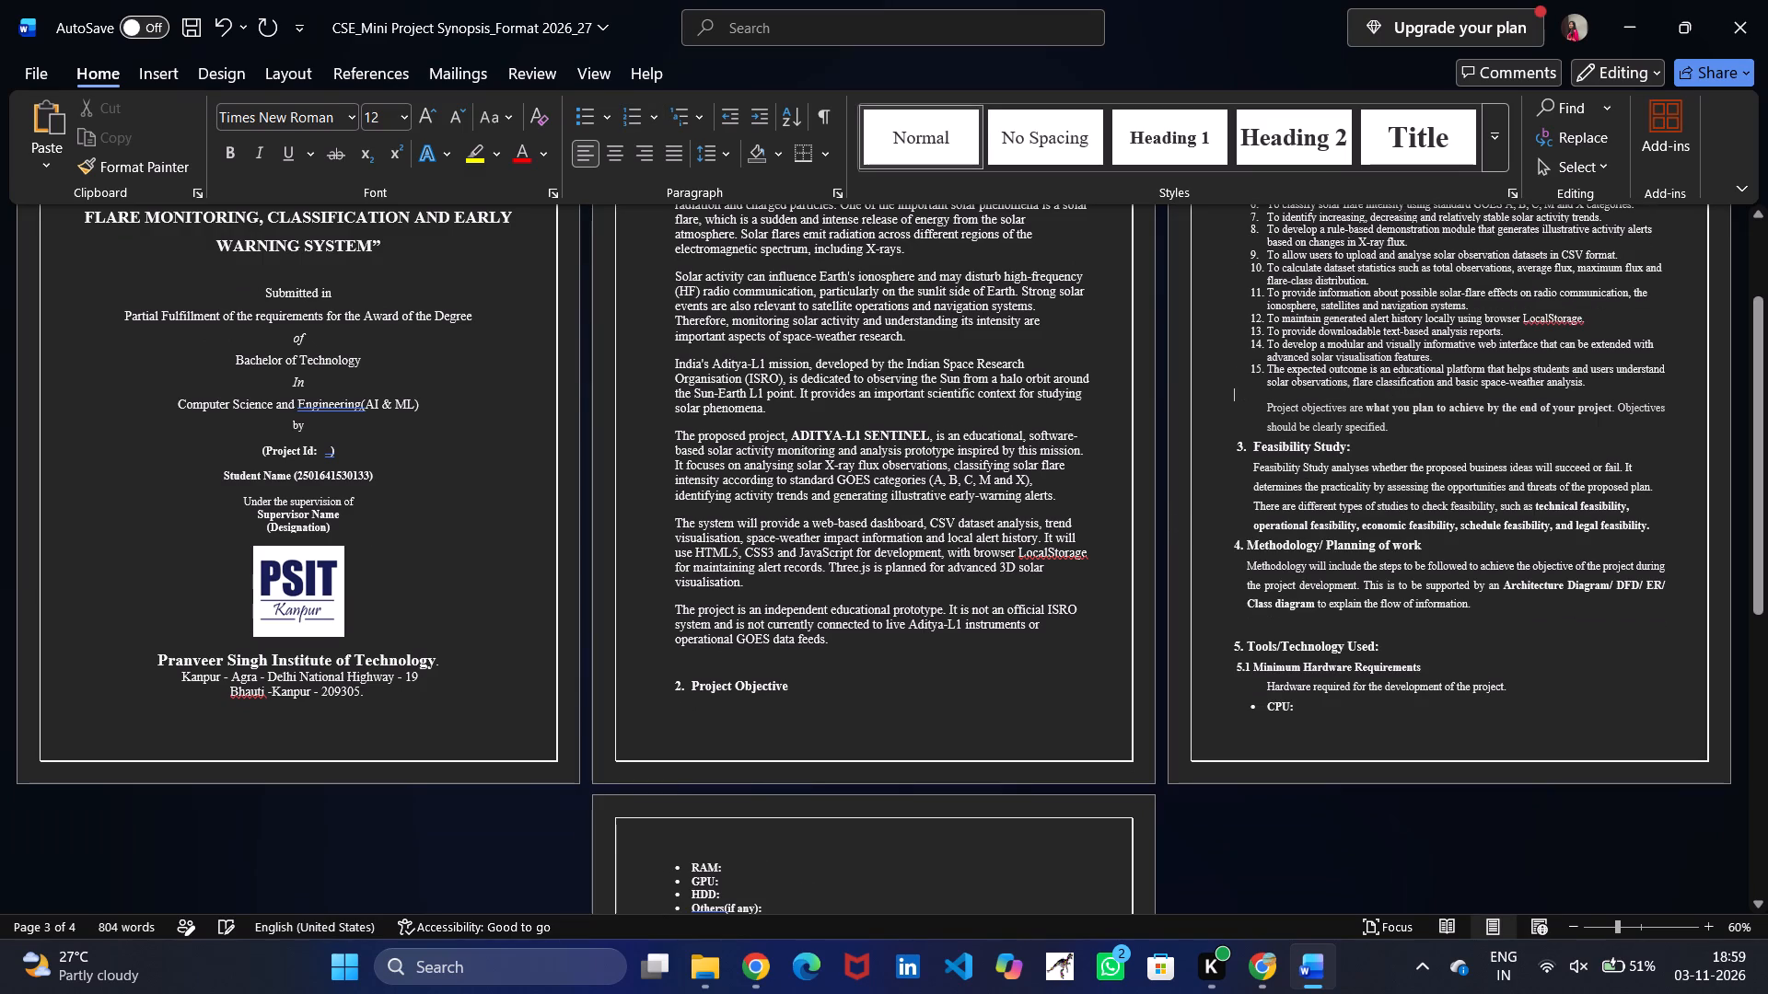
Insert a blank line after the last Introduction paragraph and another directly below the Project Objective heading.
left_click(713, 660)
left_click(847, 651)
key("Return")
scroll(847, 651, "up", 3)
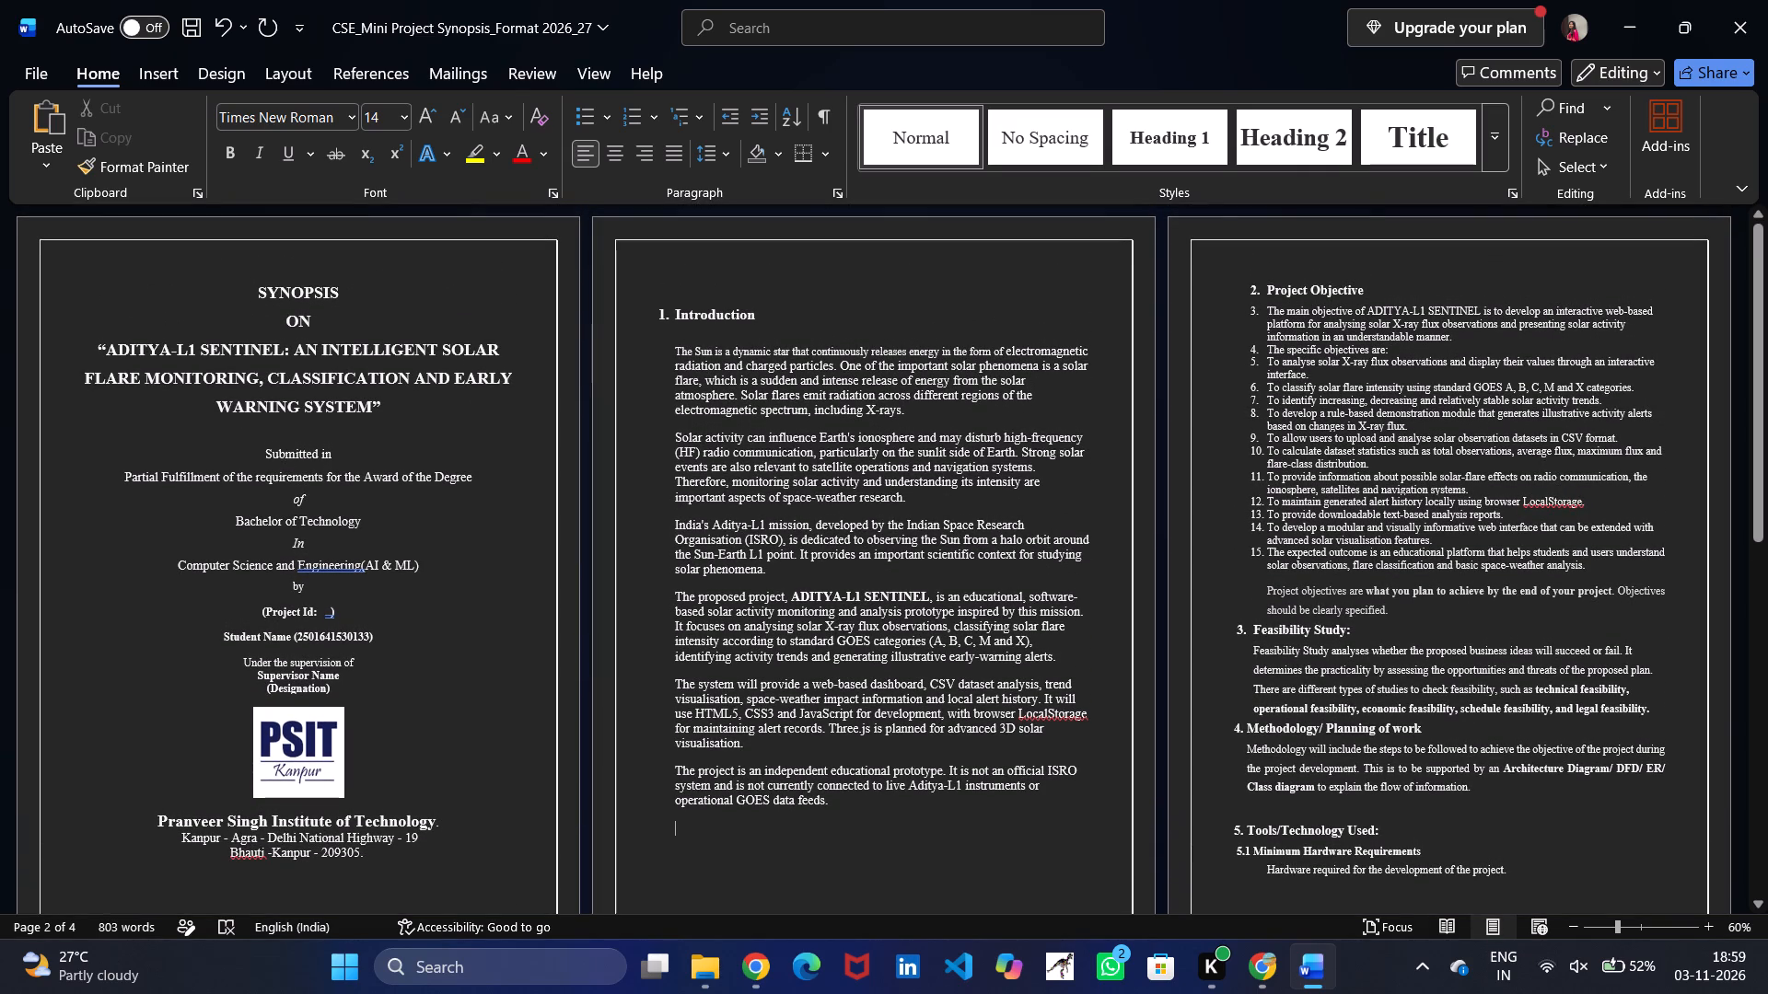
left_click(1374, 292)
key("Return")
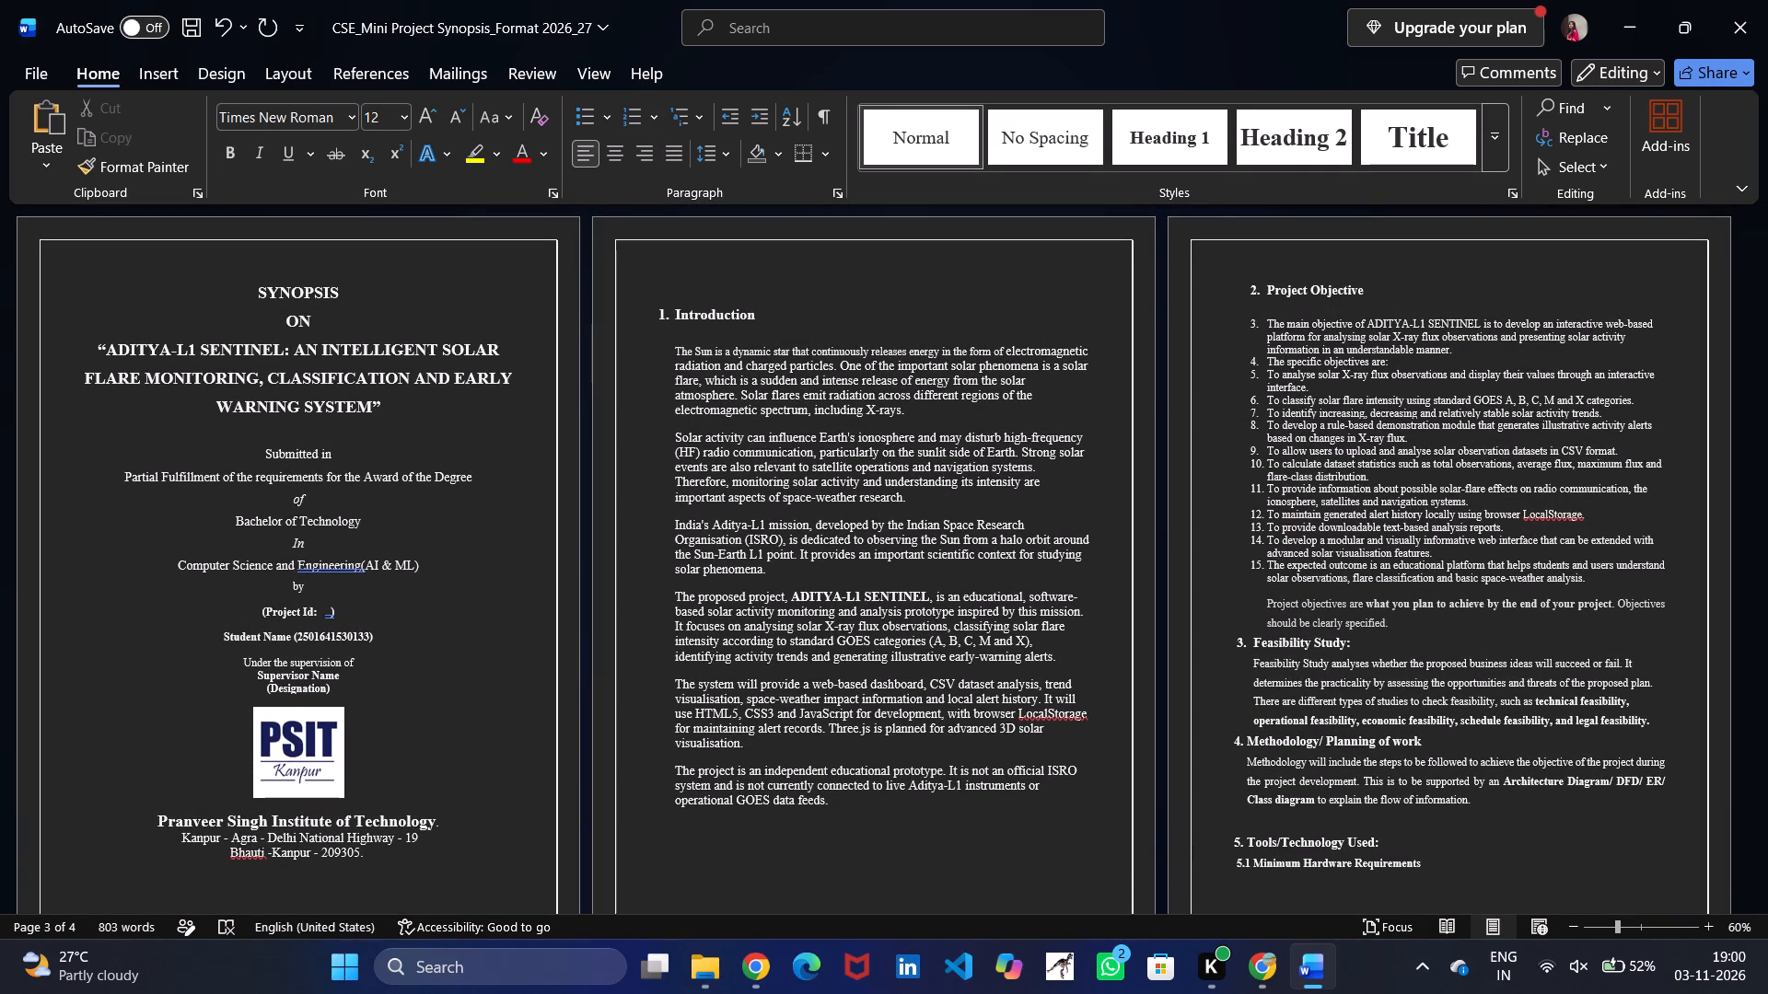
Remove the list numbering from the last four Project Objective paragraphs, from "To maintain generated alert history" through "The expected outcome".
scroll(837, 635, "down", 1)
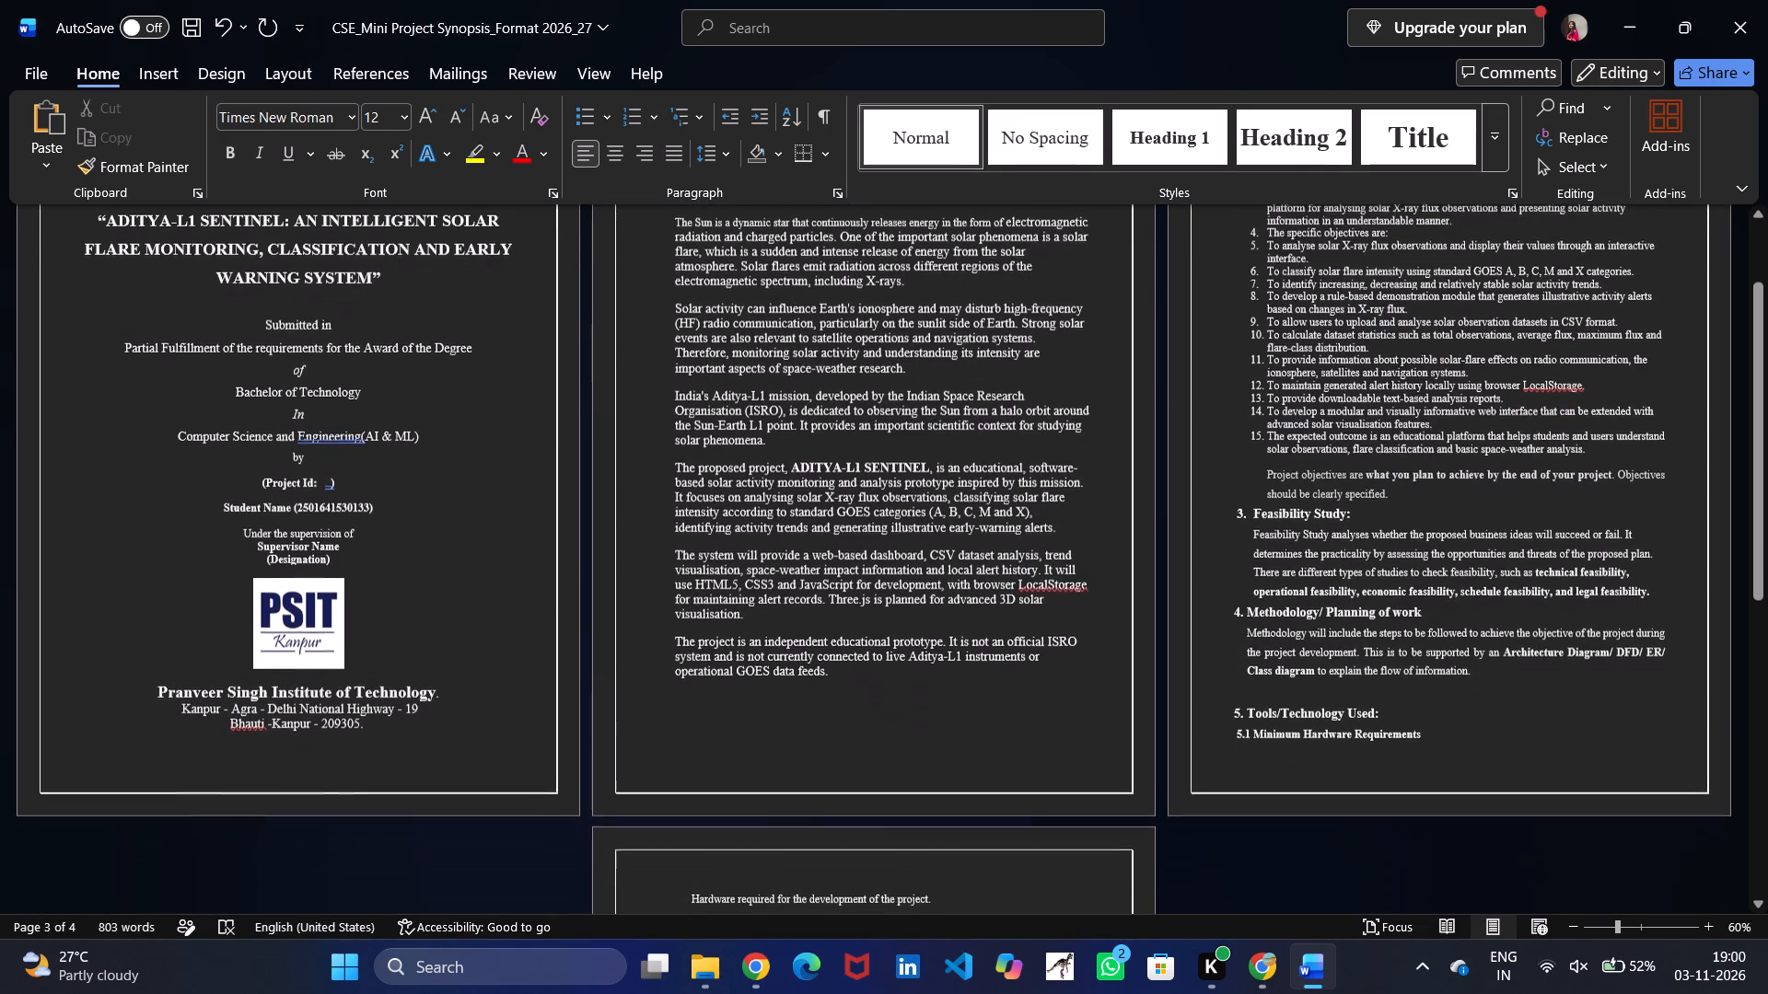
scroll(837, 635, "up", 1)
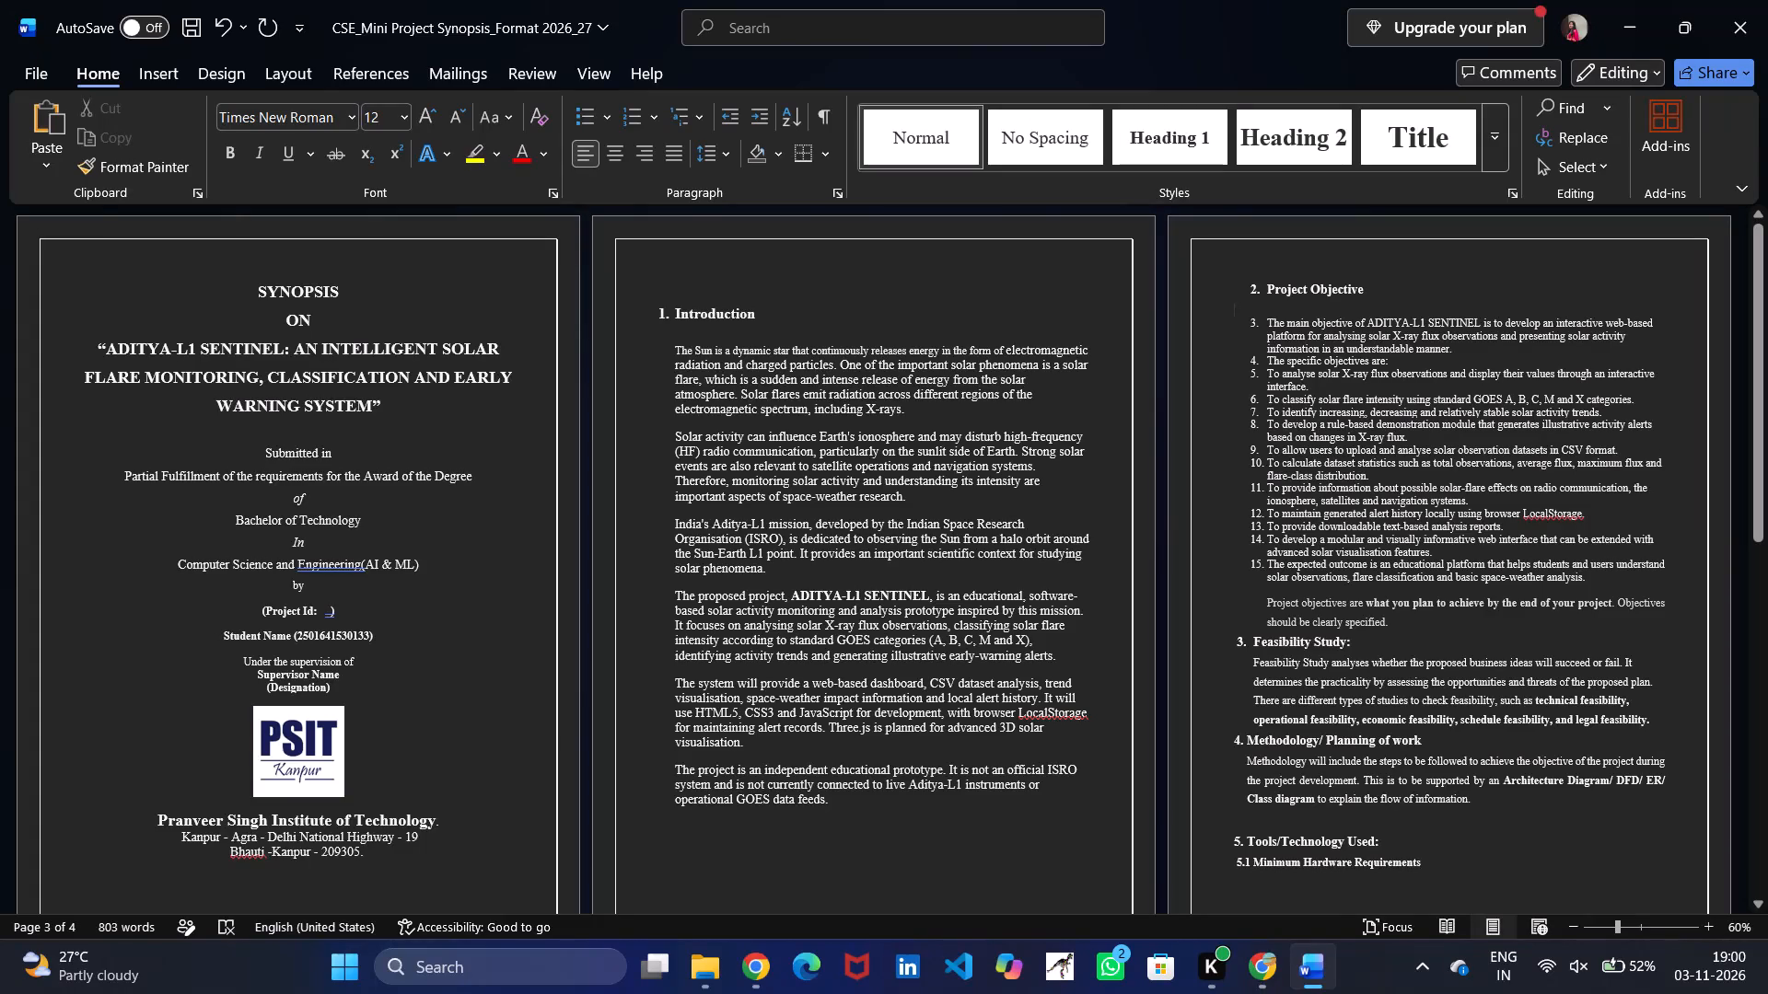
left_click(1263, 562)
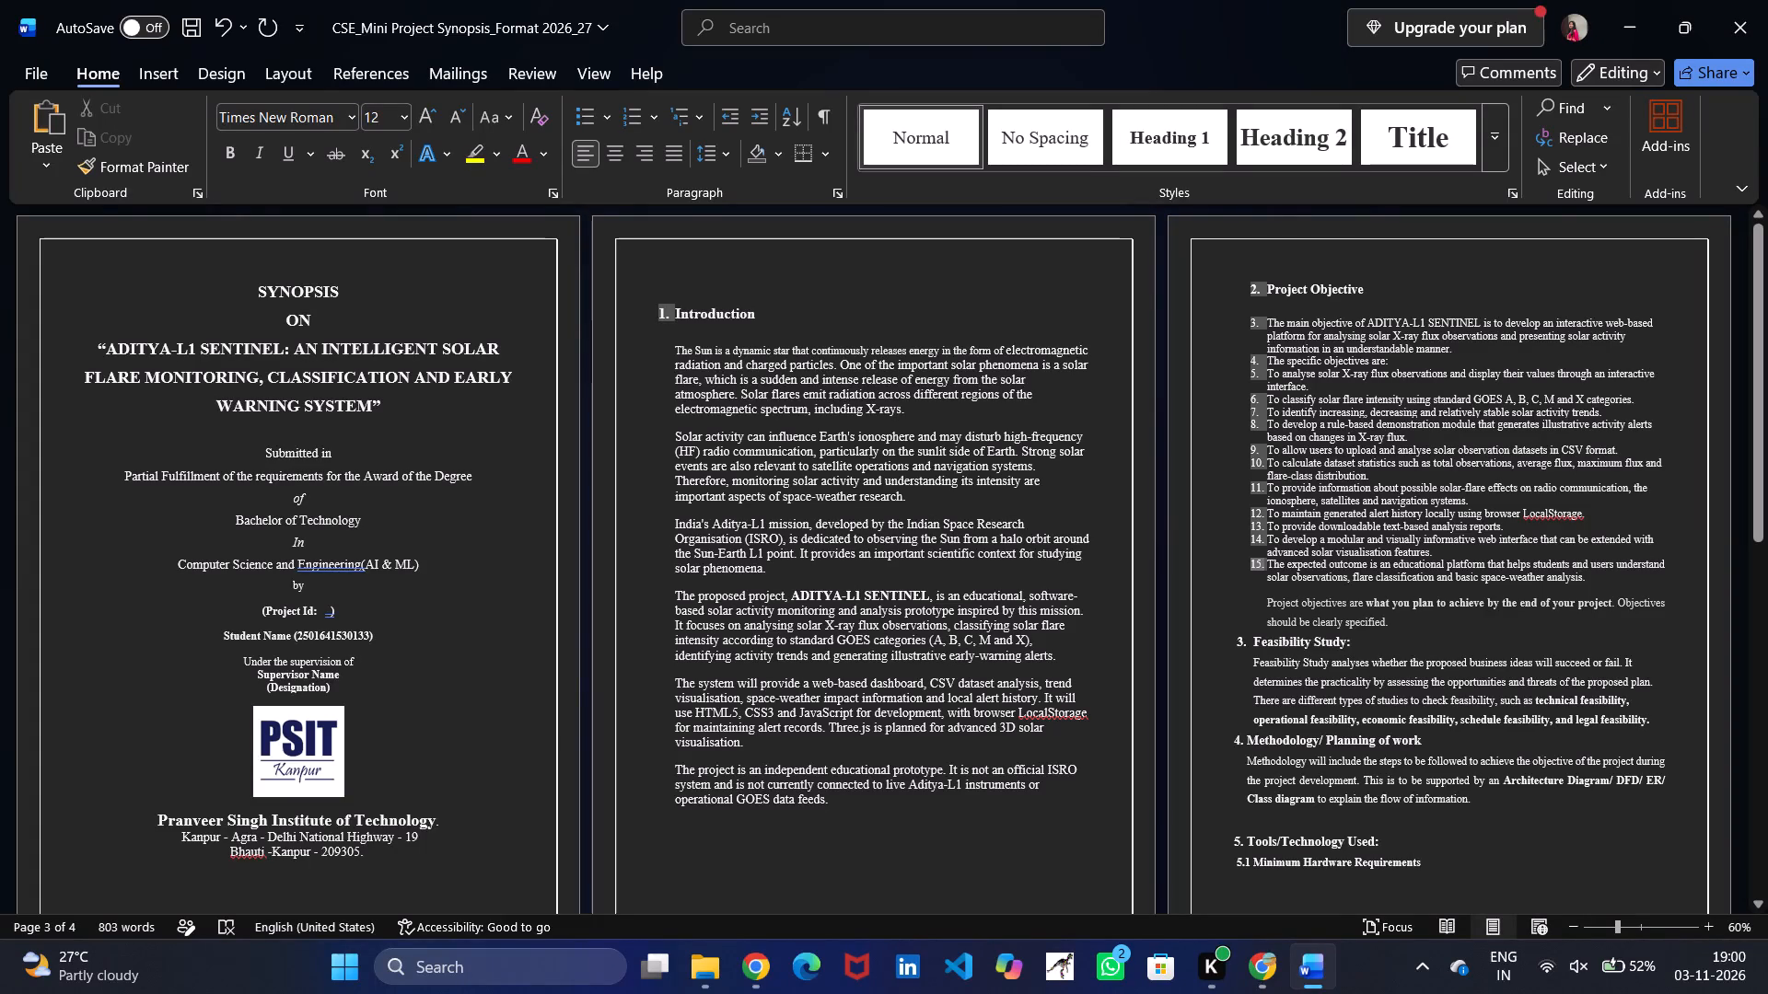
key("BackSpace")
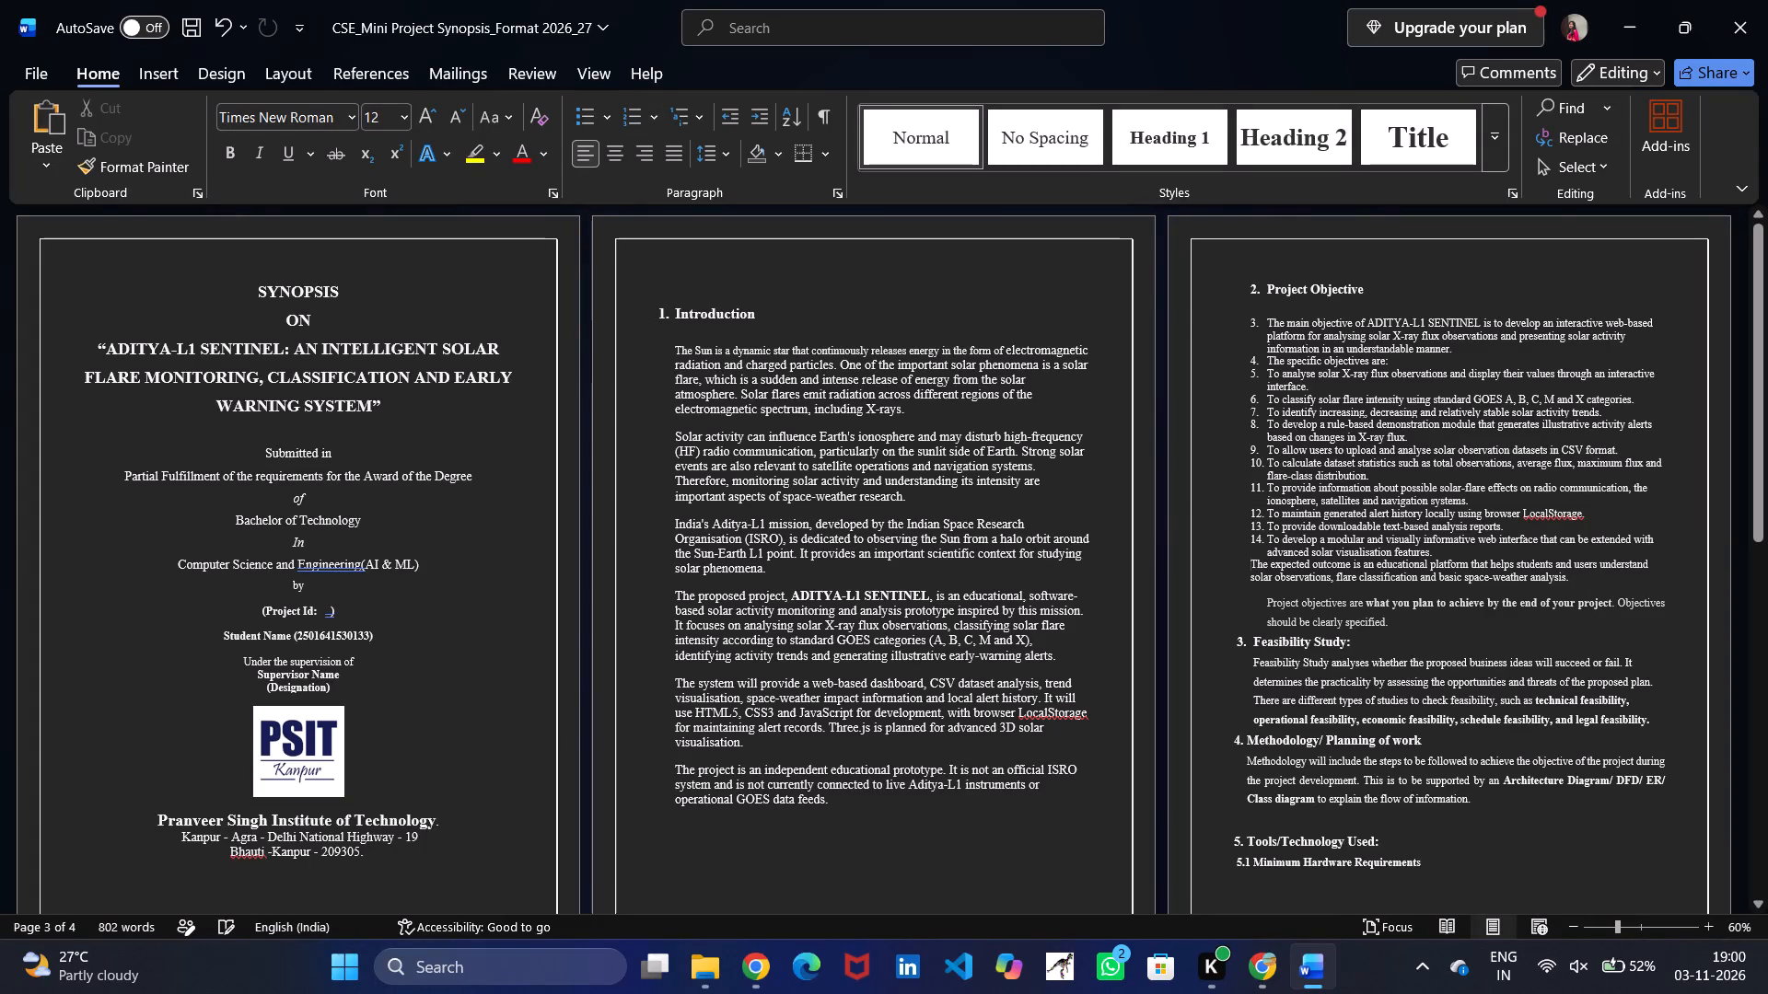
left_click(1268, 537)
key("BackSpace")
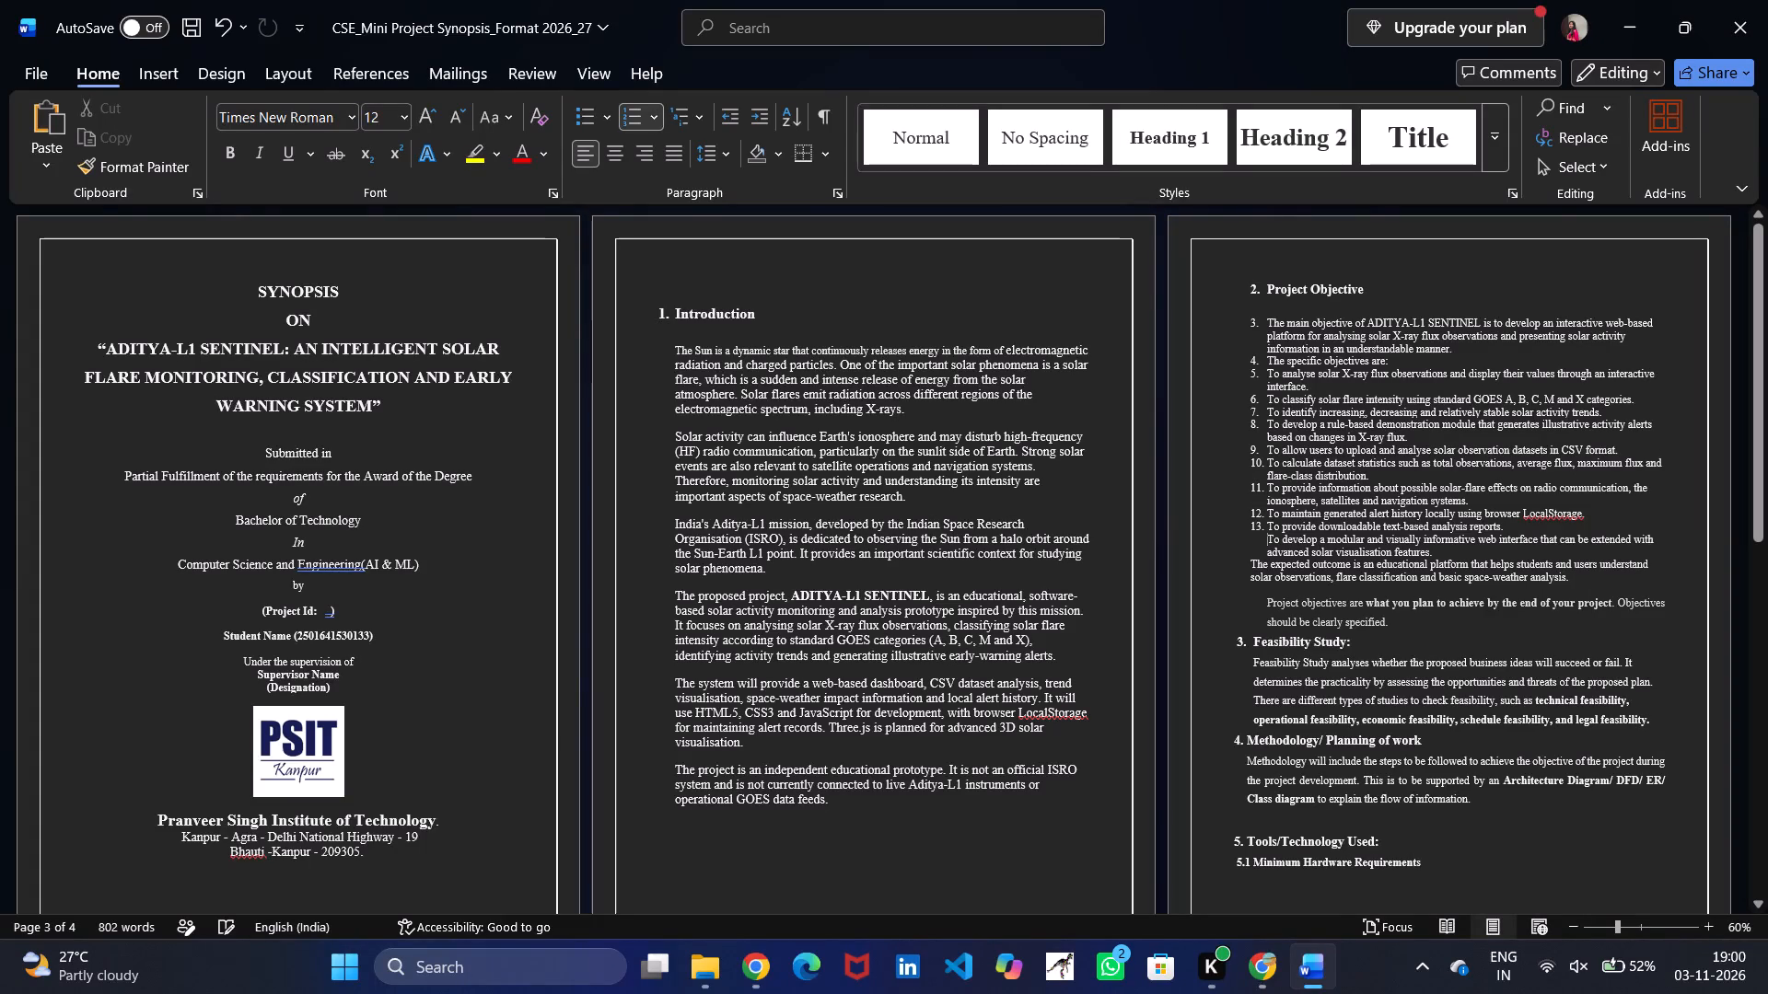
key("BackSpace")
left_click(1265, 523)
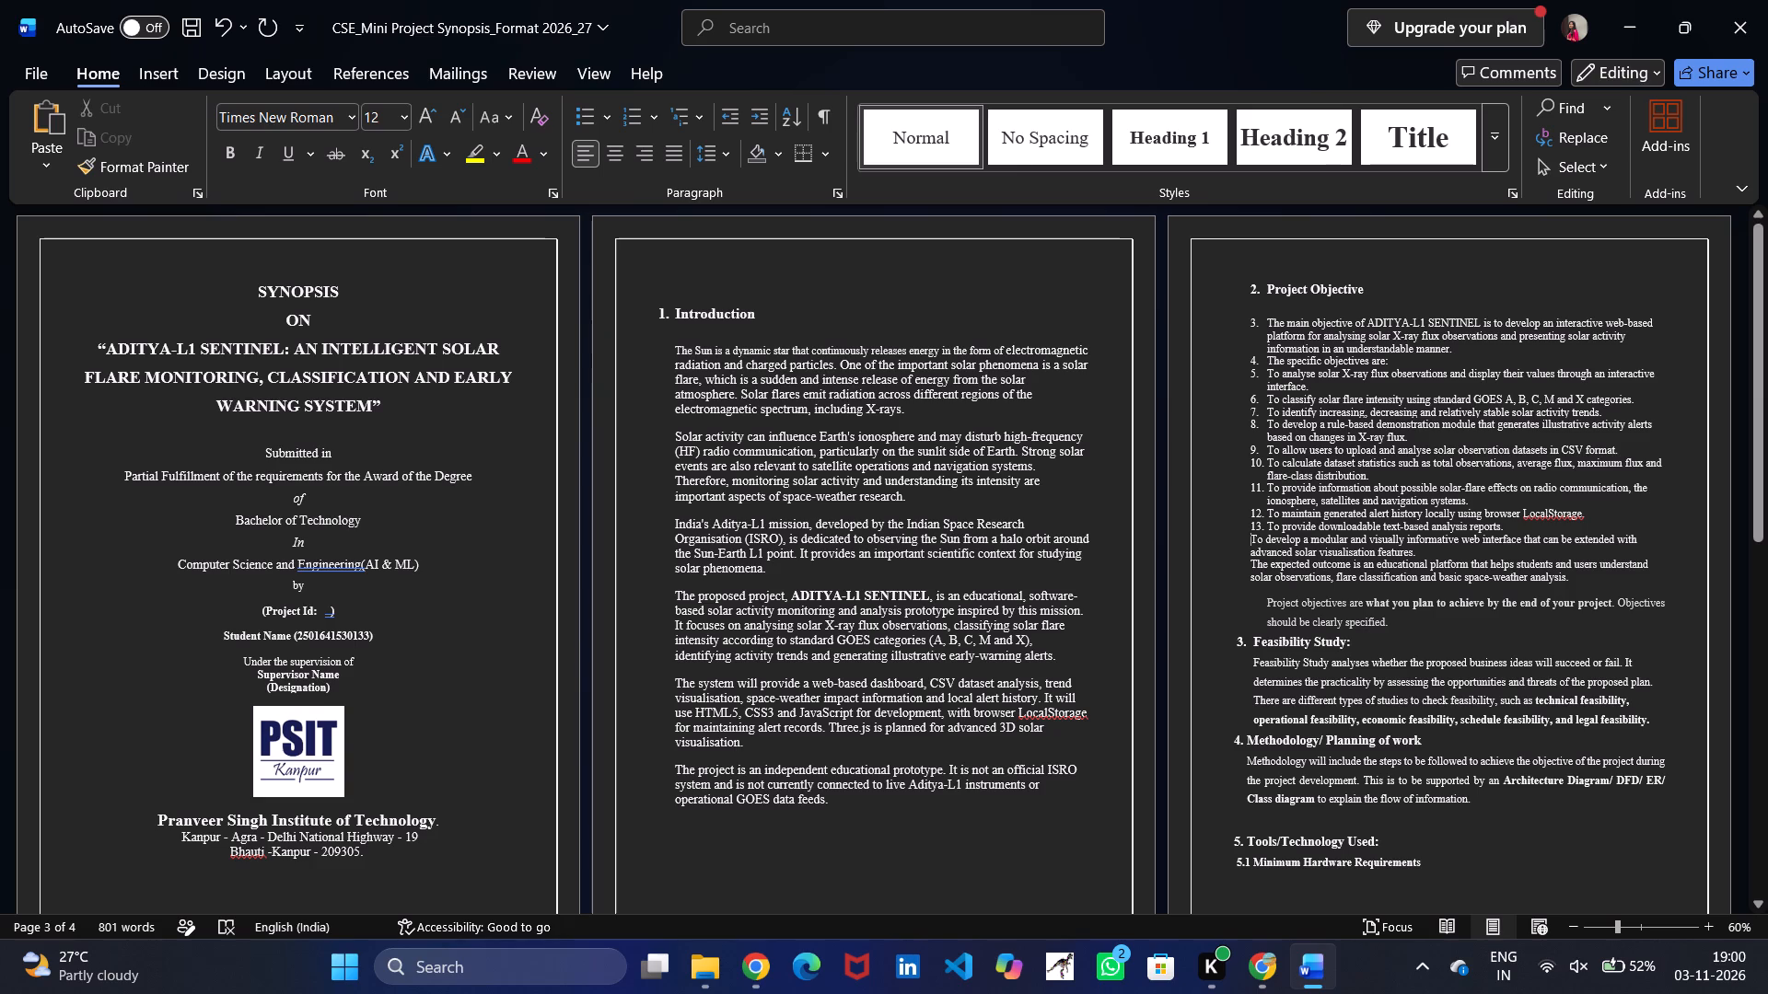
key("Left")
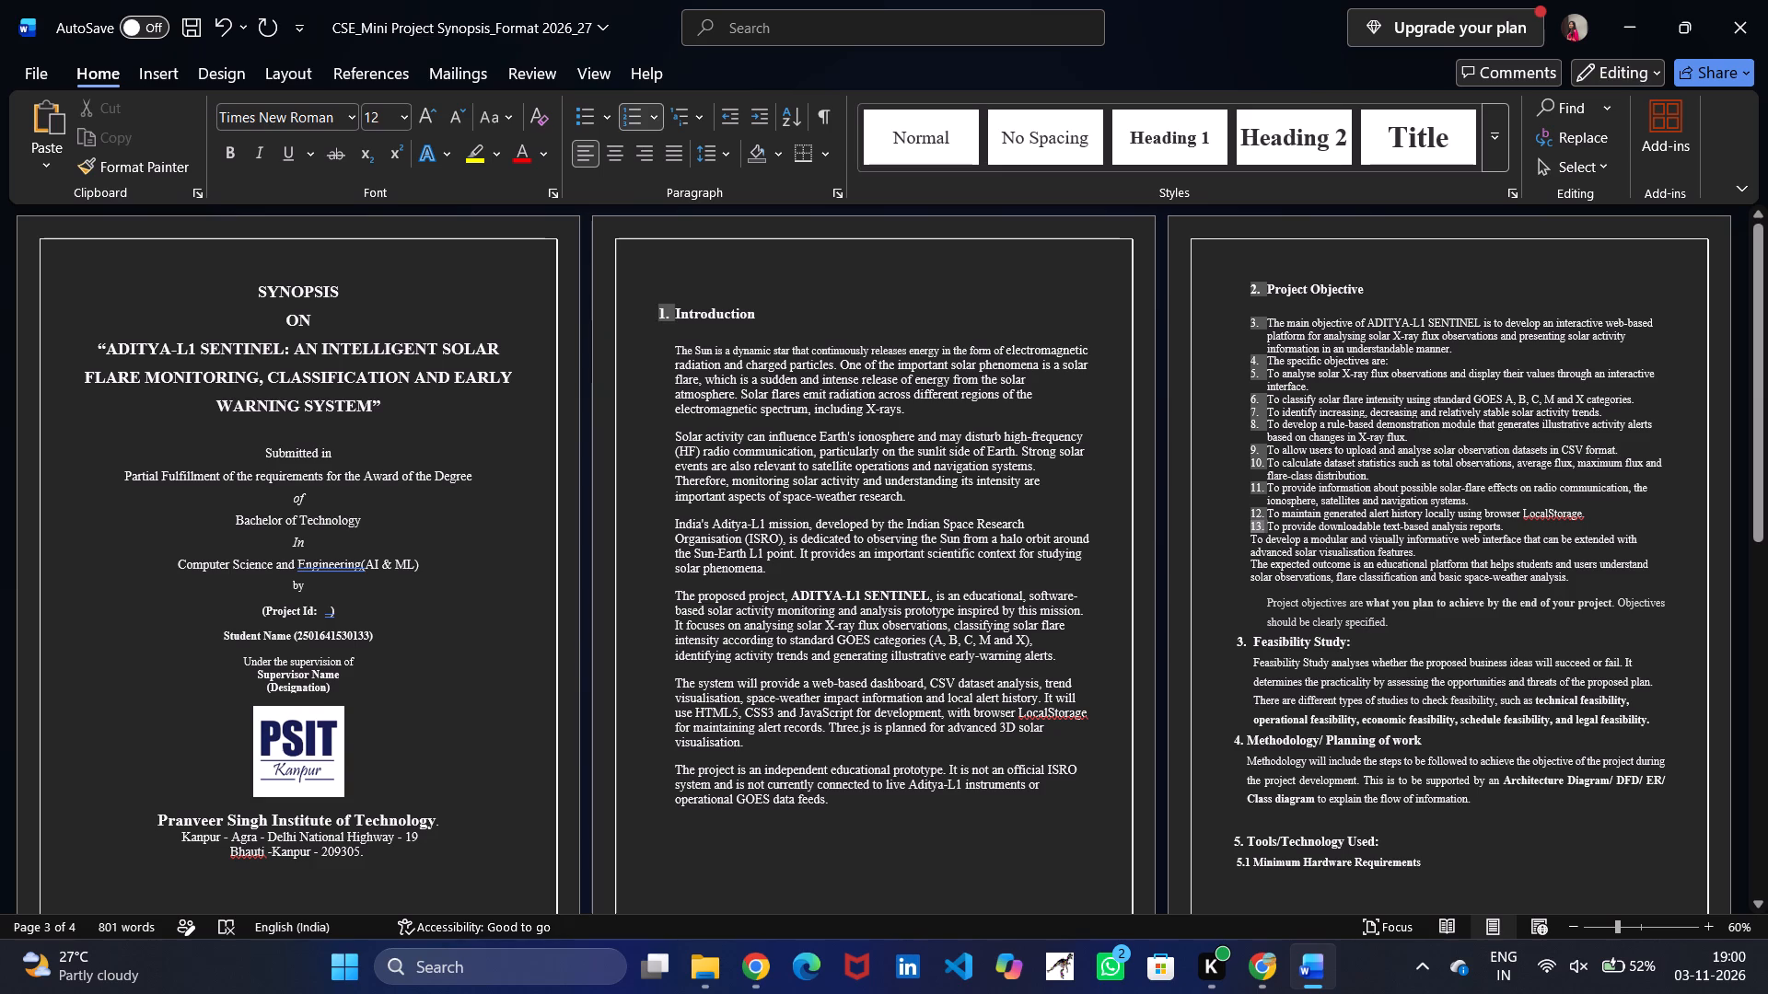
key("BackSpace")
left_click(1261, 512)
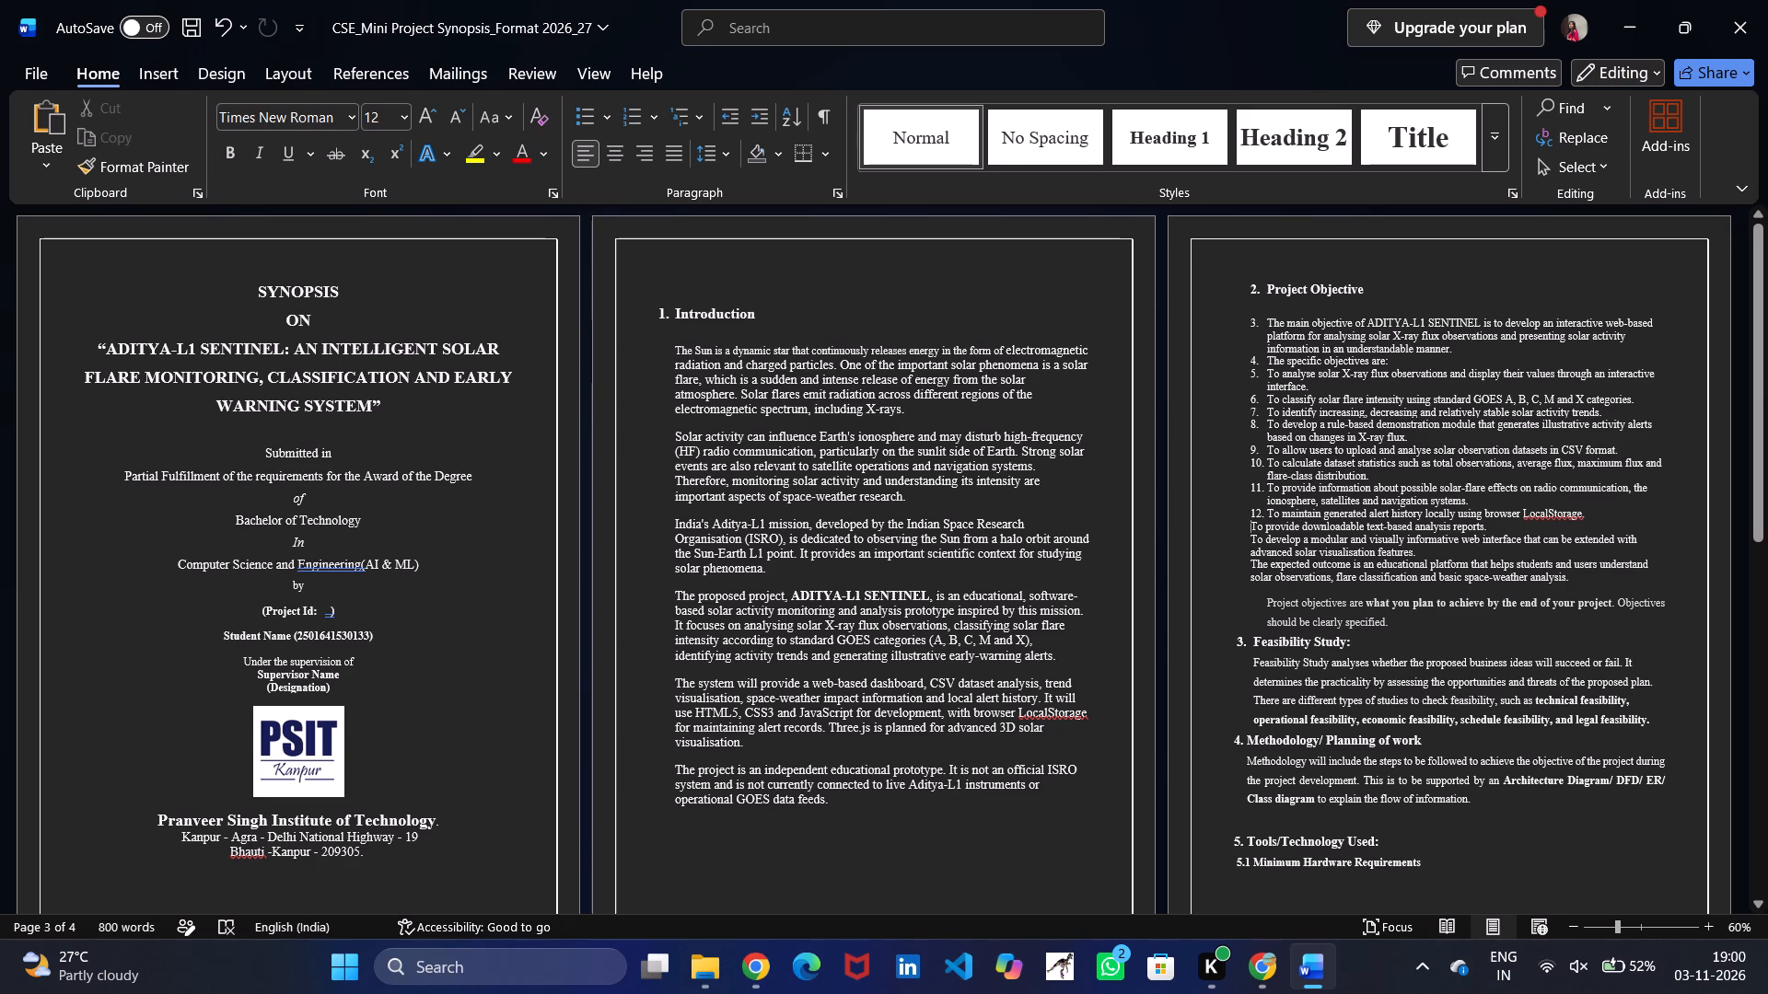
key("BackSpace")
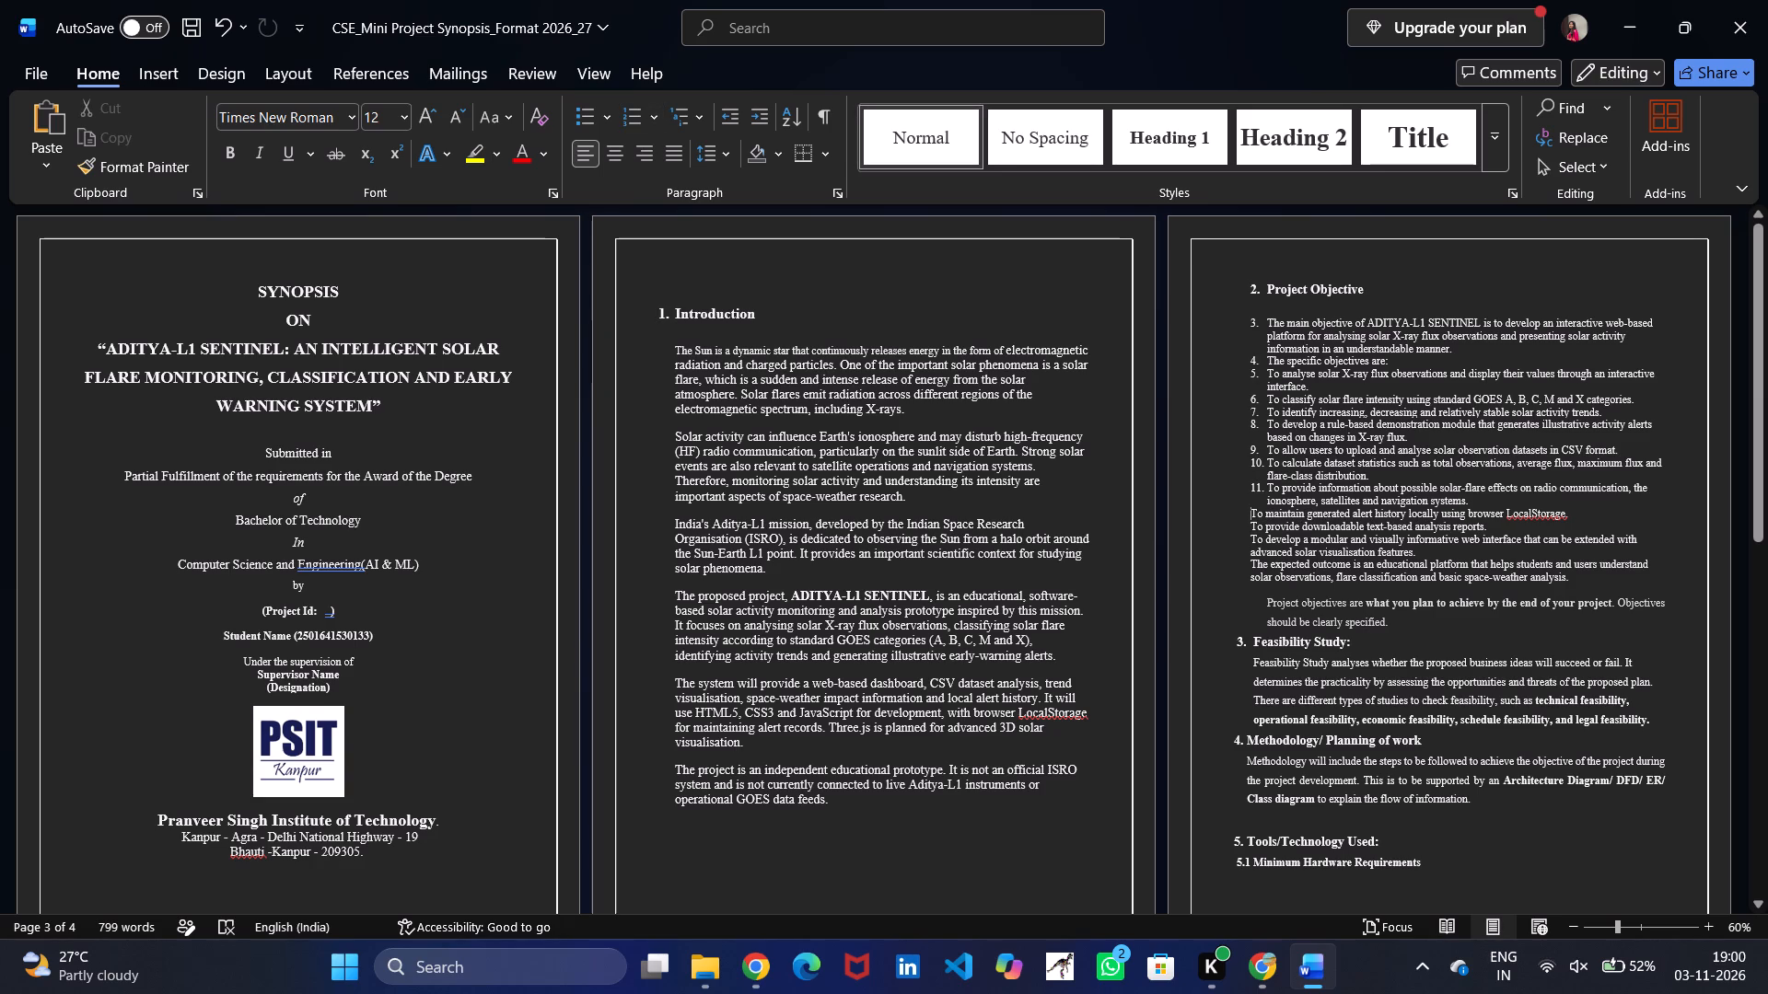
Remove the numbering from the objectives about solar-flare effects, dataset statistics, CSV uploads, the rule-based demonstration module and GOES flare classification.
left_click(1261, 481)
key("BackSpace")
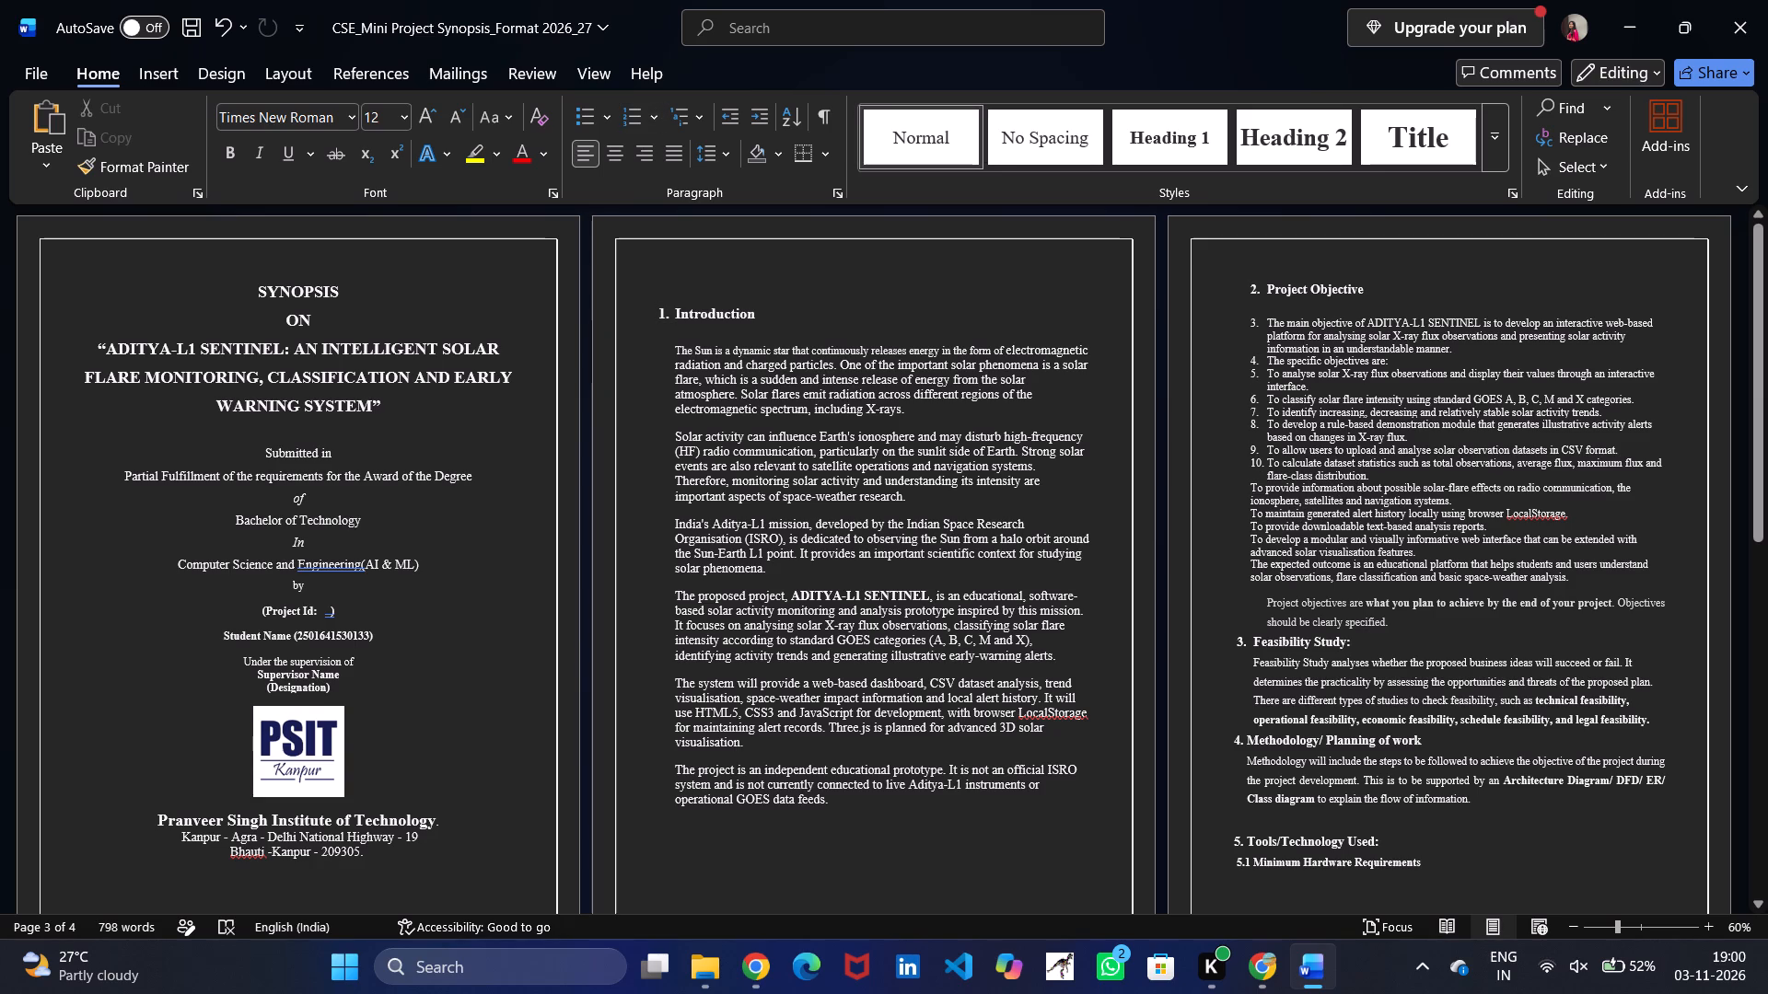
left_click(1262, 458)
key("BackSpace")
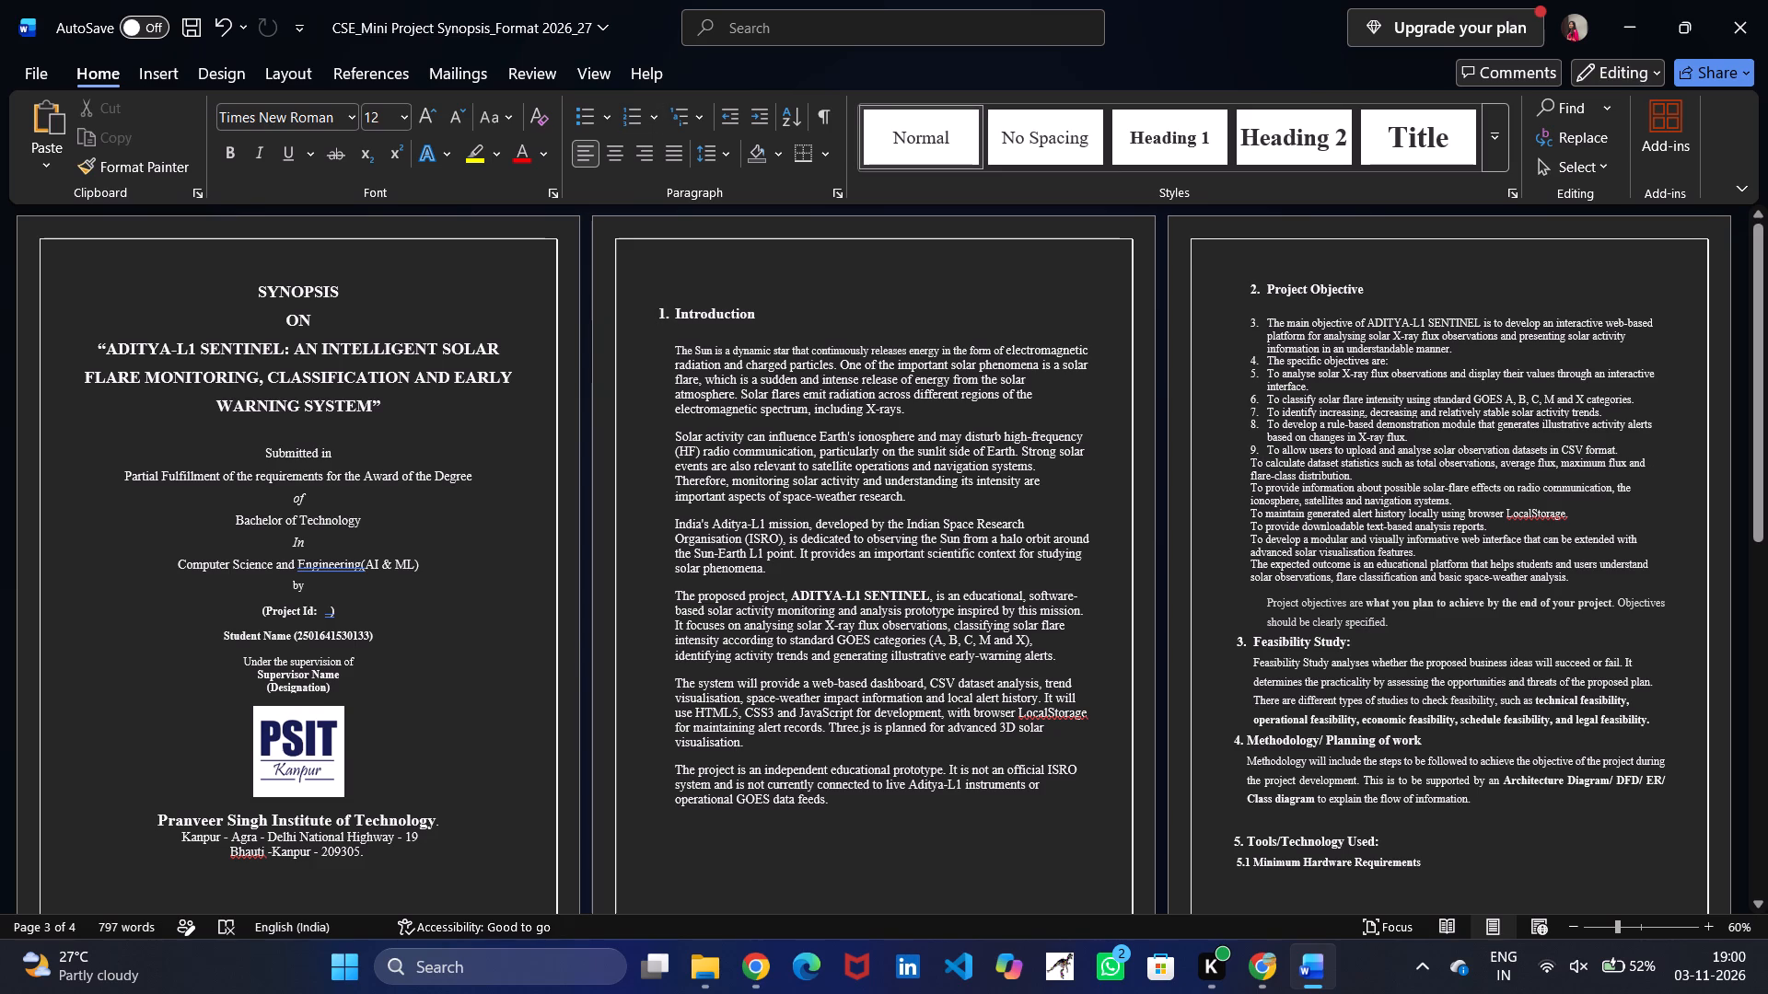
left_click(1256, 442)
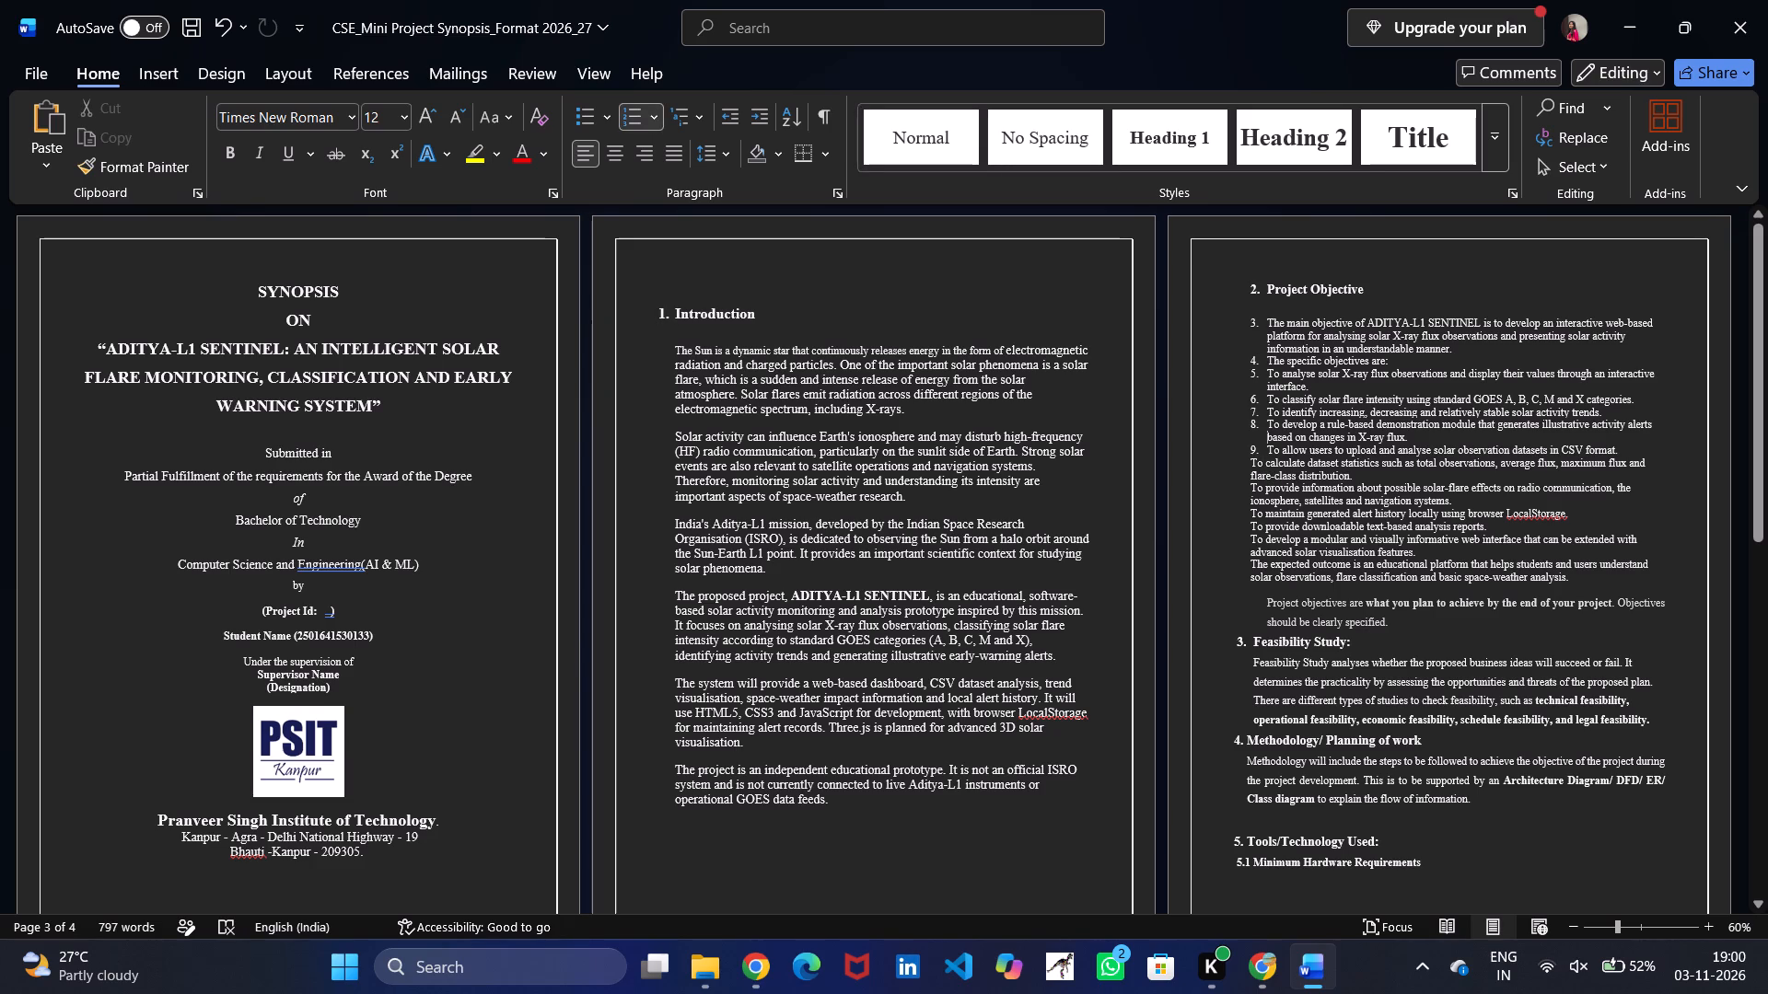
left_click(1259, 452)
key("Left")
key("BackSpace")
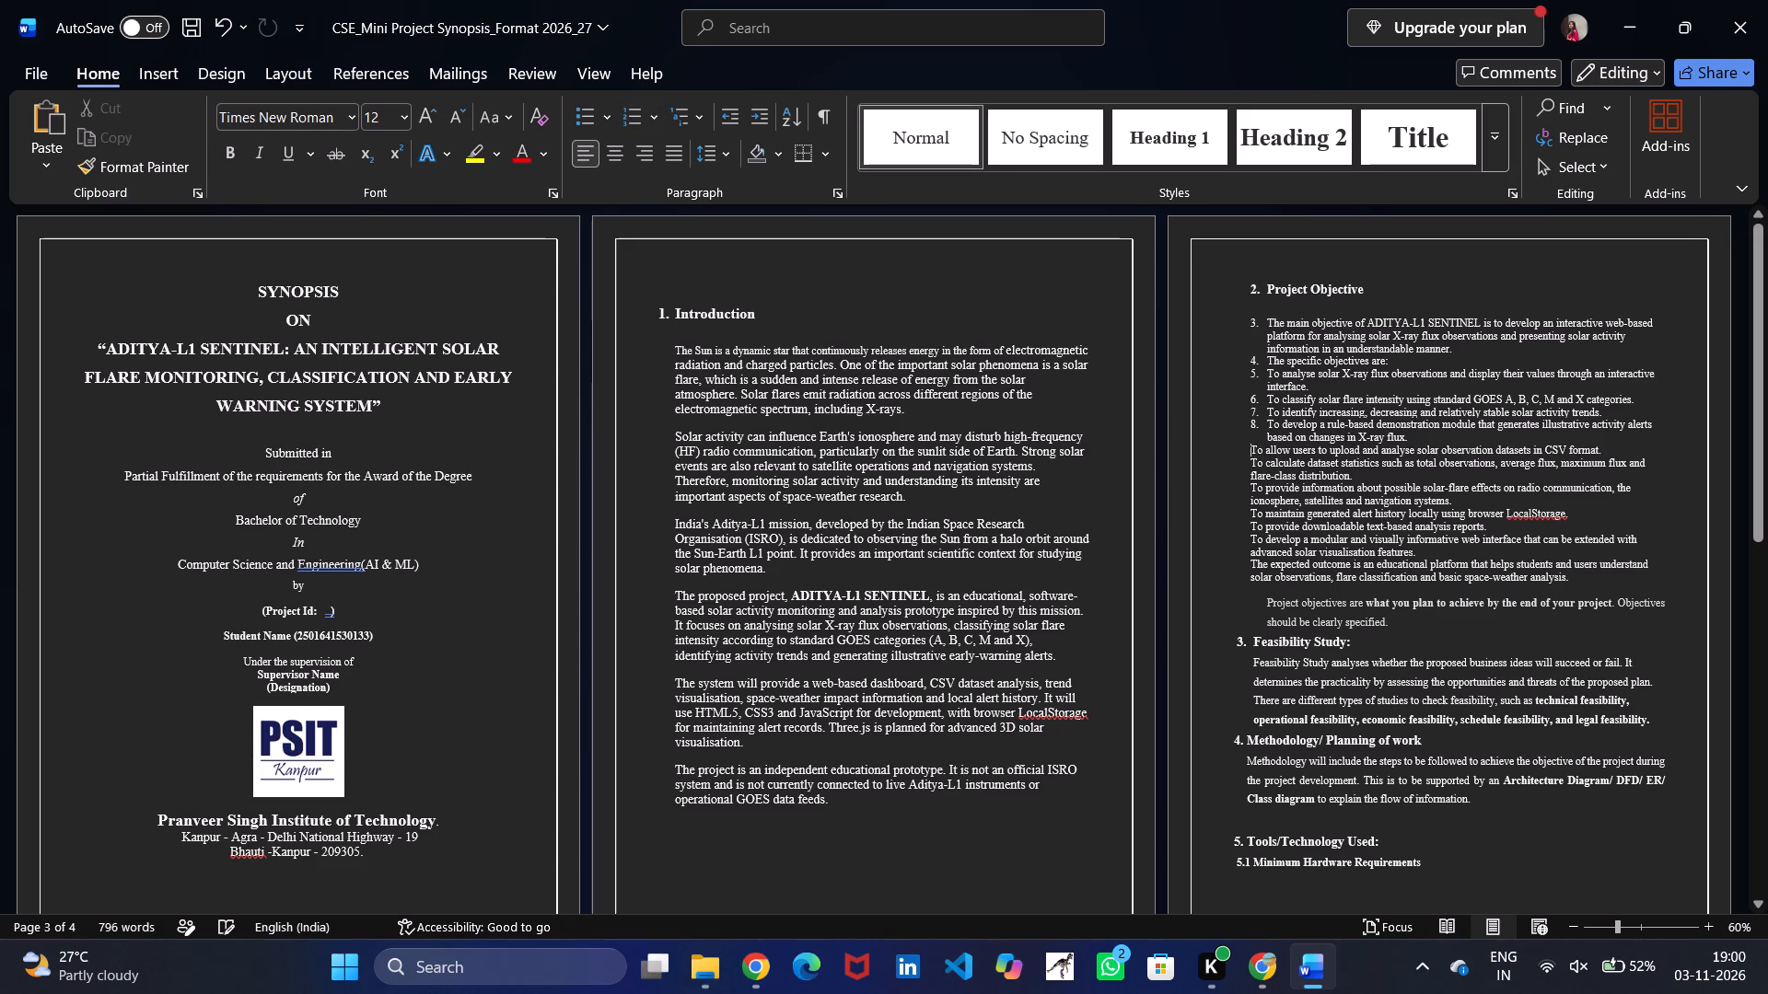
left_click(1262, 424)
key("Left")
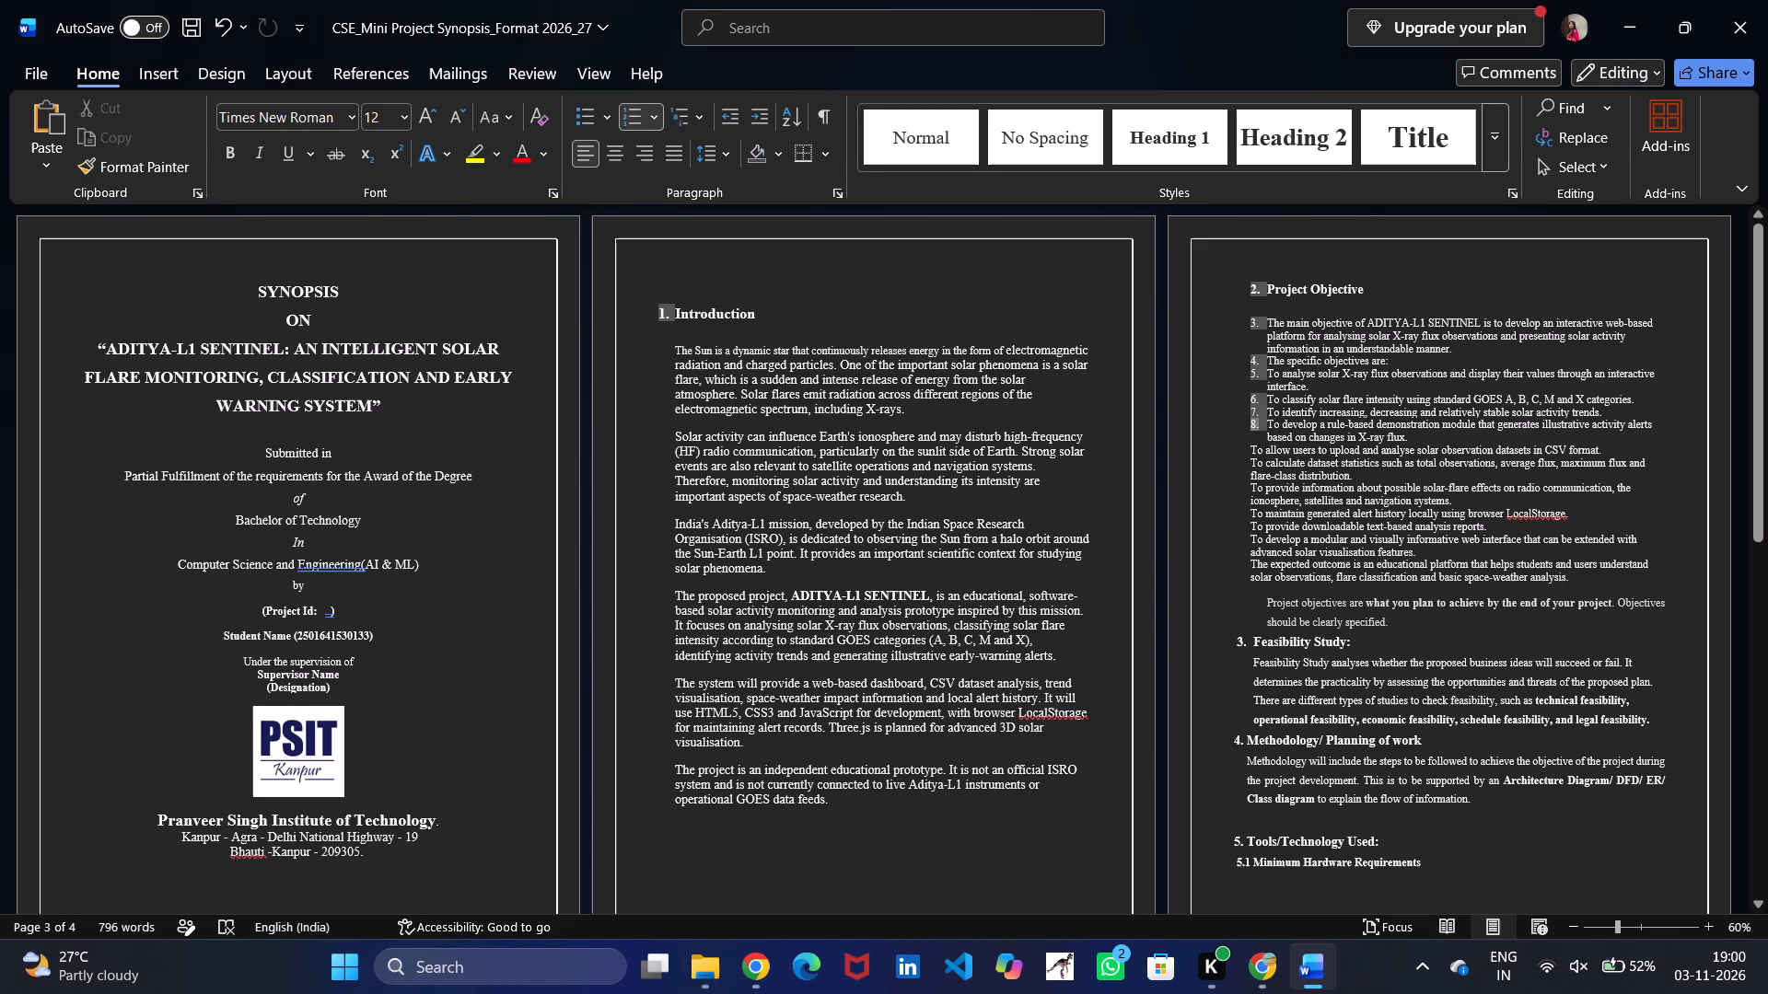
key("BackSpace")
left_click(1258, 405)
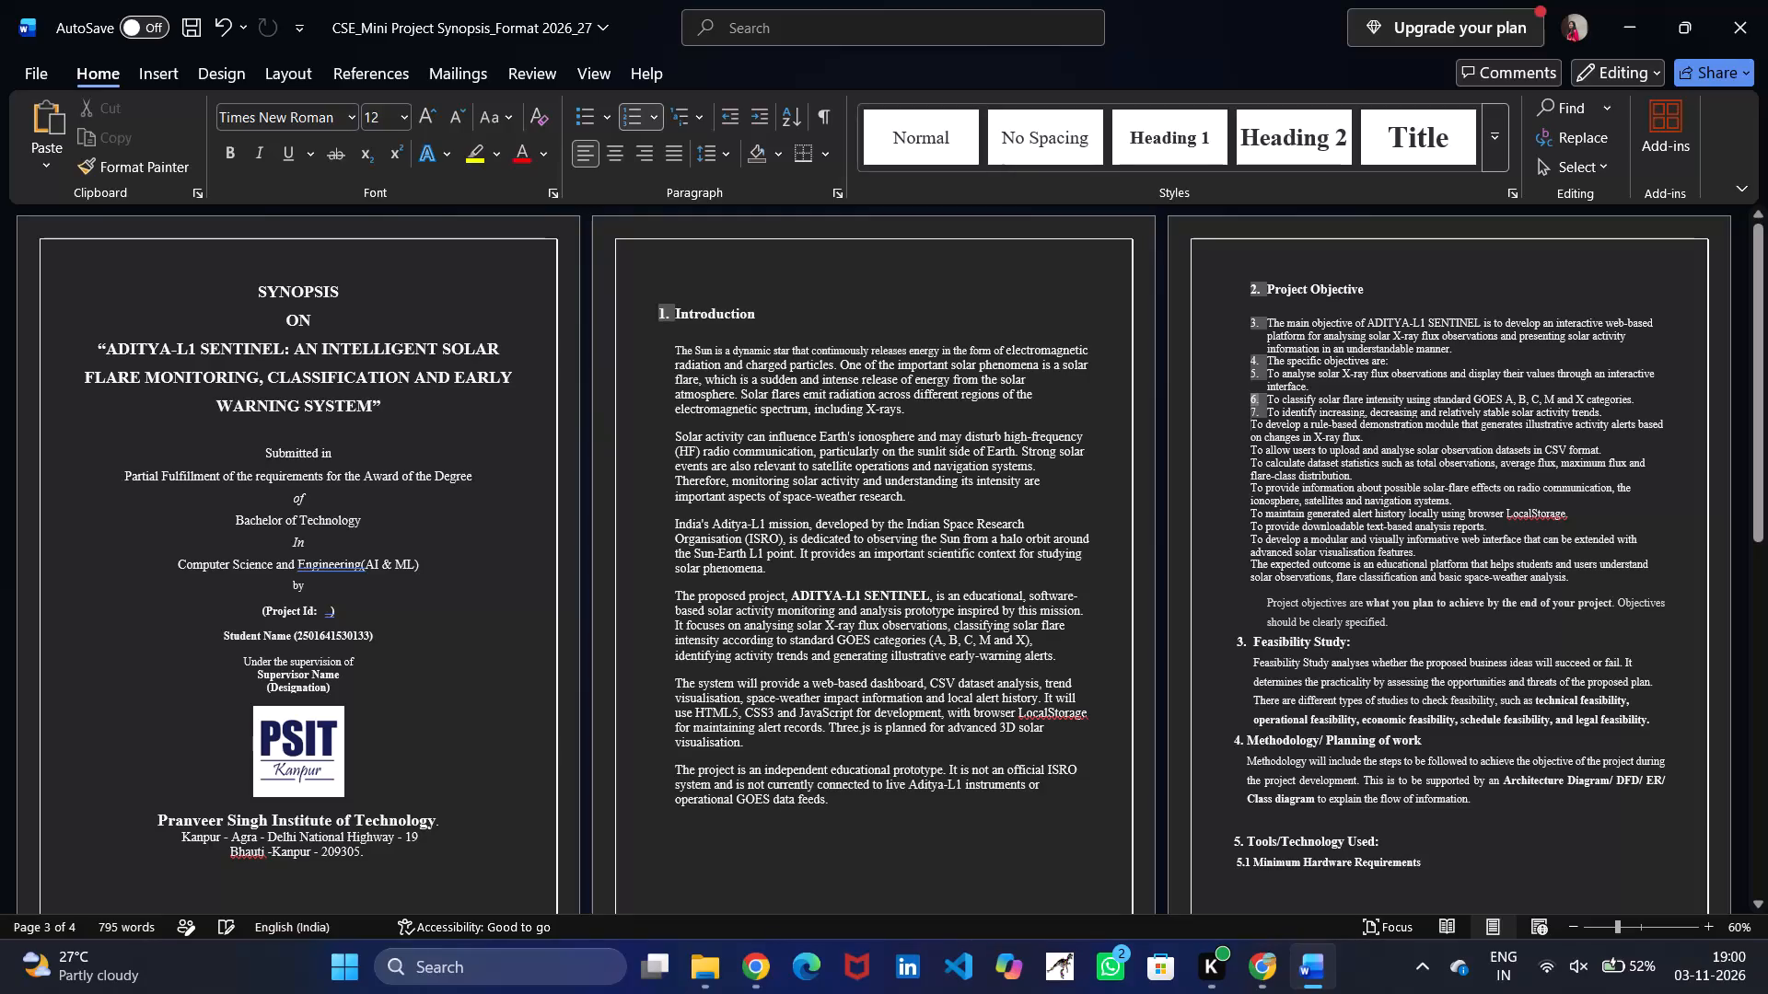
key("BackSpace")
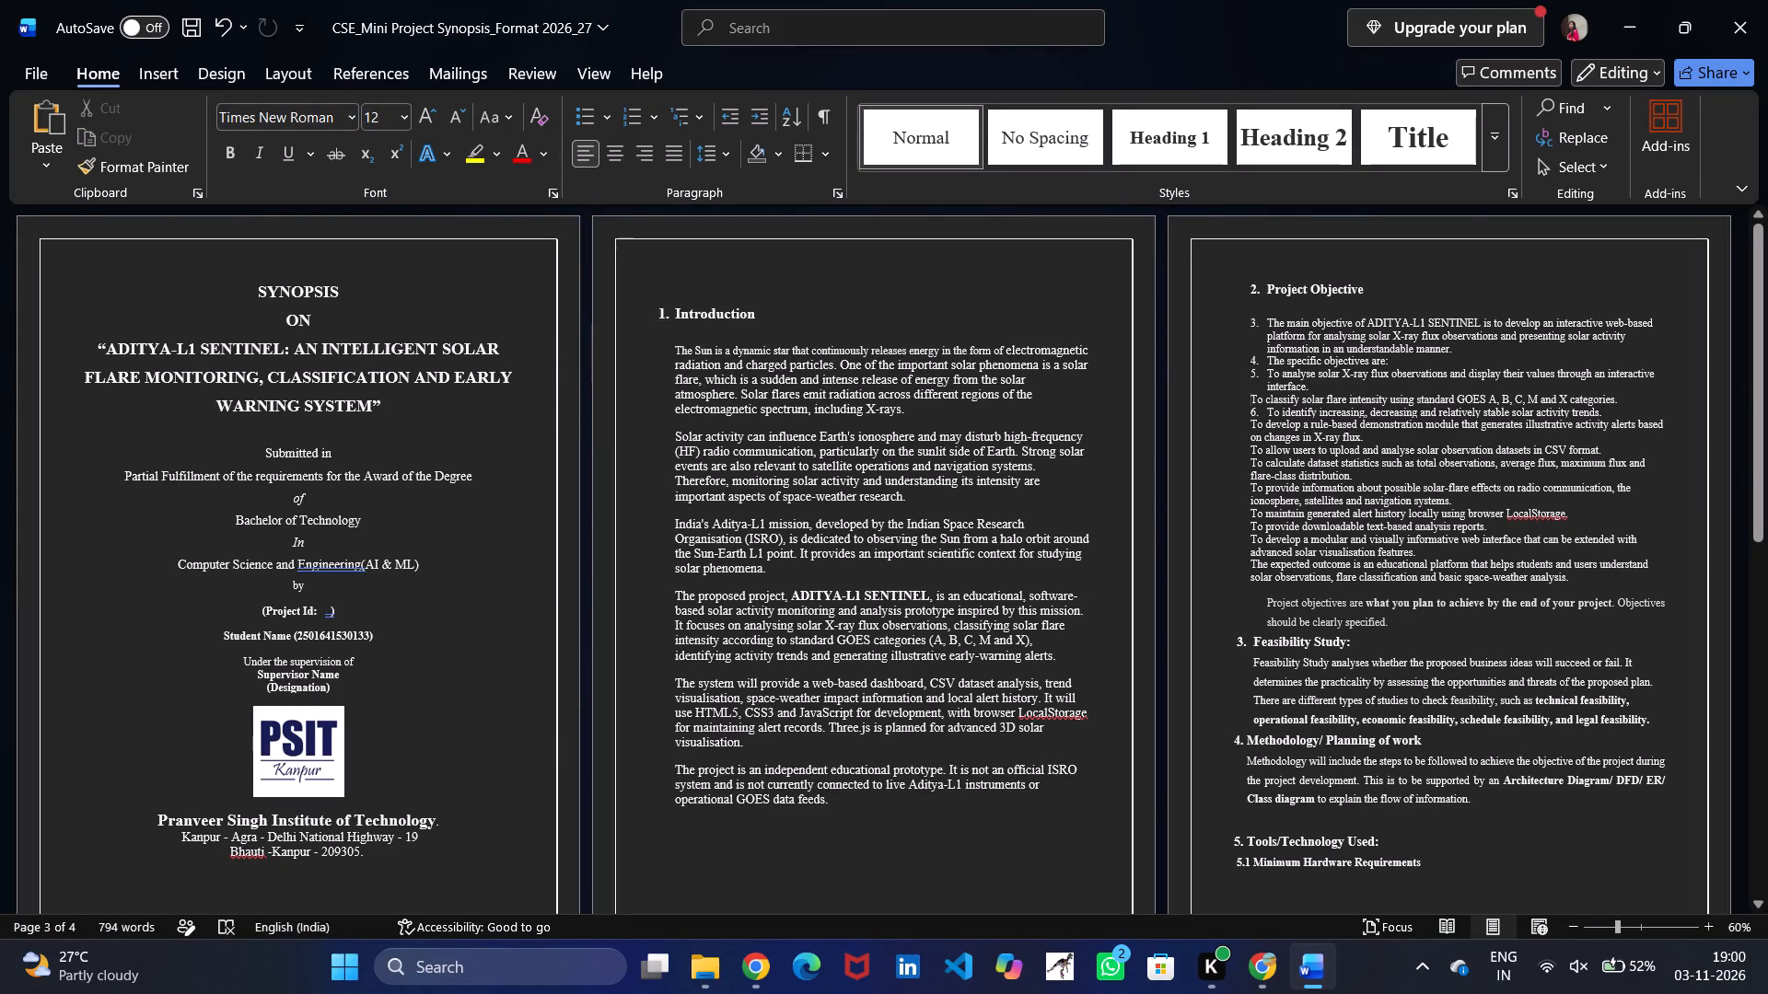
Remove the remaining numbering from the main objective, "The specific objectives are:", "To analyse solar X-ray flux" and "To identify increasing" paragraphs.
left_click(1256, 366)
key("BackSpace")
left_click(1259, 410)
left_click(1259, 410)
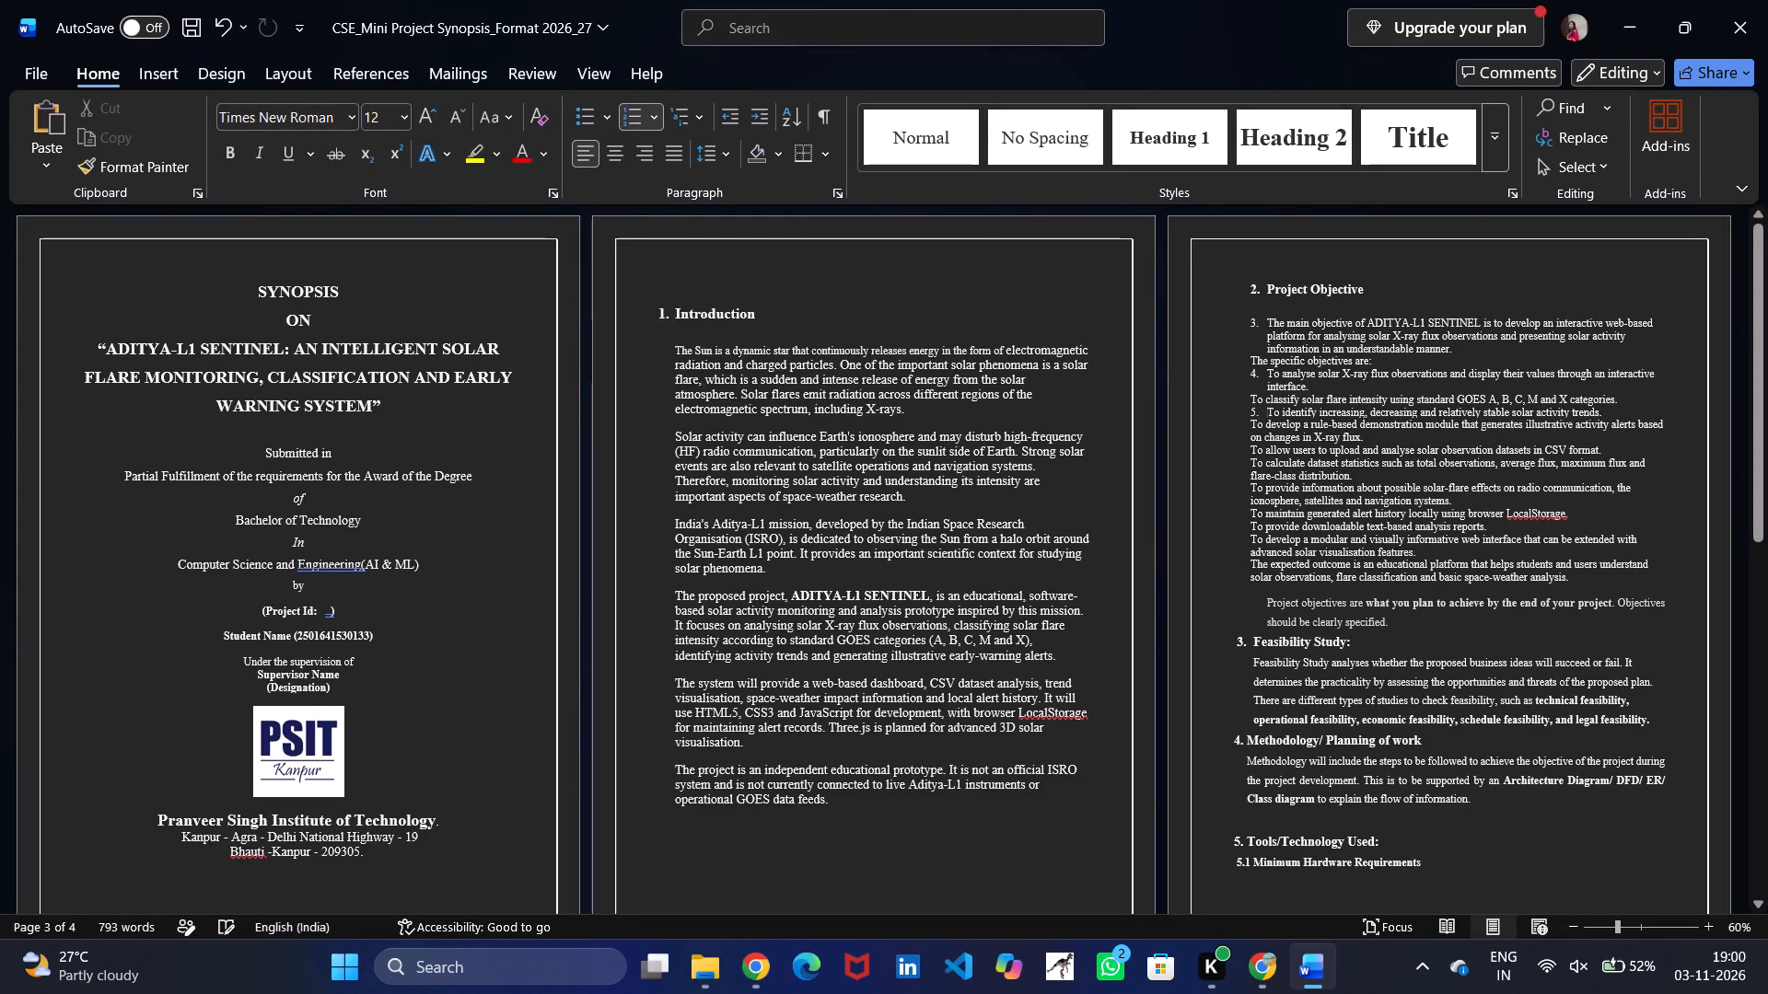
key("Left")
key("BackSpace")
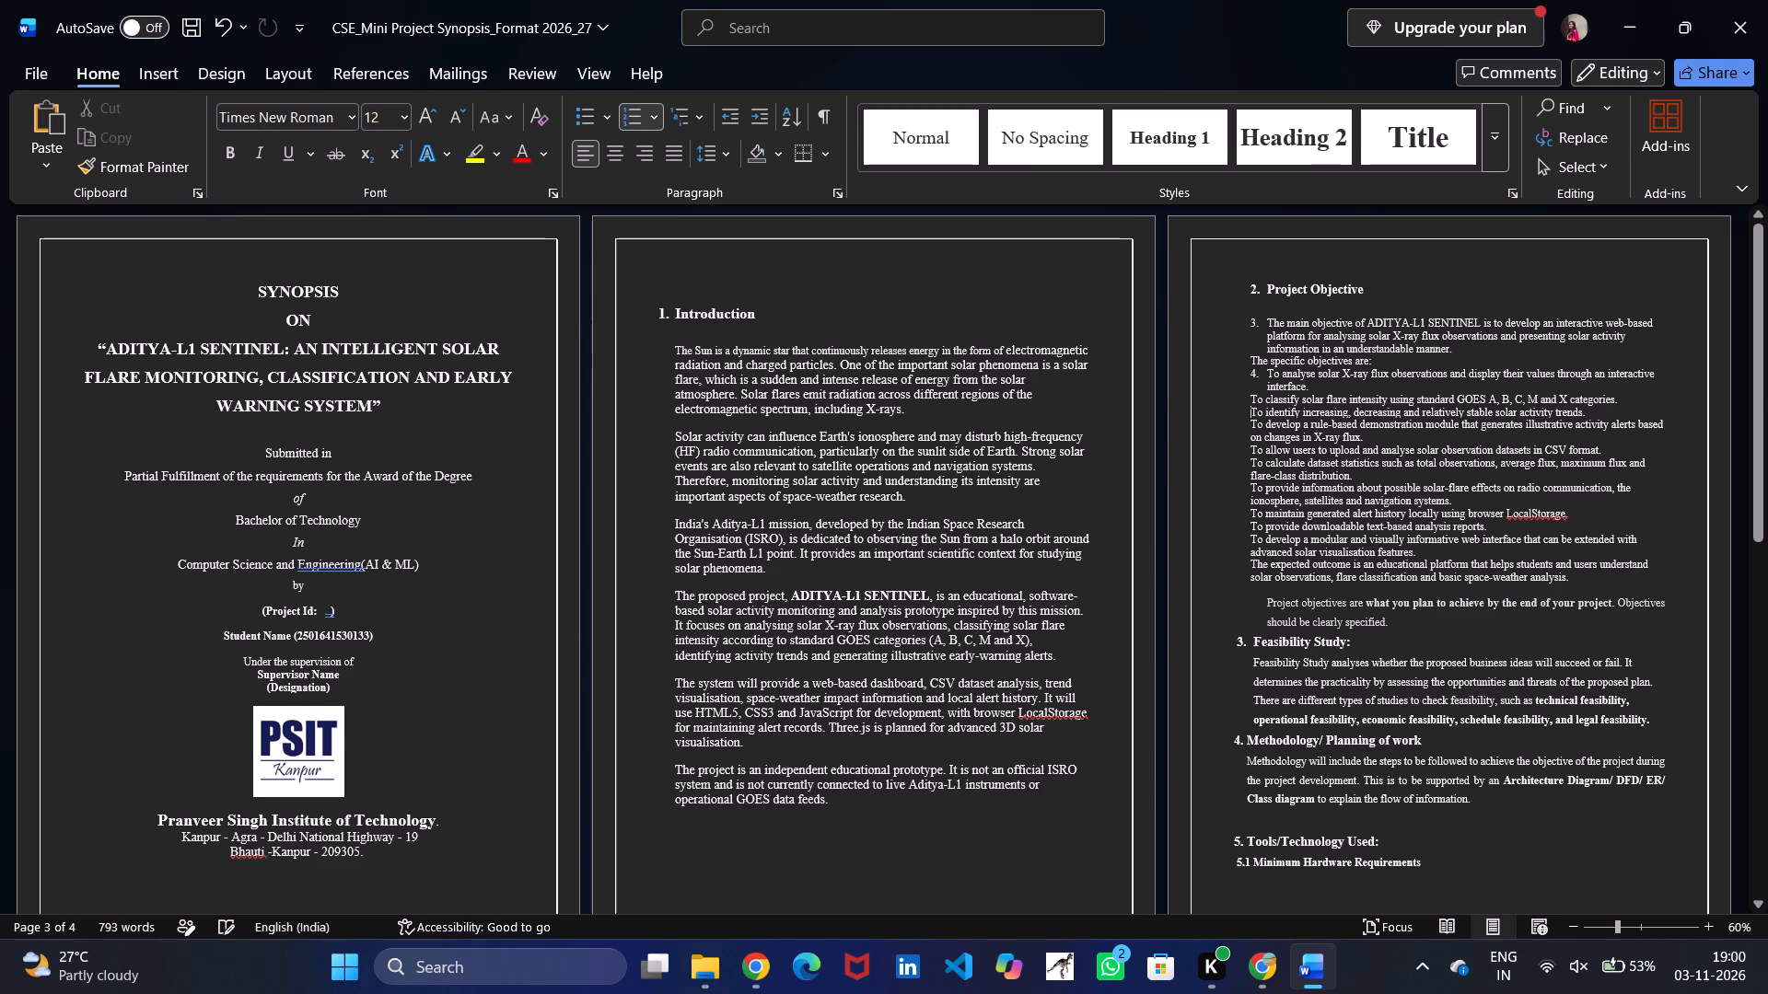
left_click(1259, 372)
key("Left")
key("BackSpace")
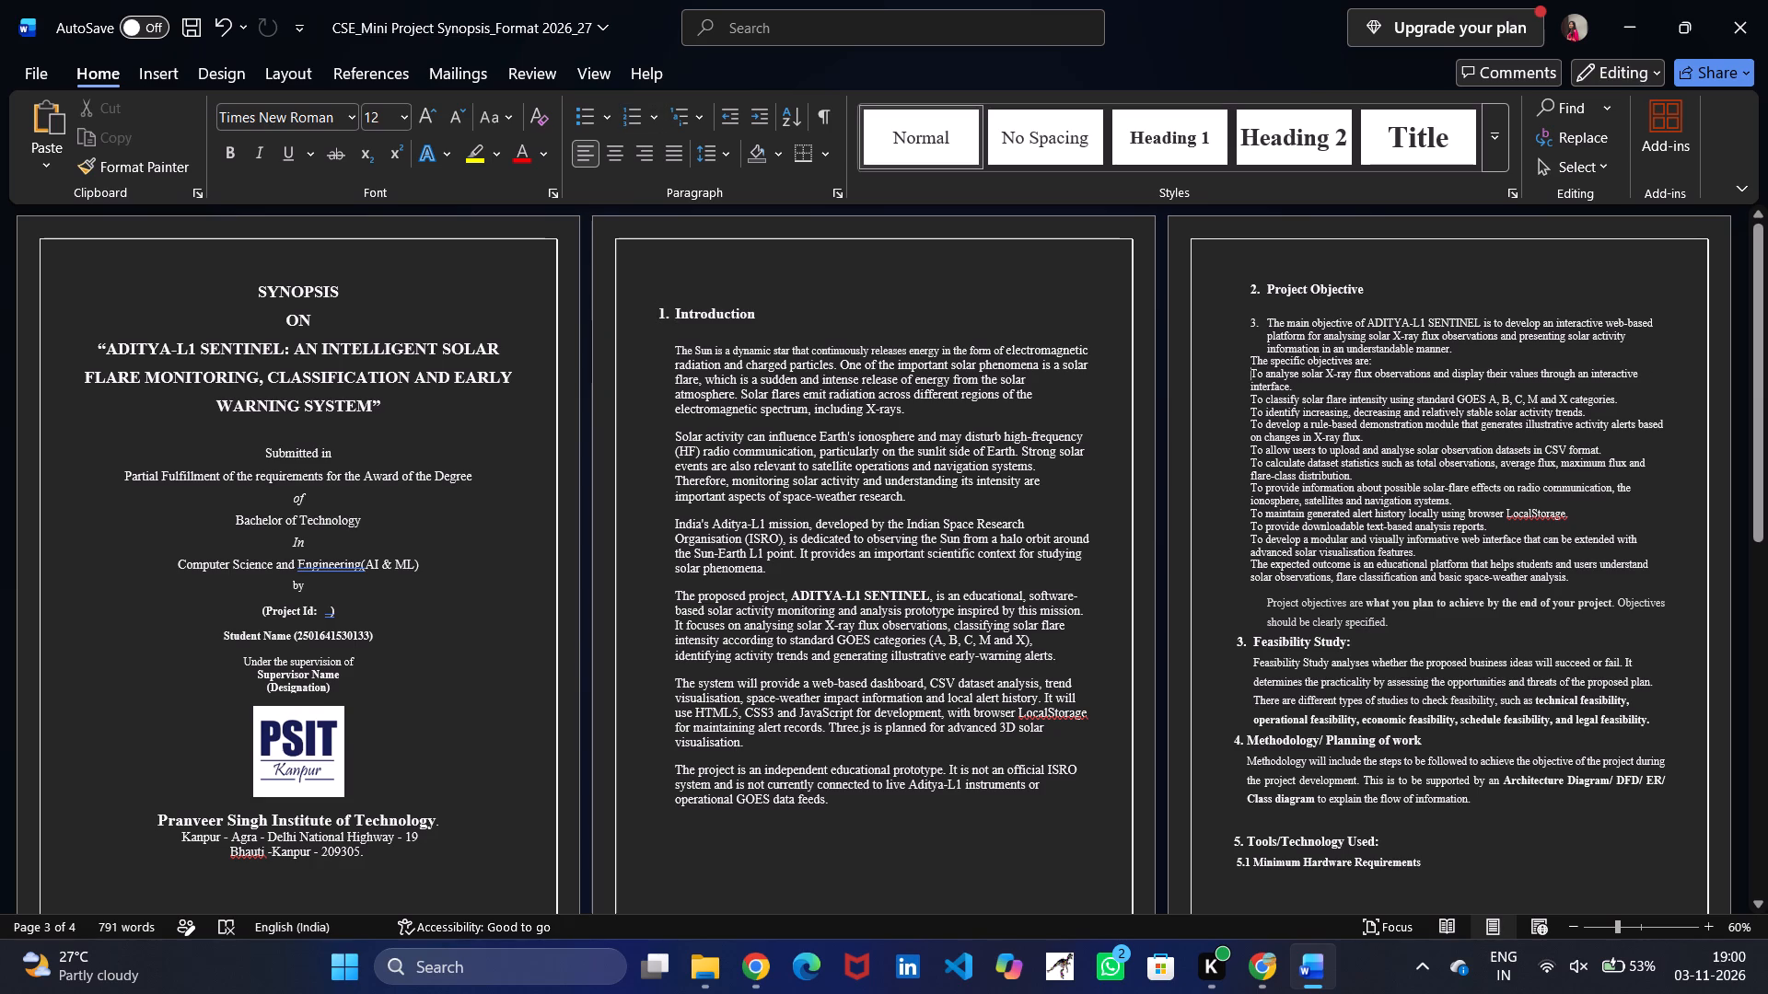
left_click(1259, 320)
key("Left")
key("BackSpace")
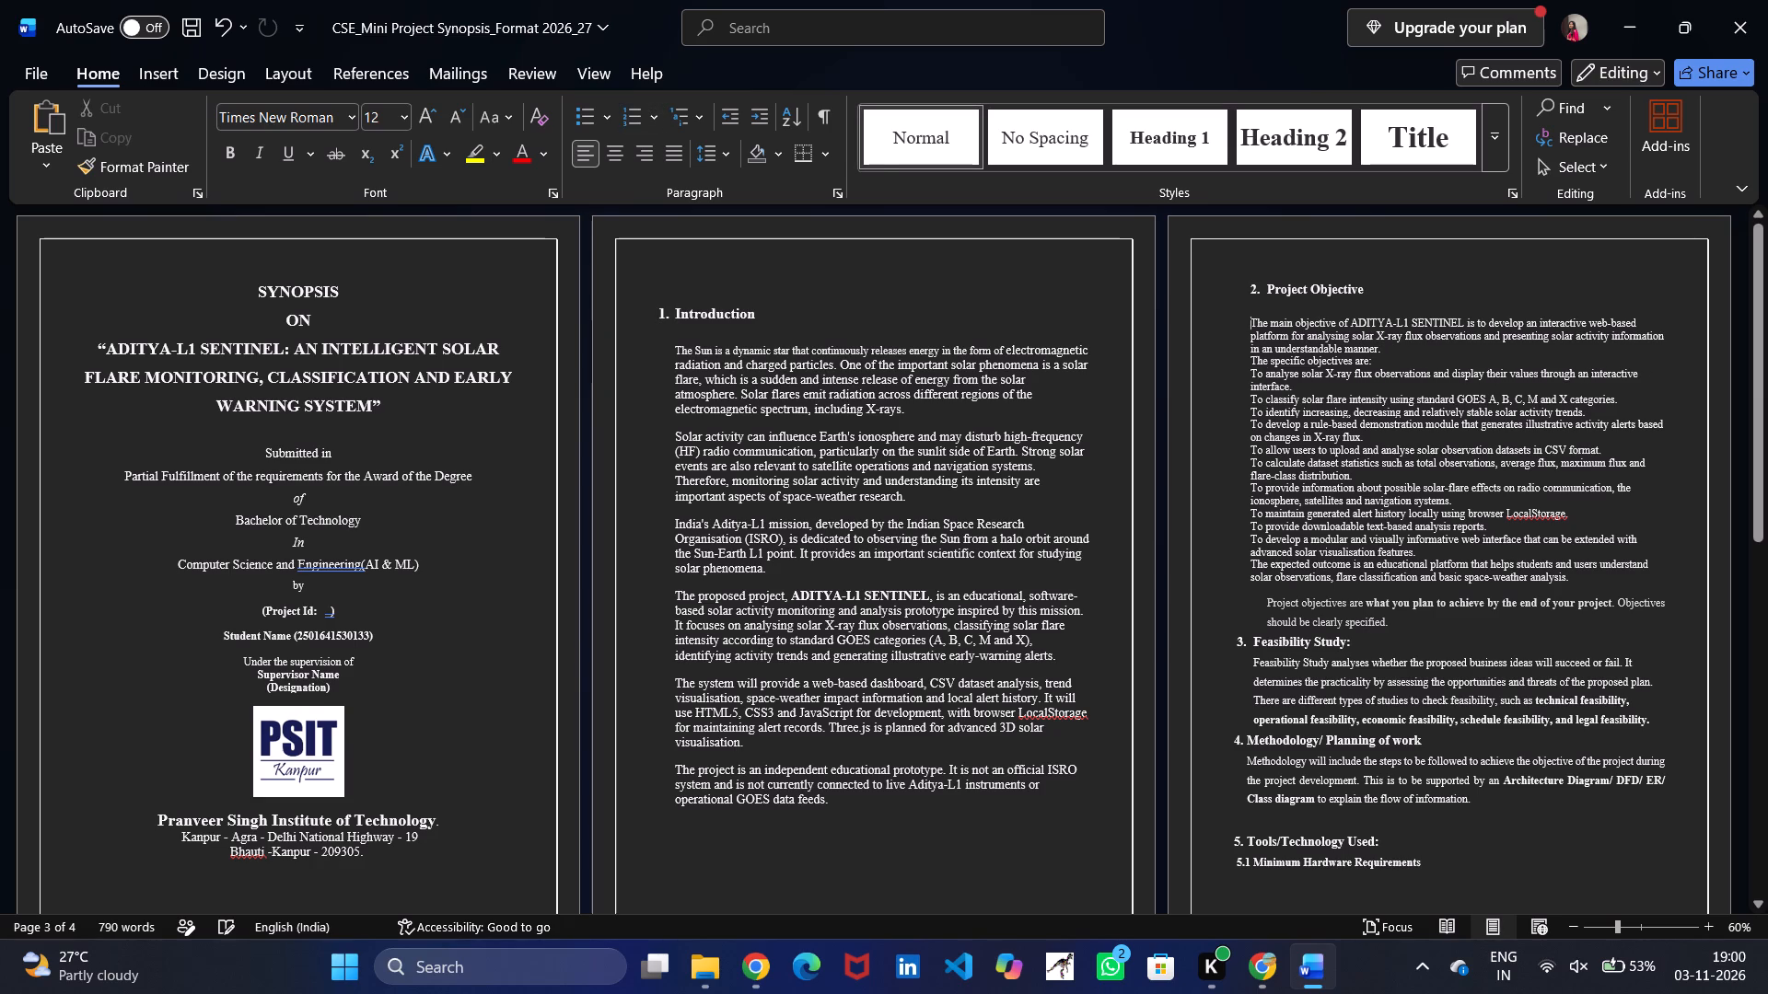
Set the font size of all the pasted Project Objective text, from the main objective through the expected outcome, to 14.
right_click(1398, 468)
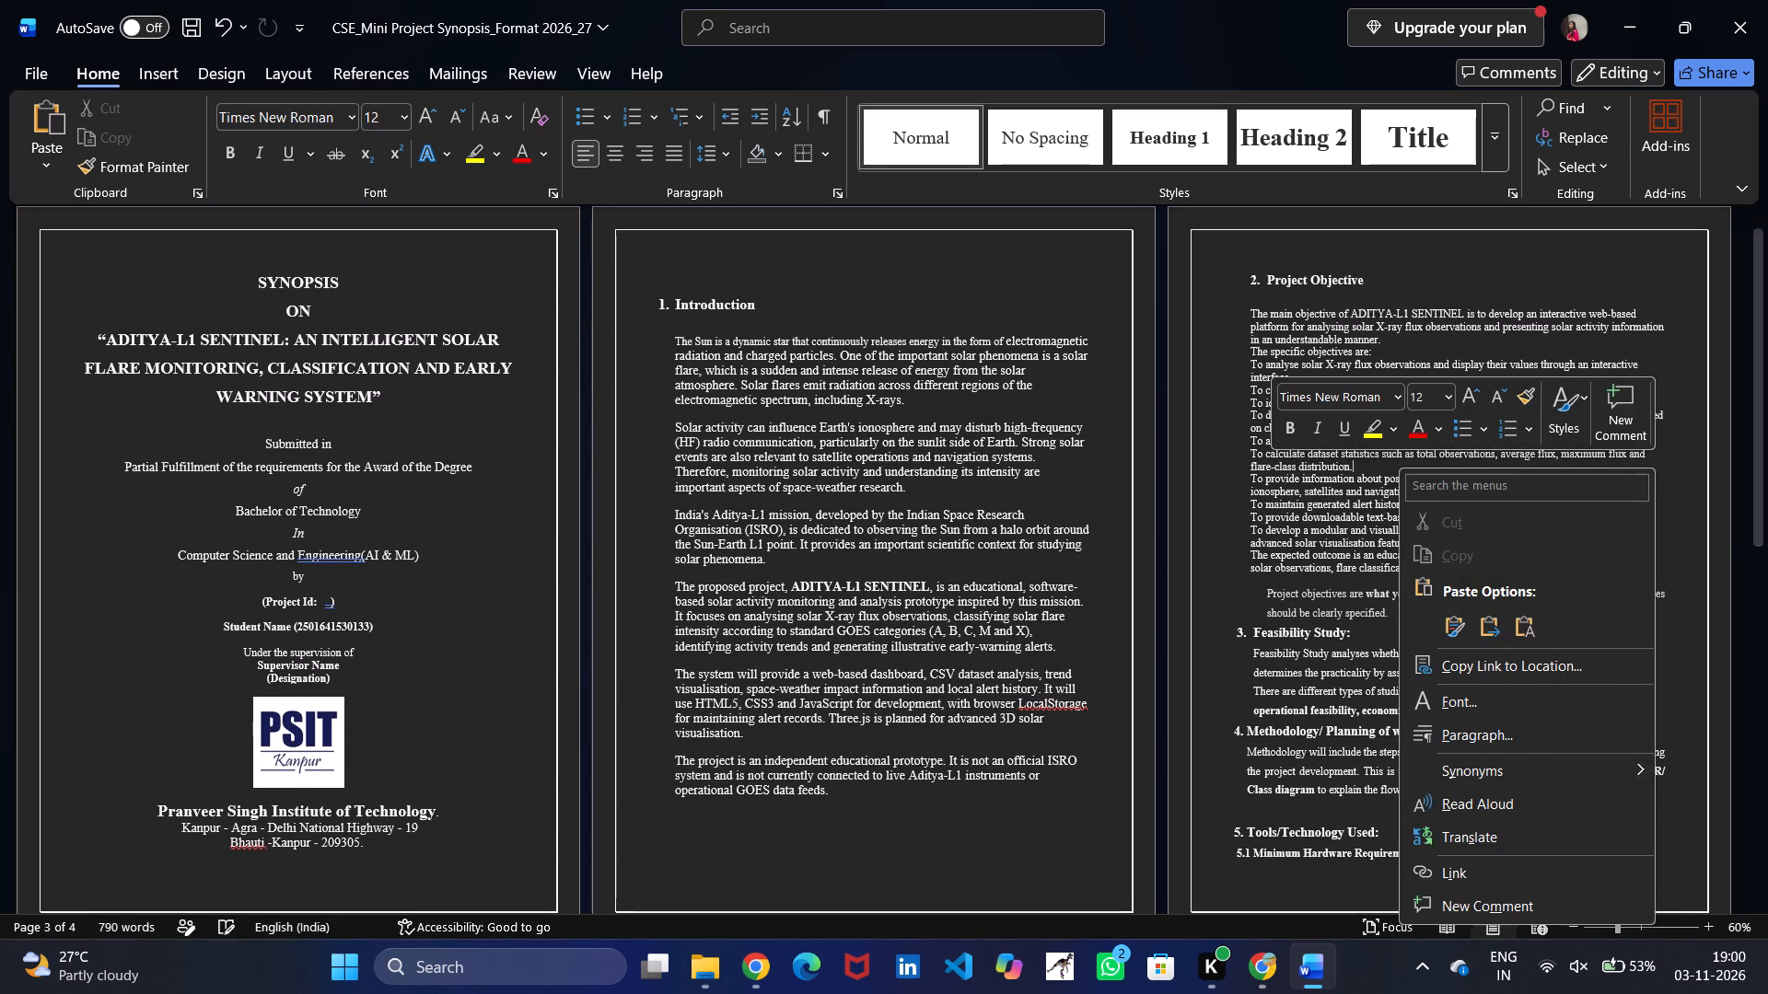
left_click(1301, 469)
left_click_drag(1246, 306, 1640, 571)
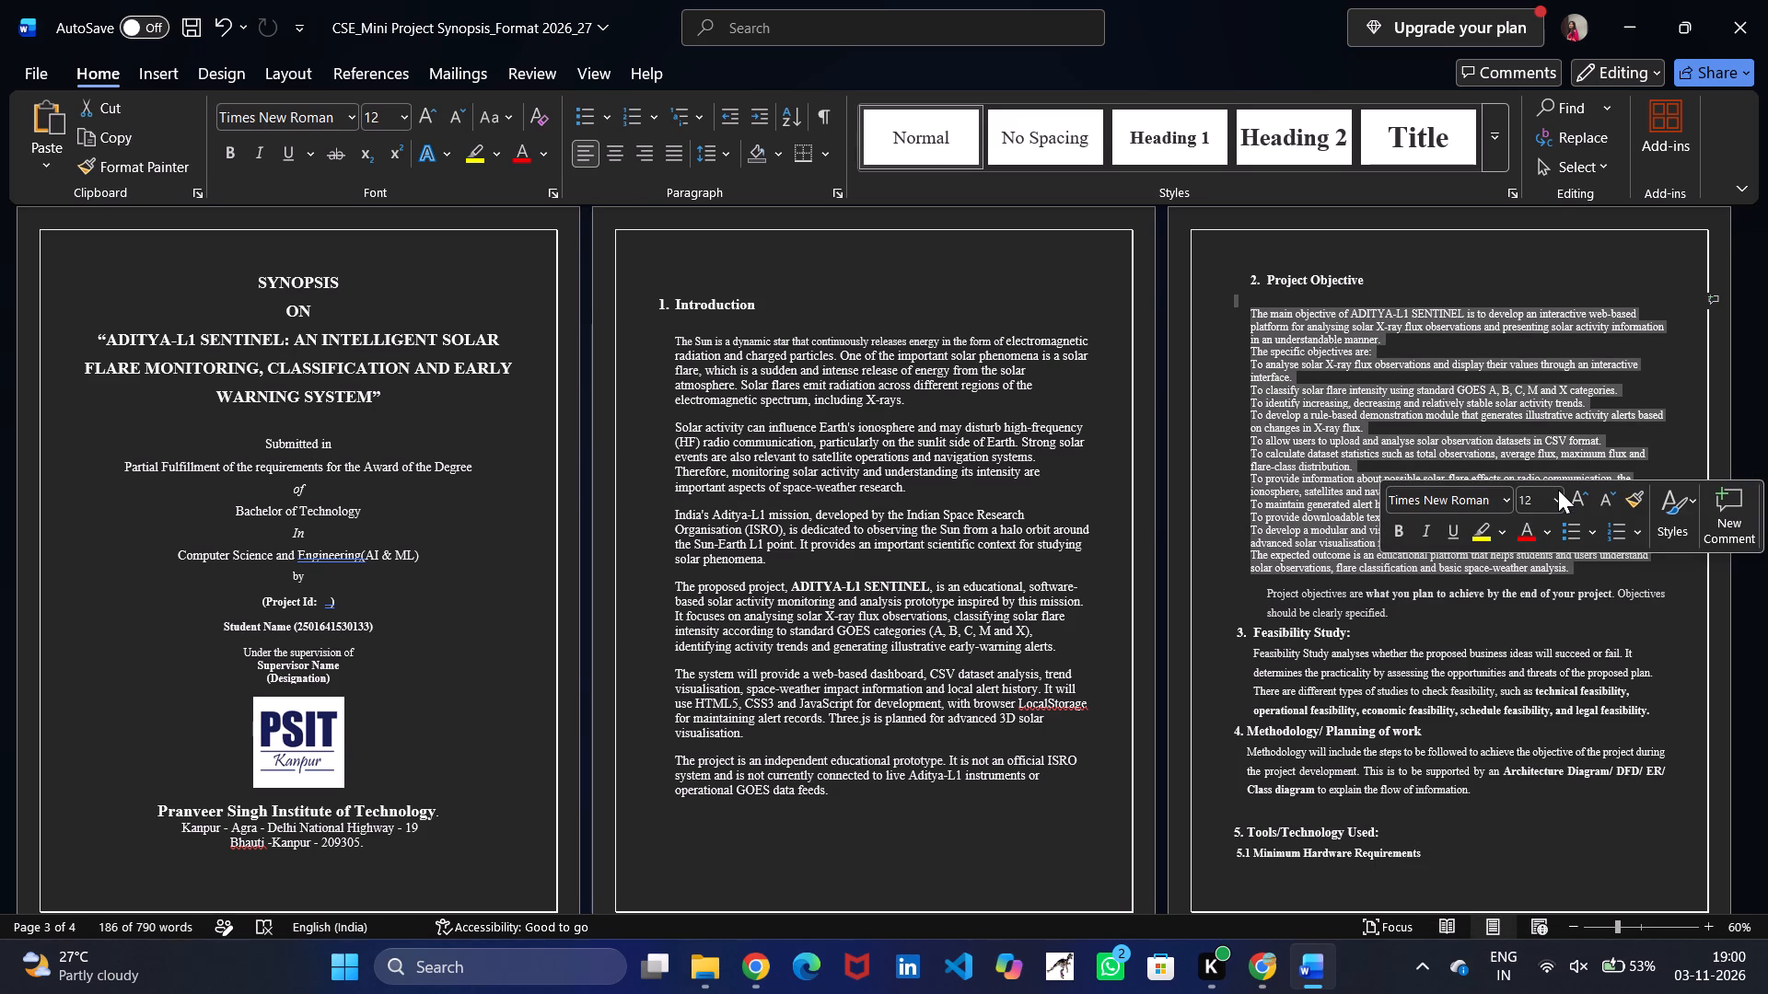
left_click(1558, 490)
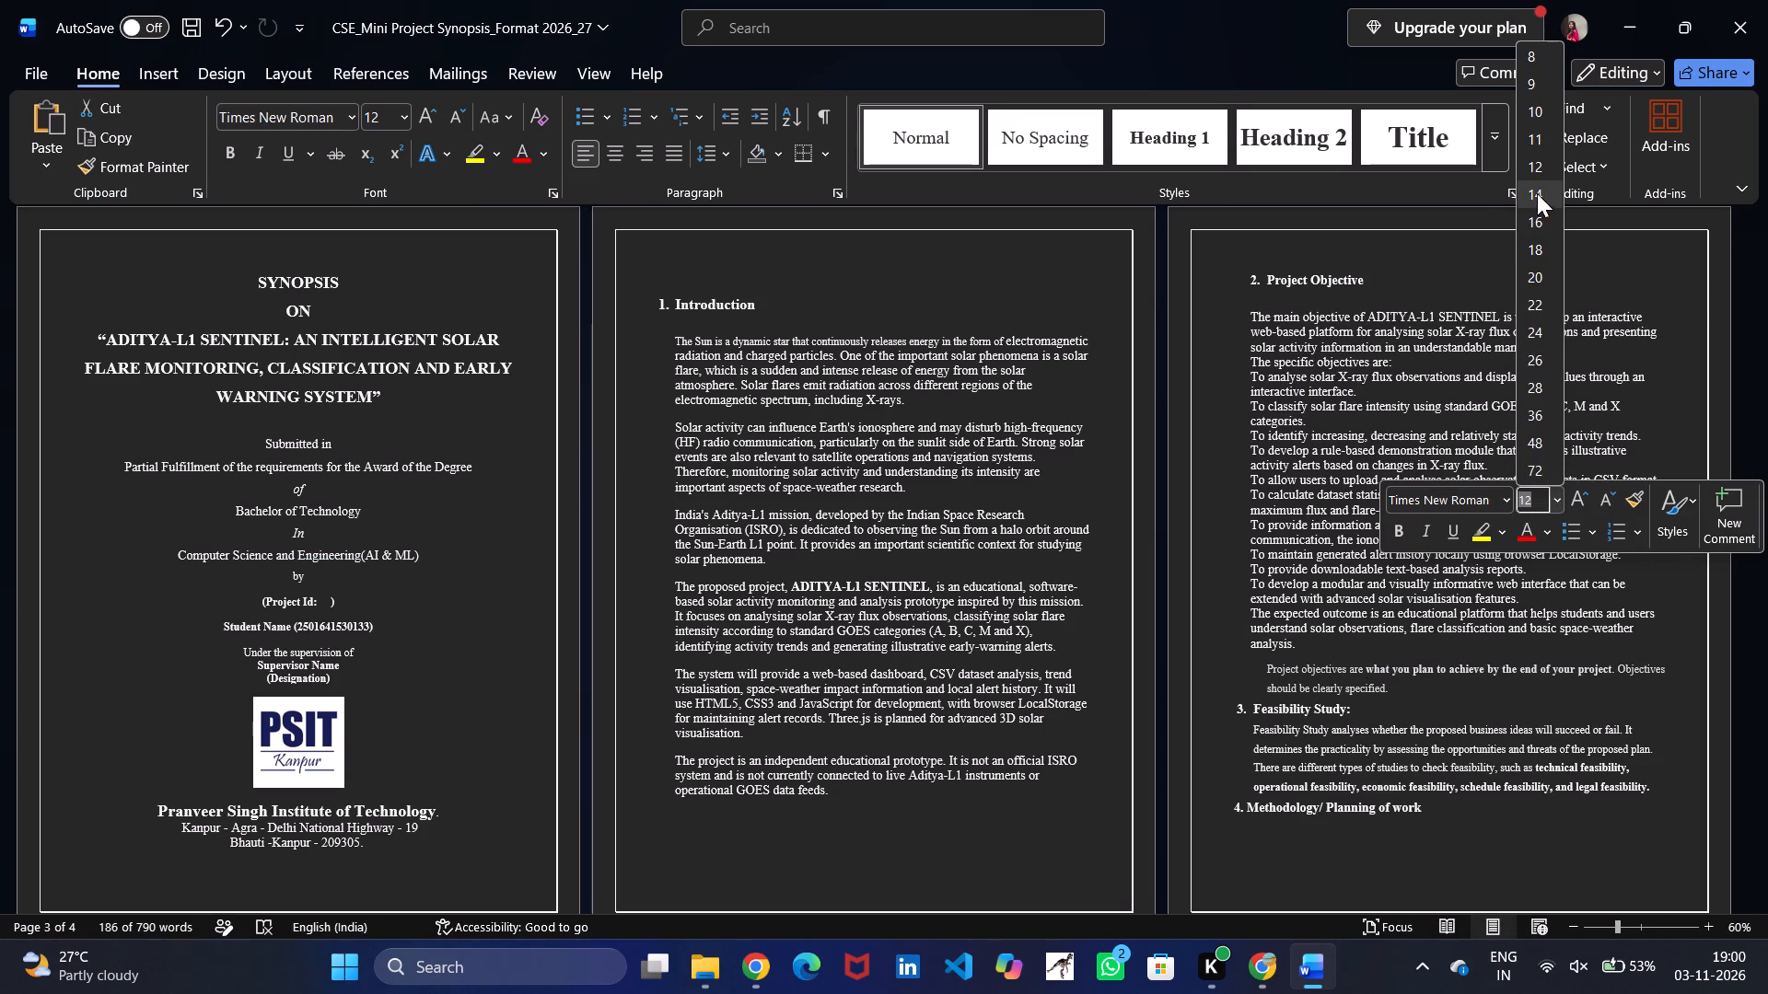
left_click(1536, 191)
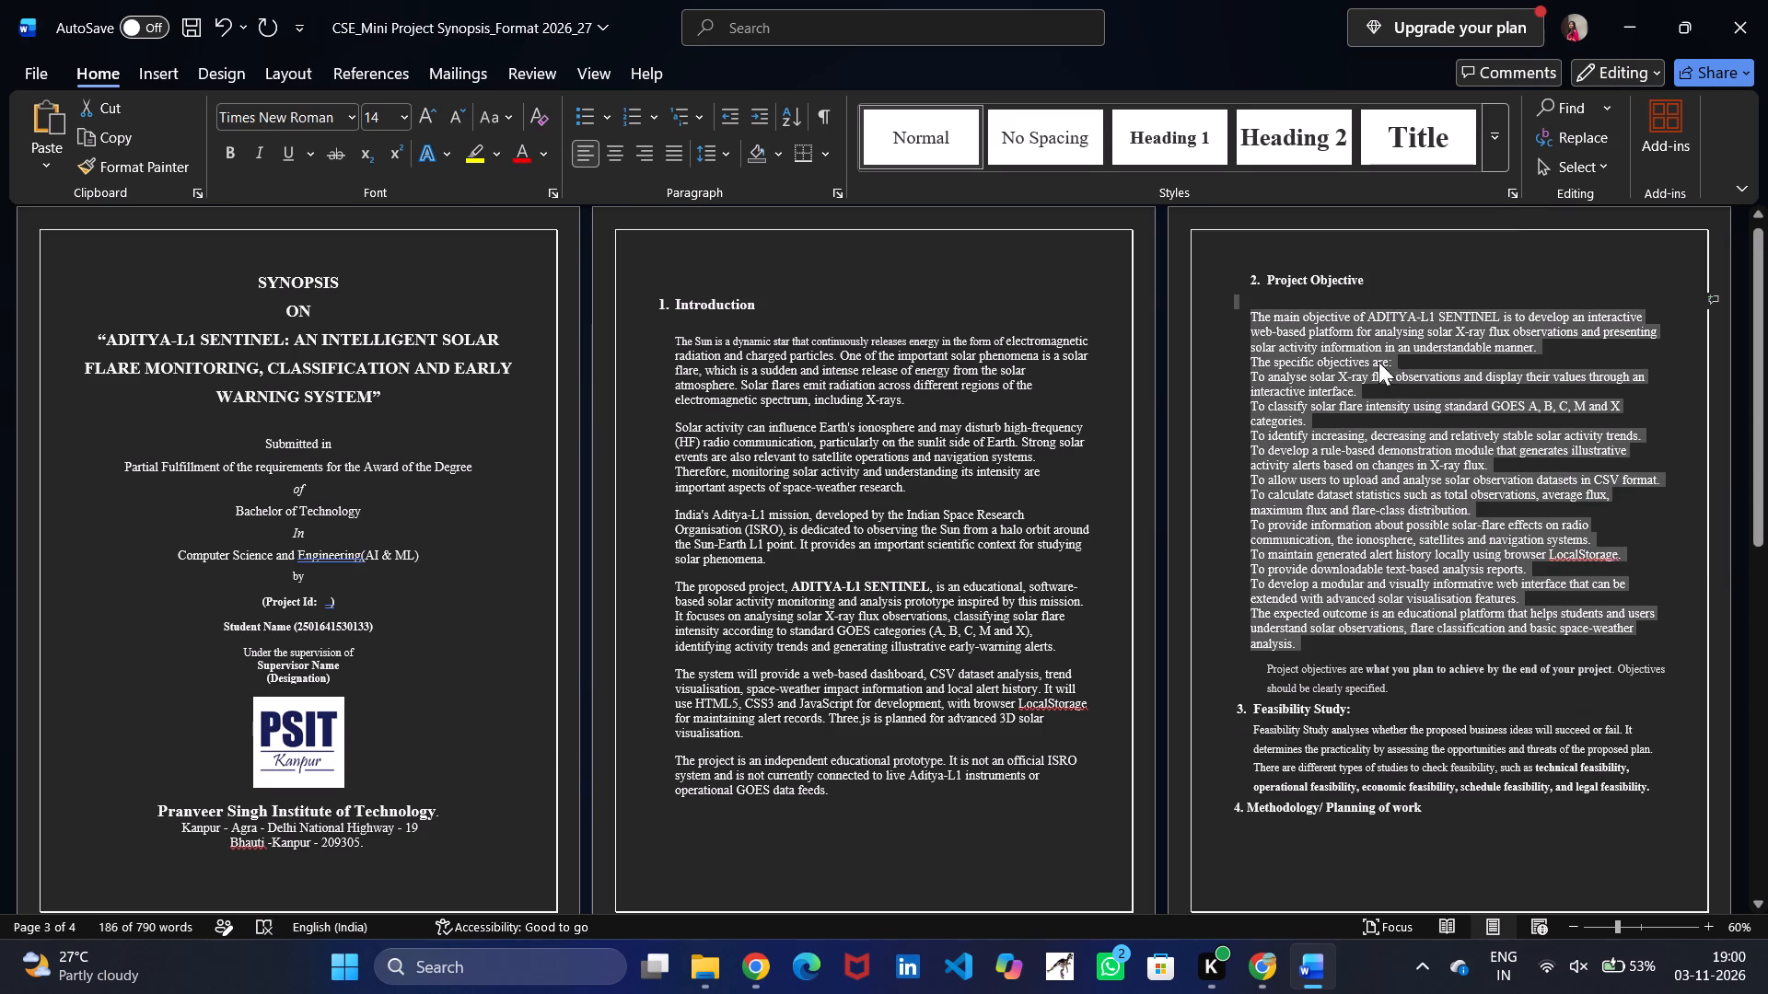
Set the font size of the Project Objective heading to 16.
left_click_drag(1377, 268, 1240, 269)
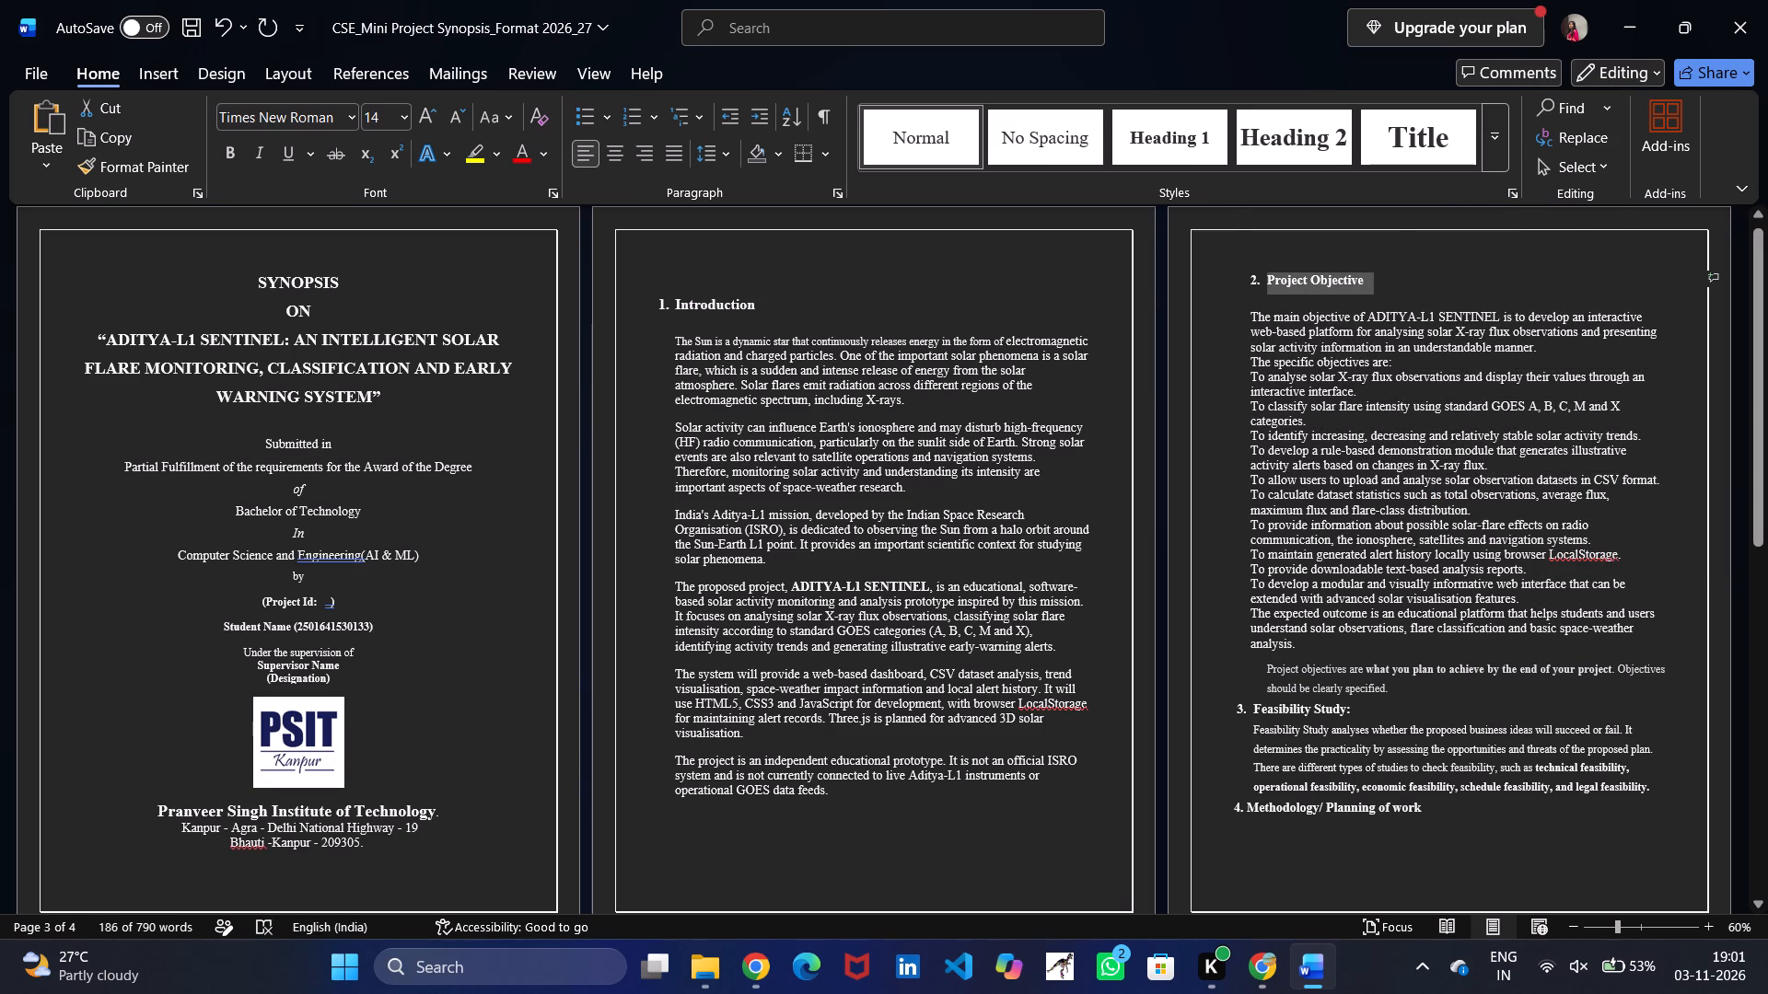
left_click_drag(1240, 269, 1238, 267)
left_click(1409, 202)
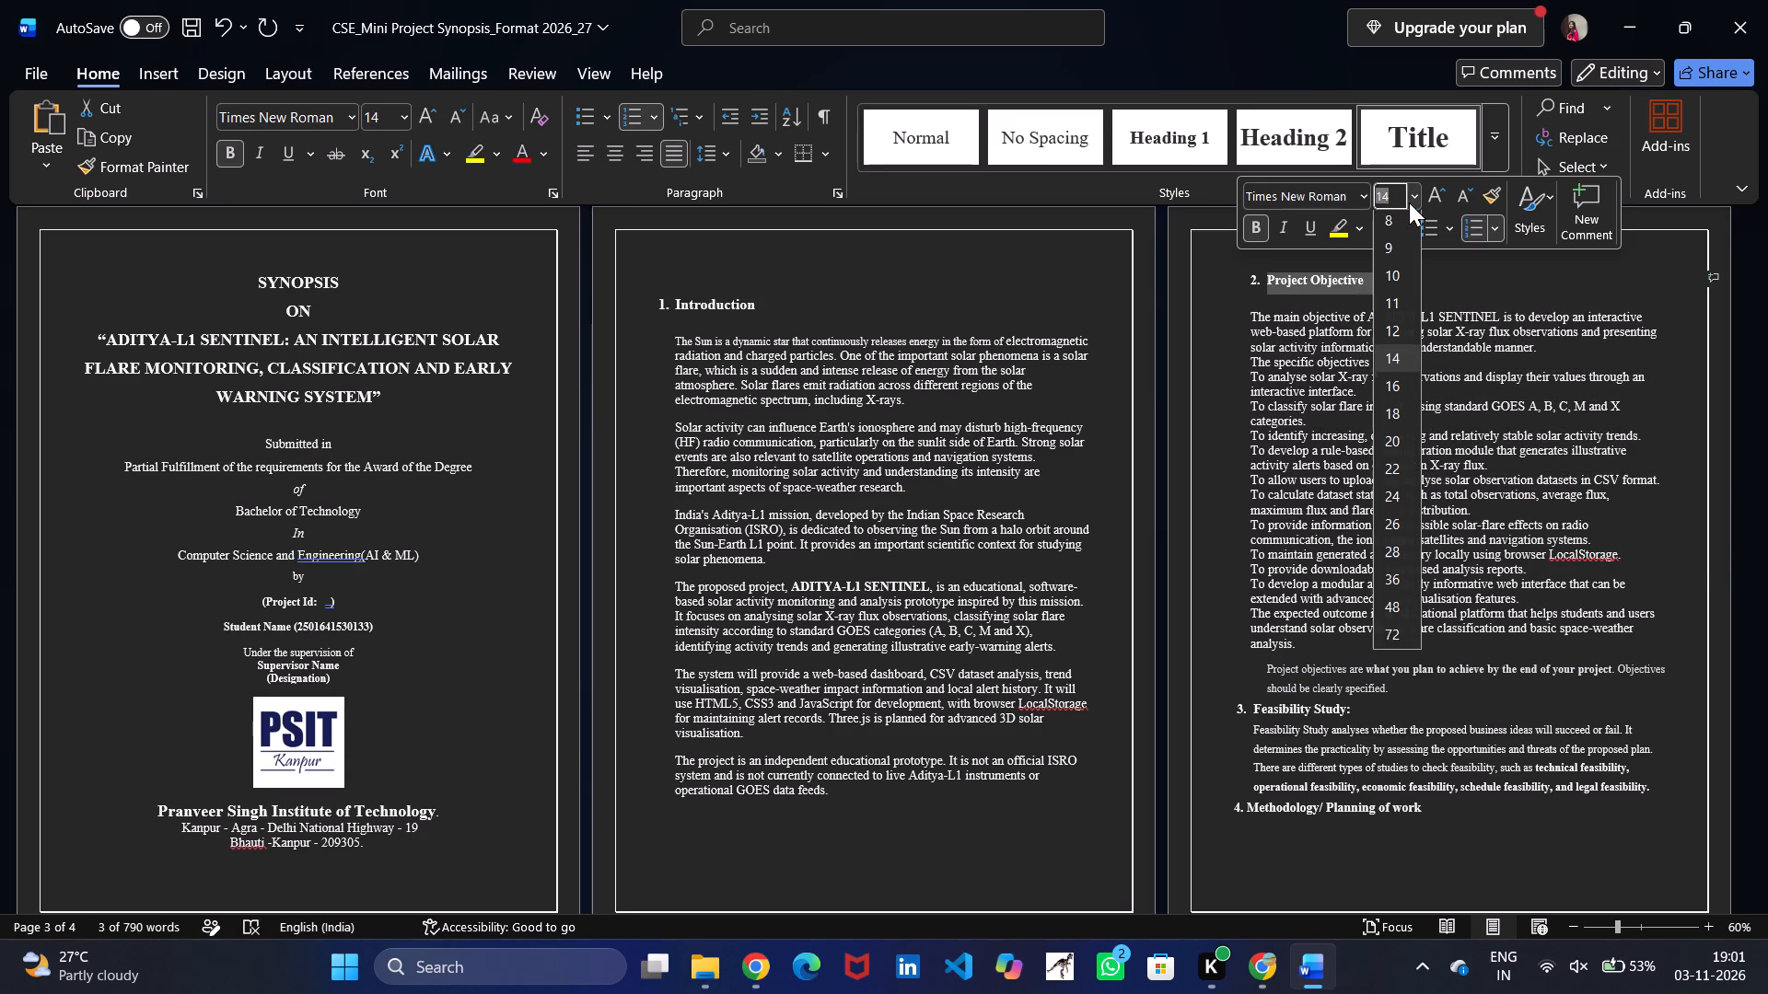
left_click(1395, 395)
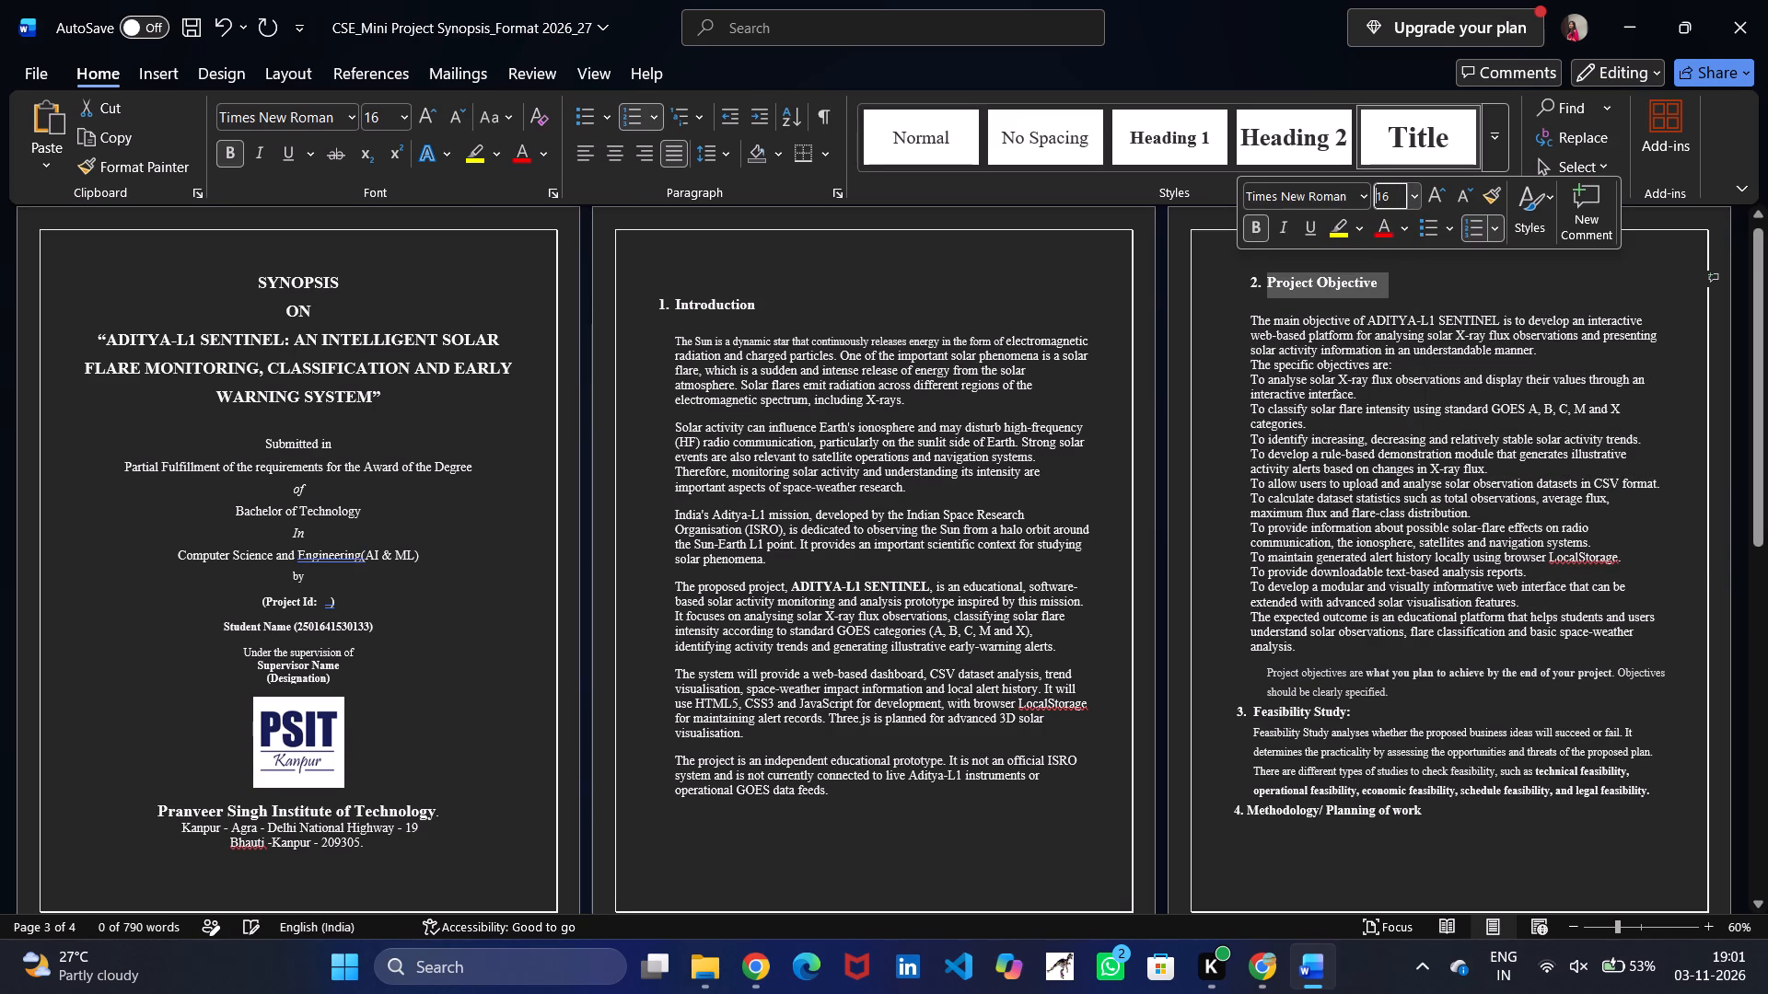
left_click(1508, 703)
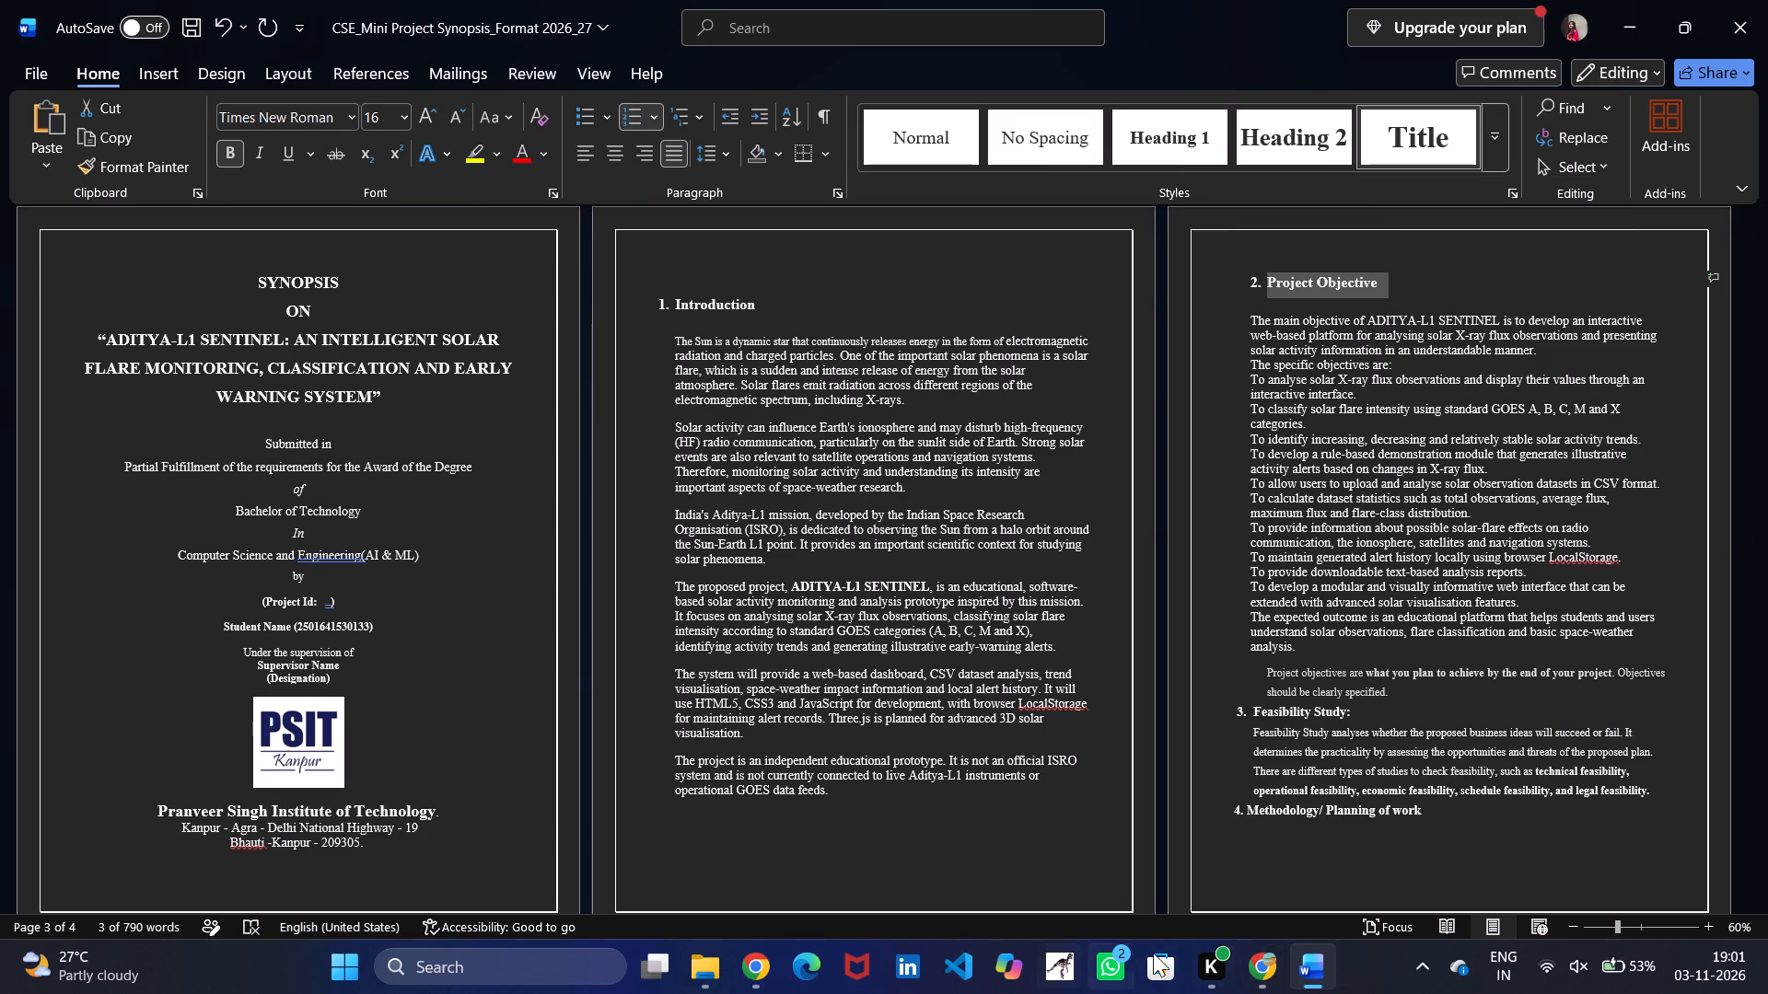
left_click(1266, 979)
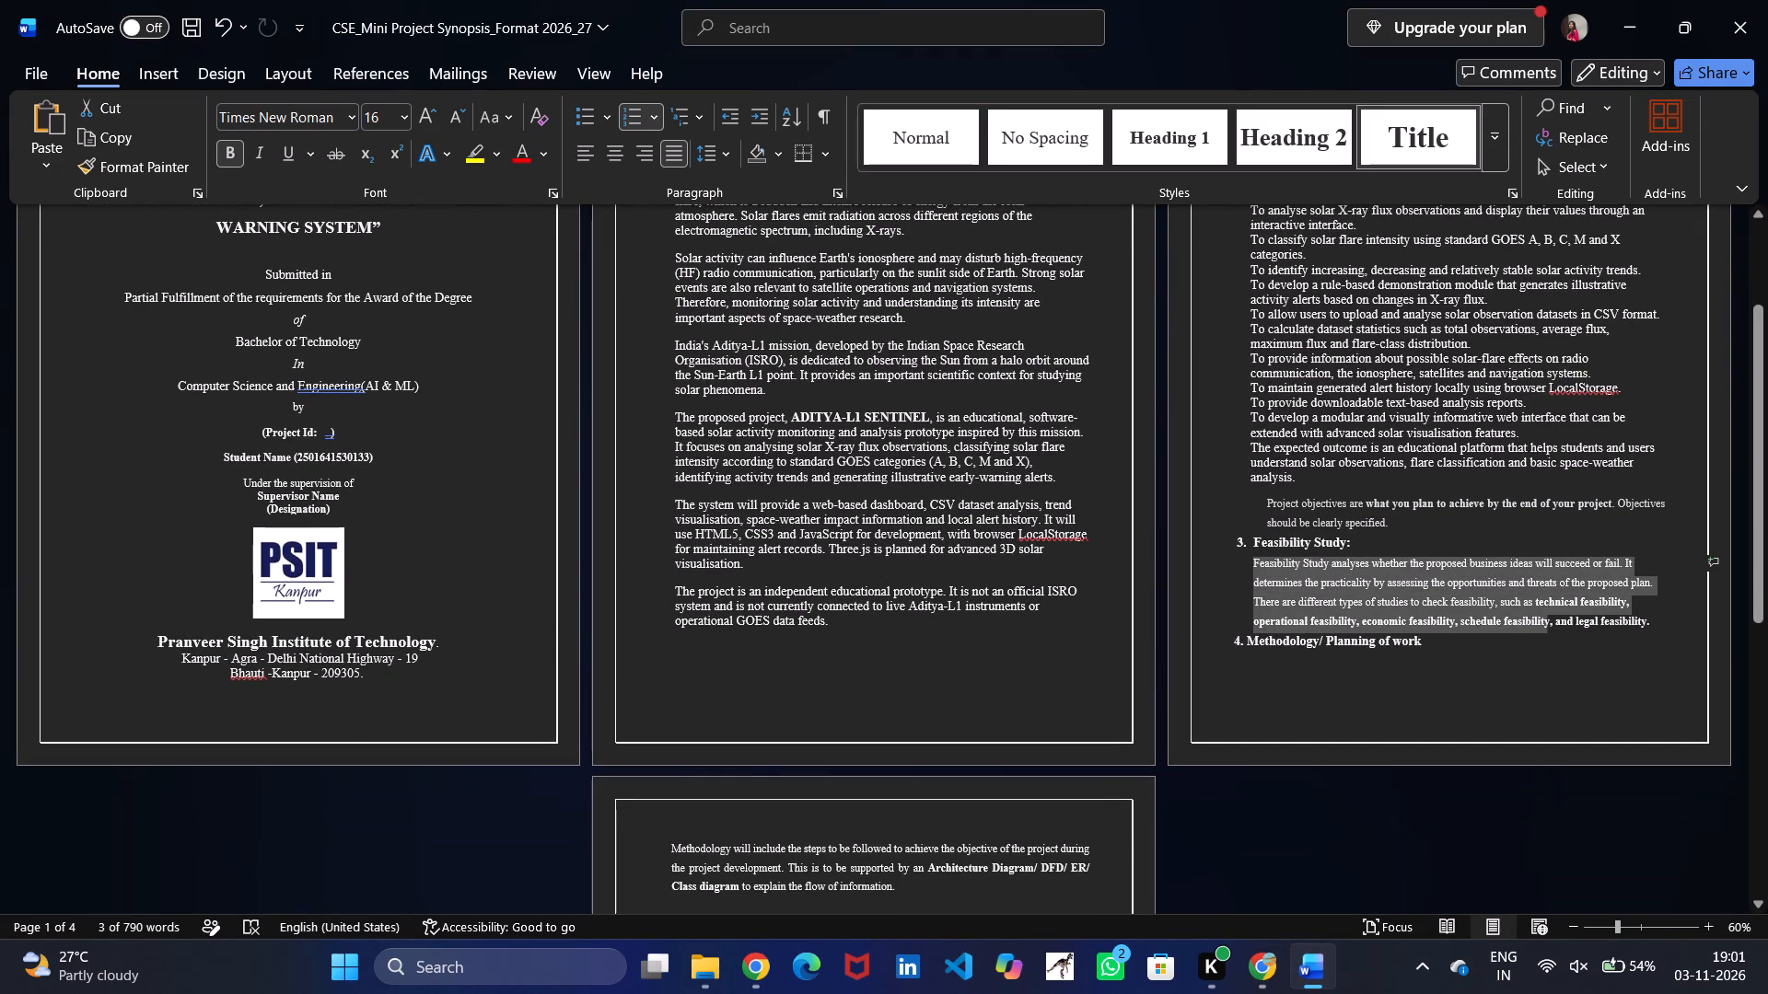
left_click_drag(1555, 616, 1632, 618)
key("BackSpace")
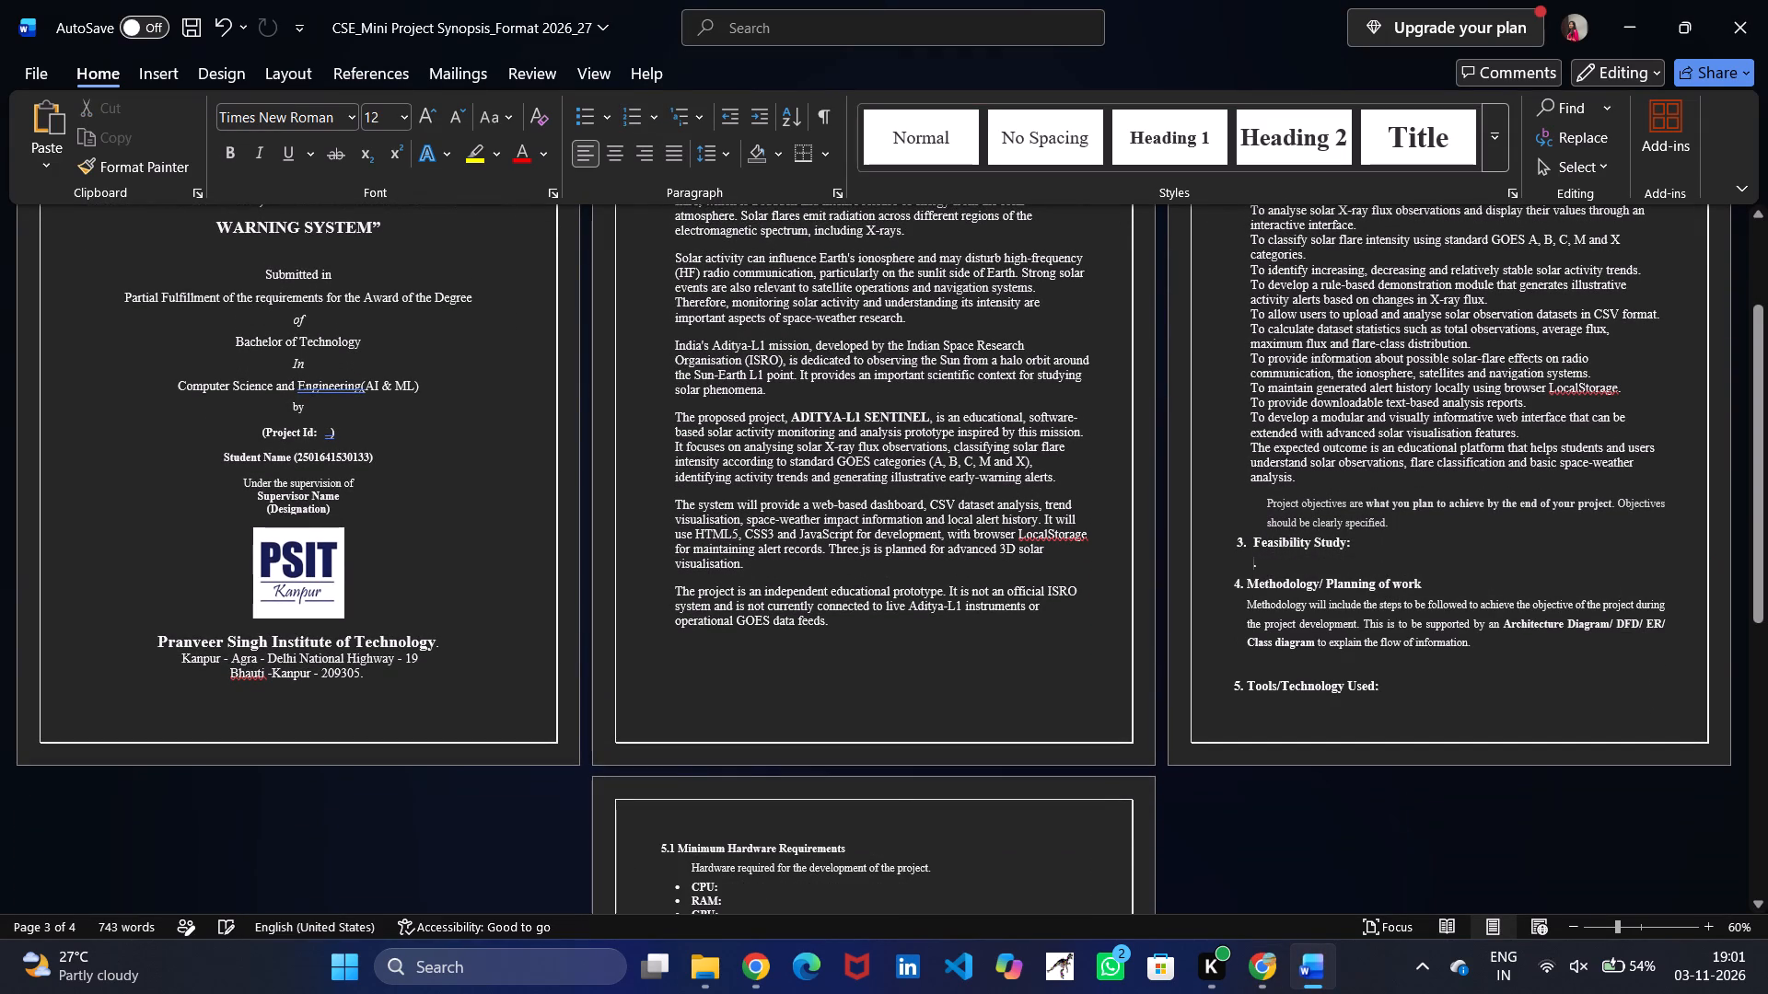
key("ctrl+v")
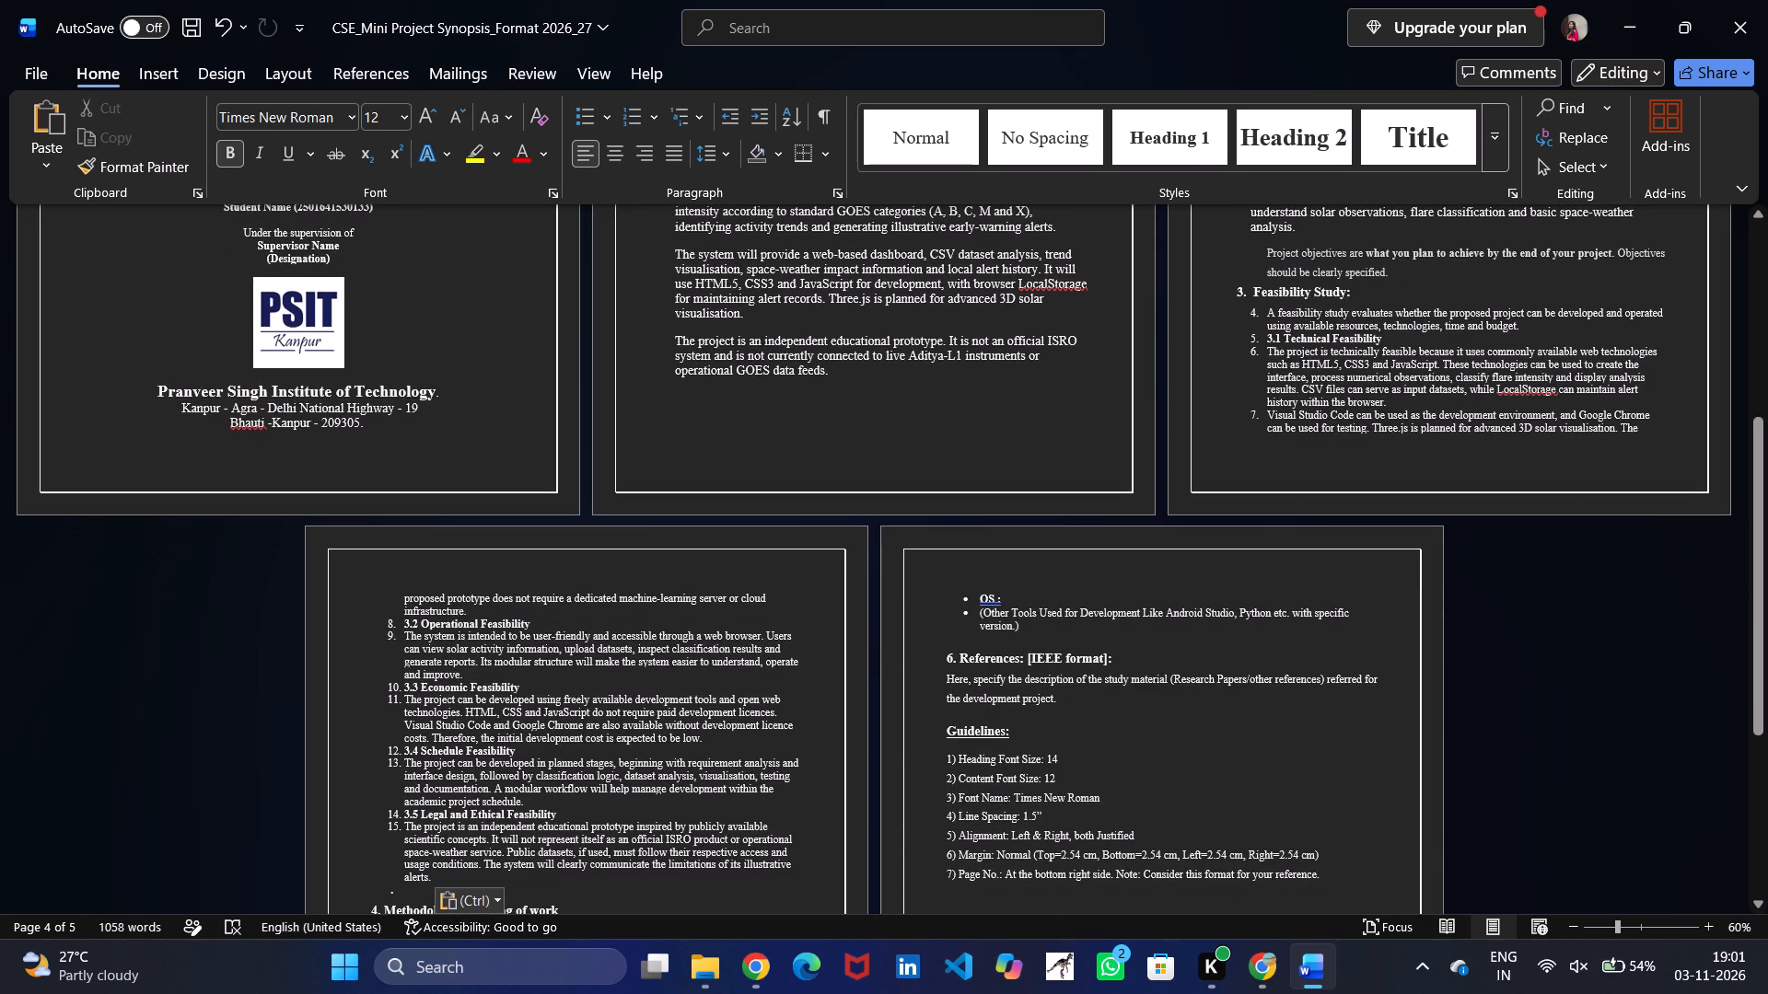
Set the font size of the pasted Feasibility Study text on page 3, from its opening paragraph through the Visual Studio Code lines, to 14.
scroll(1198, 565, "up", 1)
left_click_drag(1247, 318, 1505, 444)
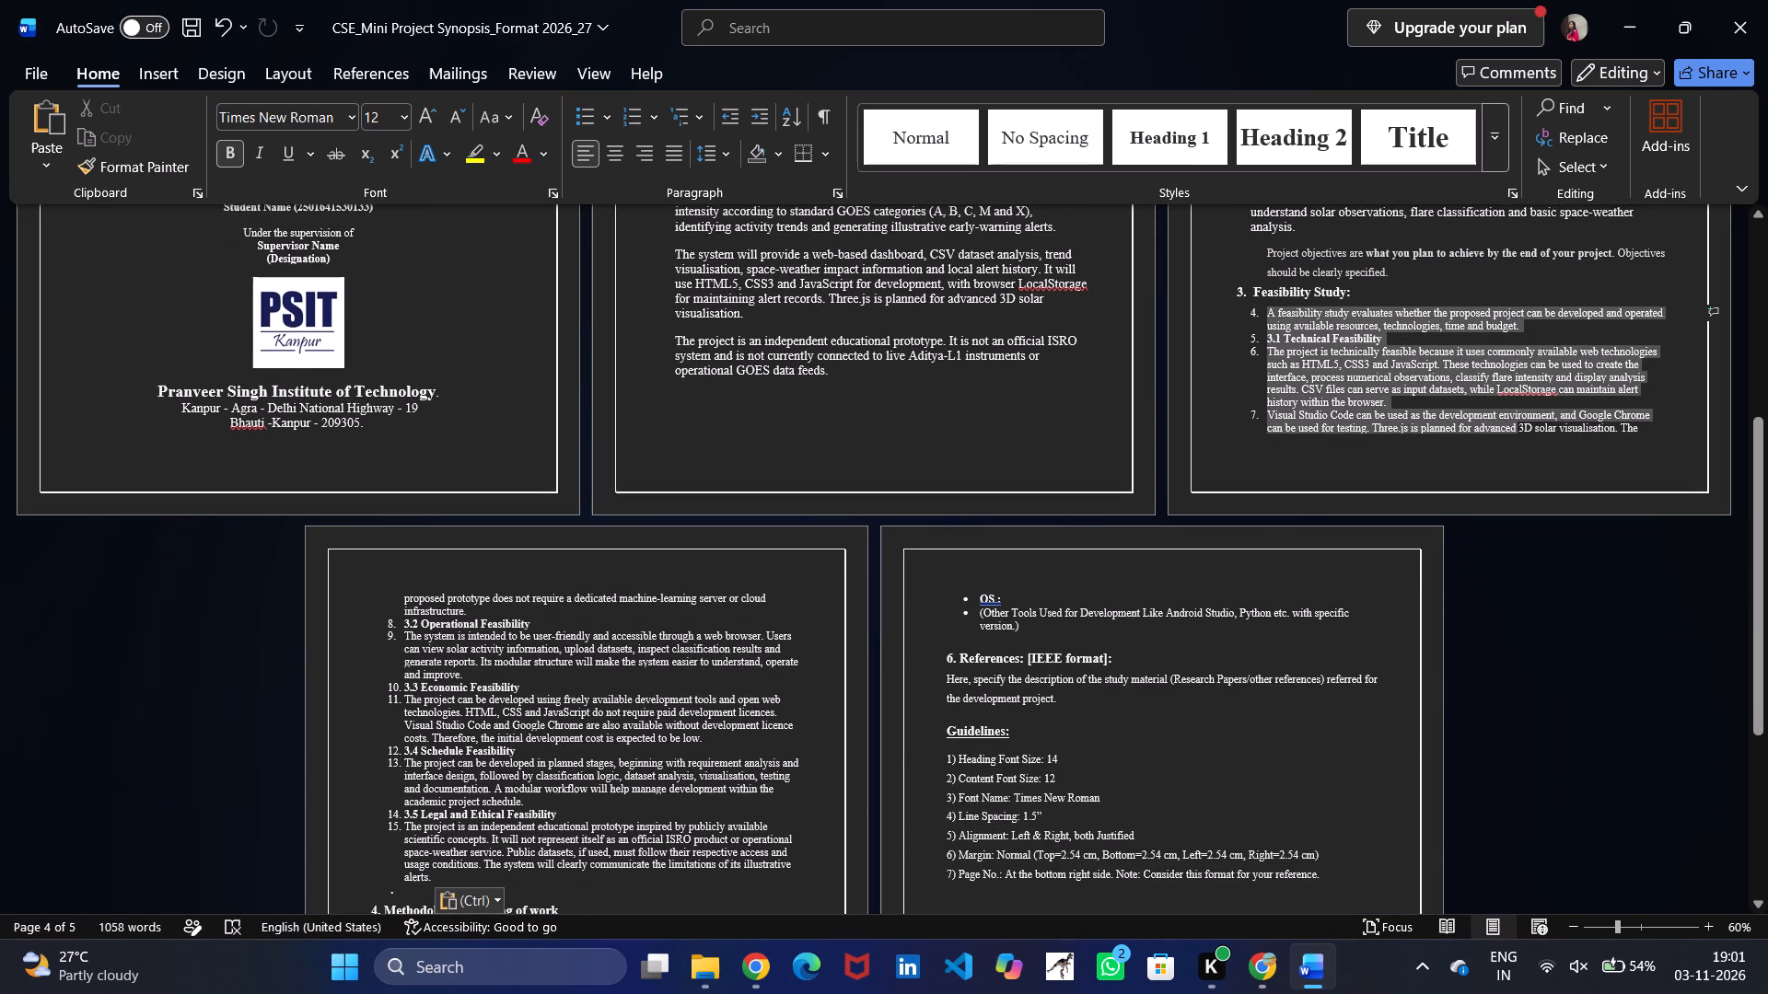
left_click_drag(1505, 444, 1638, 445)
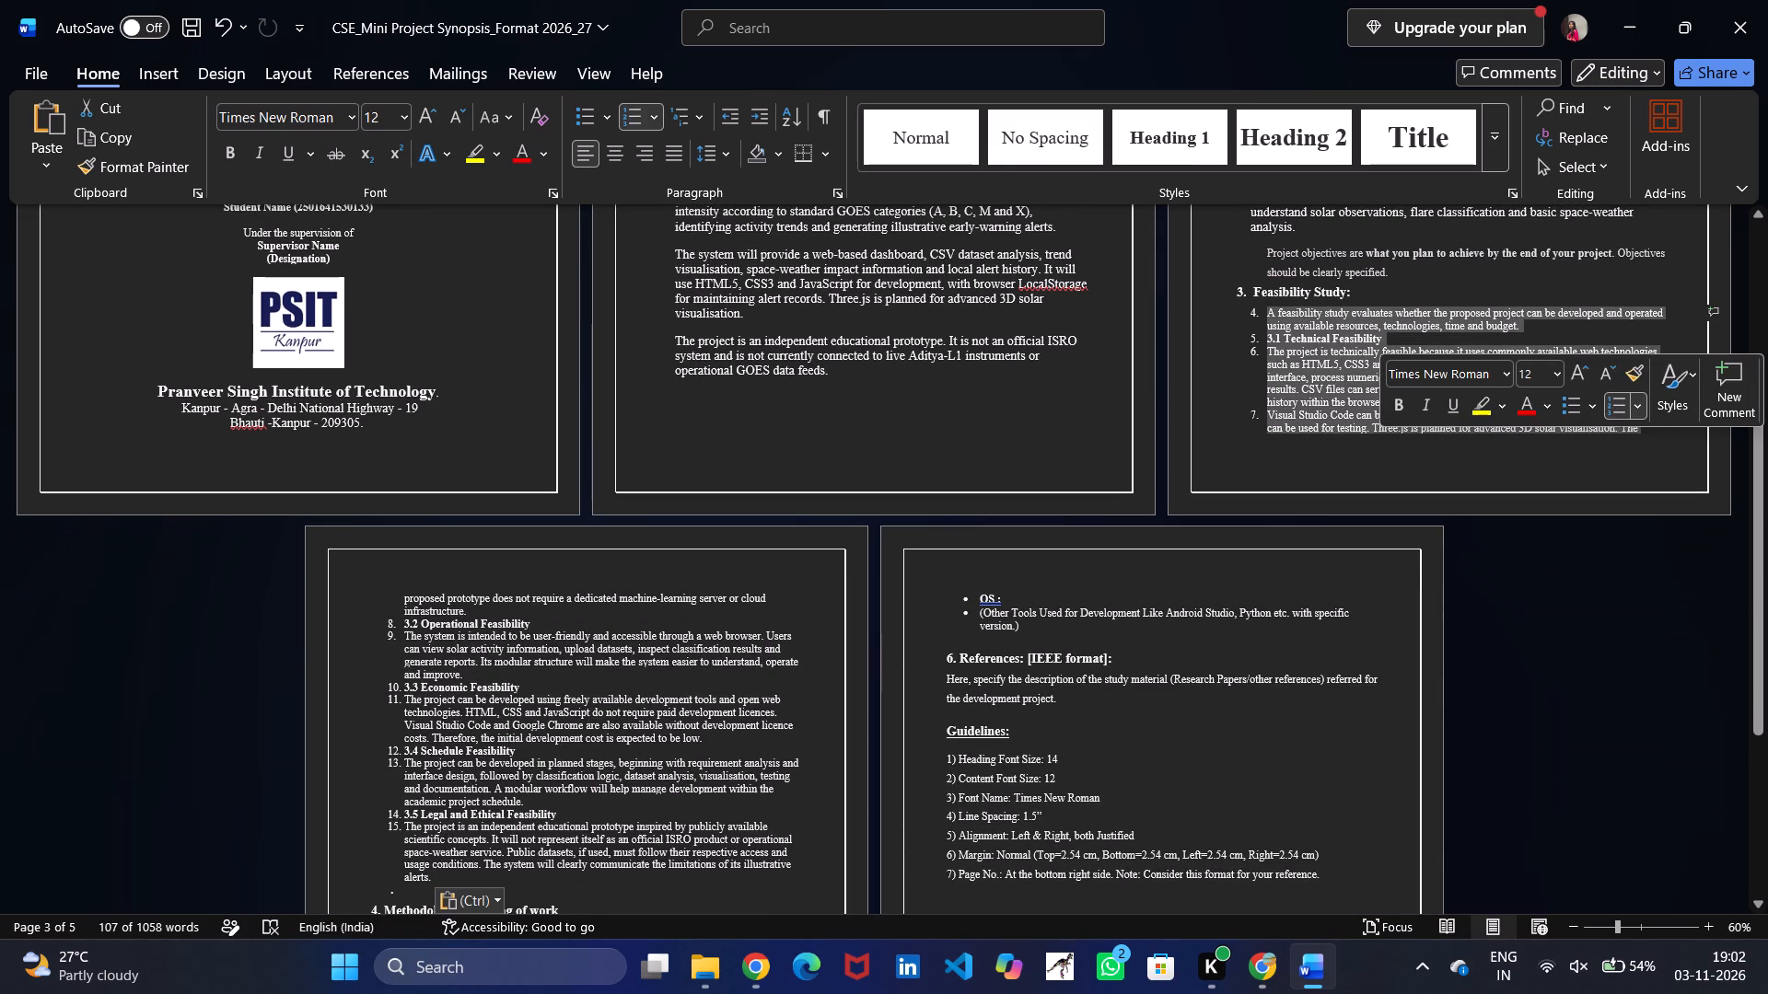
left_click(1558, 372)
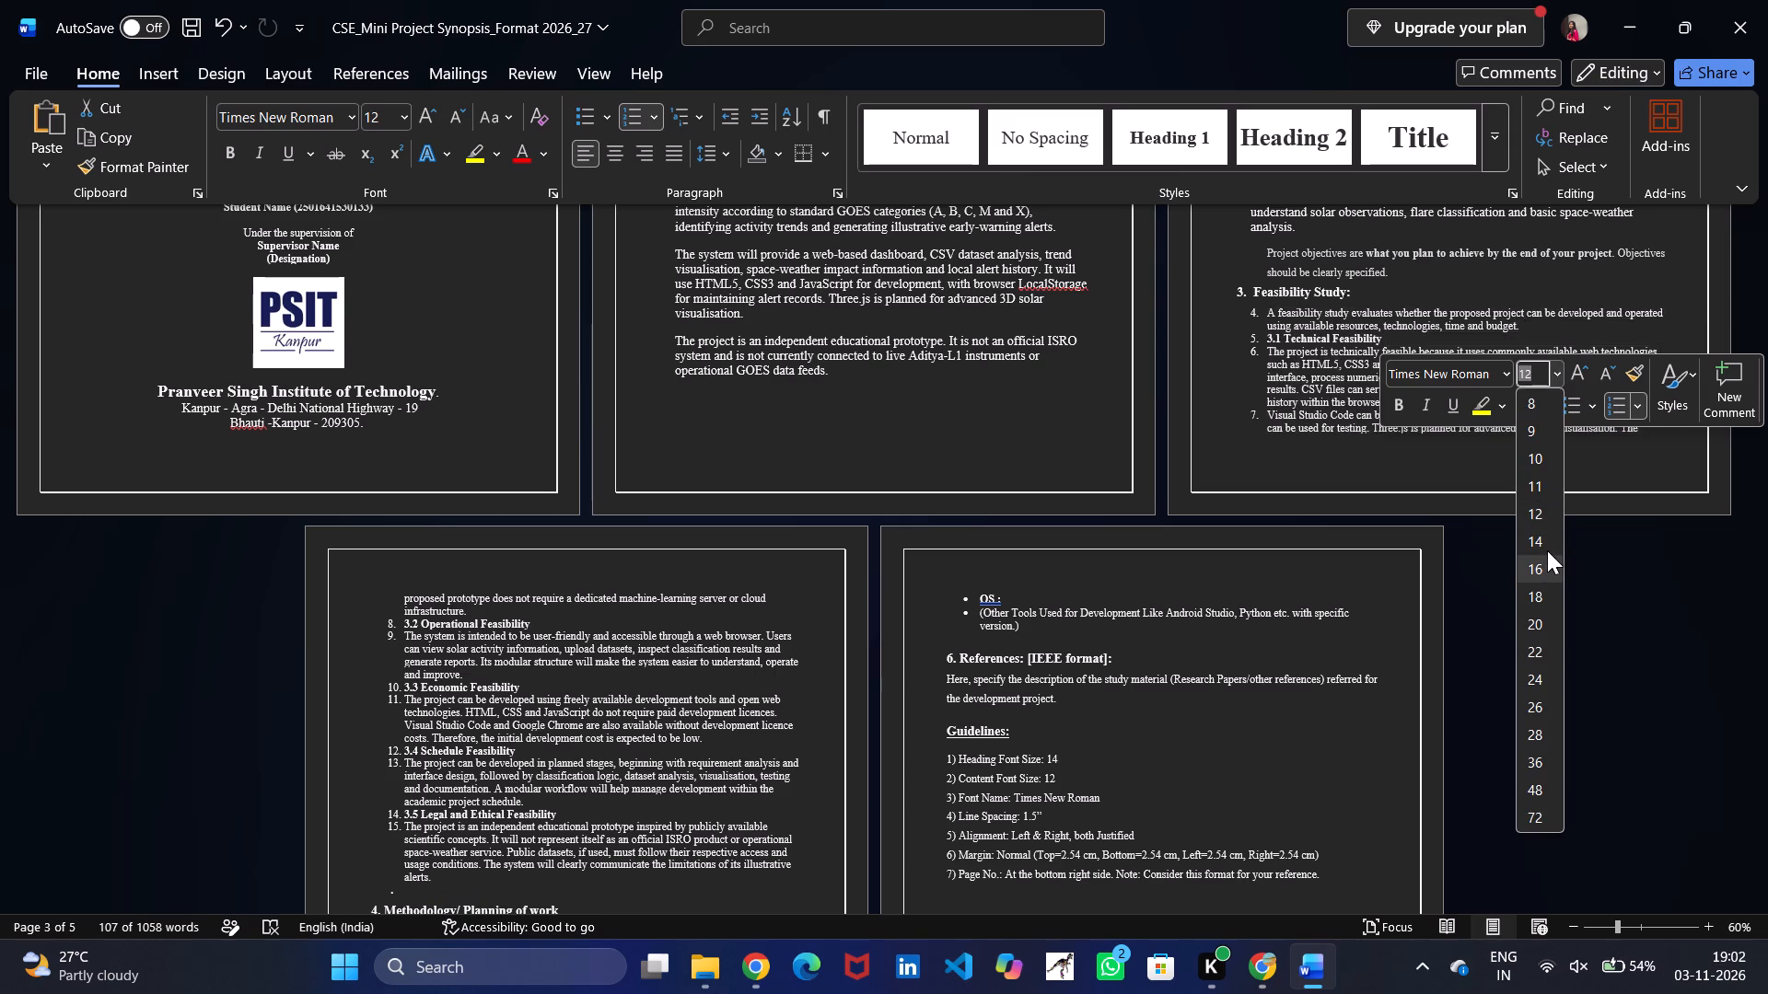
left_click(1546, 546)
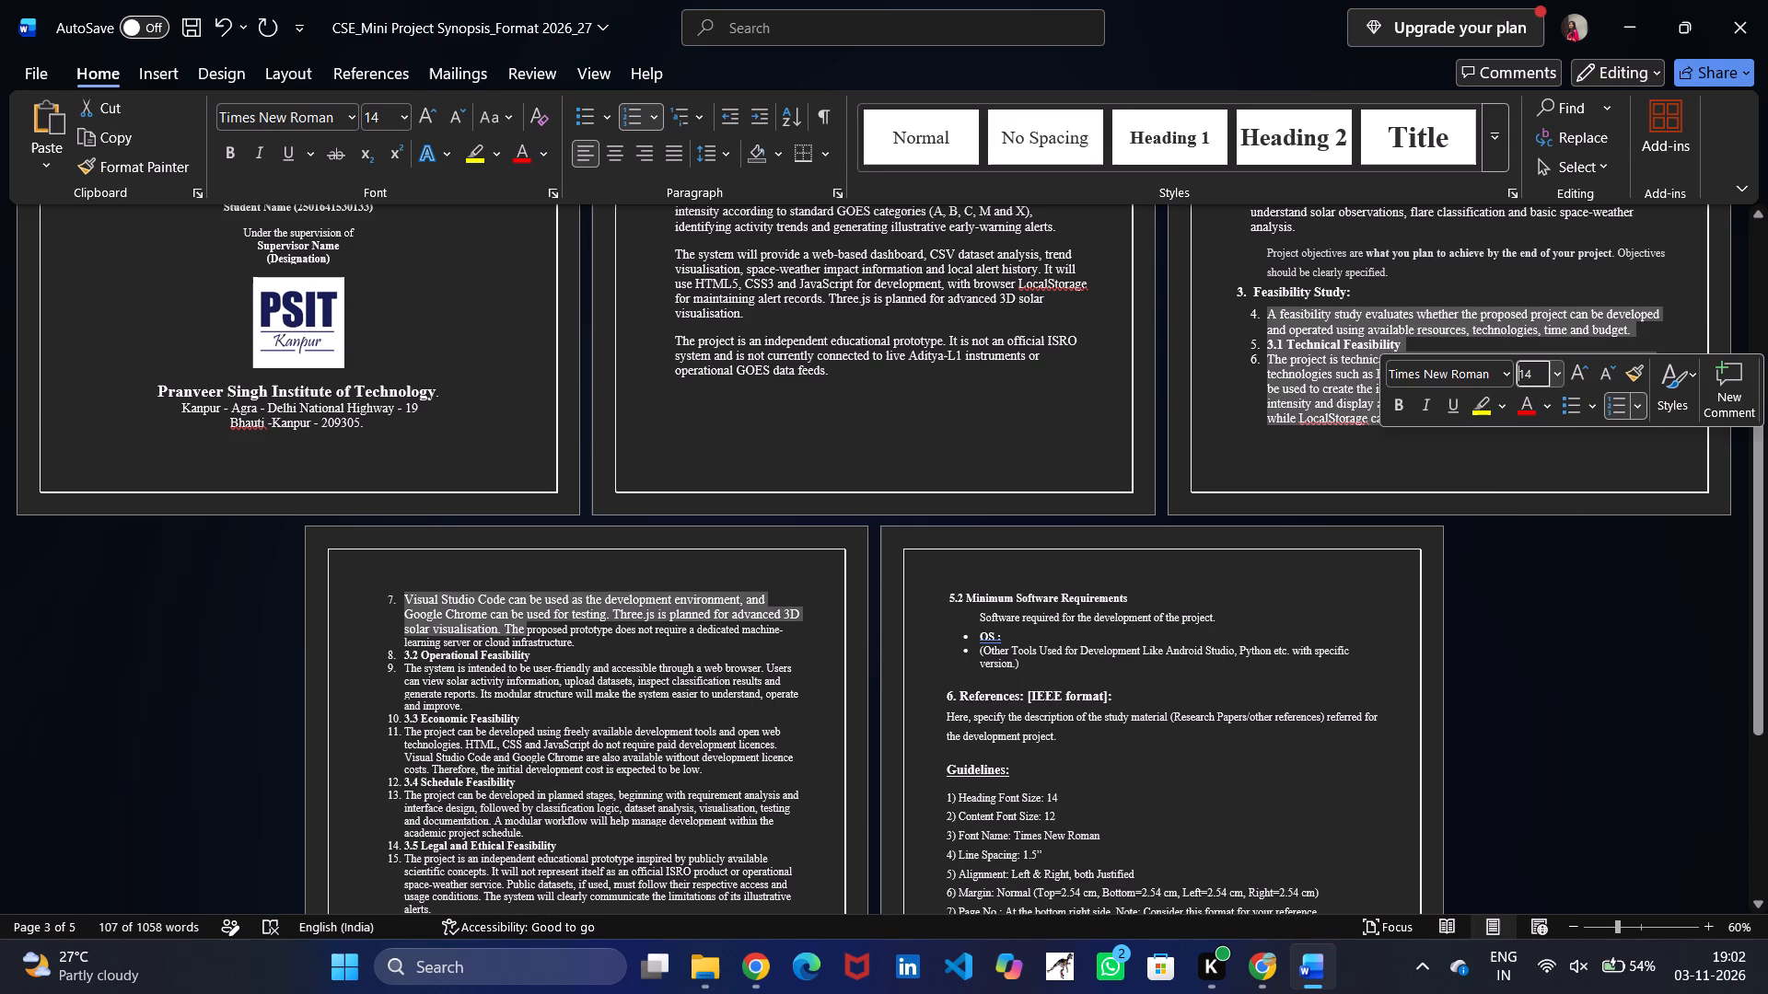
left_click(1010, 544)
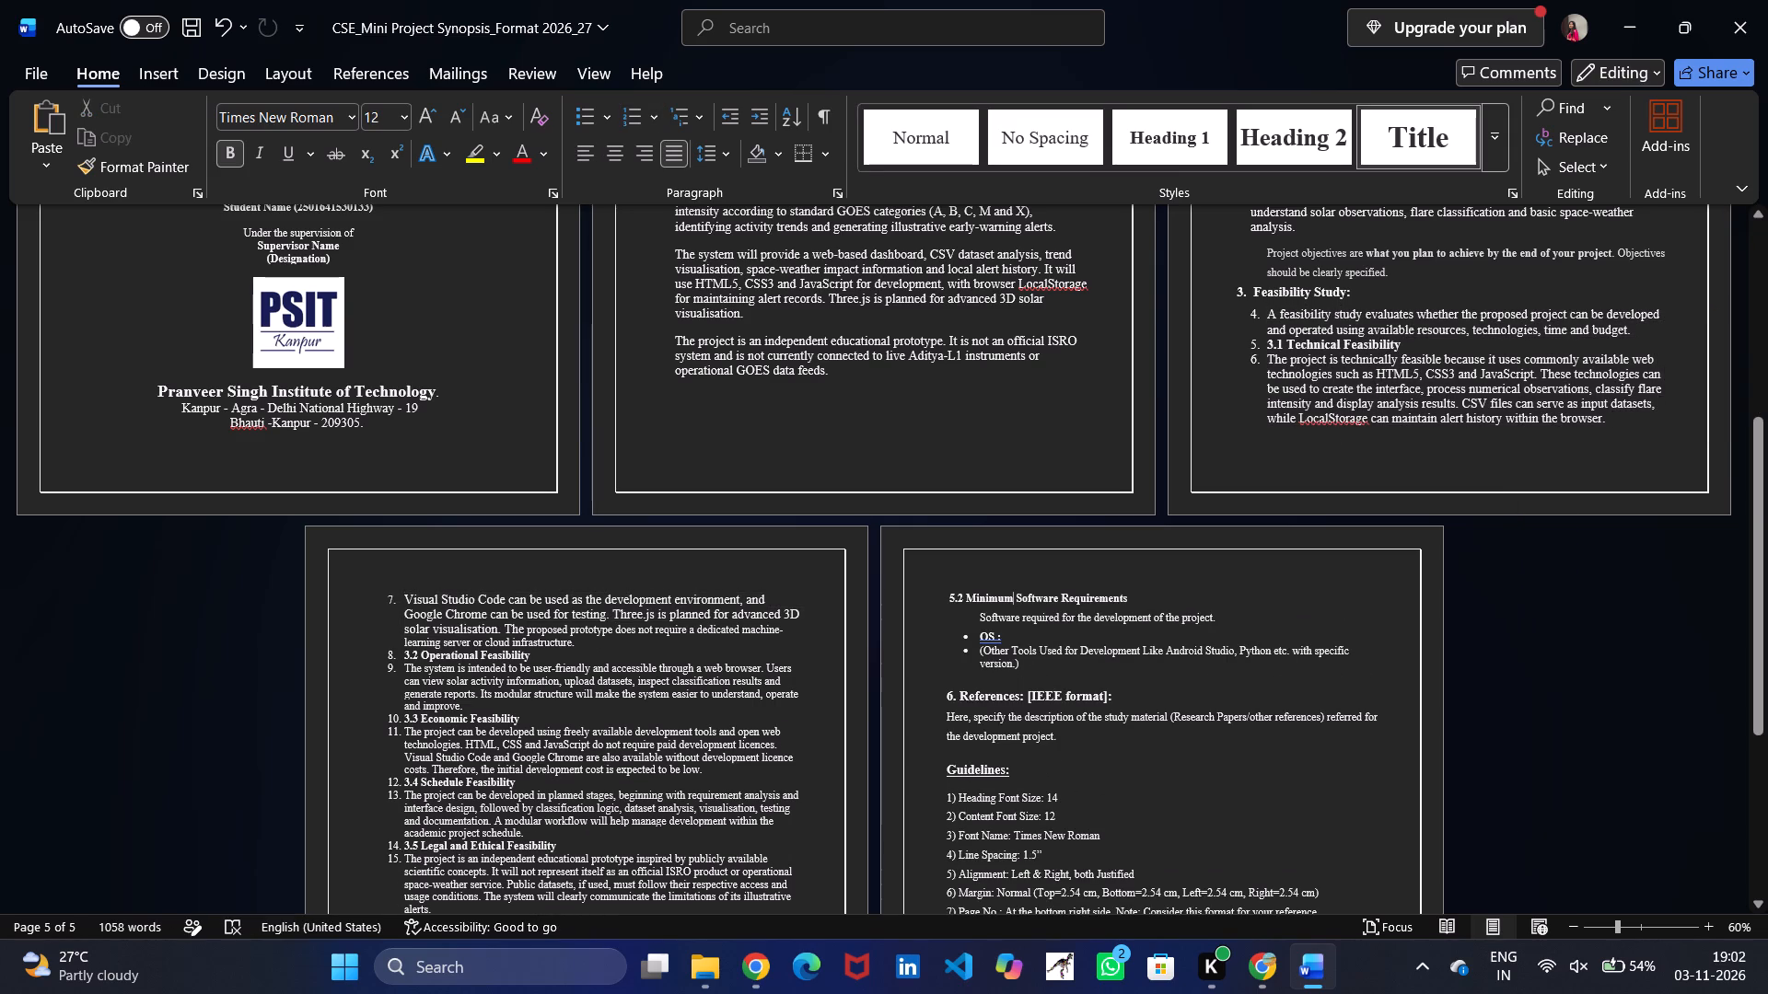
Set the font size of the remaining Feasibility Study text on page 4, through the Legal and Ethical Feasibility paragraph, to 14.
scroll(727, 527, "down", 2)
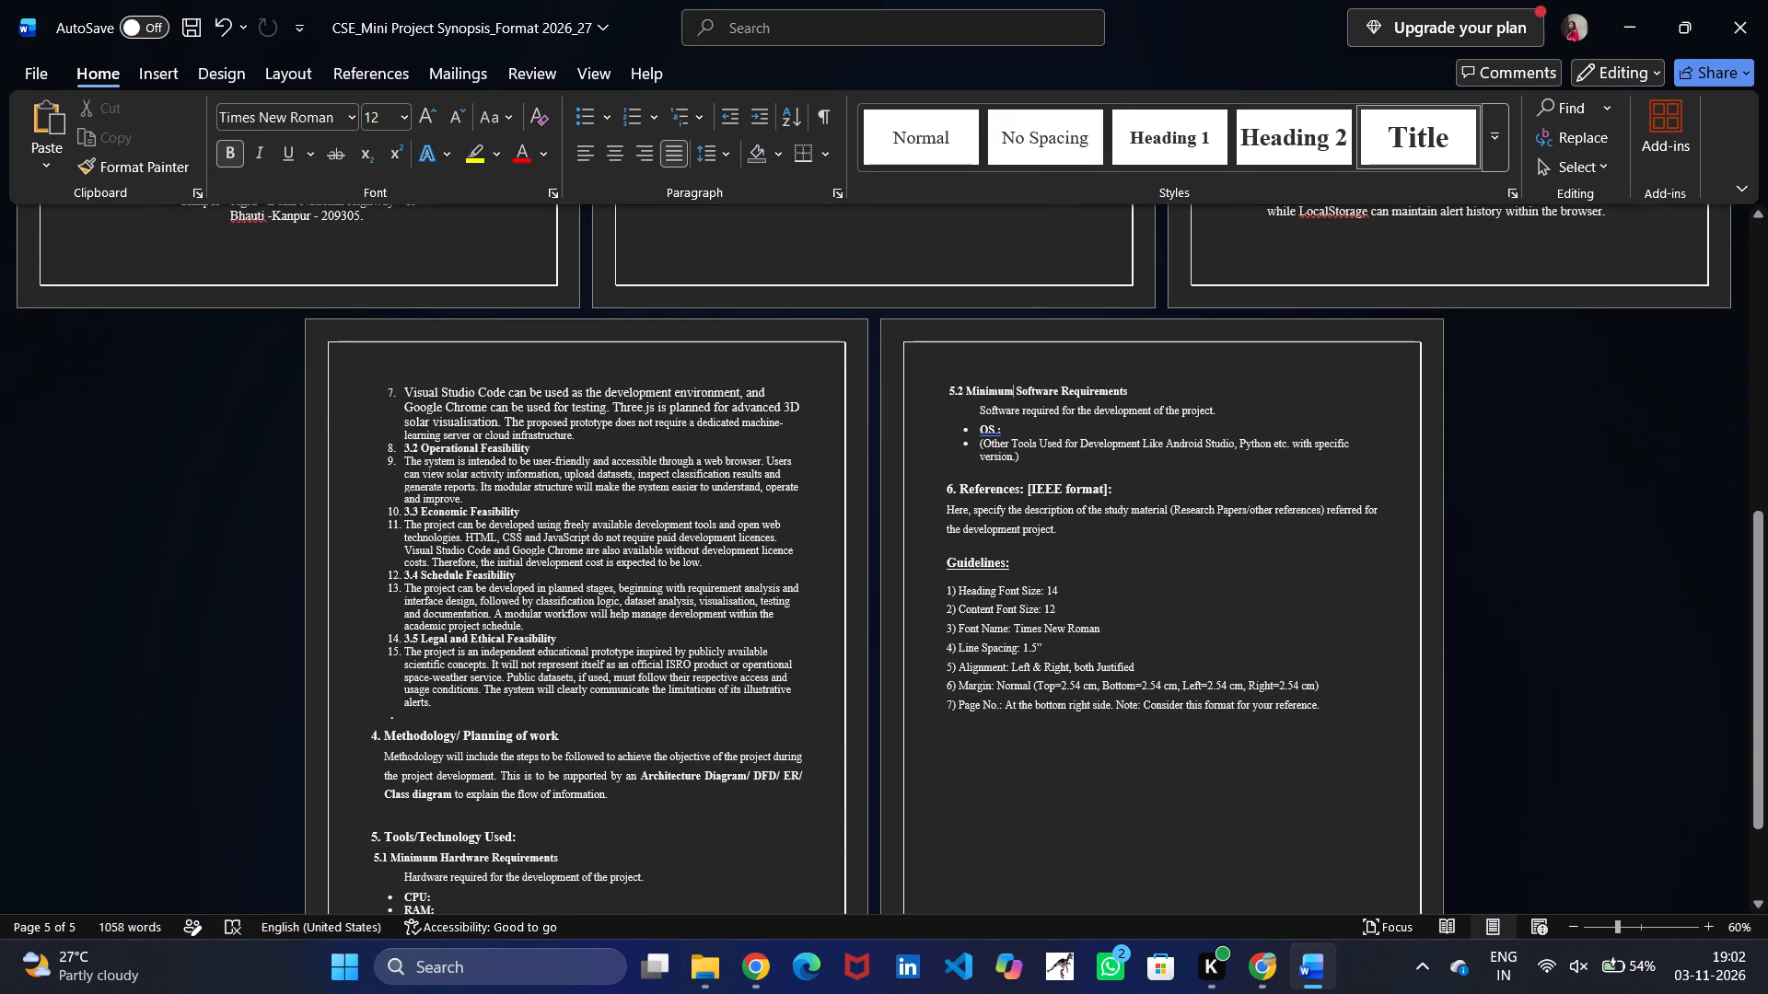
left_click_drag(436, 711, 379, 473)
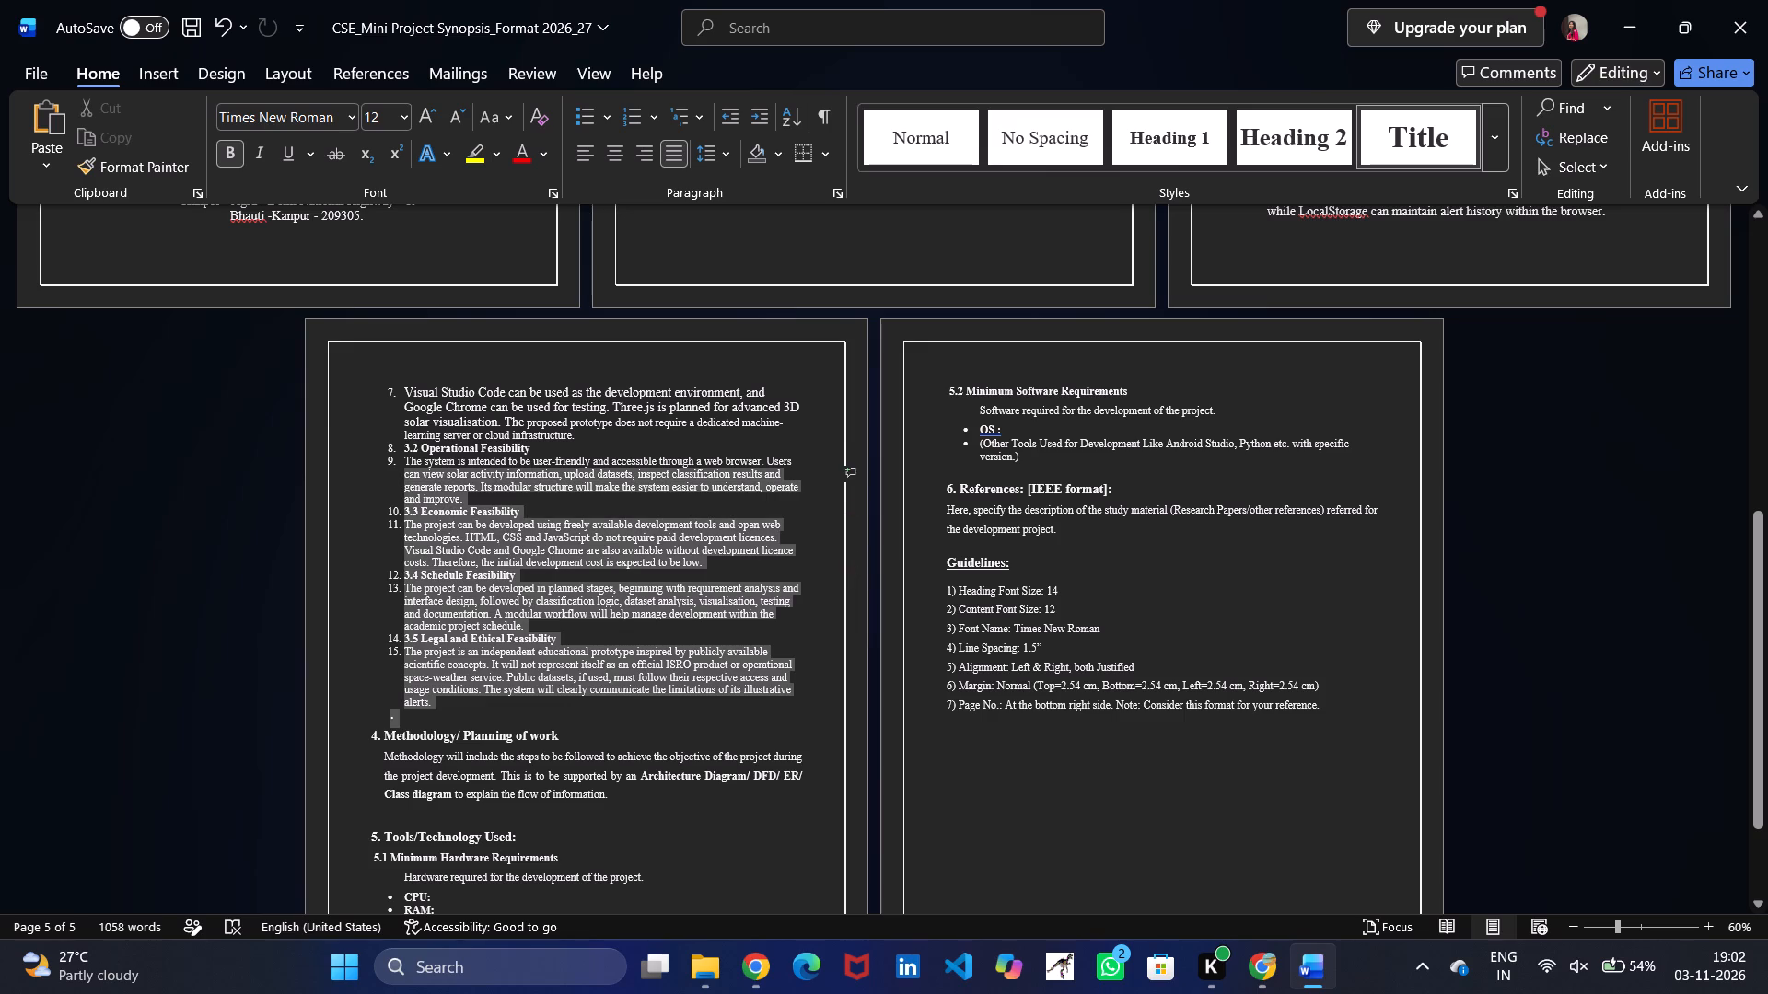
left_click_drag(379, 473, 354, 364)
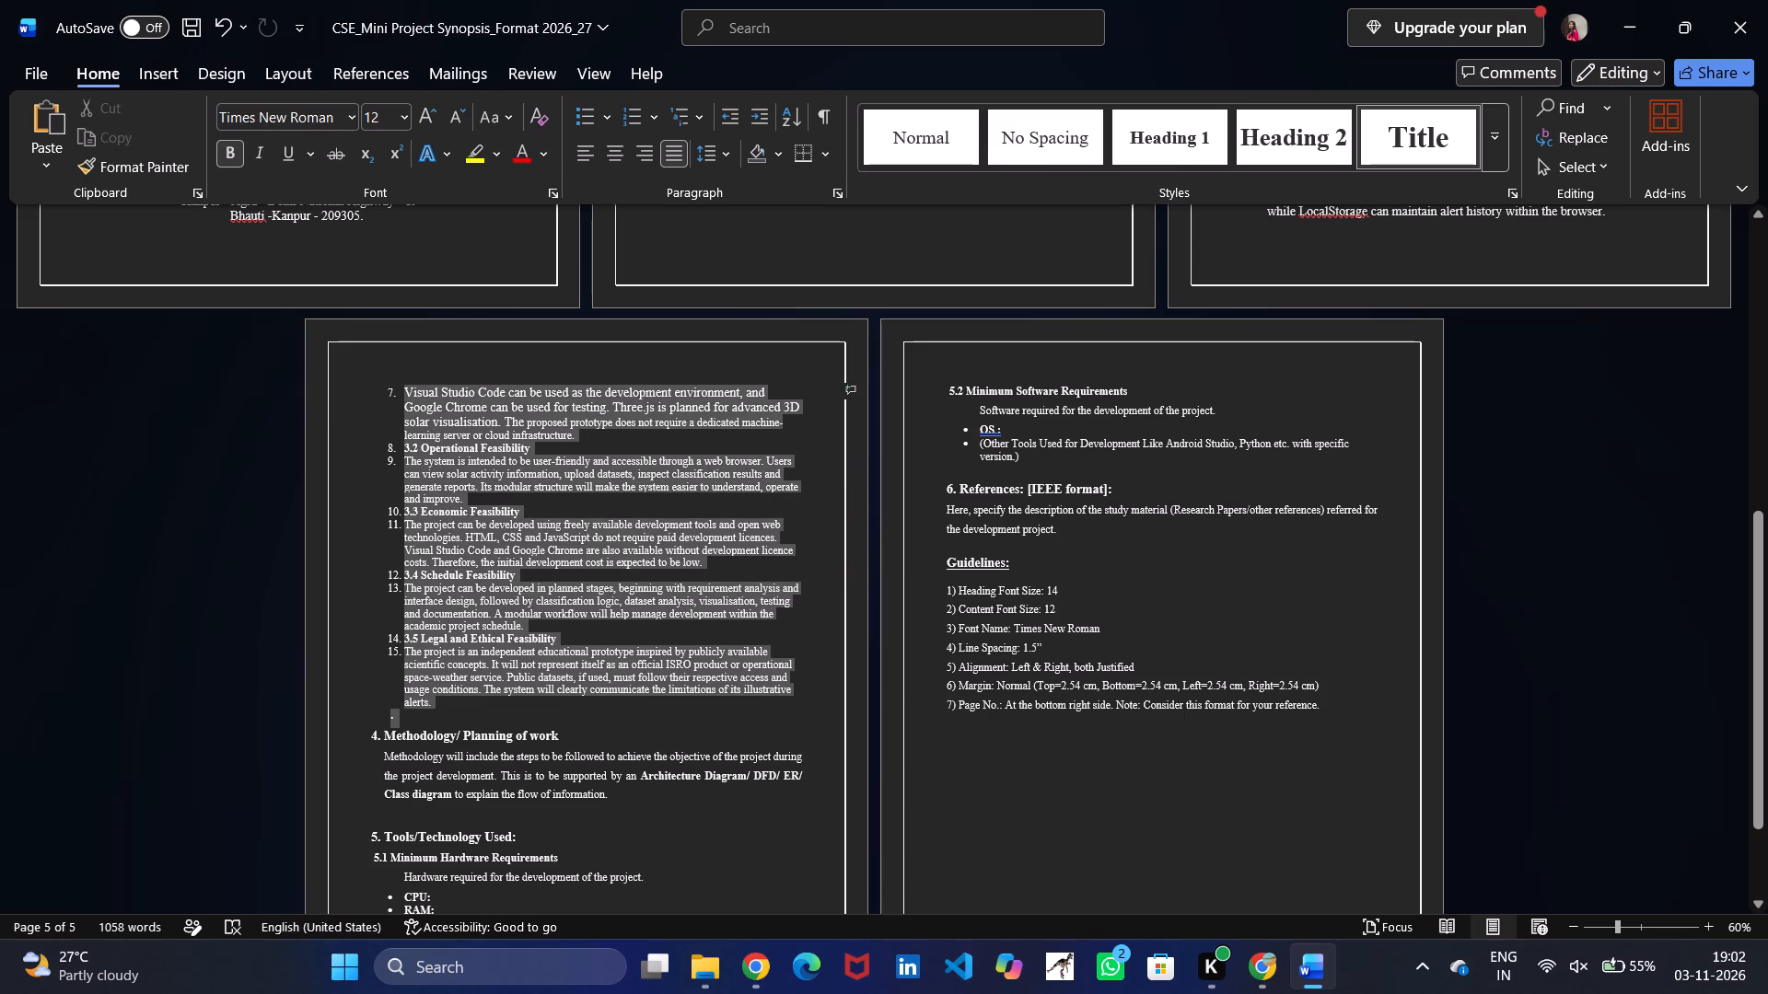
left_click_drag(354, 364, 360, 406)
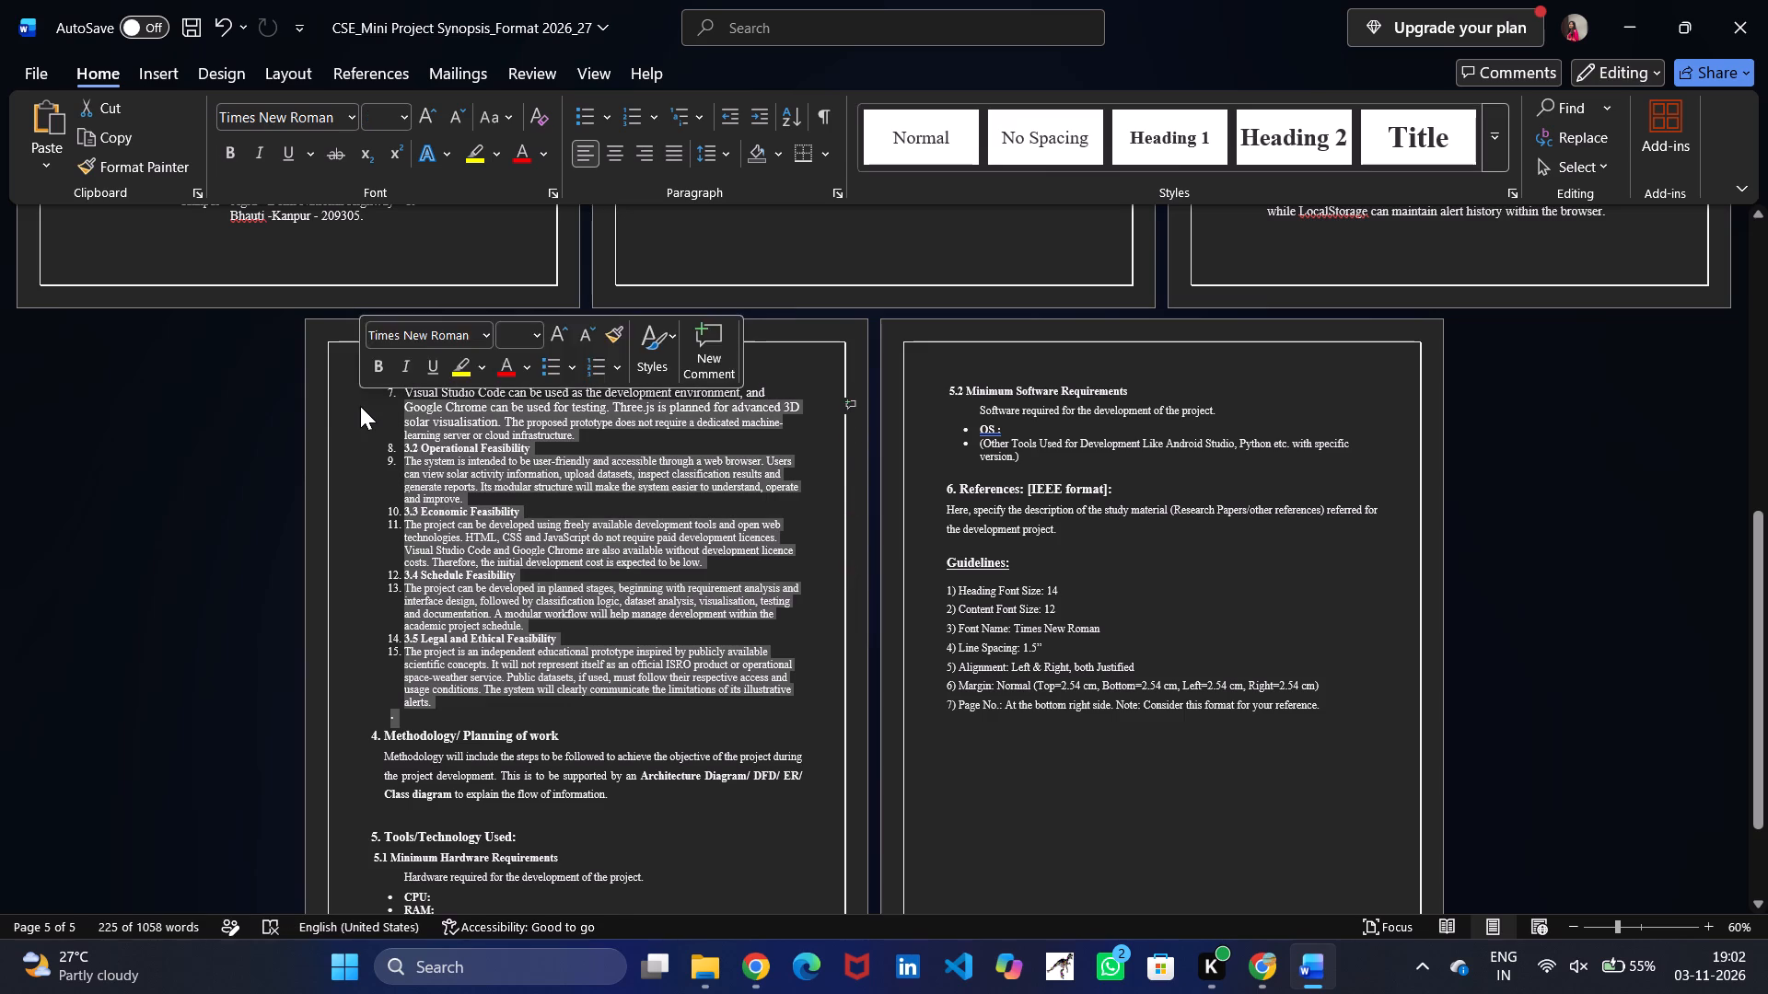
right_click(360, 406)
left_click(535, 272)
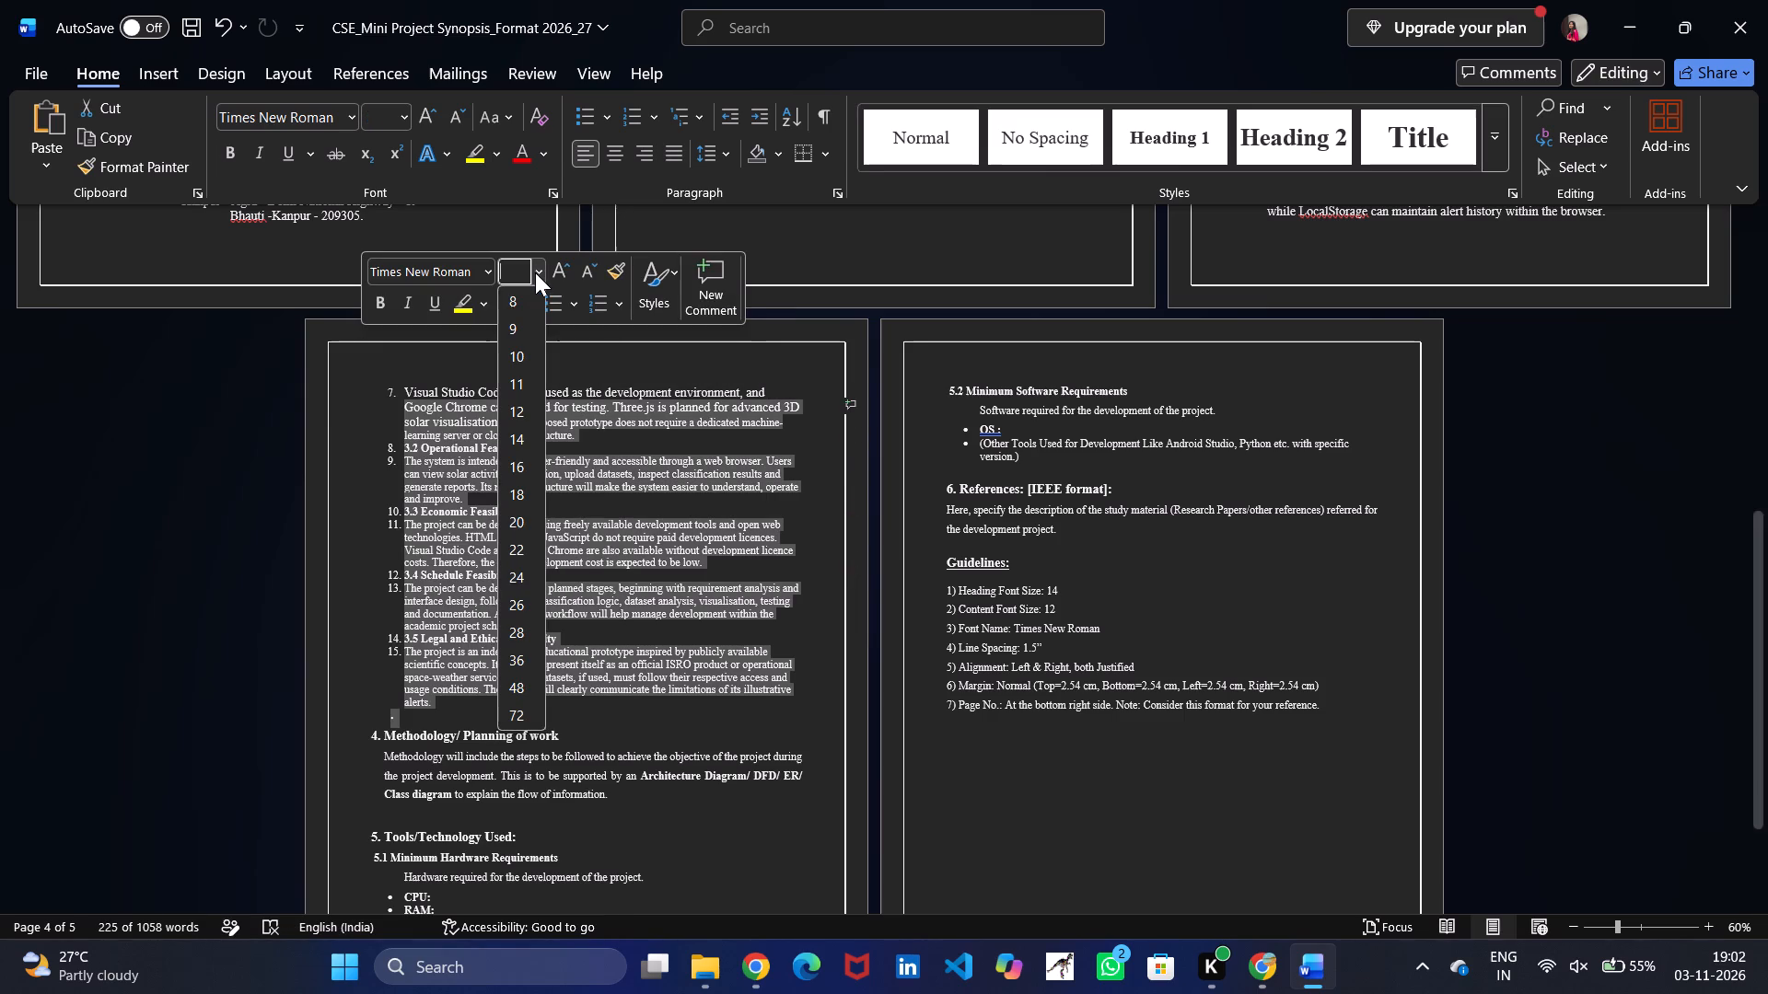
left_click(522, 440)
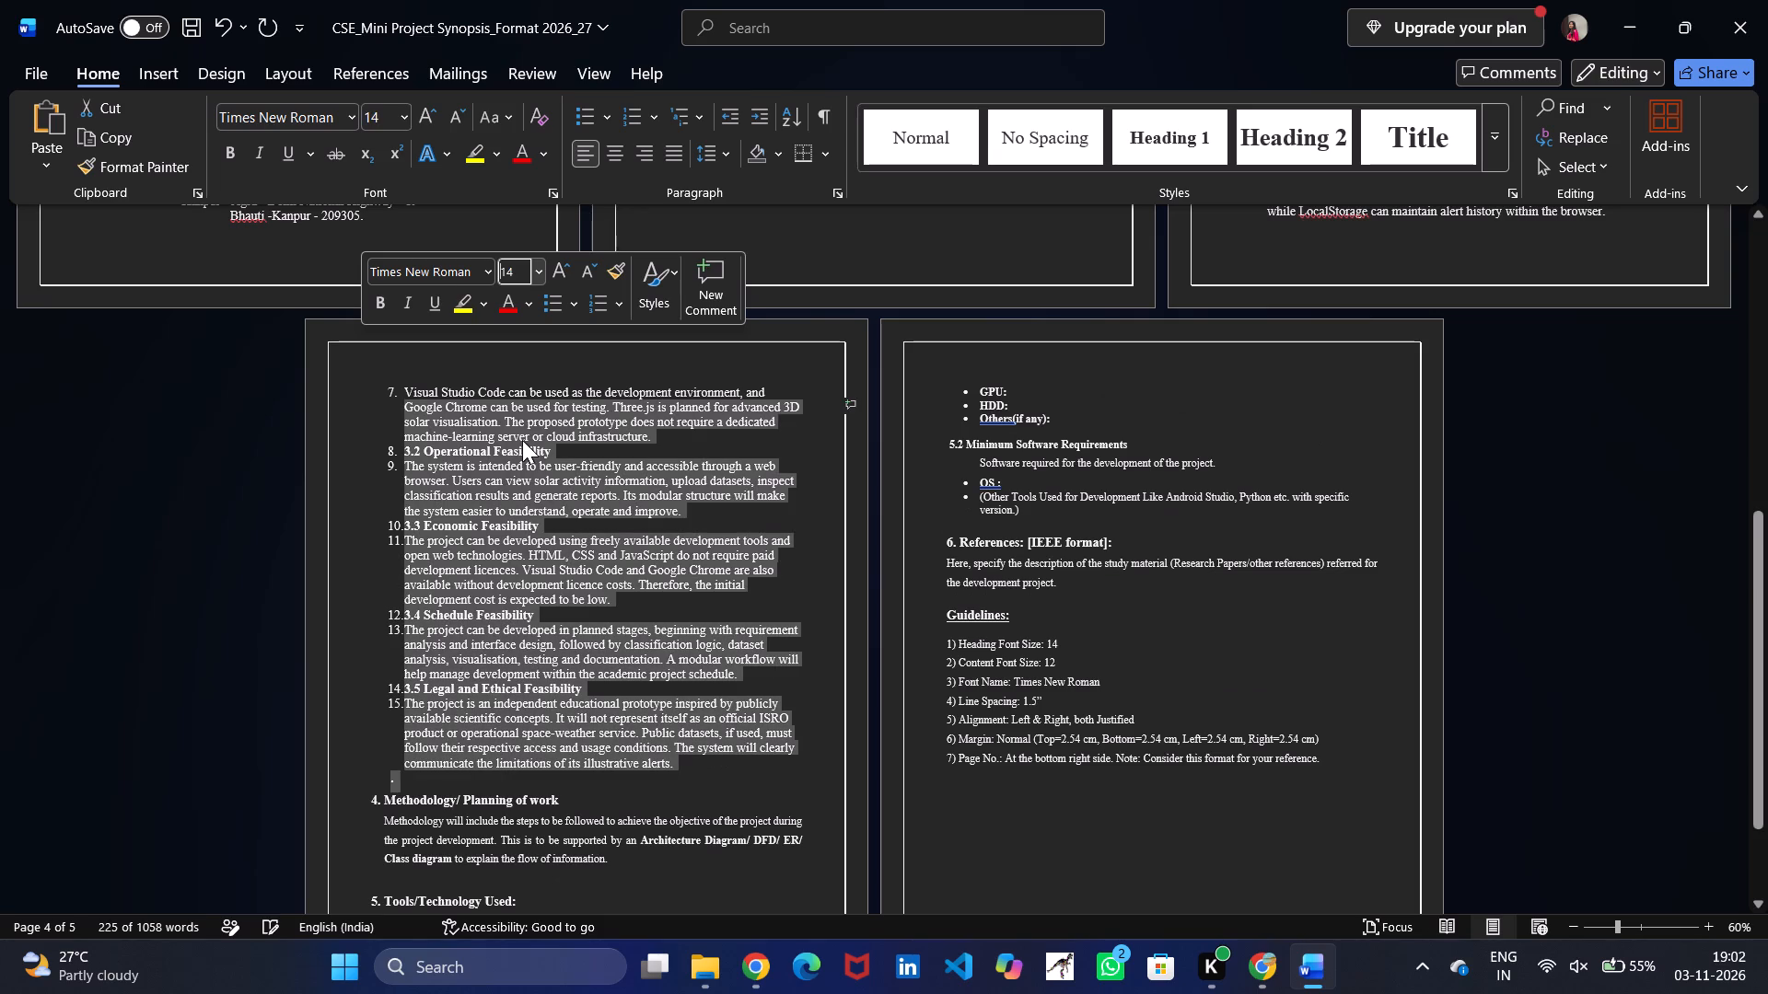
left_click(697, 674)
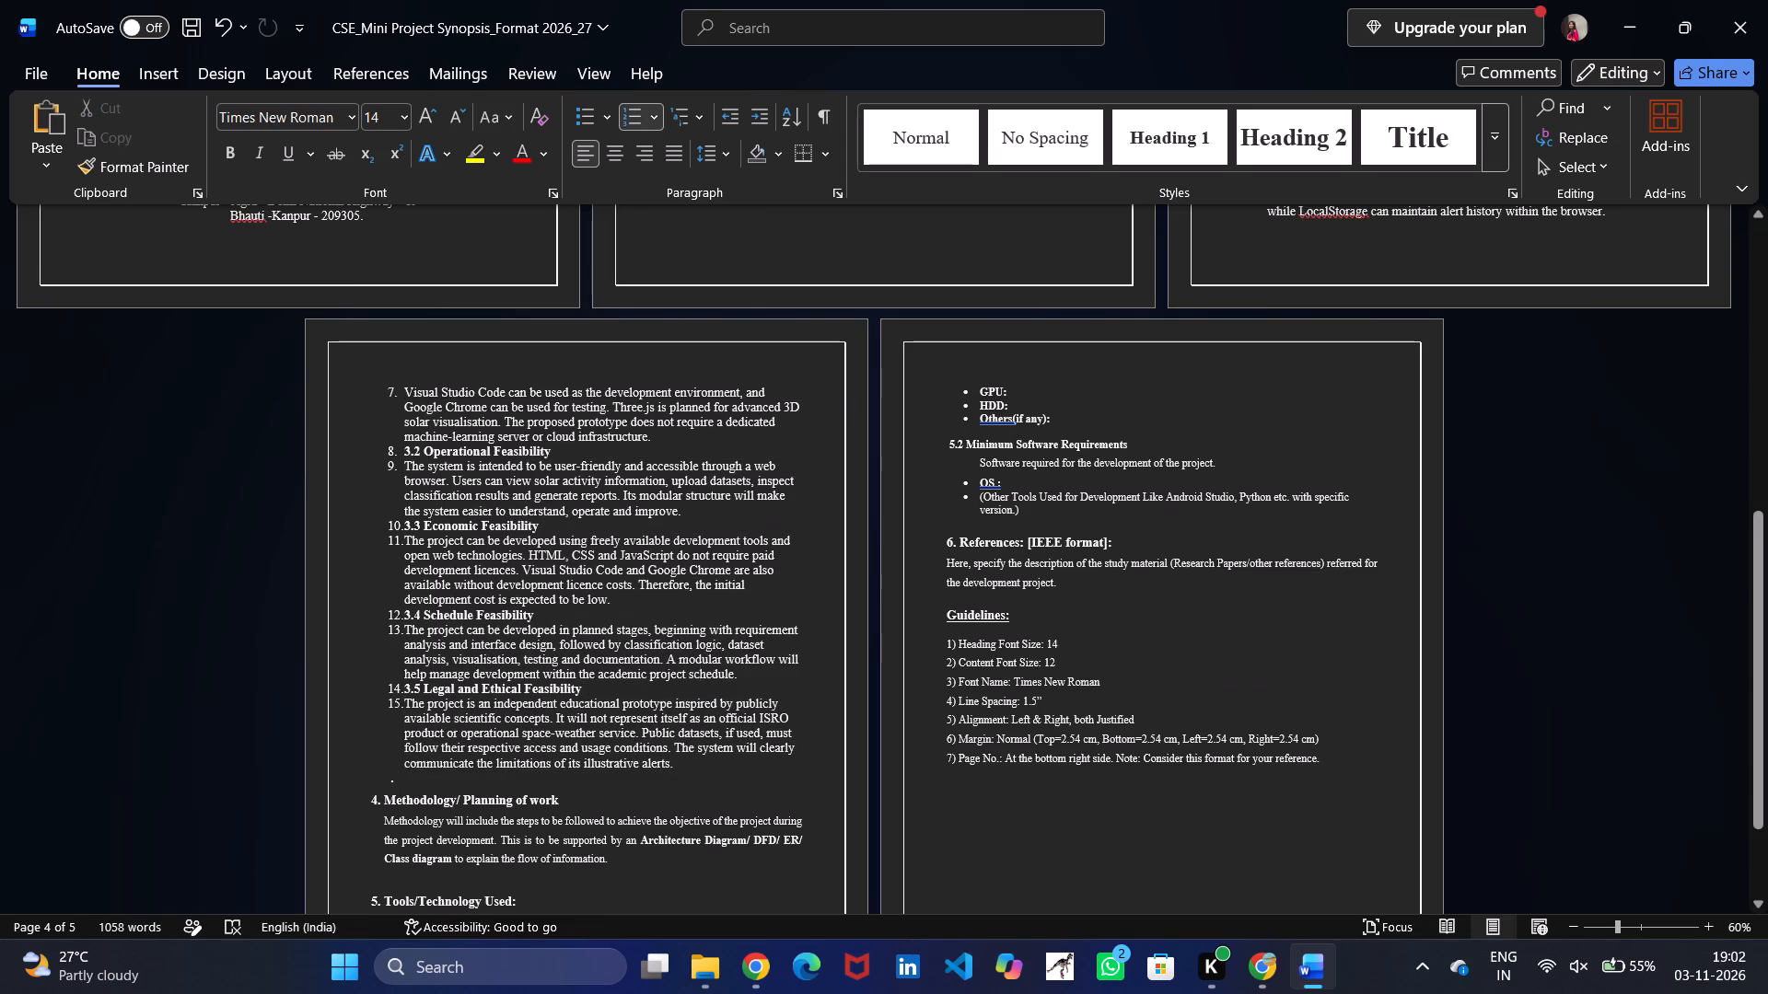
Delete the leftover template placeholder paragraph about project objectives, just above the Feasibility Study heading.
scroll(697, 674, "up", 2)
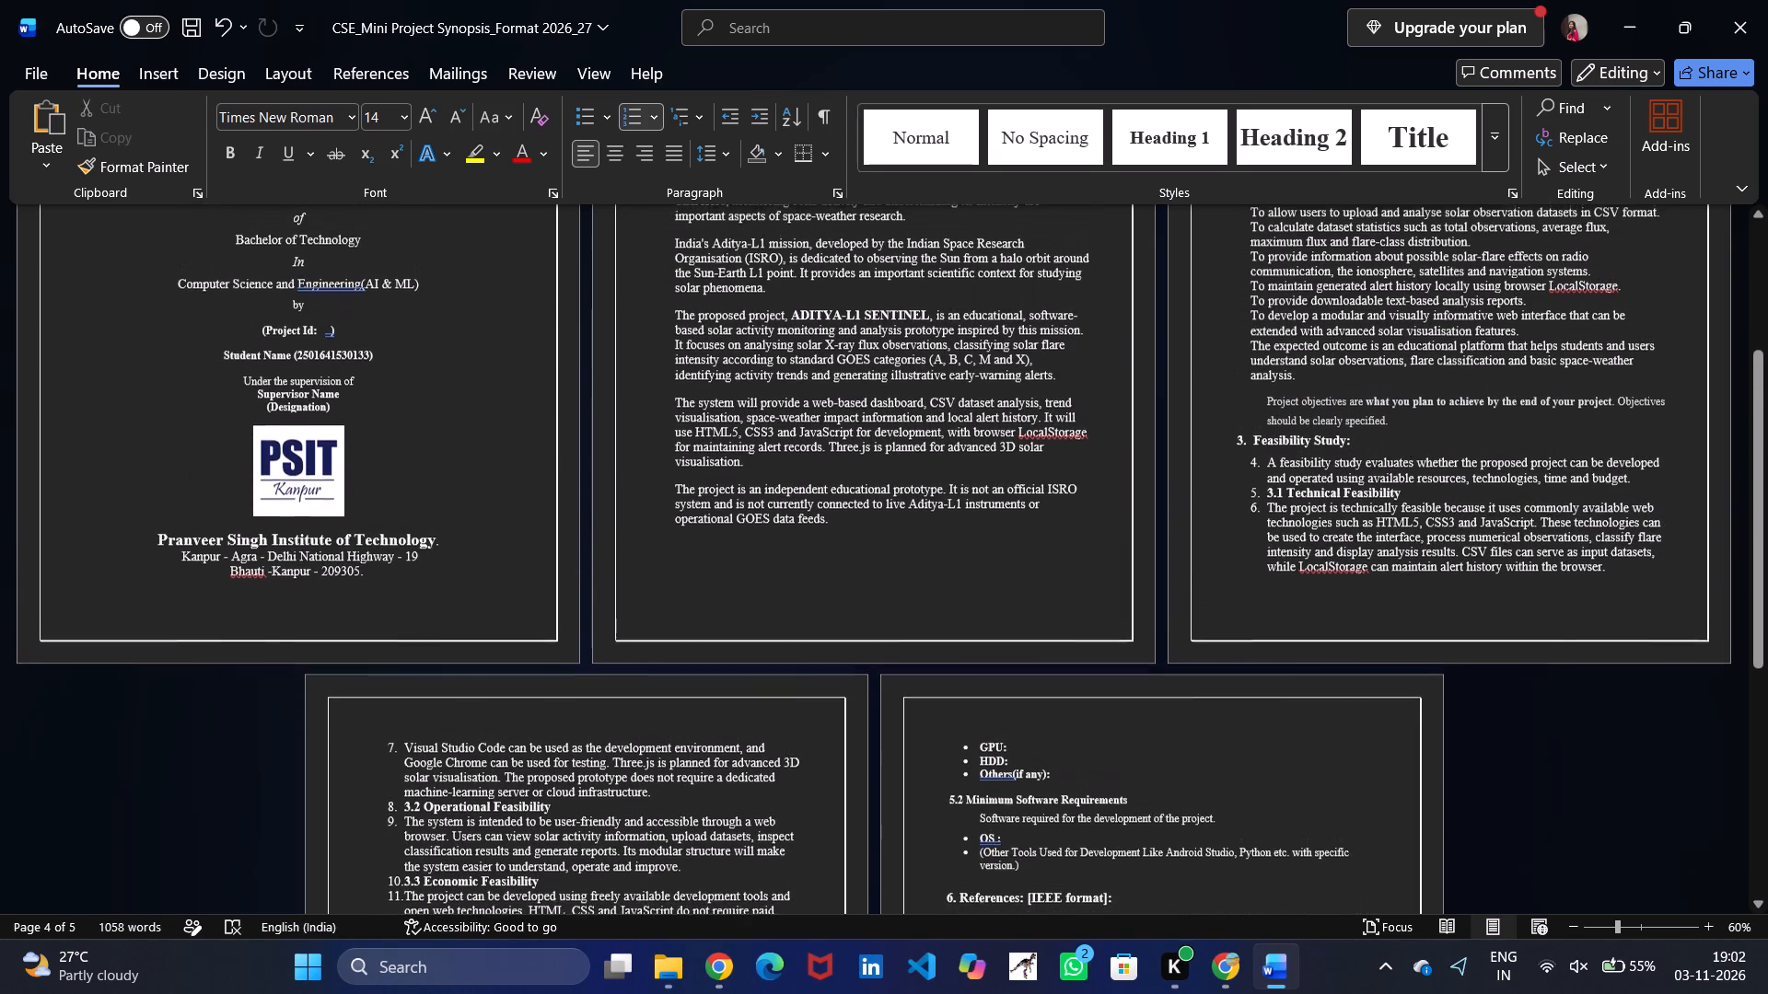
scroll(697, 674, "up", 1)
left_click_drag(1402, 418, 1326, 418)
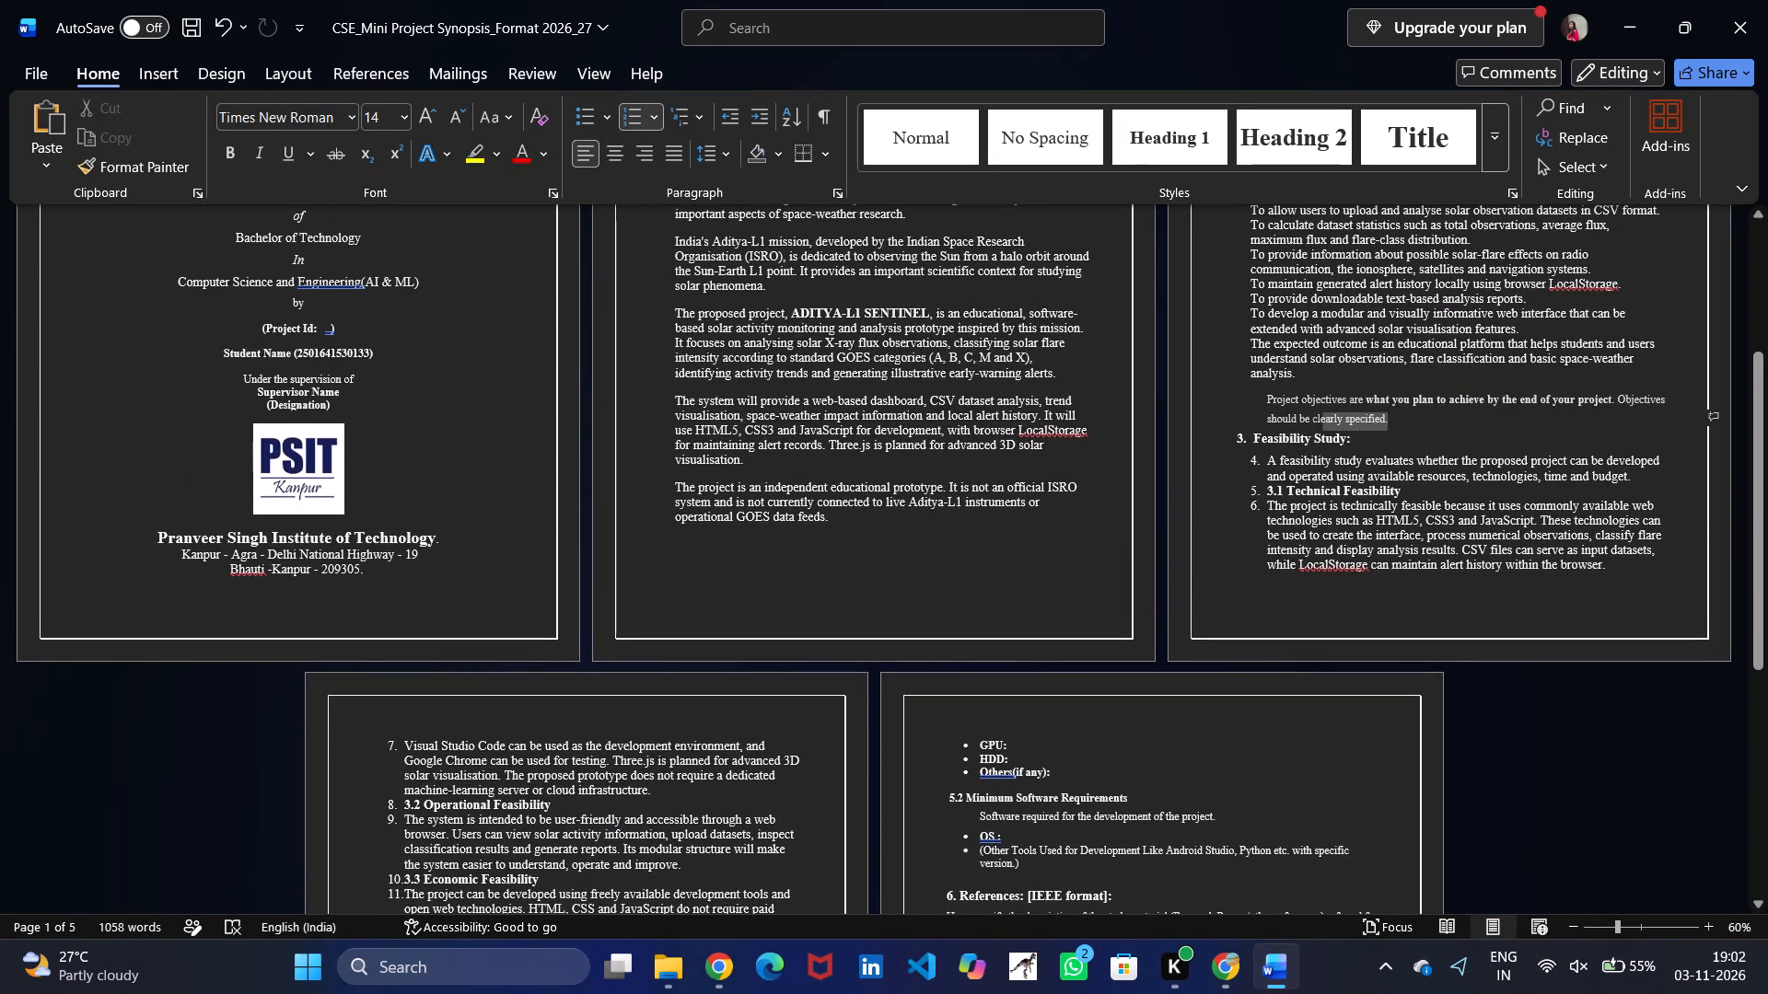
left_click_drag(1326, 418, 1275, 402)
key("BackSpace")
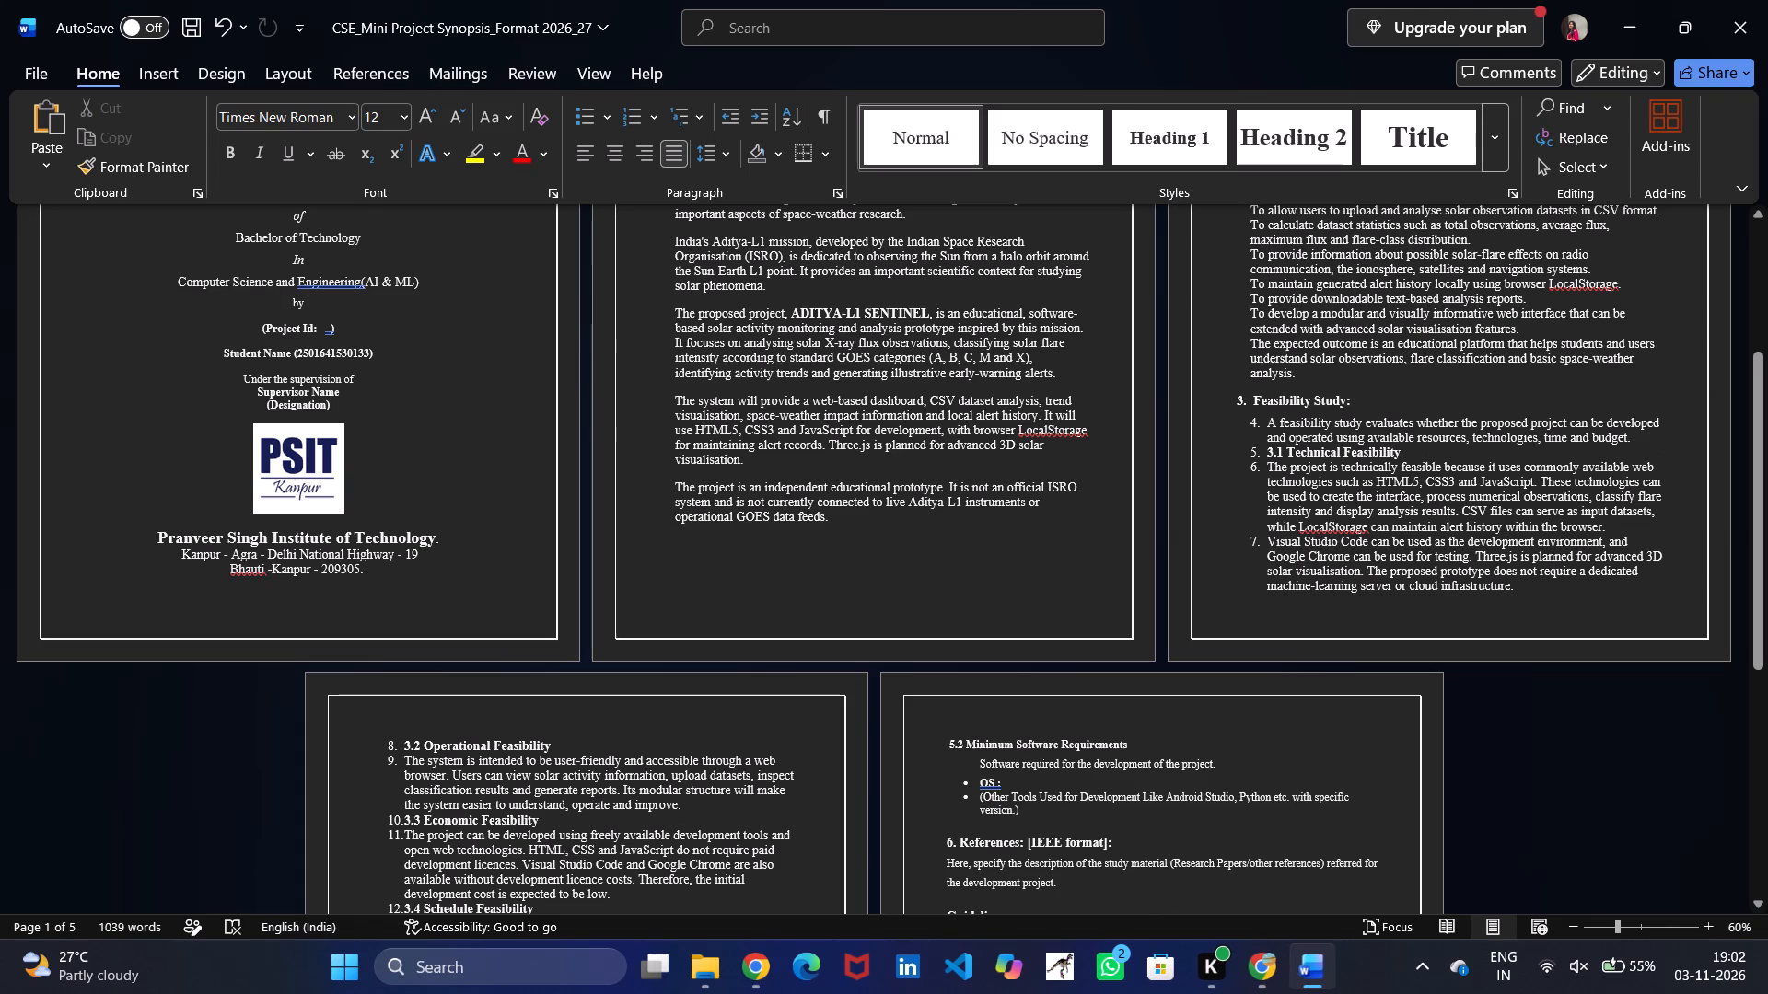
Remove the blank line under the Project Objective heading and add a blank line after that section's last paragraph.
scroll(1064, 489, "up", 1)
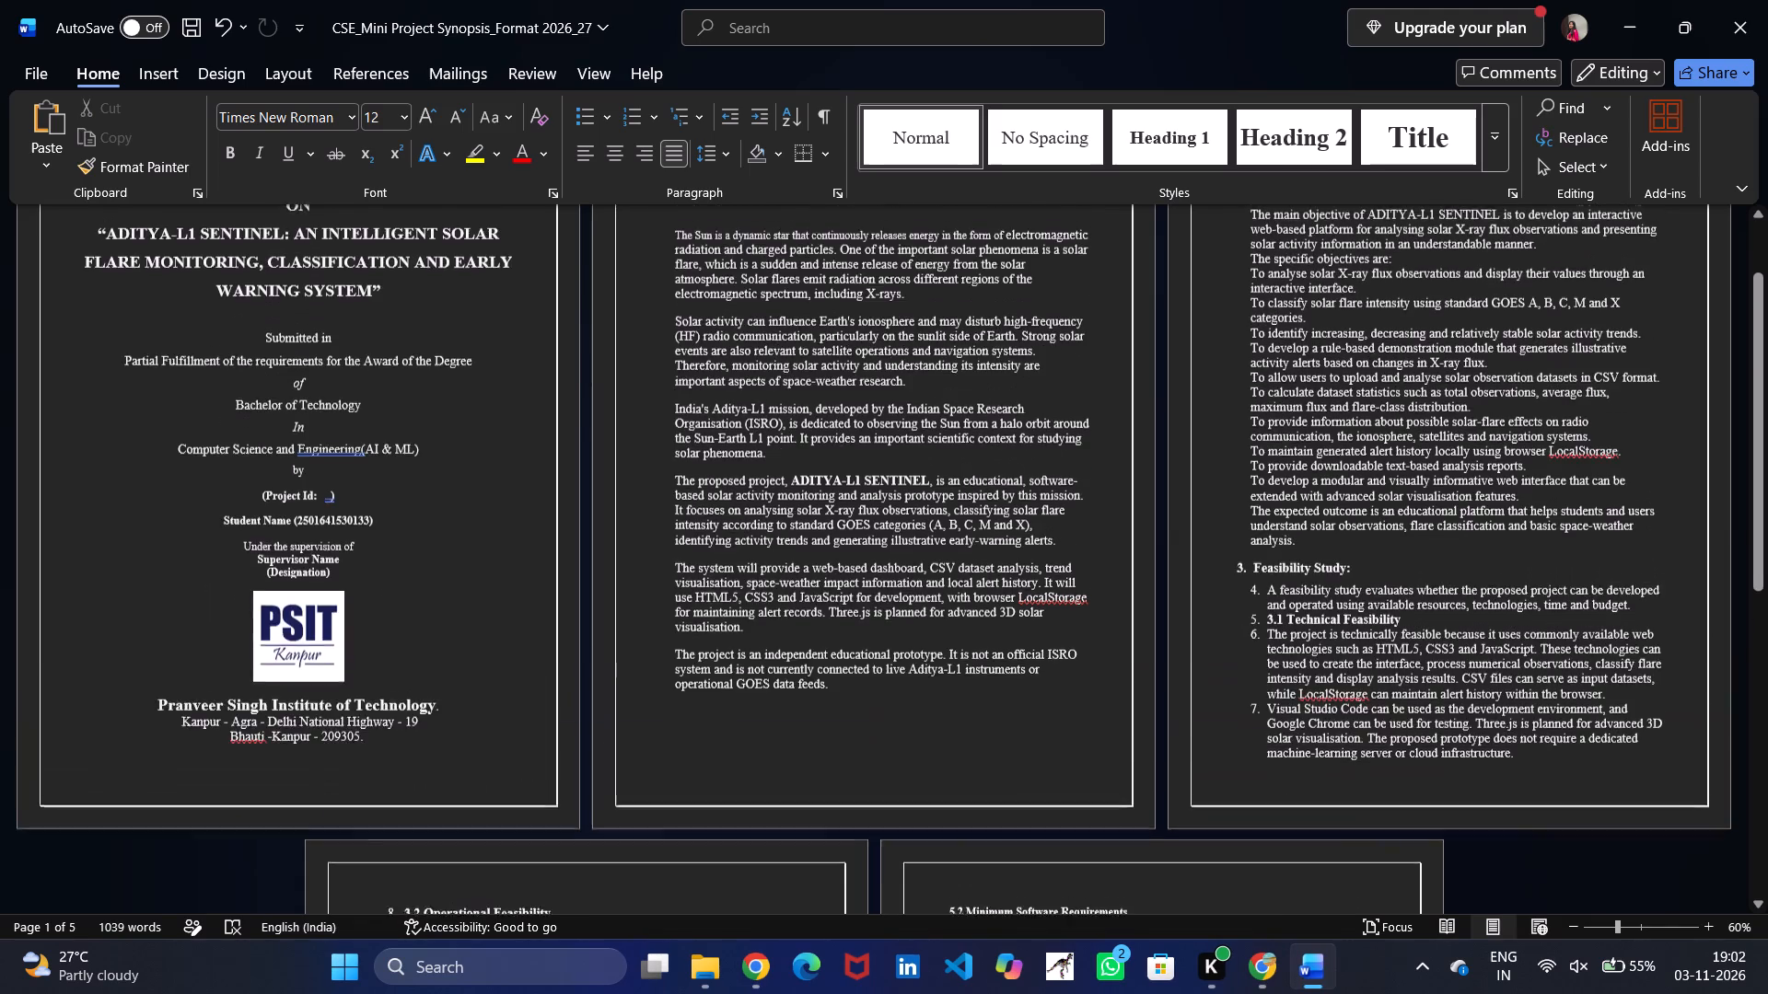
scroll(1064, 489, "up", 2)
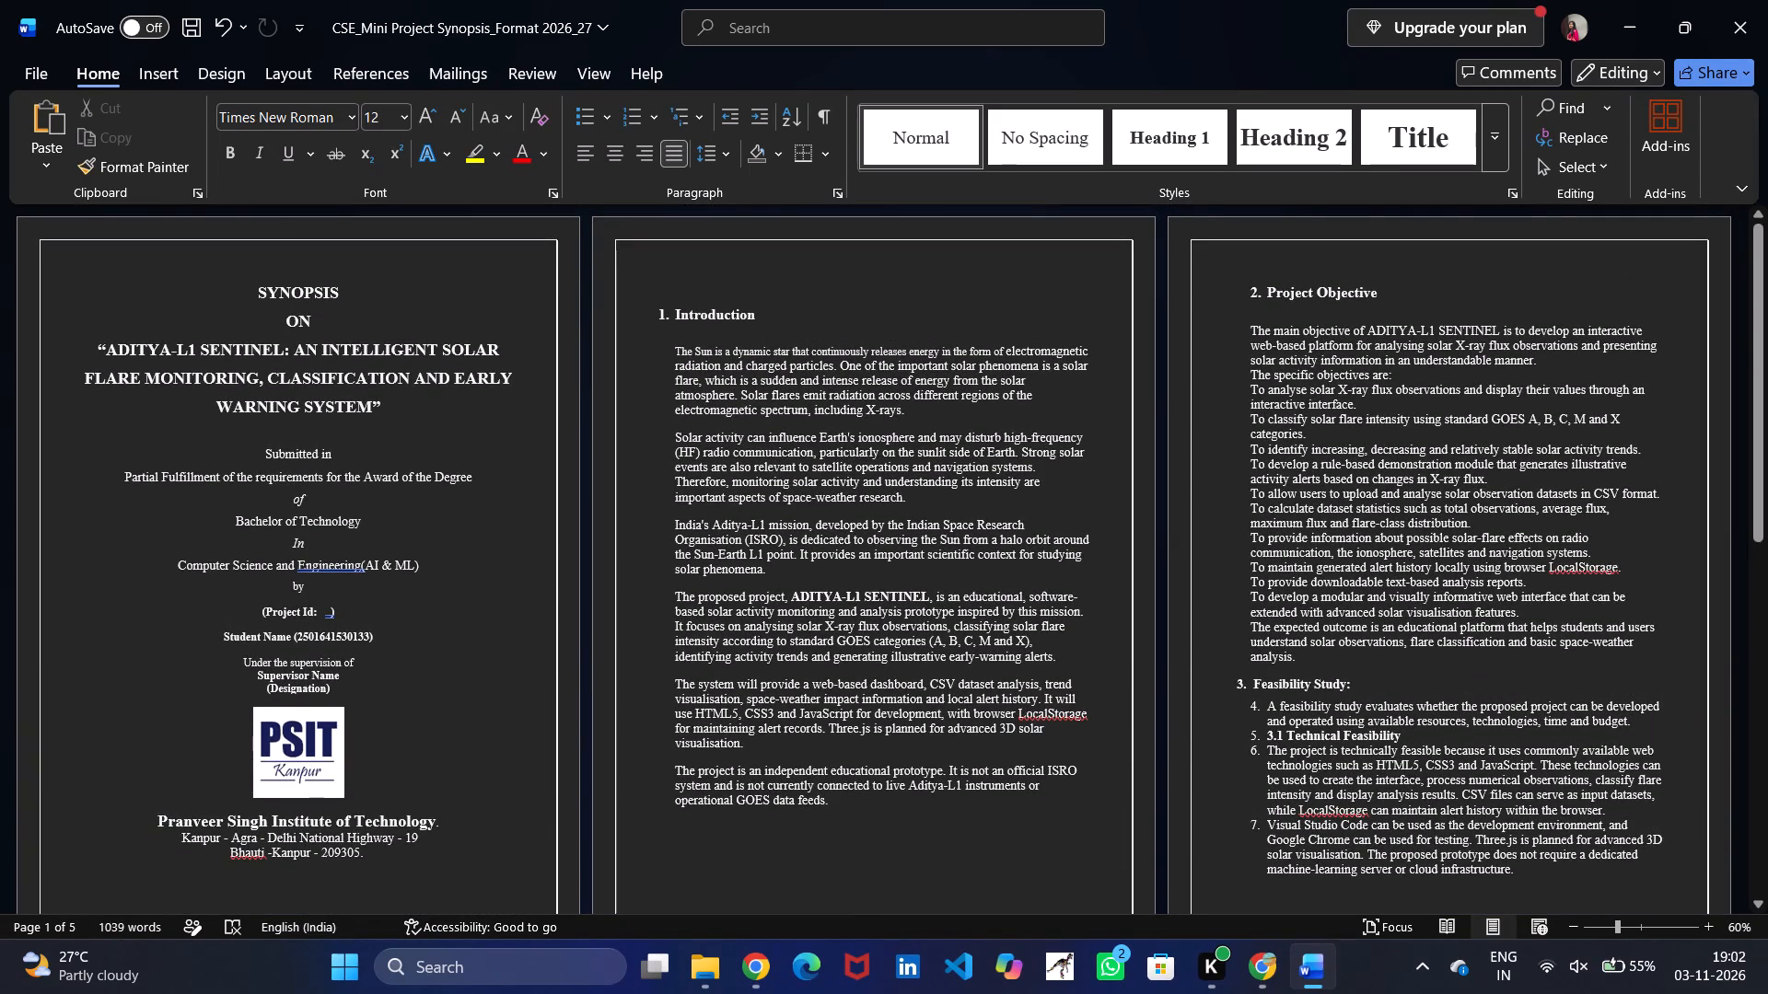
left_click(1288, 307)
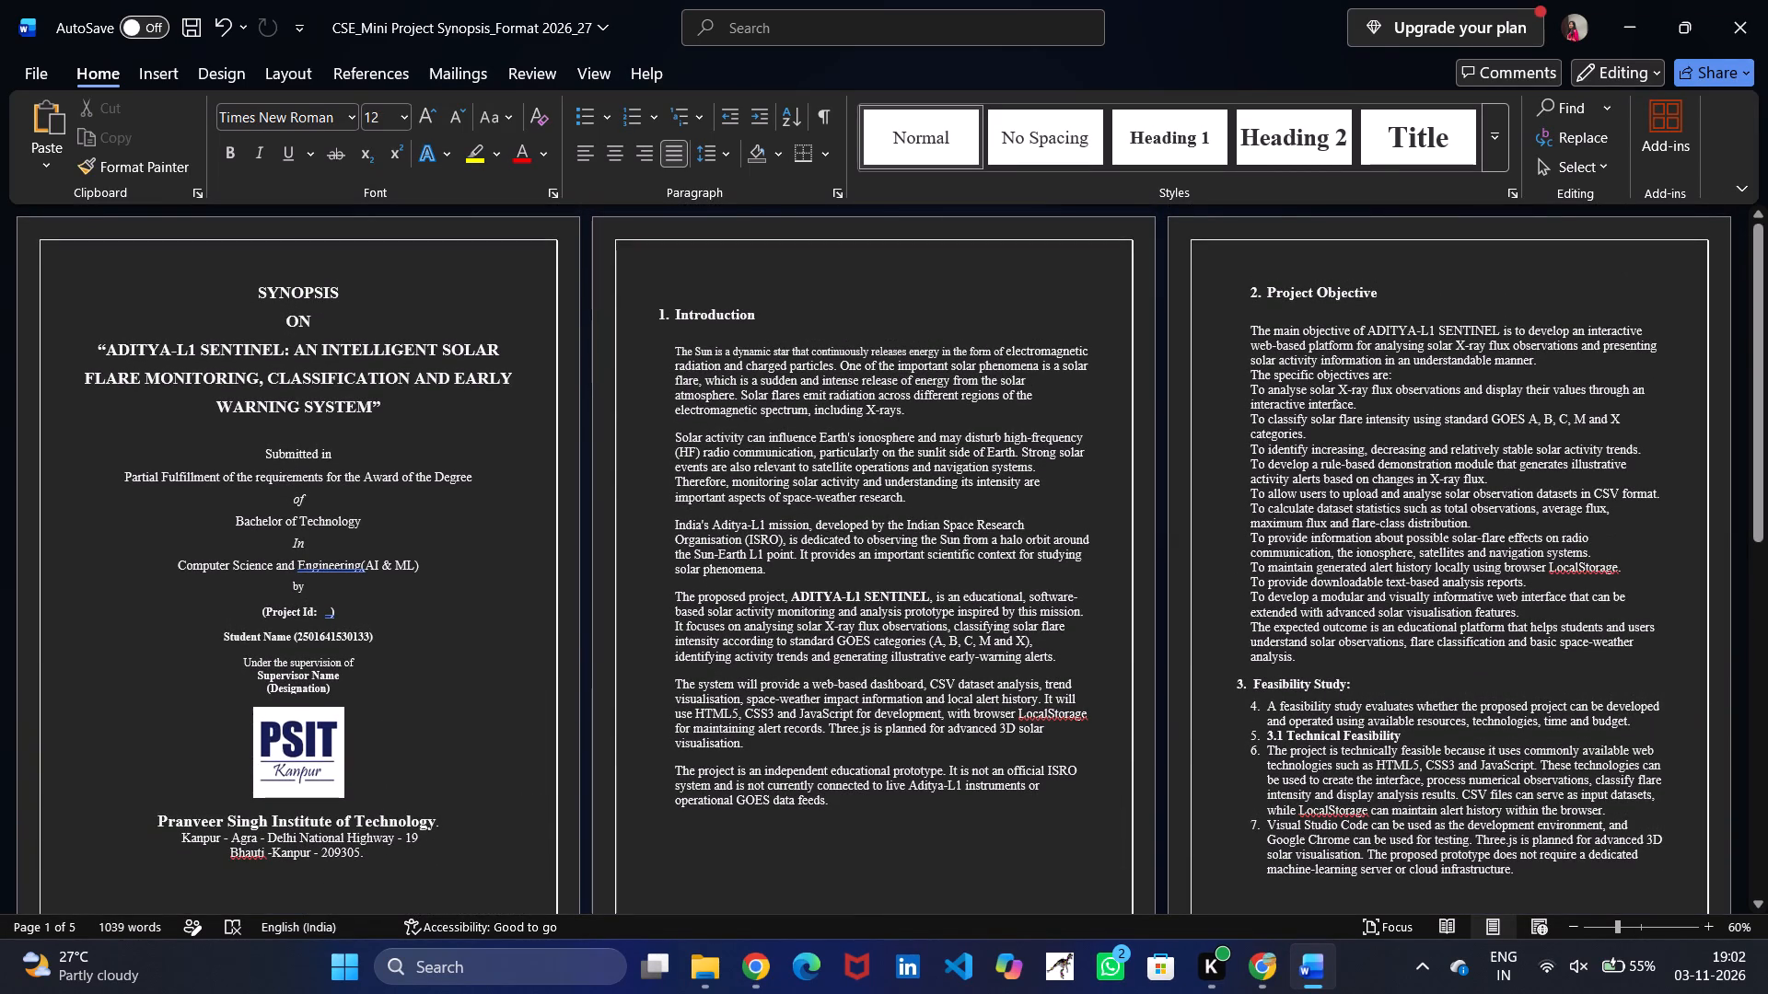
left_click(1273, 314)
key("BackSpace")
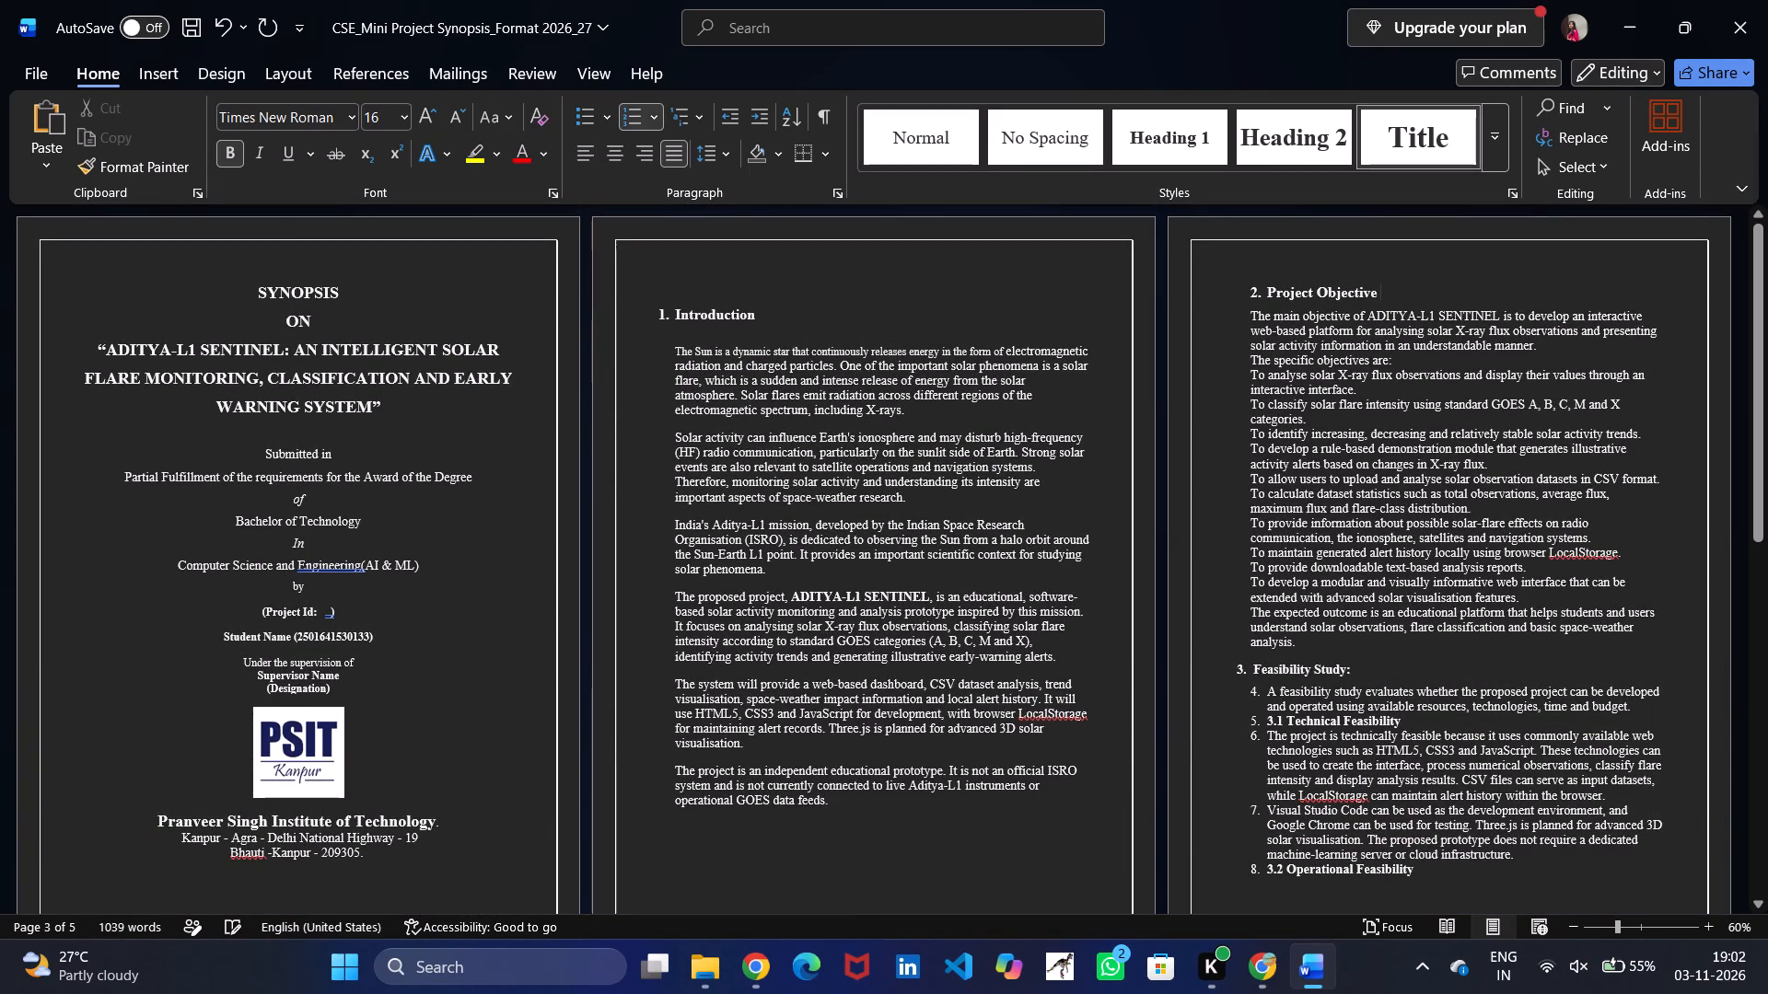
left_click(1309, 648)
key("Return")
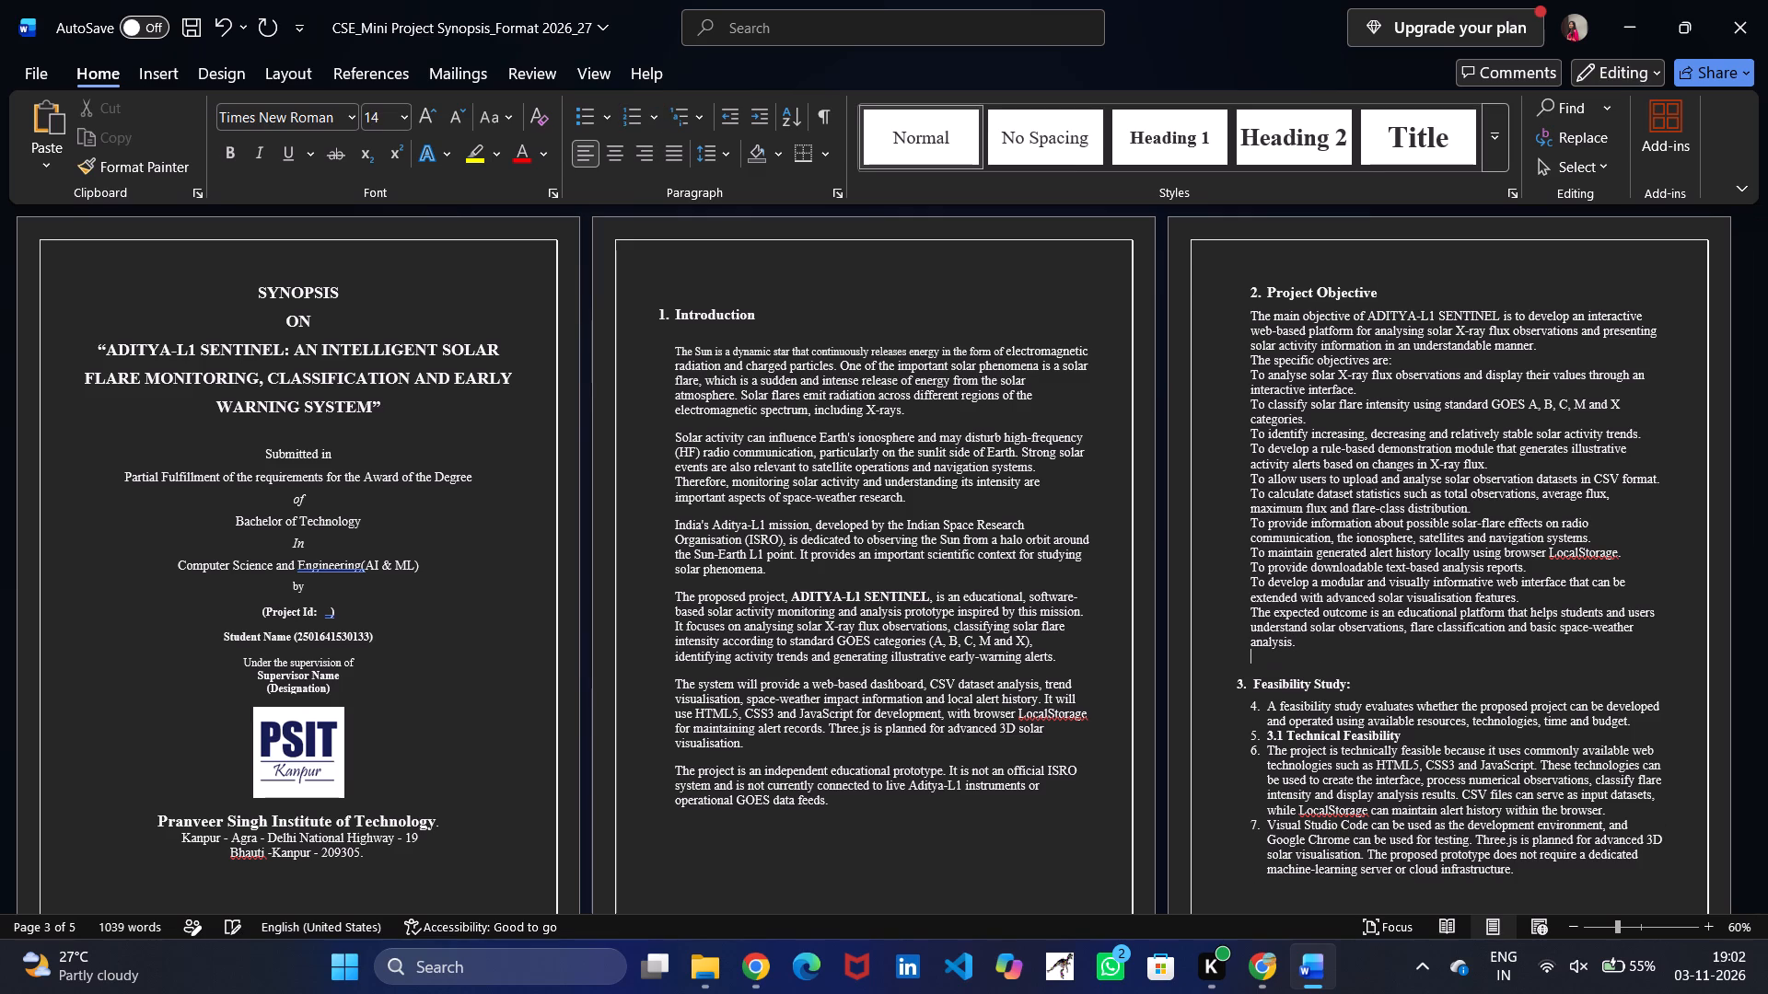
Remove the left indent of the first Introduction paragraph and insert one space before "The Sun".
left_click(785, 332)
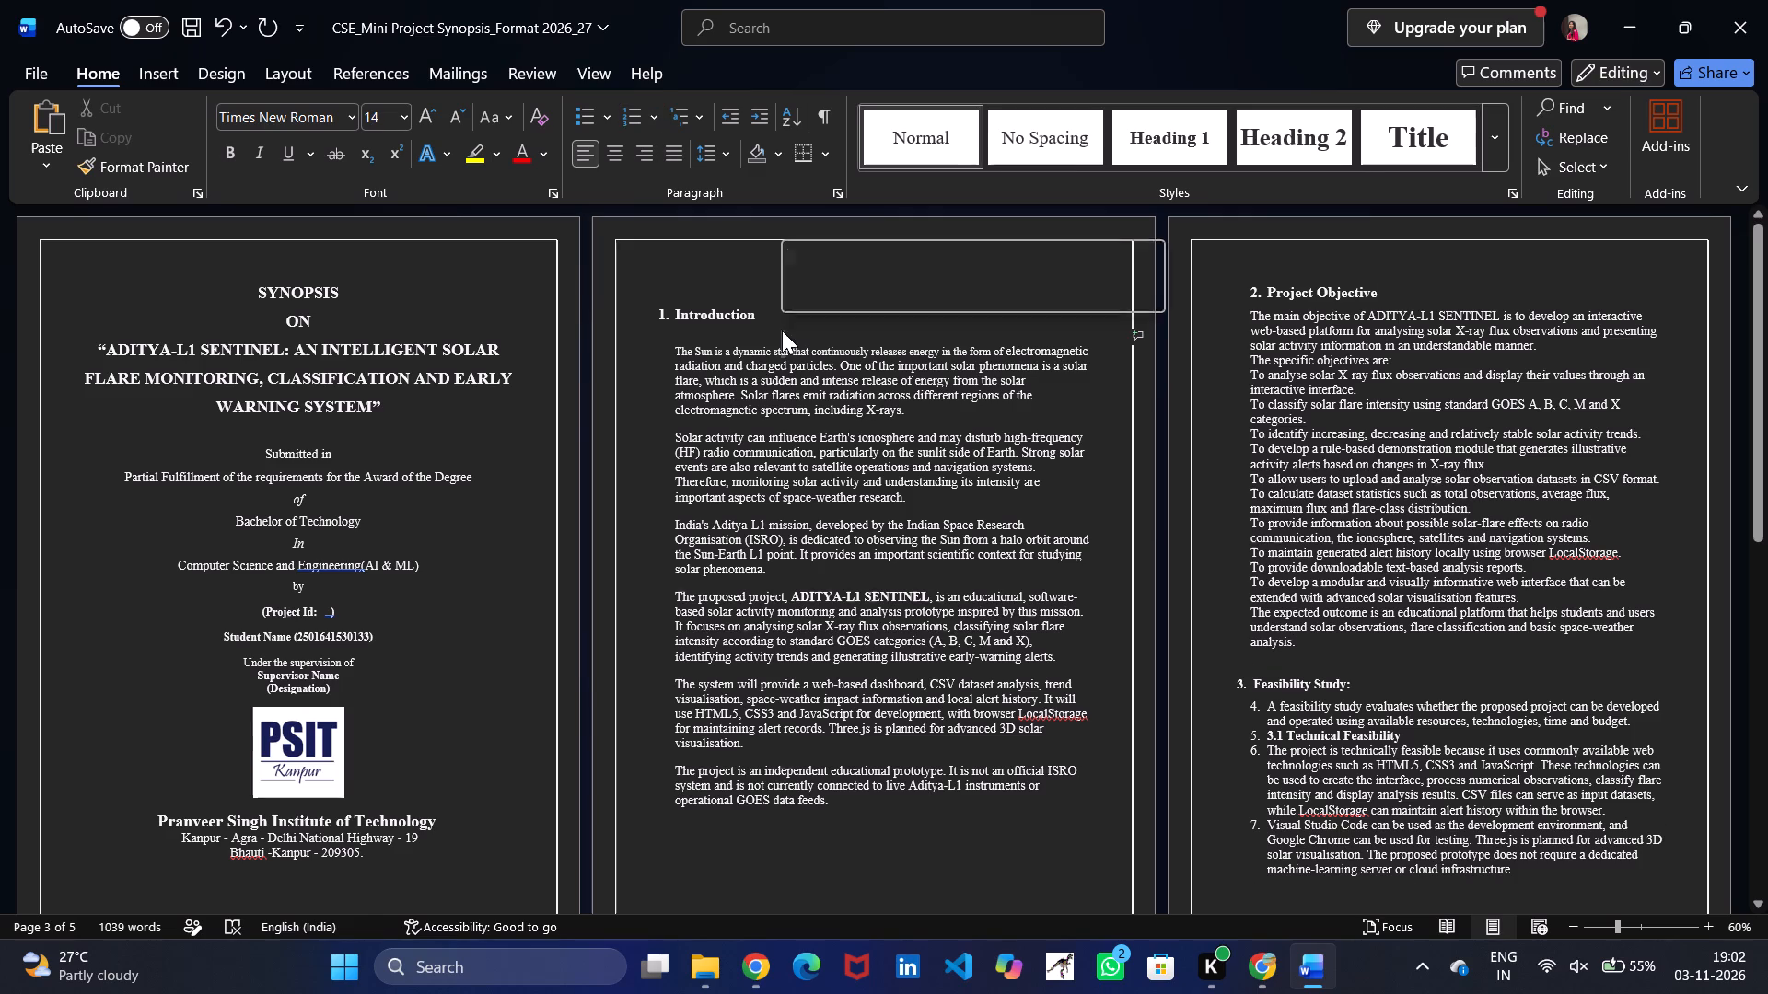
left_click(738, 329)
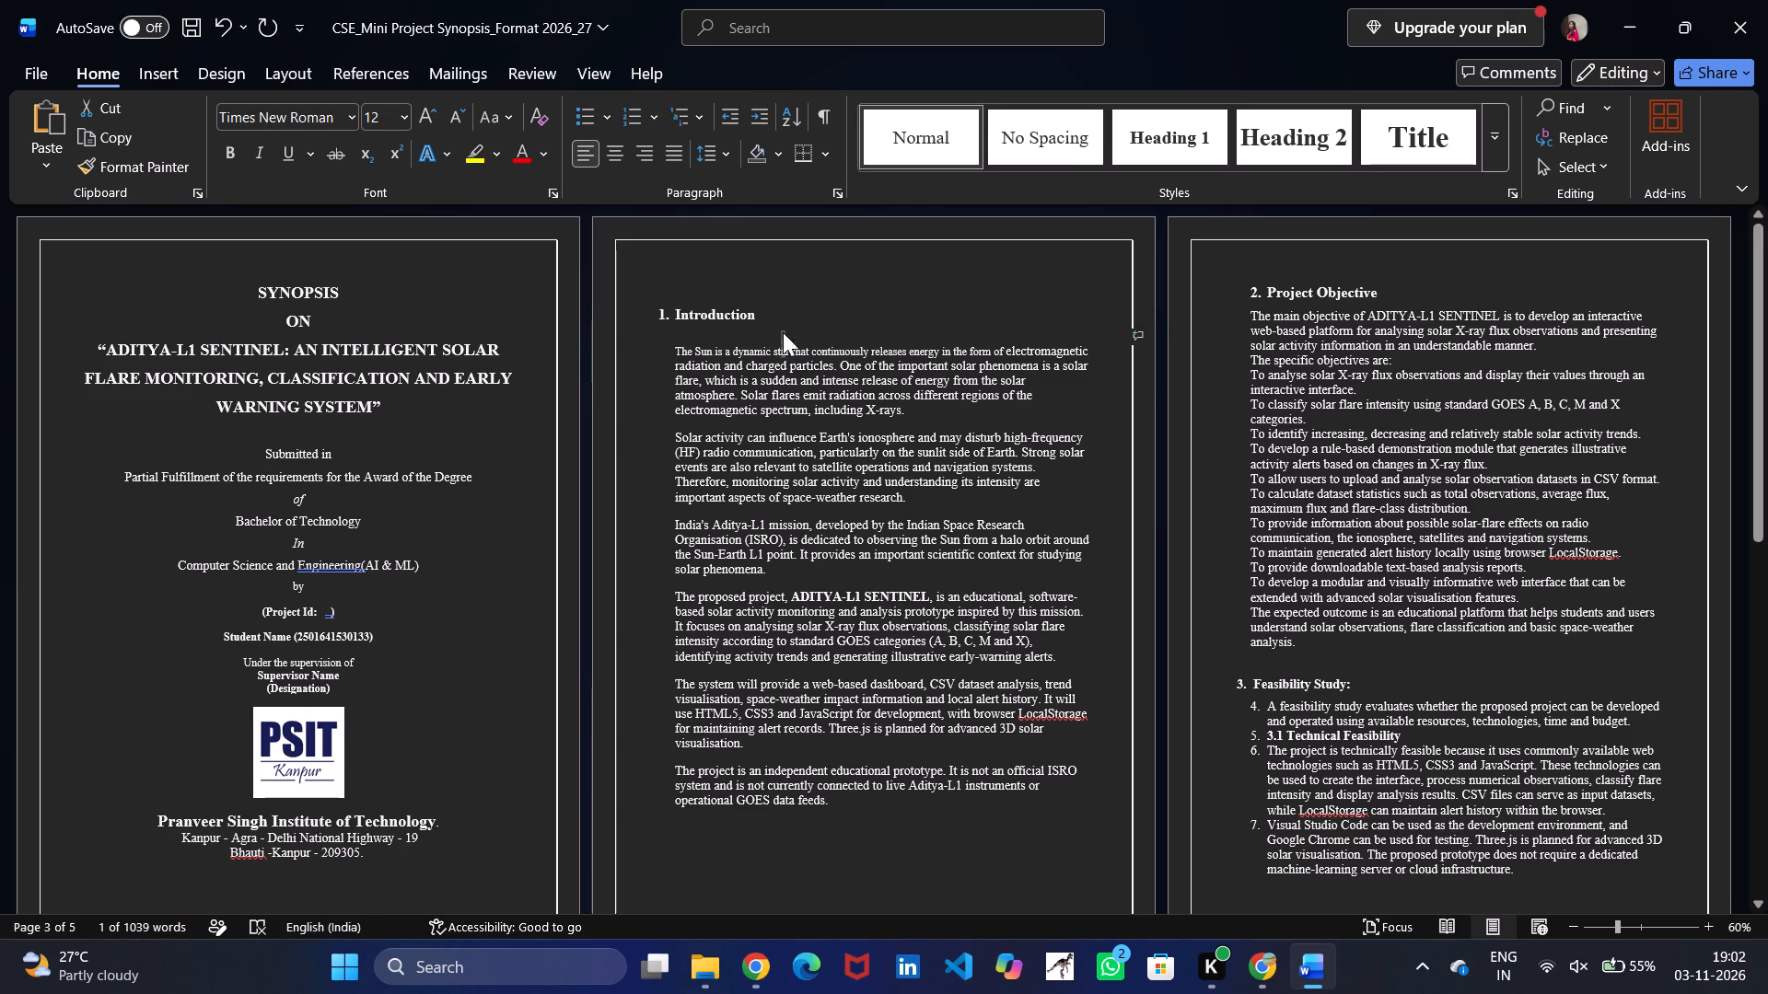
left_click(781, 331)
double_click(772, 331)
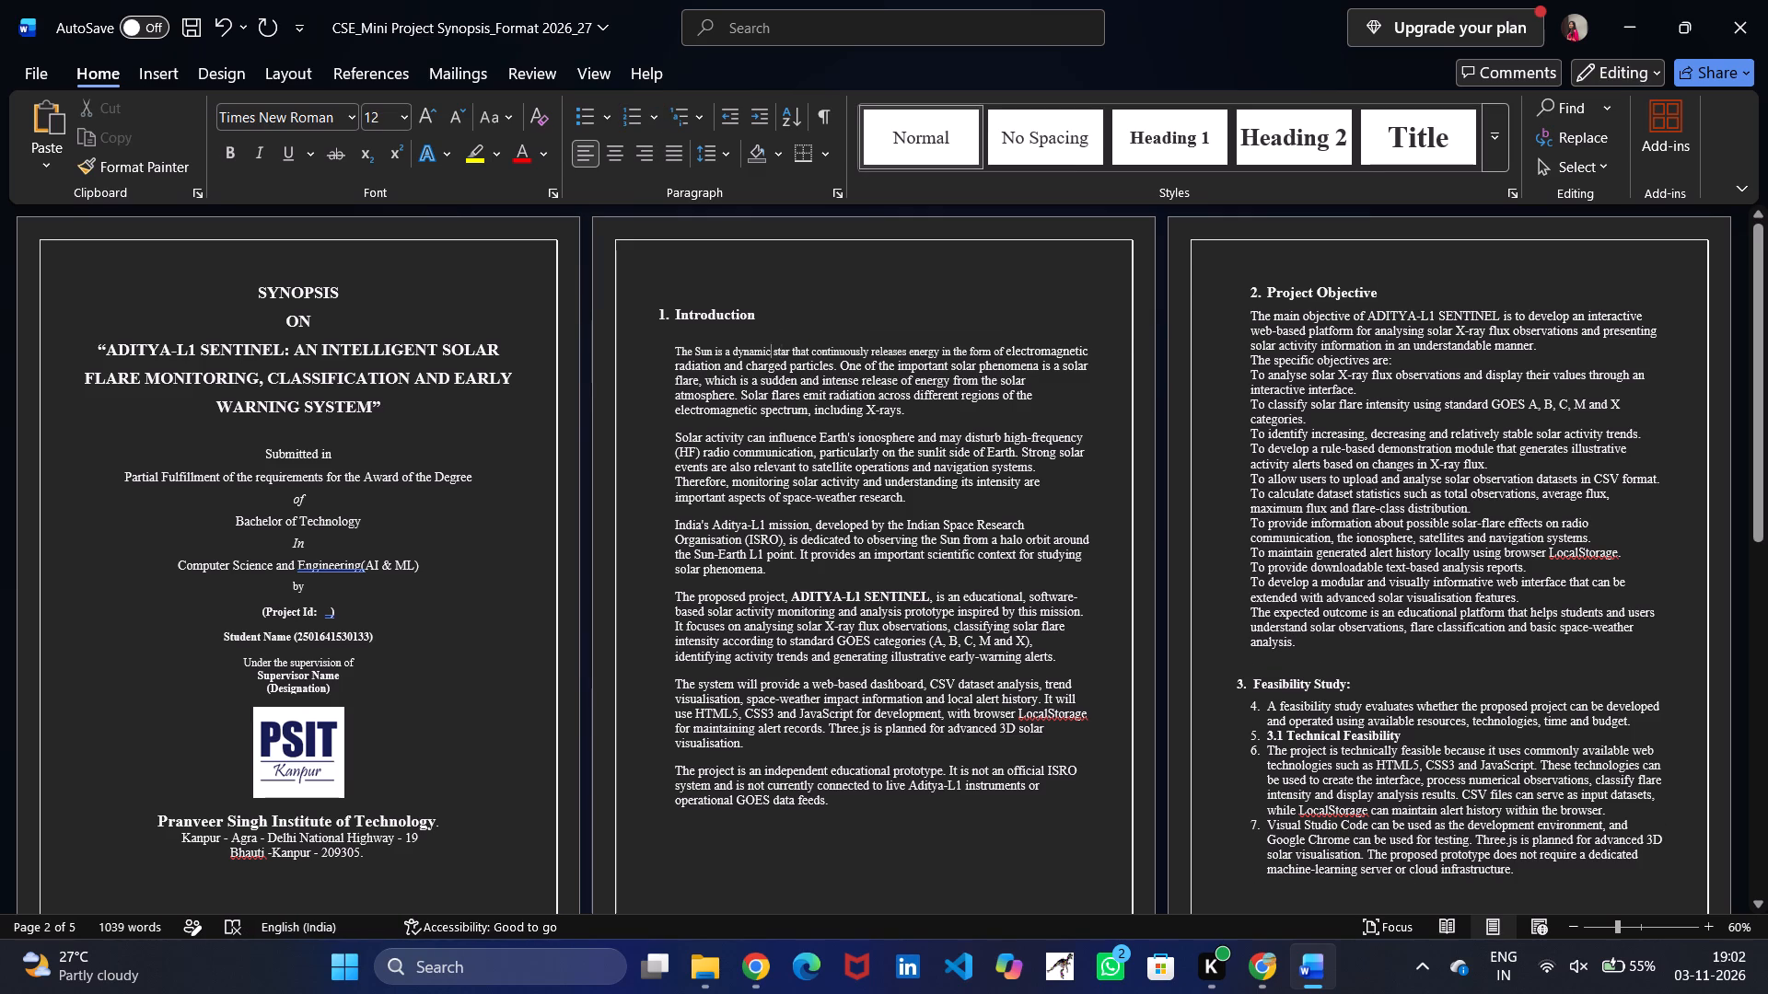
left_click(682, 336)
key("Left")
key("BackSpace")
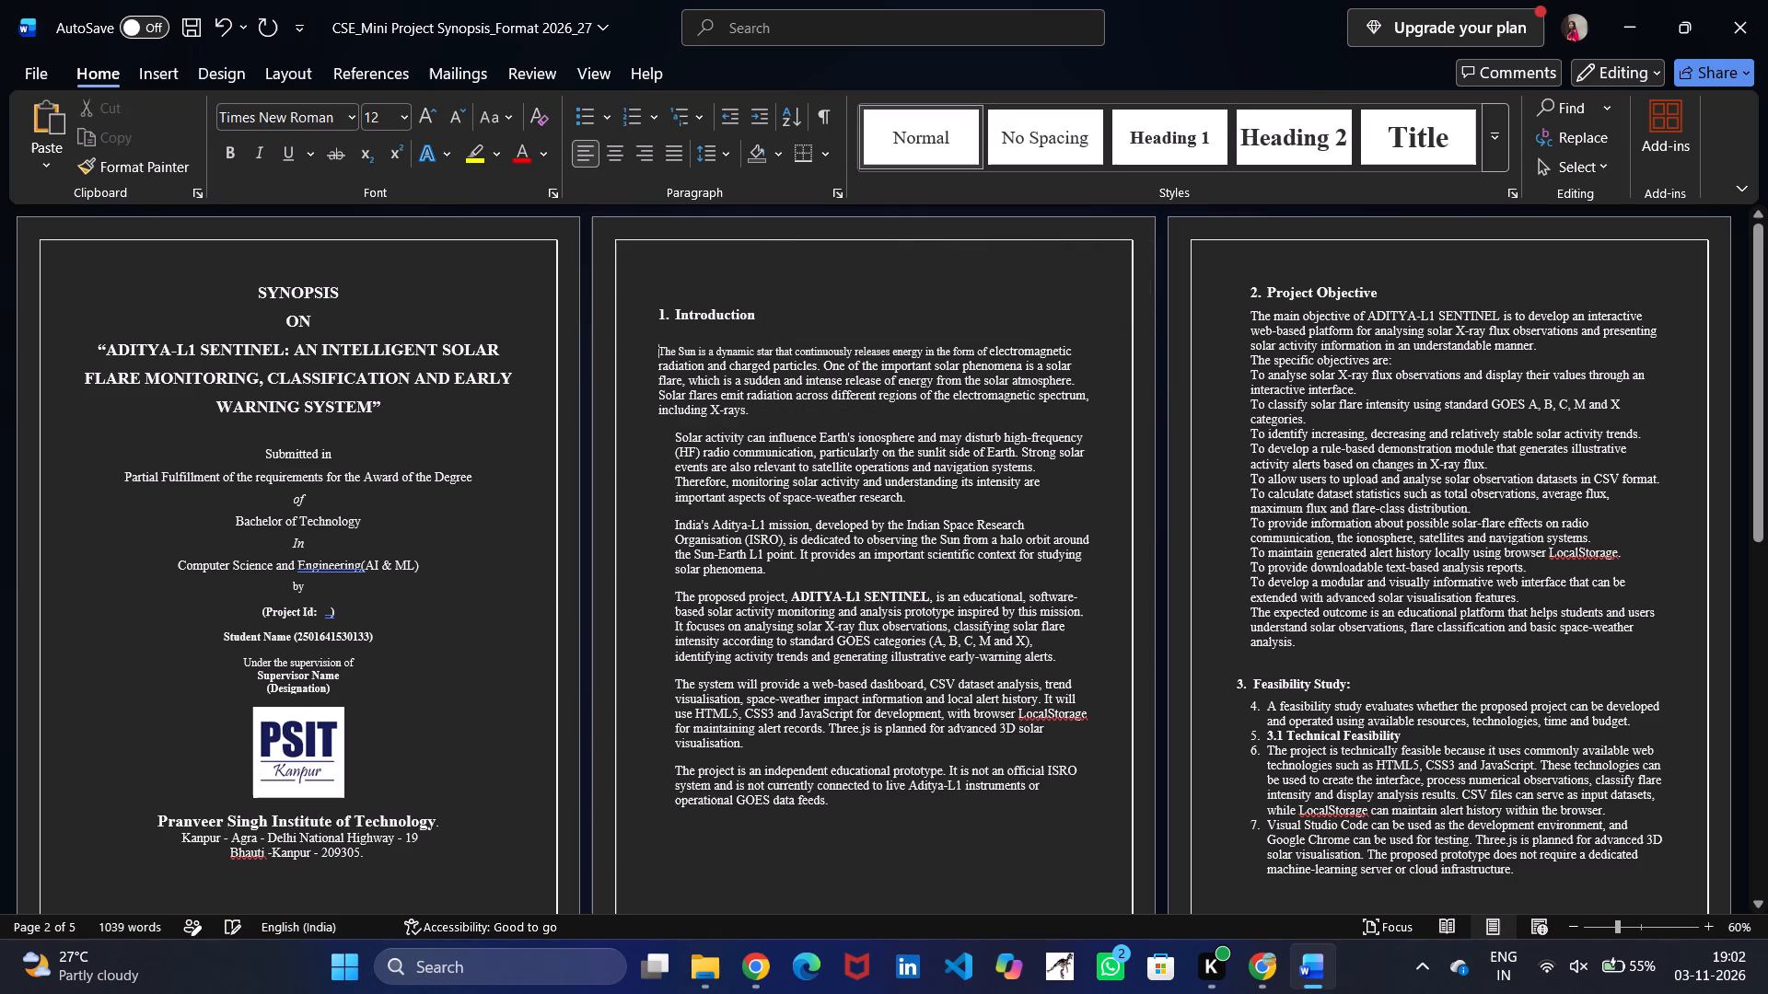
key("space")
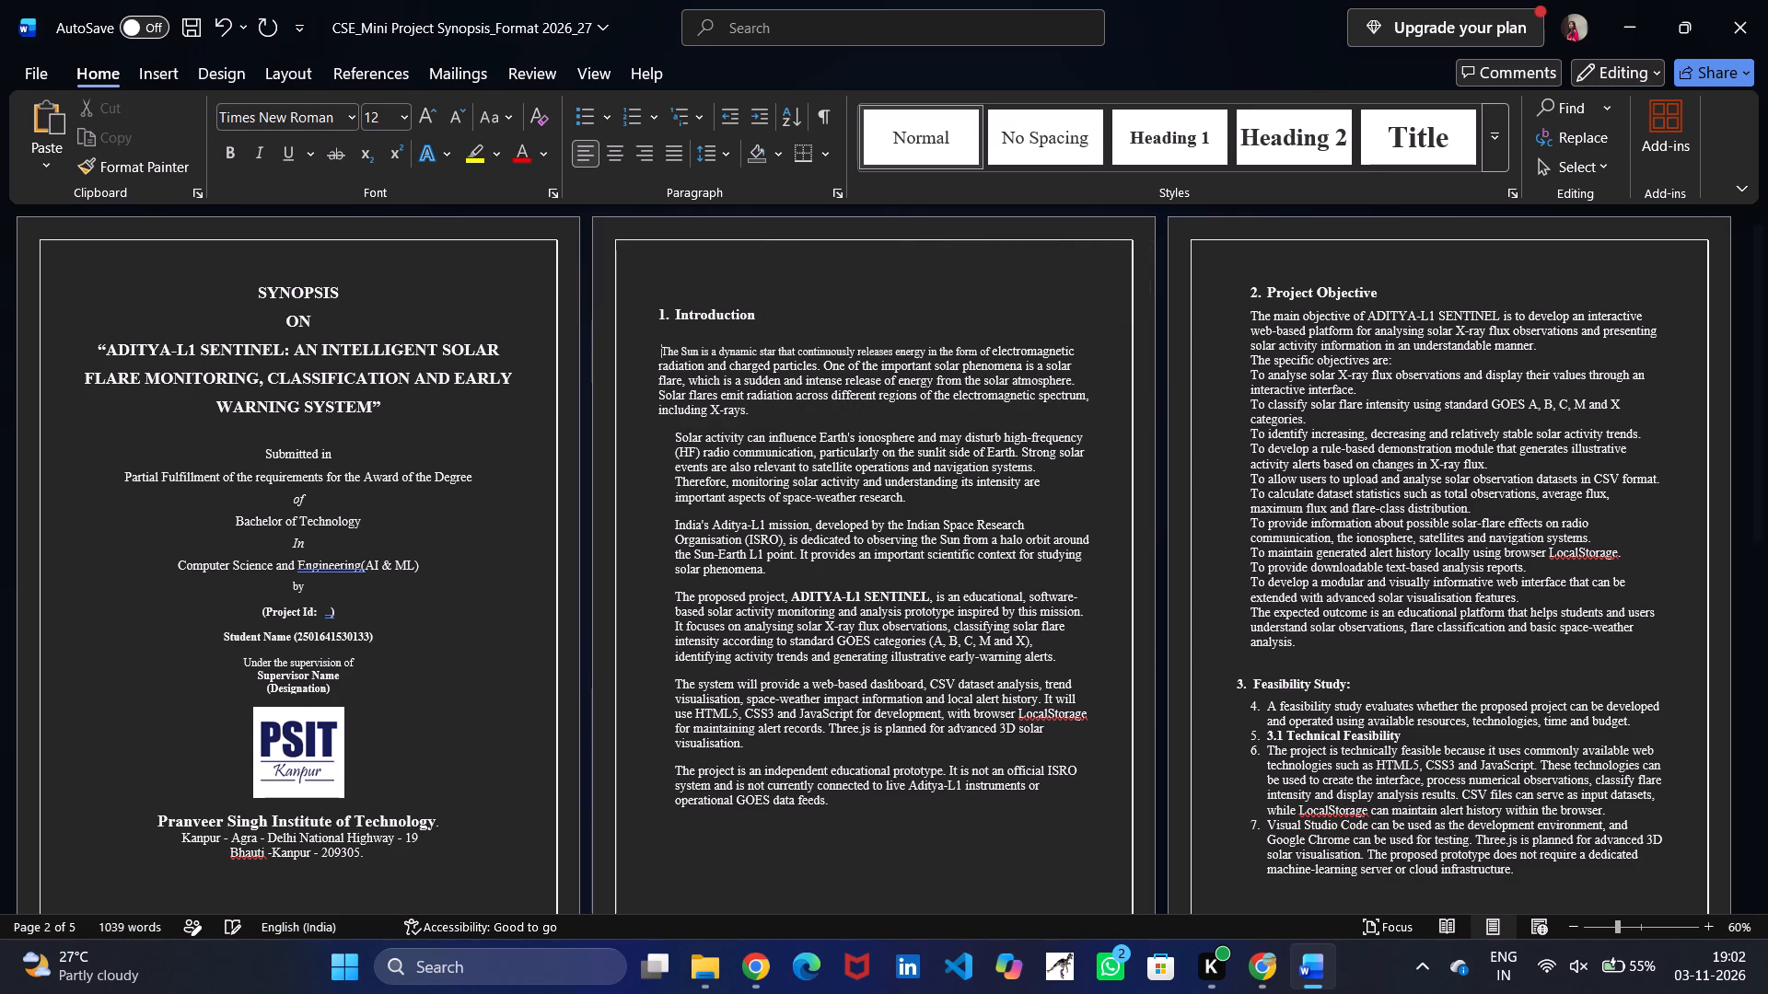
Retype "radiation" in the first Introduction paragraph with an extra leading space, and add two spaces before "including X-rays".
double_click(655, 366)
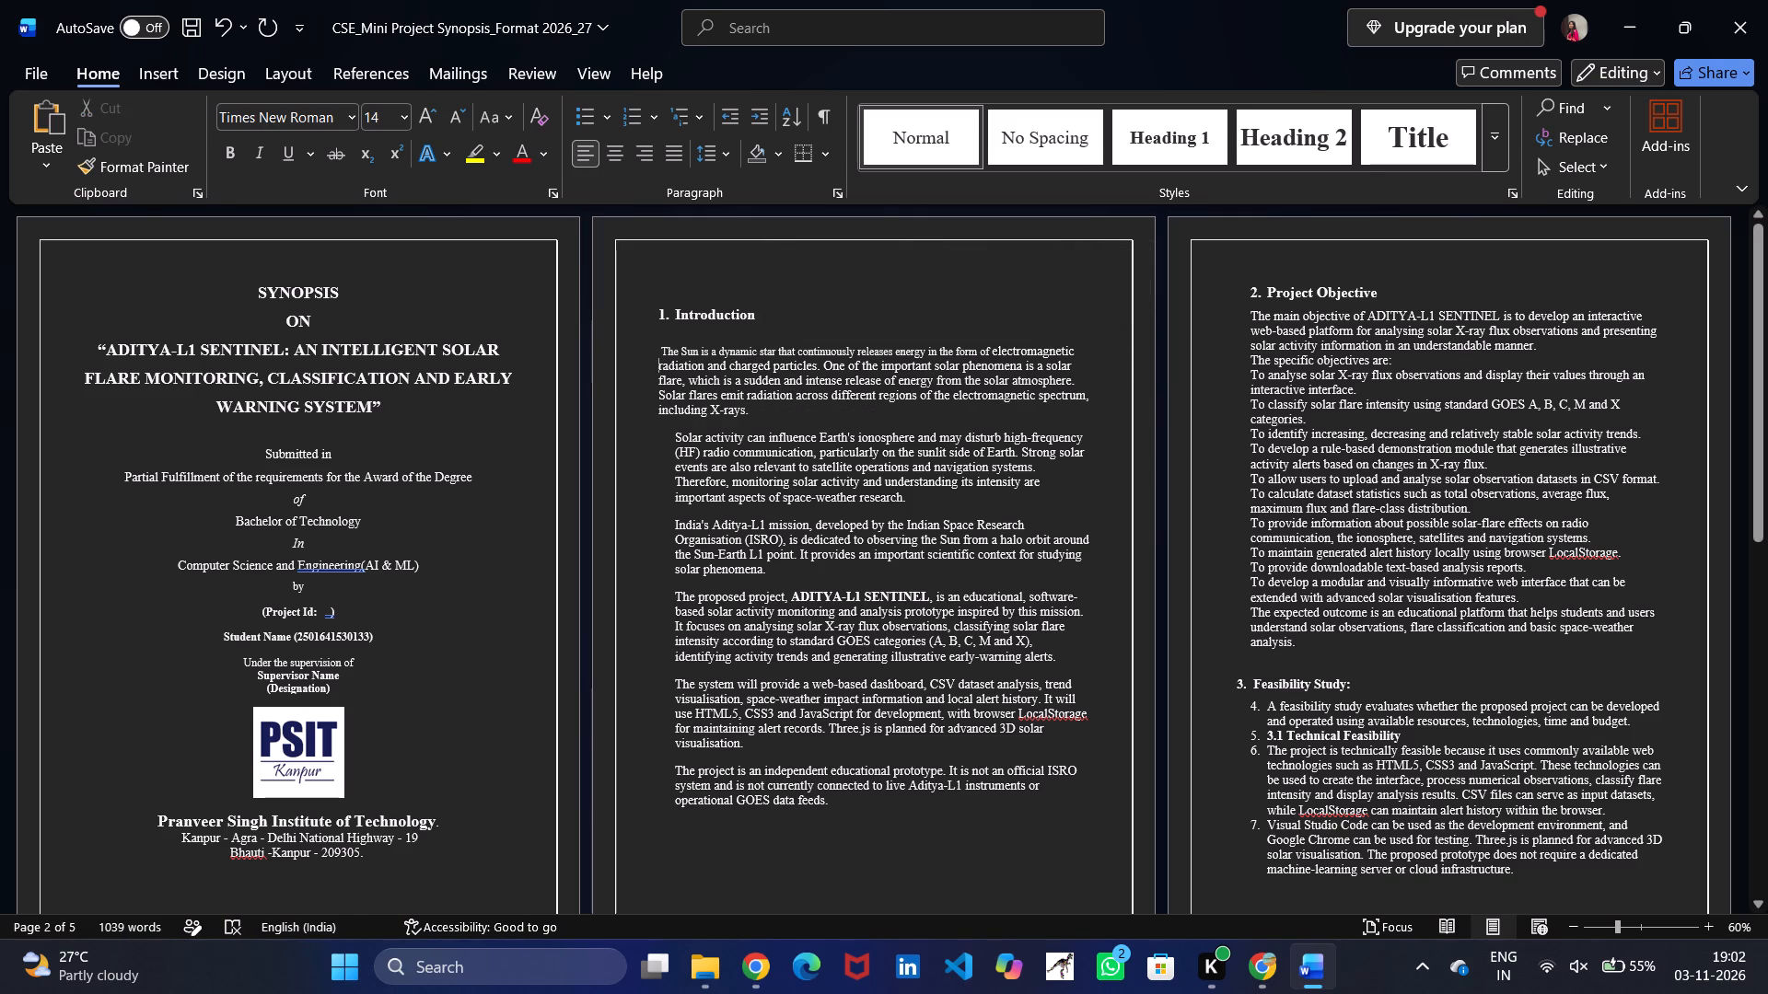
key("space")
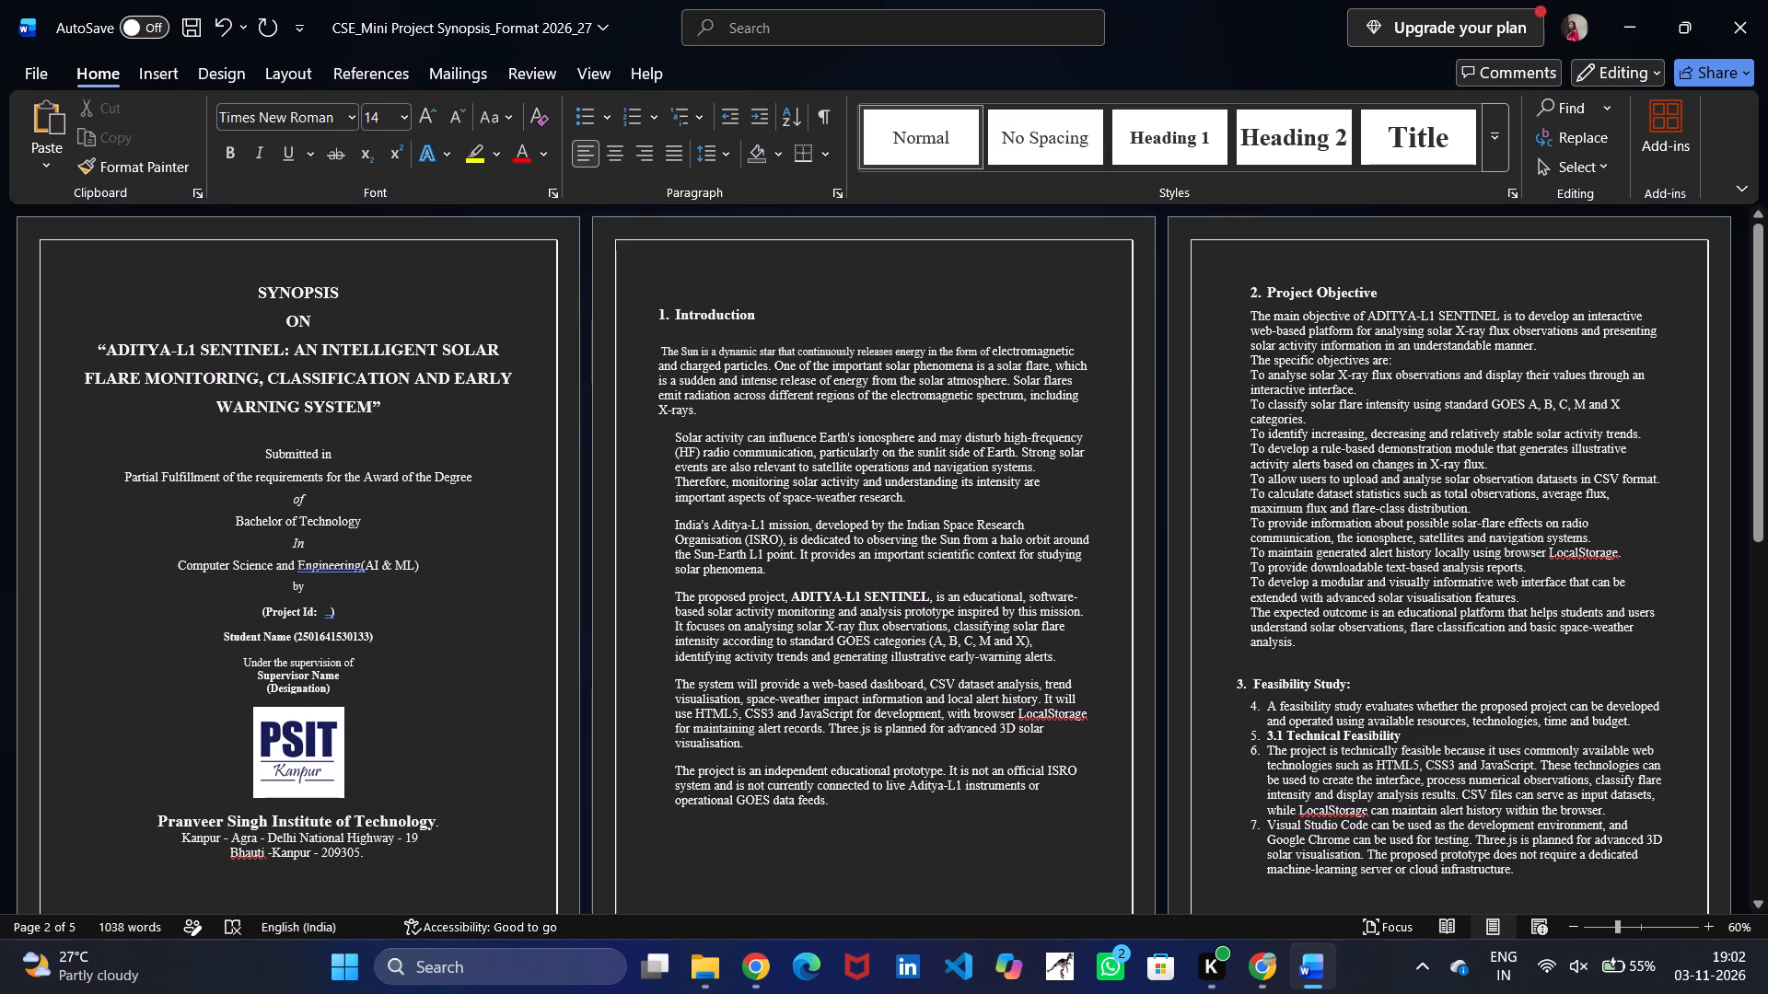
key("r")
key("BackSpace")
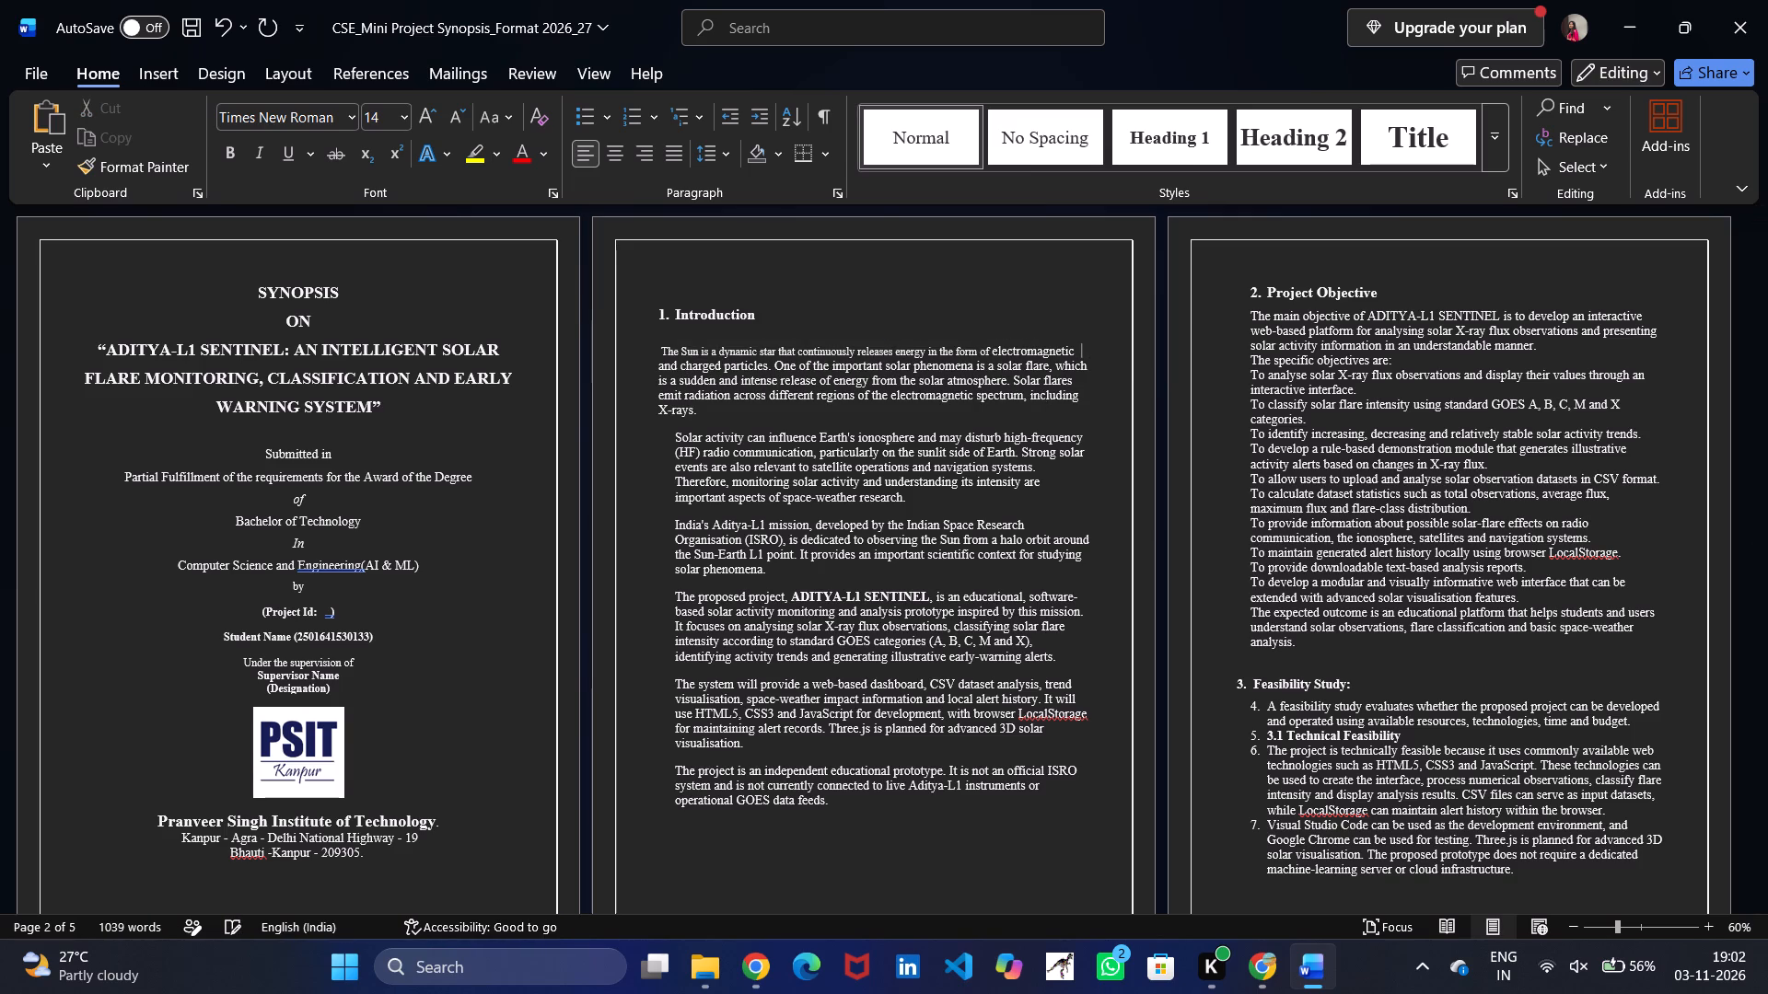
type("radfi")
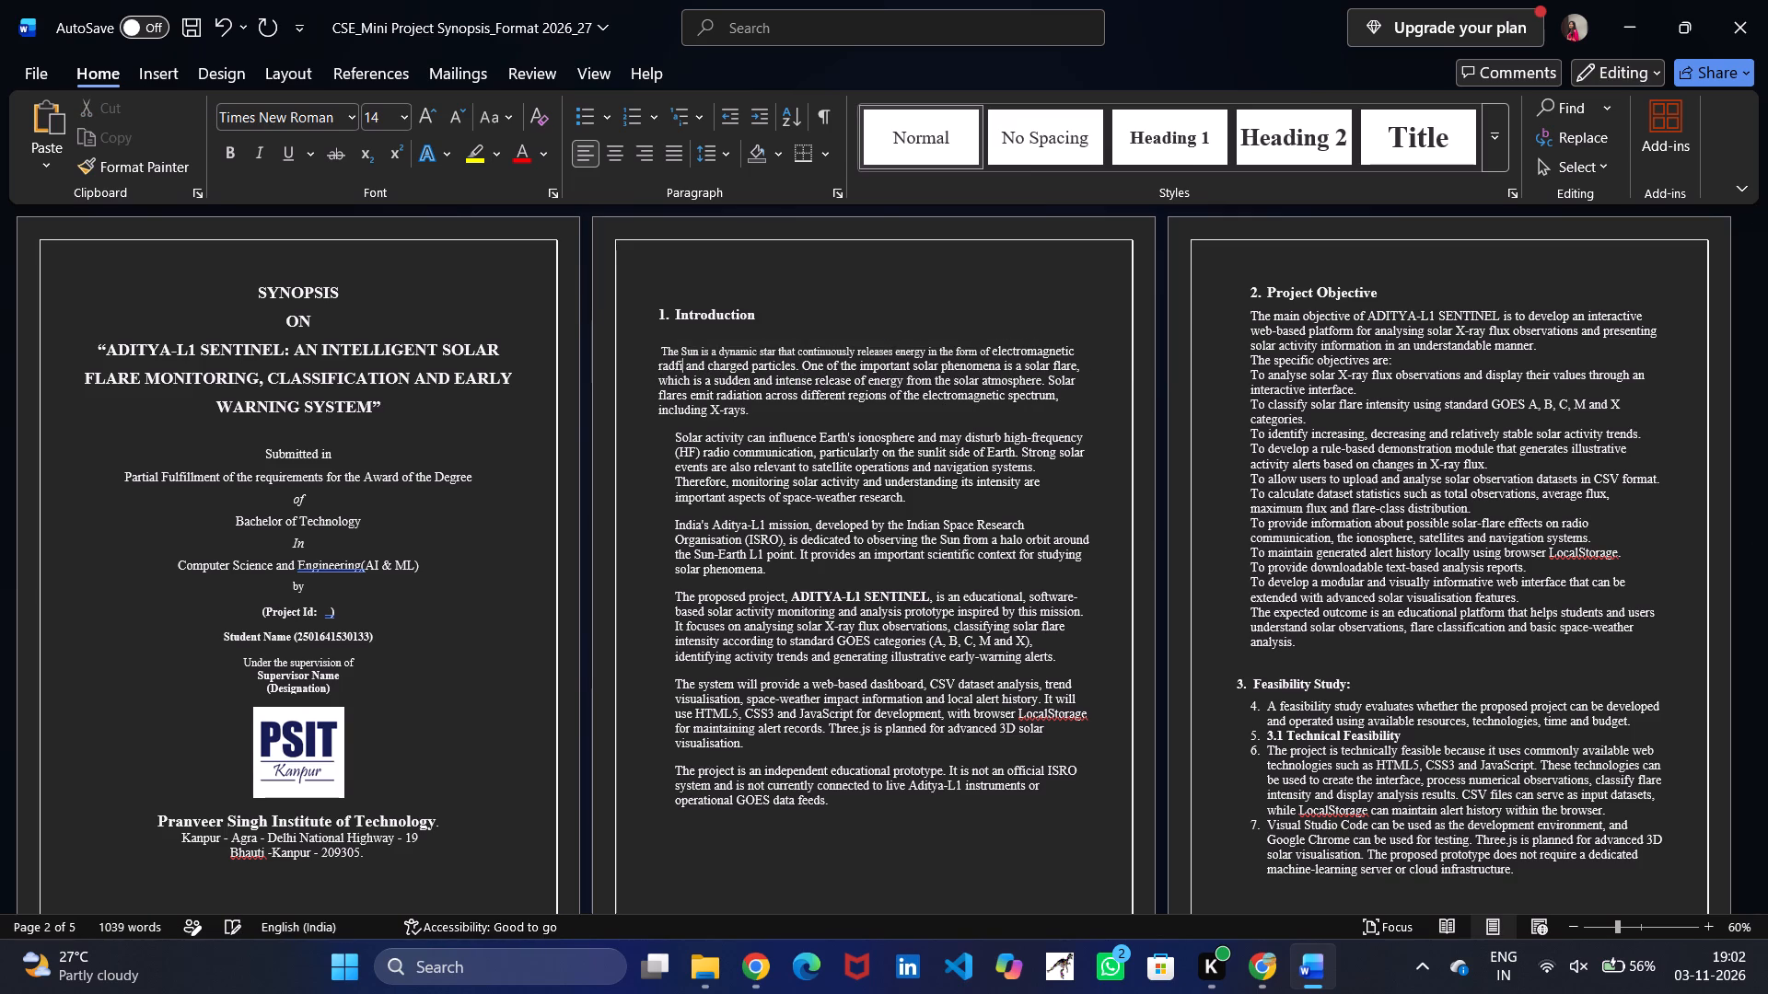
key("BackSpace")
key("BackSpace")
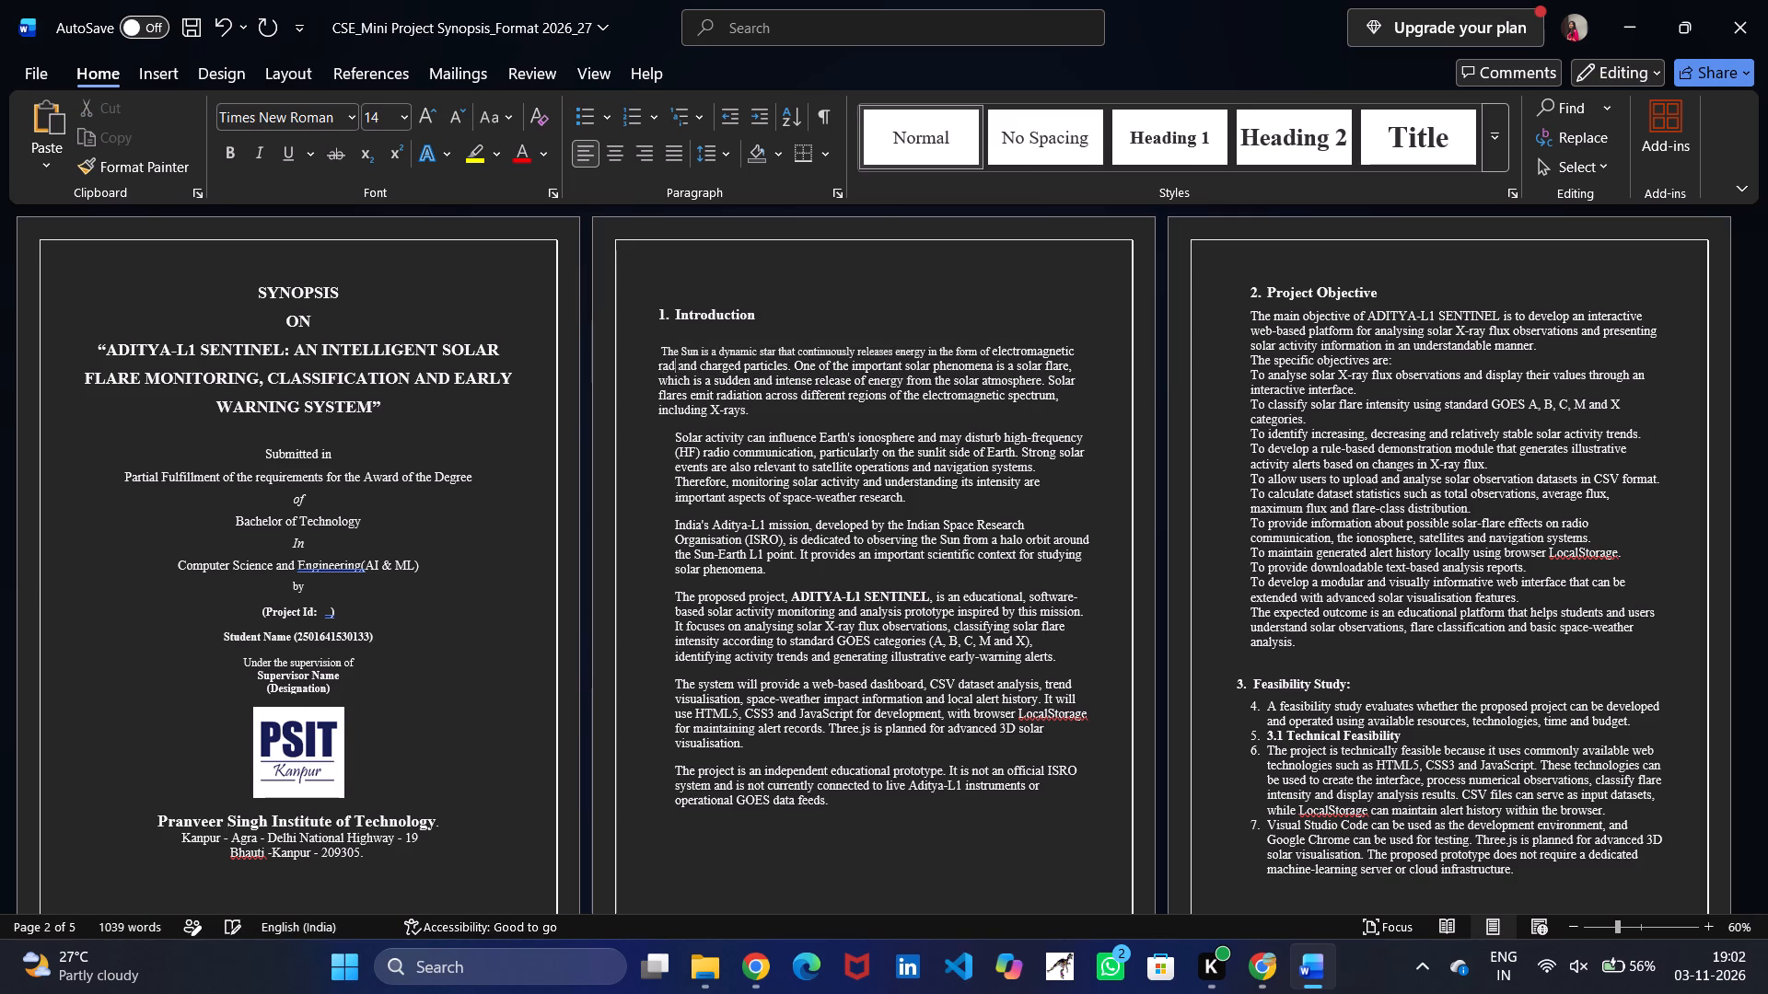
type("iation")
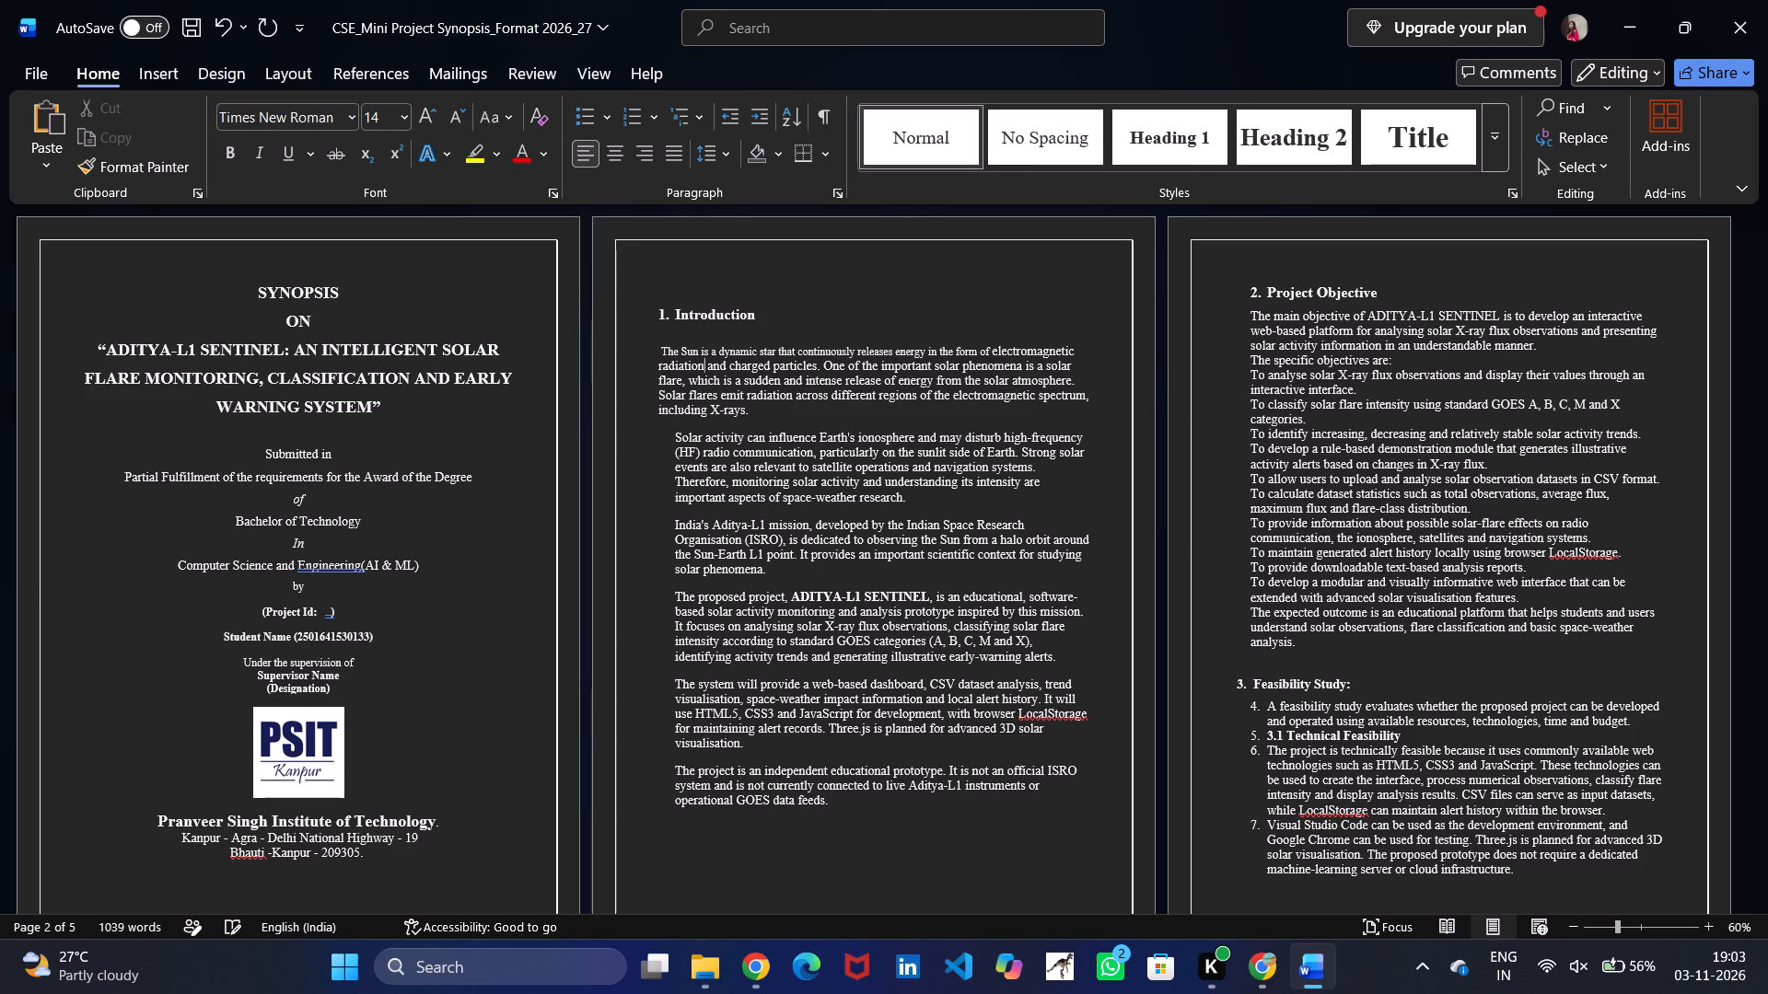
left_click(656, 404)
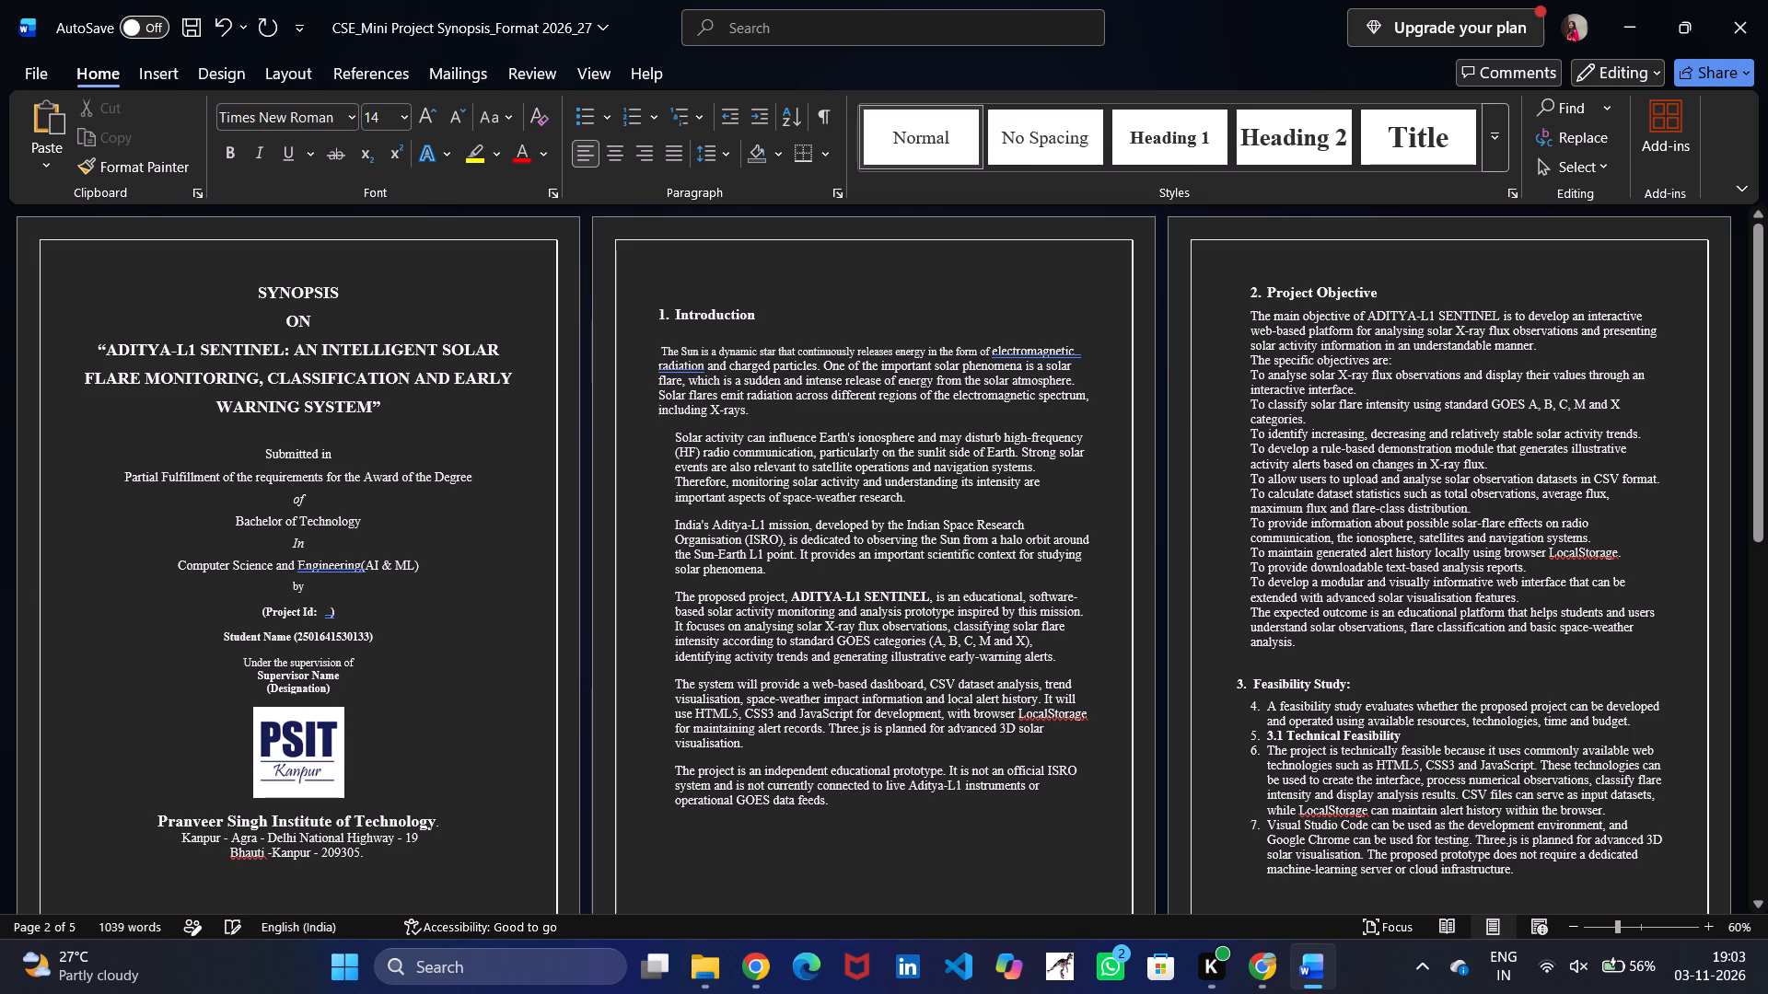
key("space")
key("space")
Close the gap below the Introduction heading by joining the first paragraph onto the heading's line.
left_click_drag(674, 439, 658, 403)
left_click(671, 526)
left_click(839, 317)
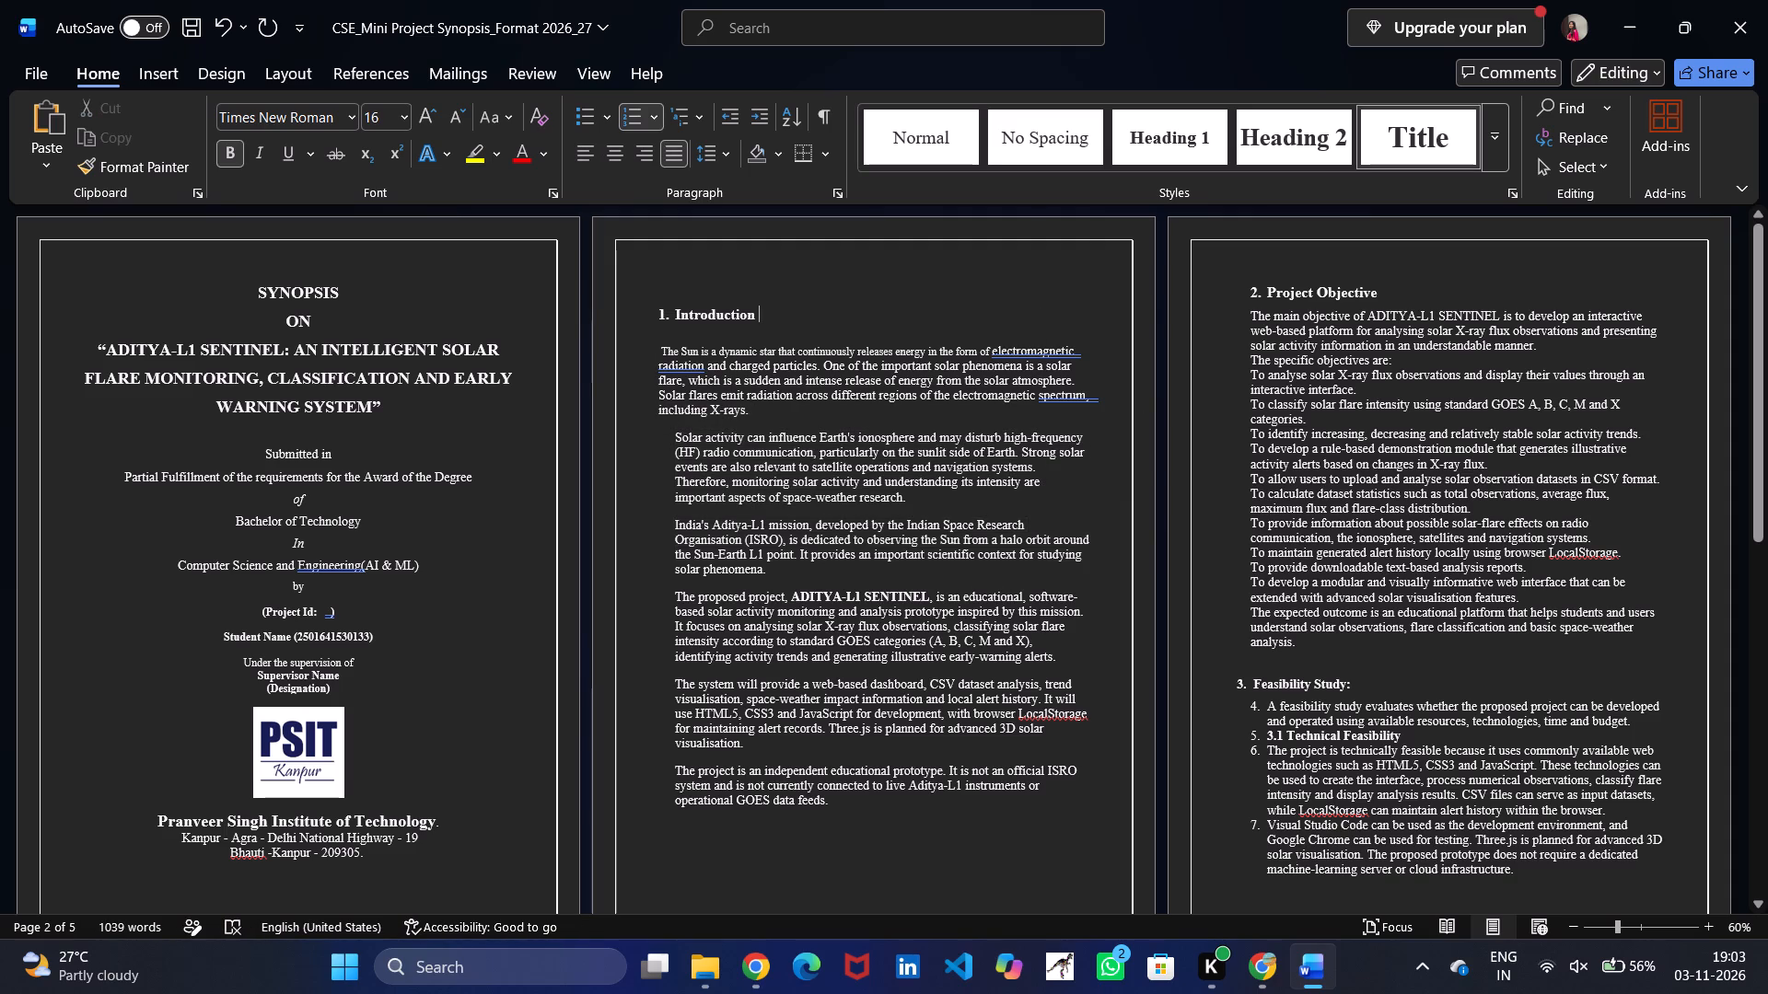
left_click(809, 331)
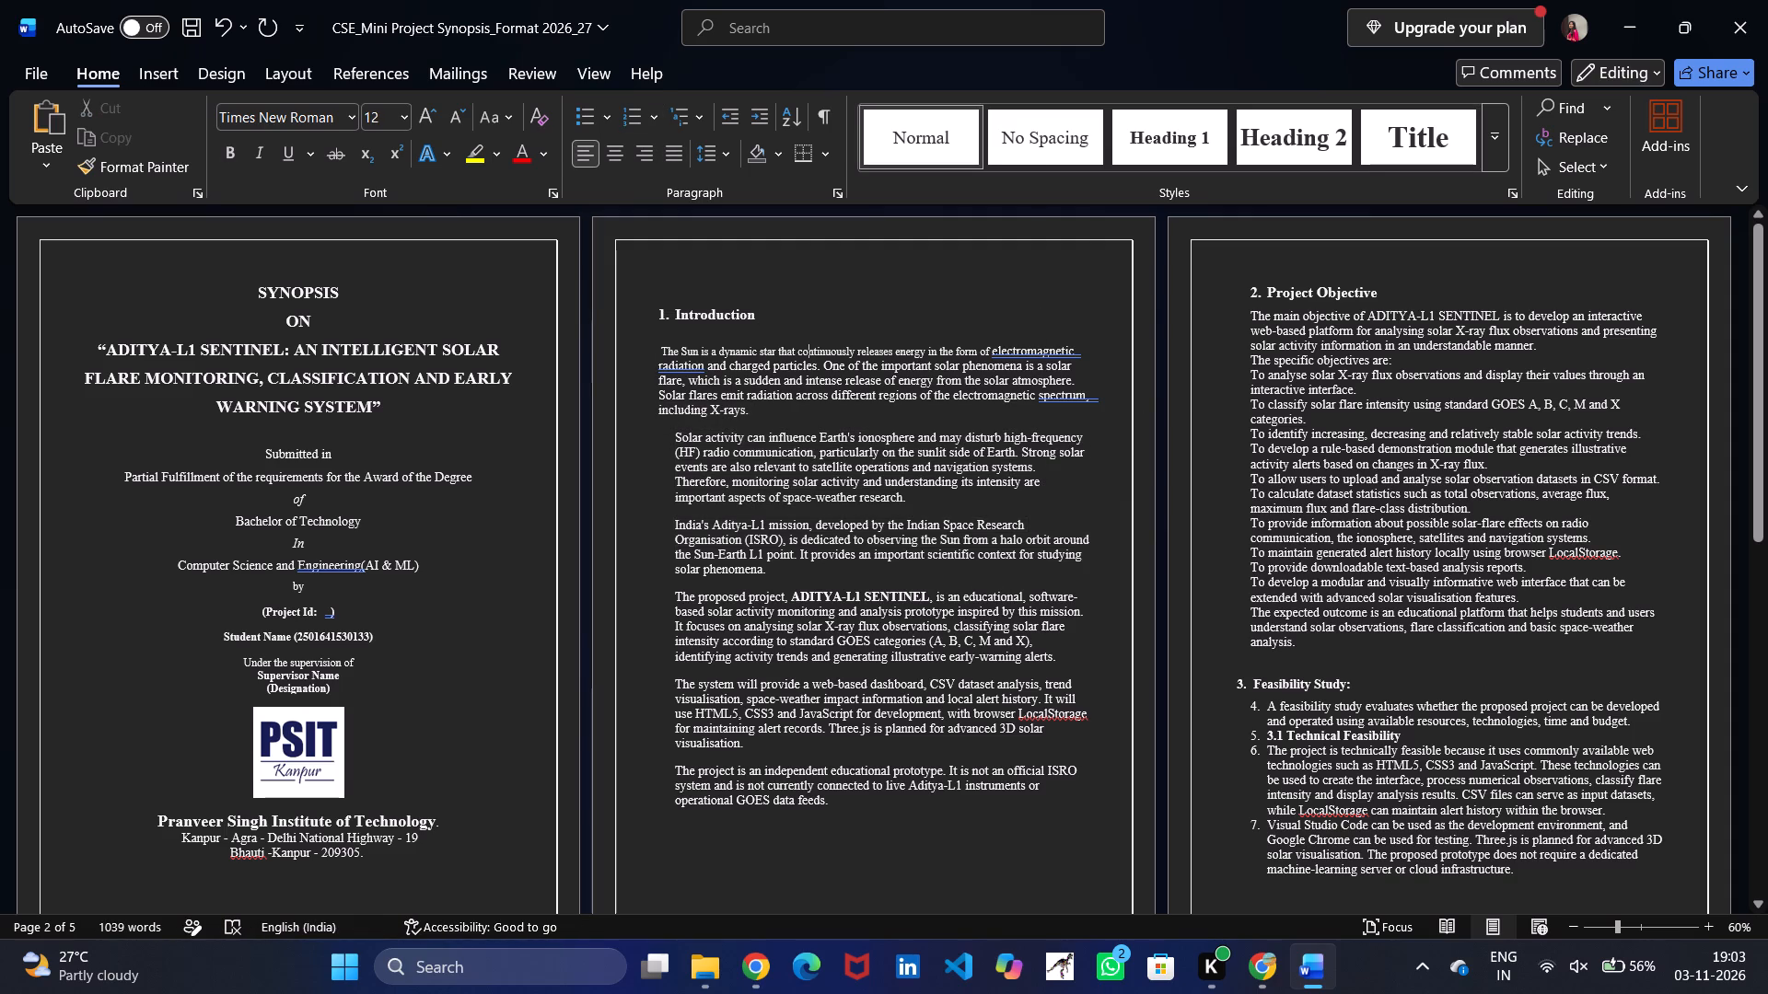
left_click(656, 348)
key("BackSpace")
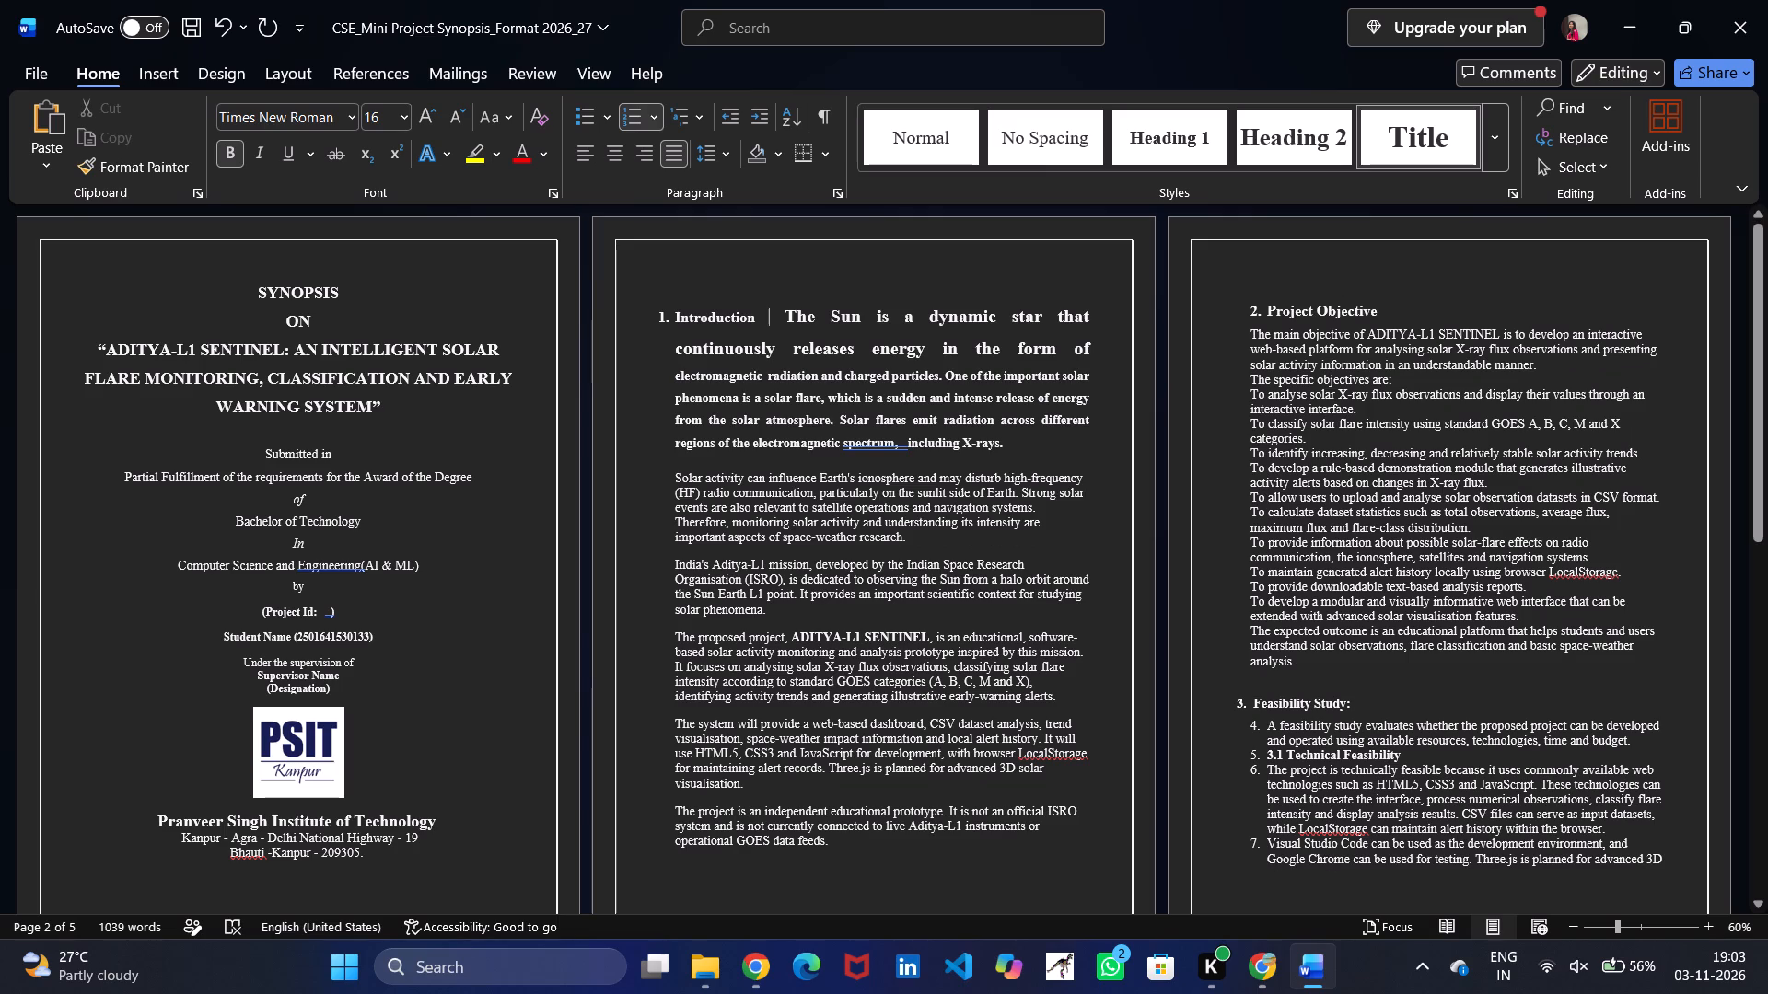
Set the font size of the first Introduction paragraph, from "The Sun" through "including X-rays", to 14.
left_click_drag(1026, 449, 787, 318)
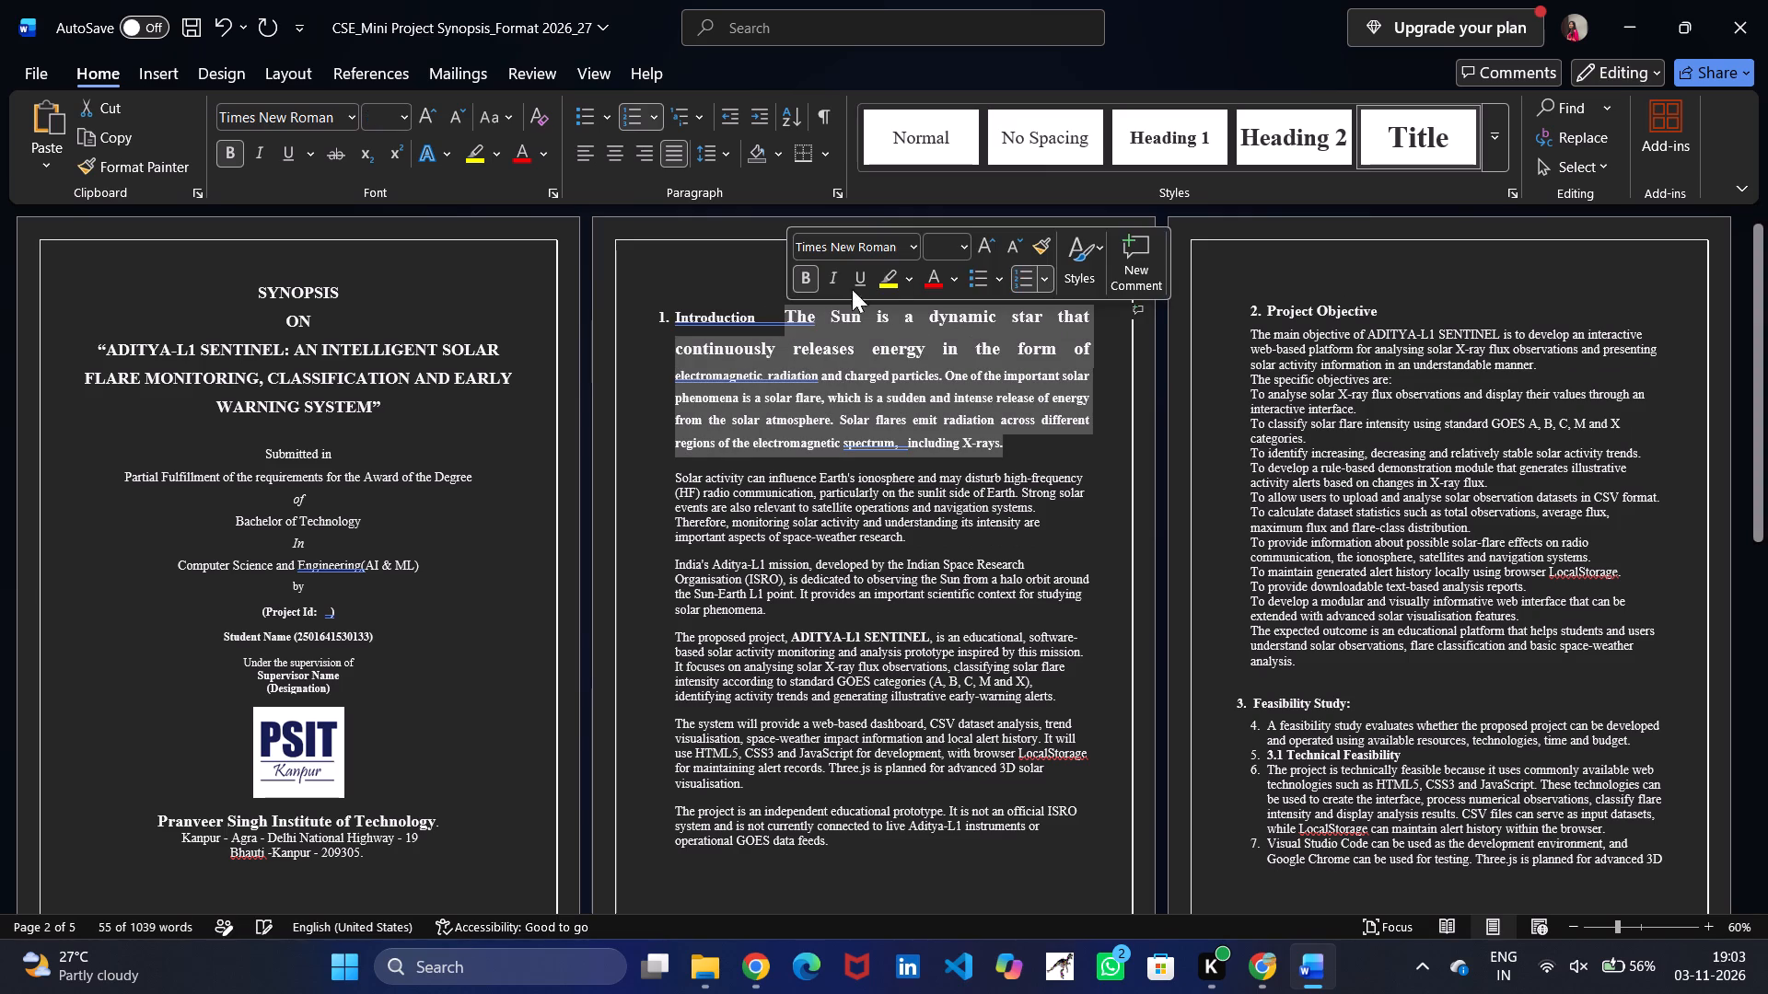
left_click(960, 236)
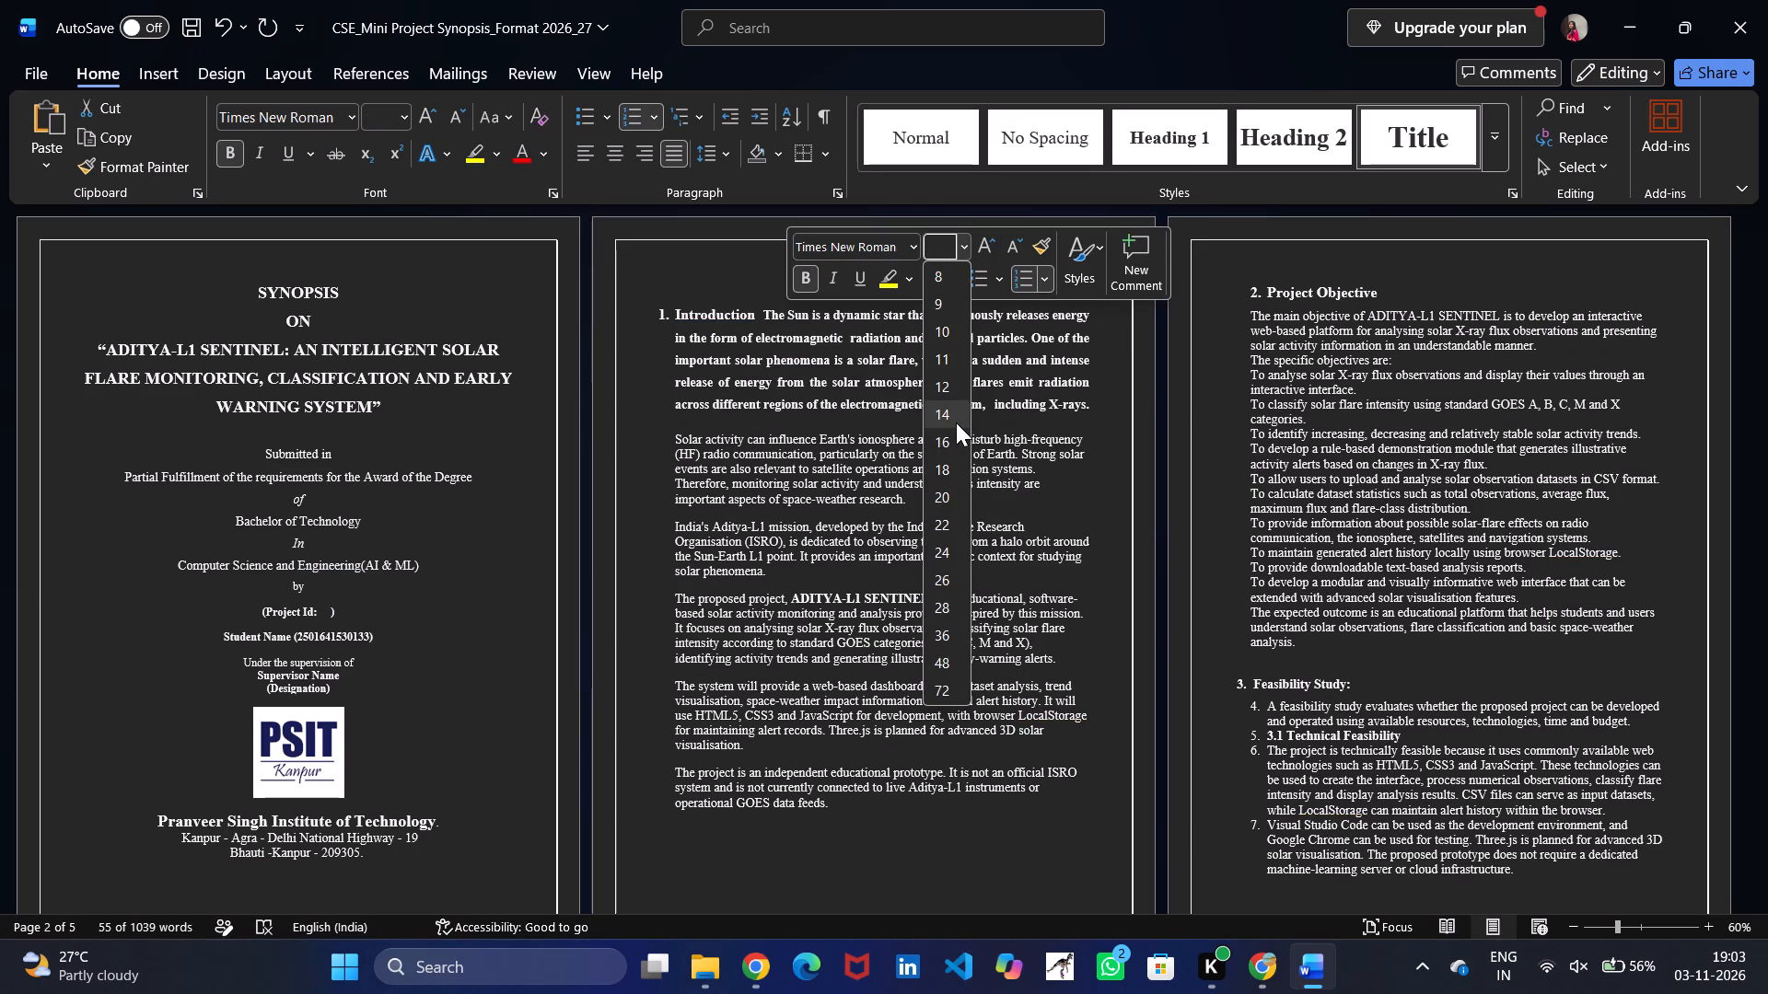
left_click(956, 422)
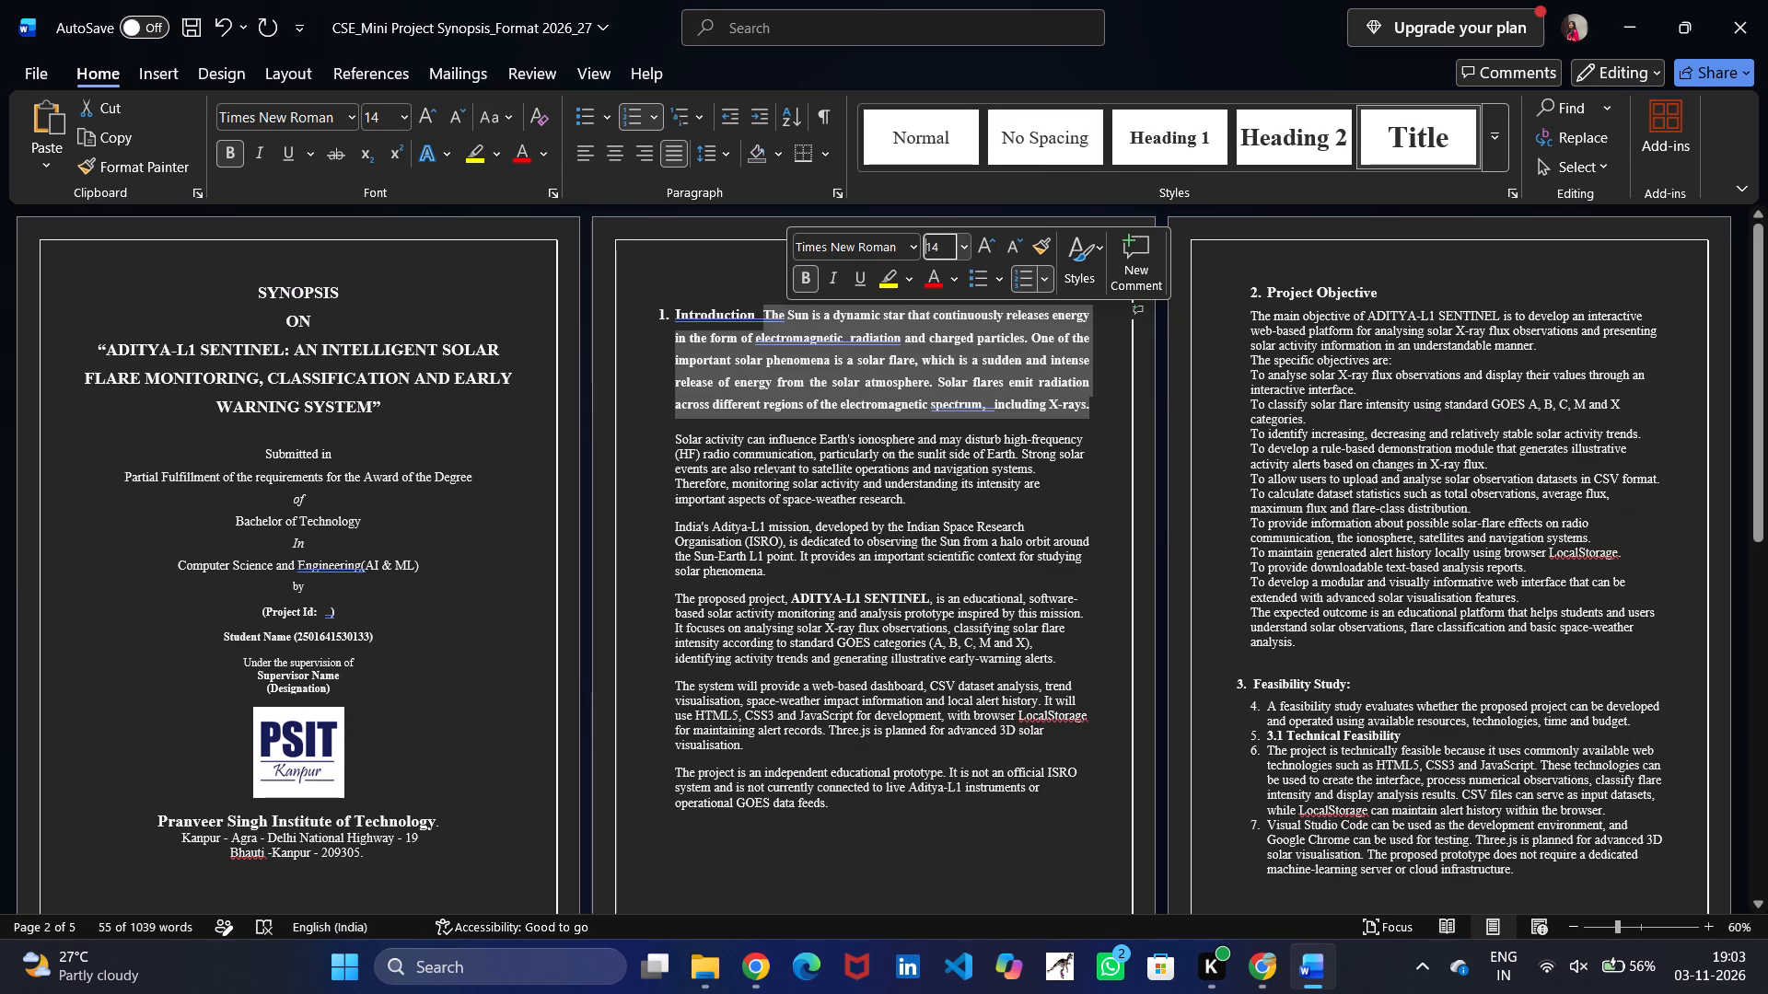
left_click(956, 422)
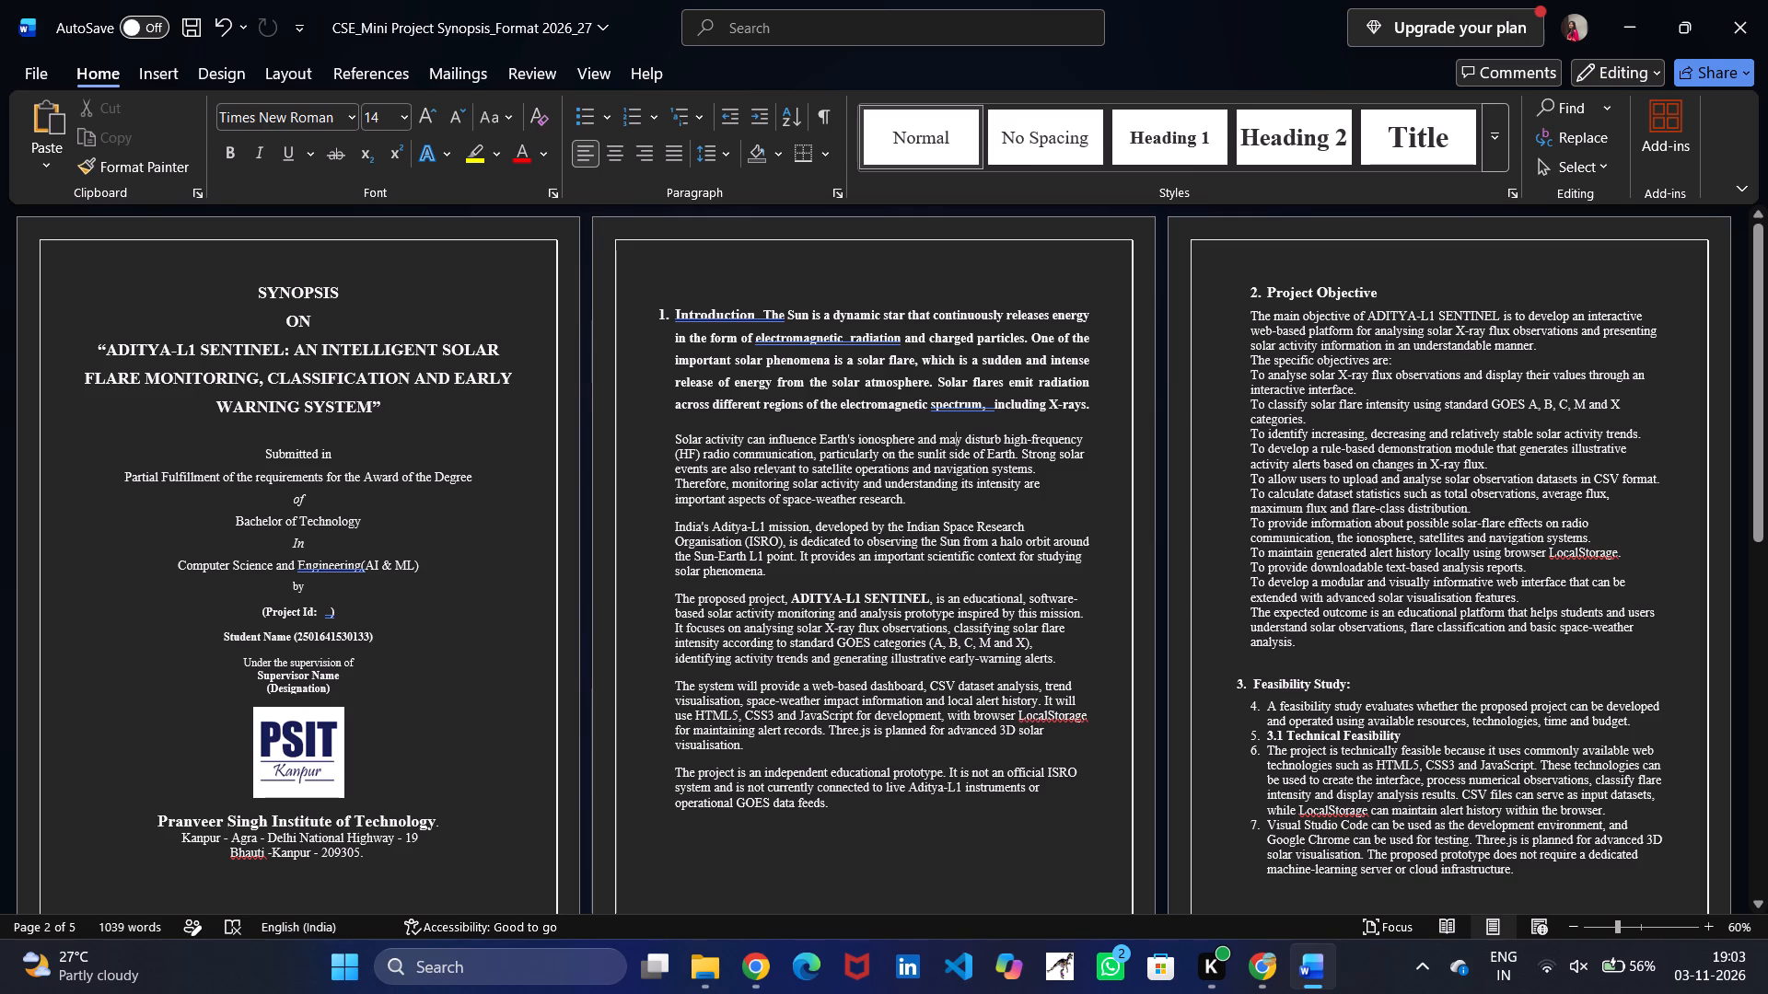
Remove the automatic list numbers from the Feasibility Study opening paragraph, the 3.1 Technical Feasibility heading and its two paragraphs.
scroll(1334, 634, "down", 1)
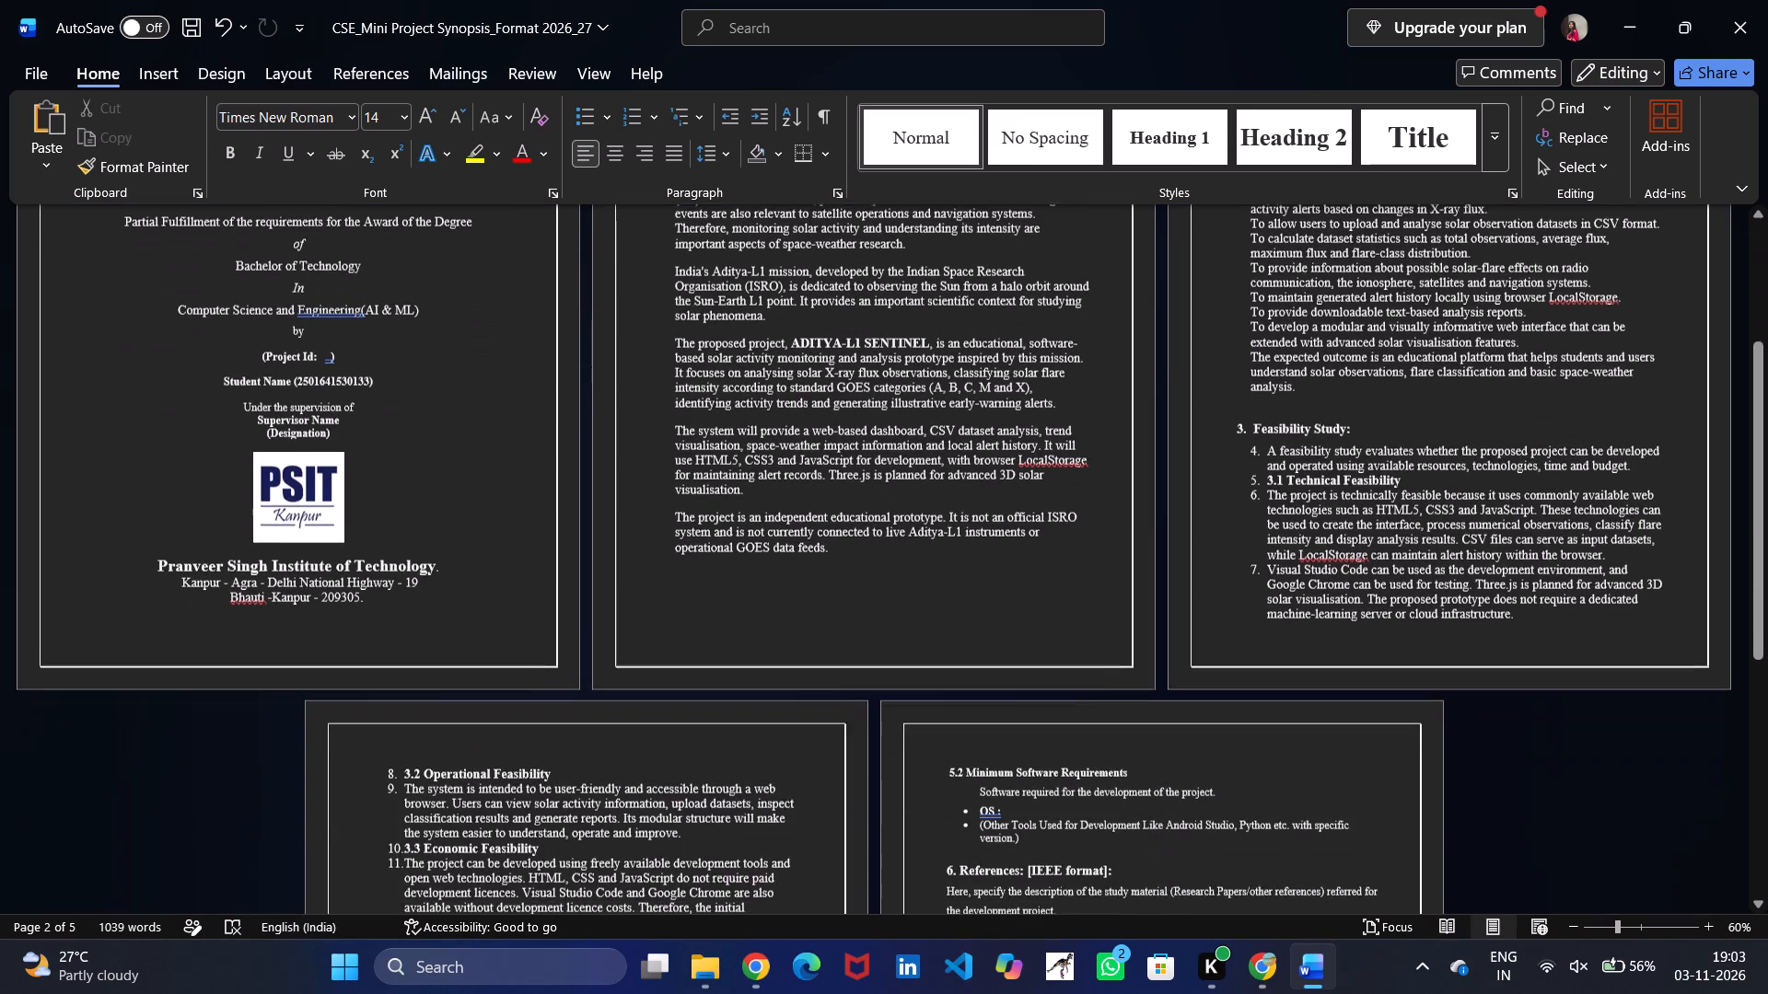
scroll(1334, 634, "down", 1)
scroll(1295, 303, "up", 1)
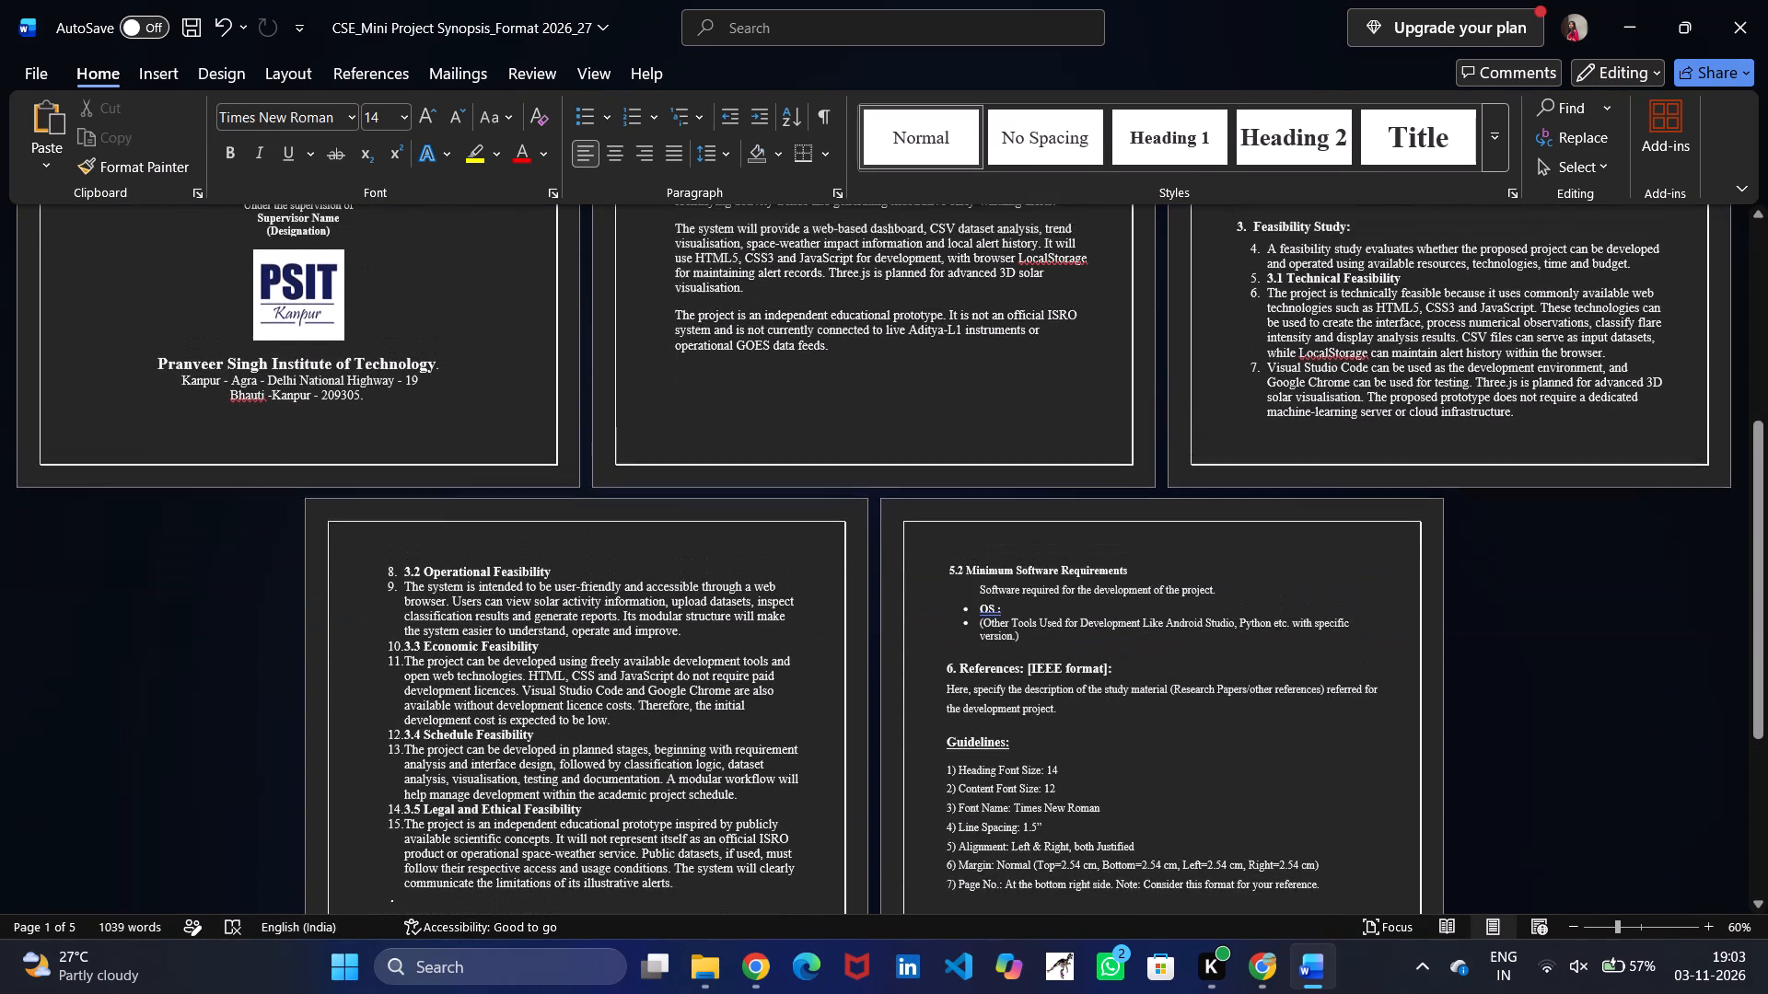
scroll(1295, 303, "up", 1)
left_click(1259, 279)
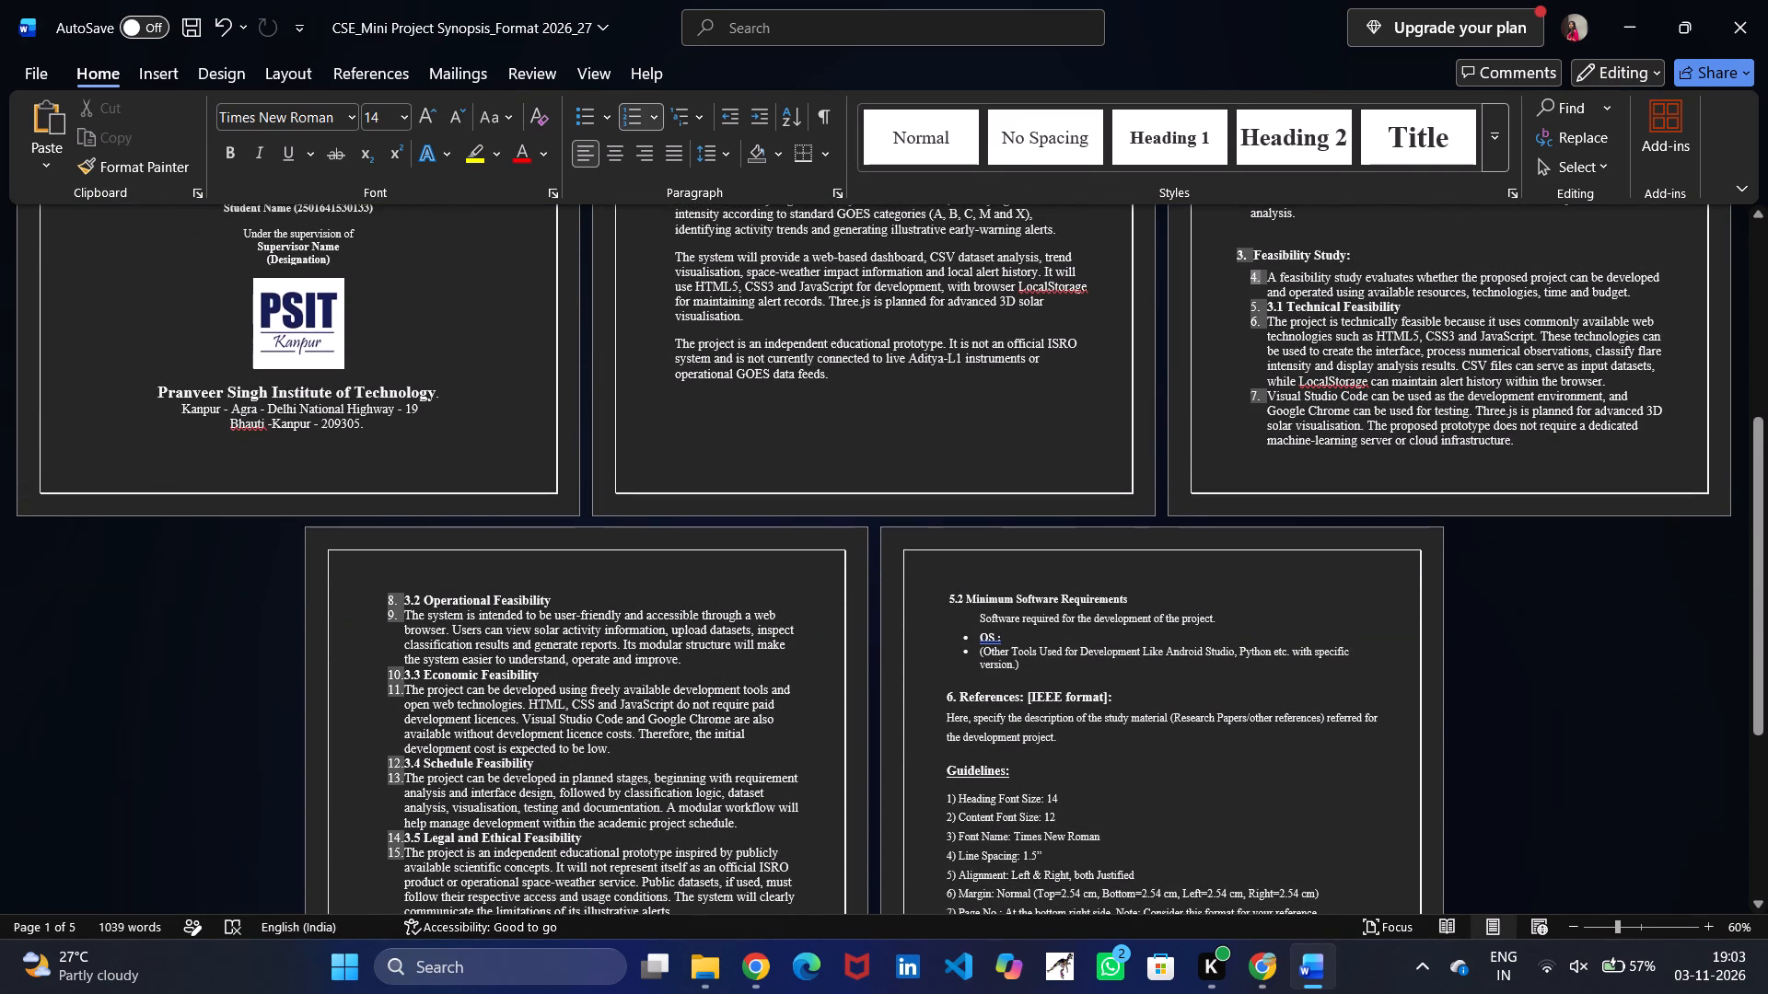
key("BackSpace")
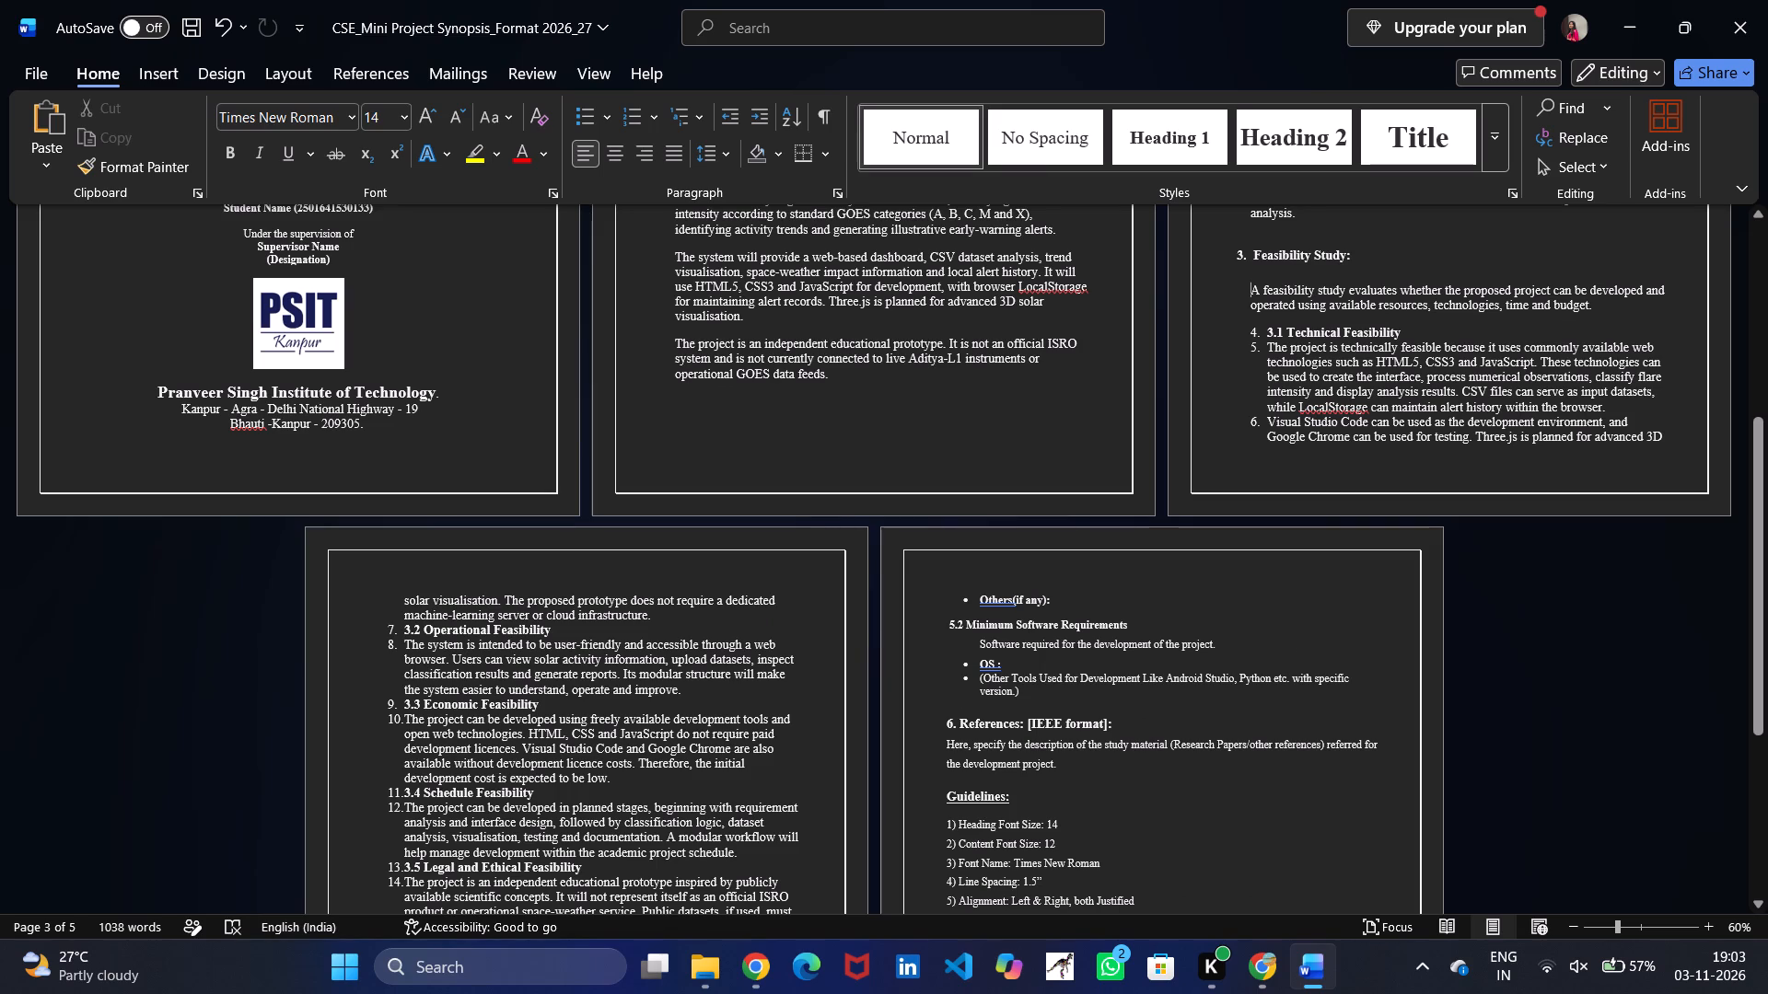
left_click(1255, 338)
key("BackSpace")
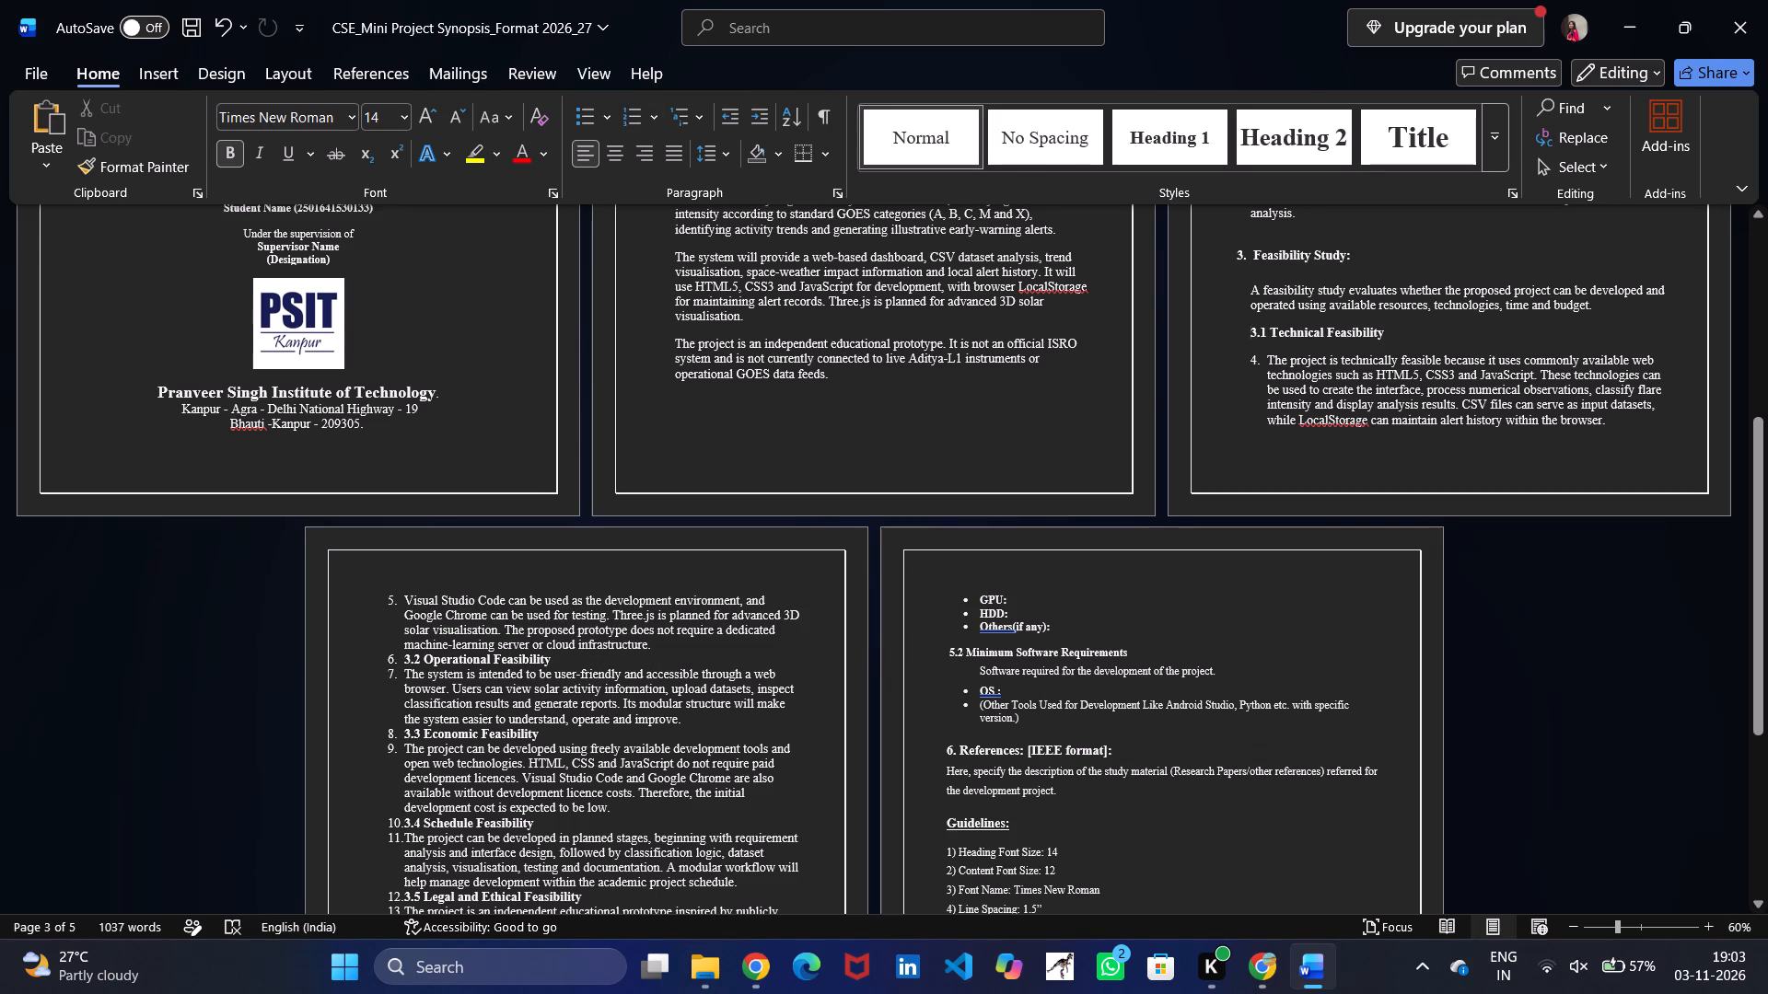
left_click(1259, 361)
key("BackSpace")
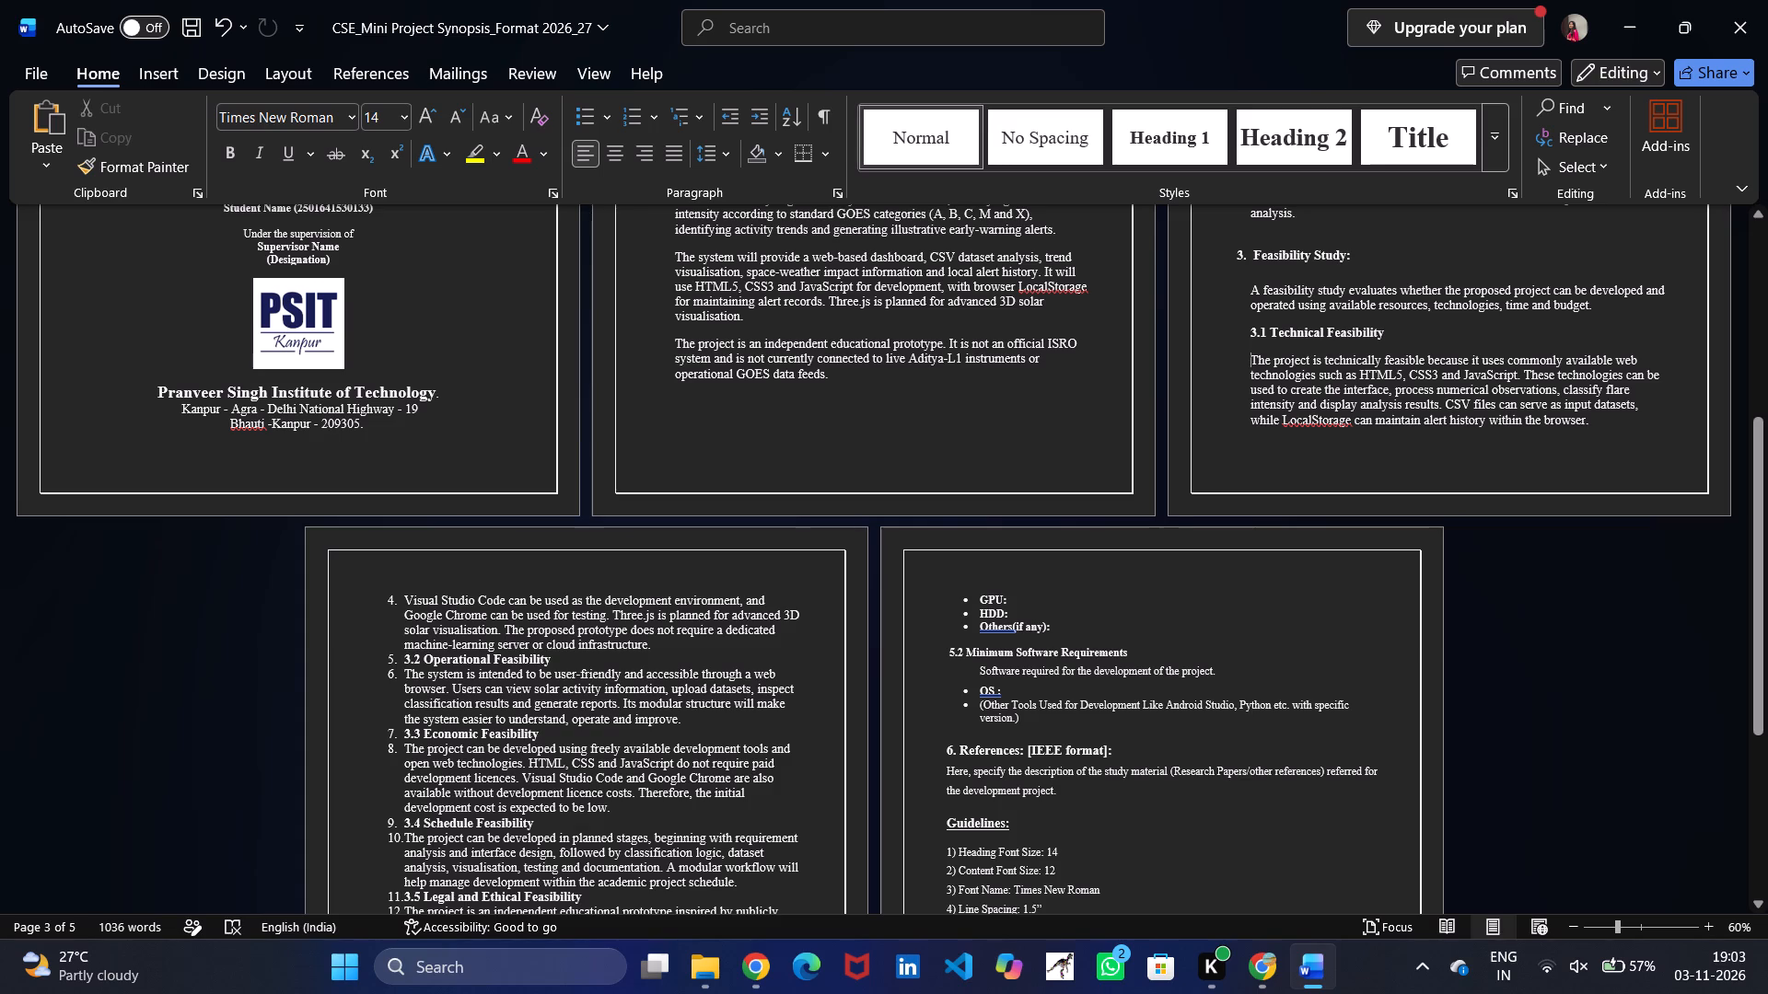
scroll(798, 714, "down", 2)
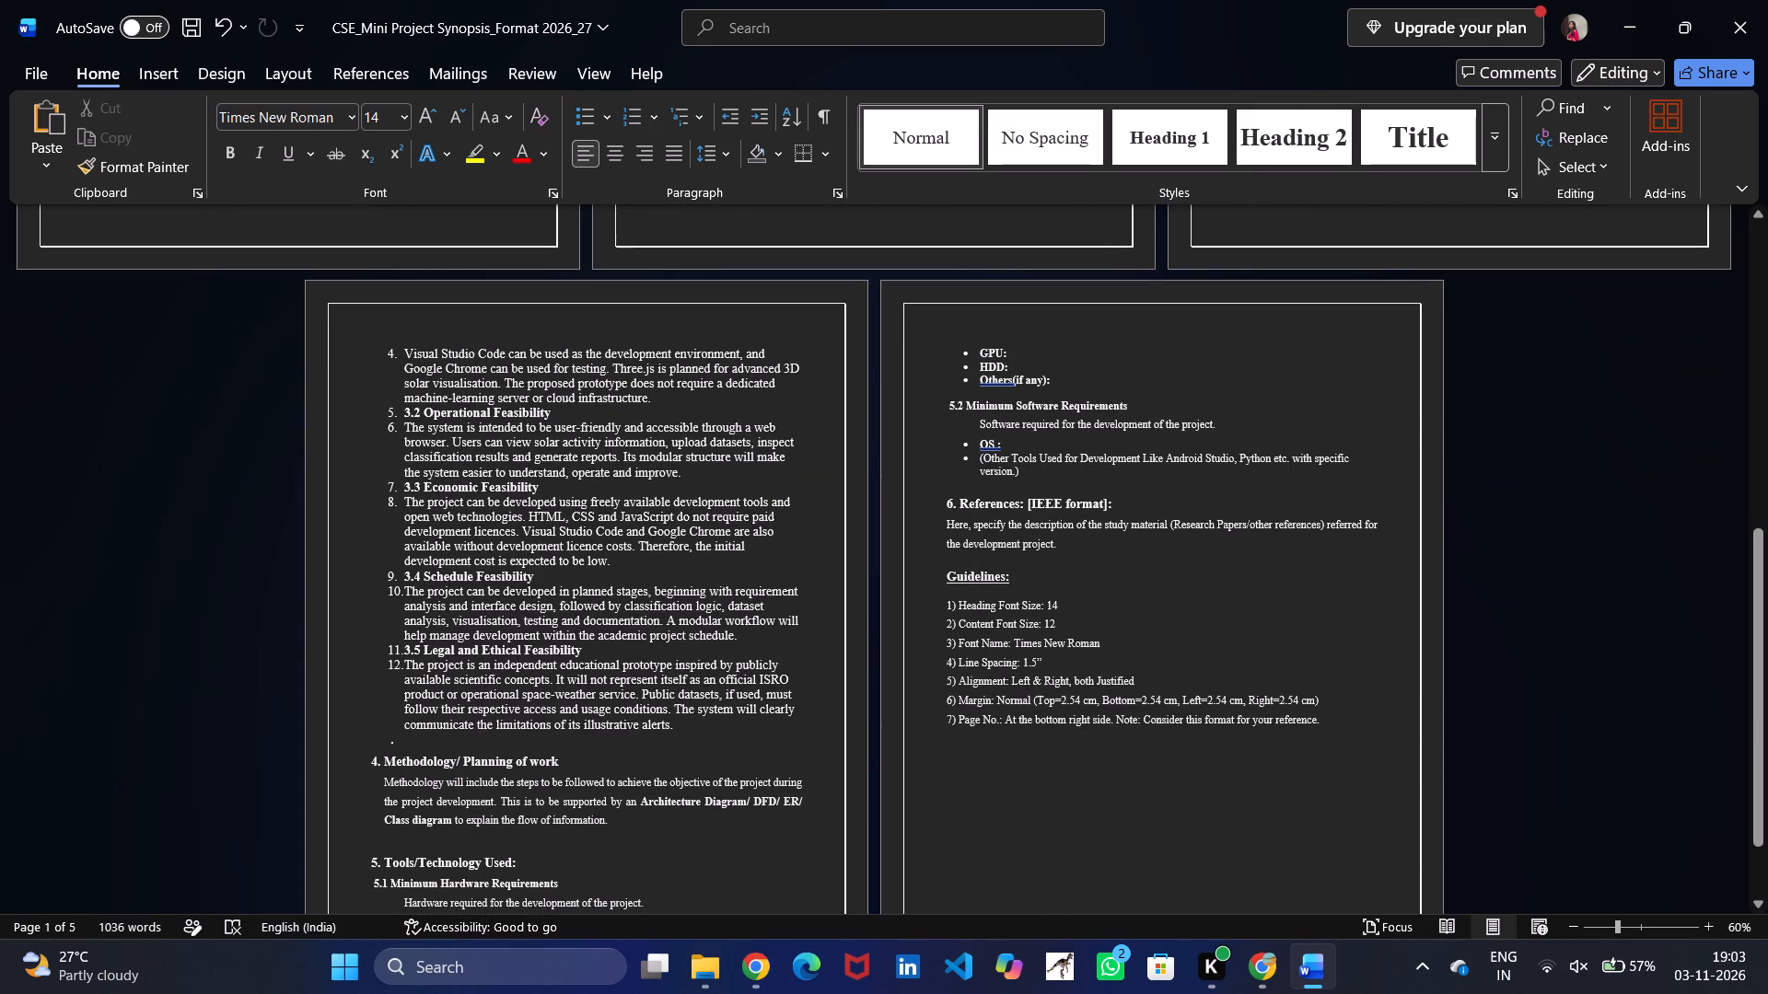
left_click(399, 357)
key("Left")
key("BackSpace")
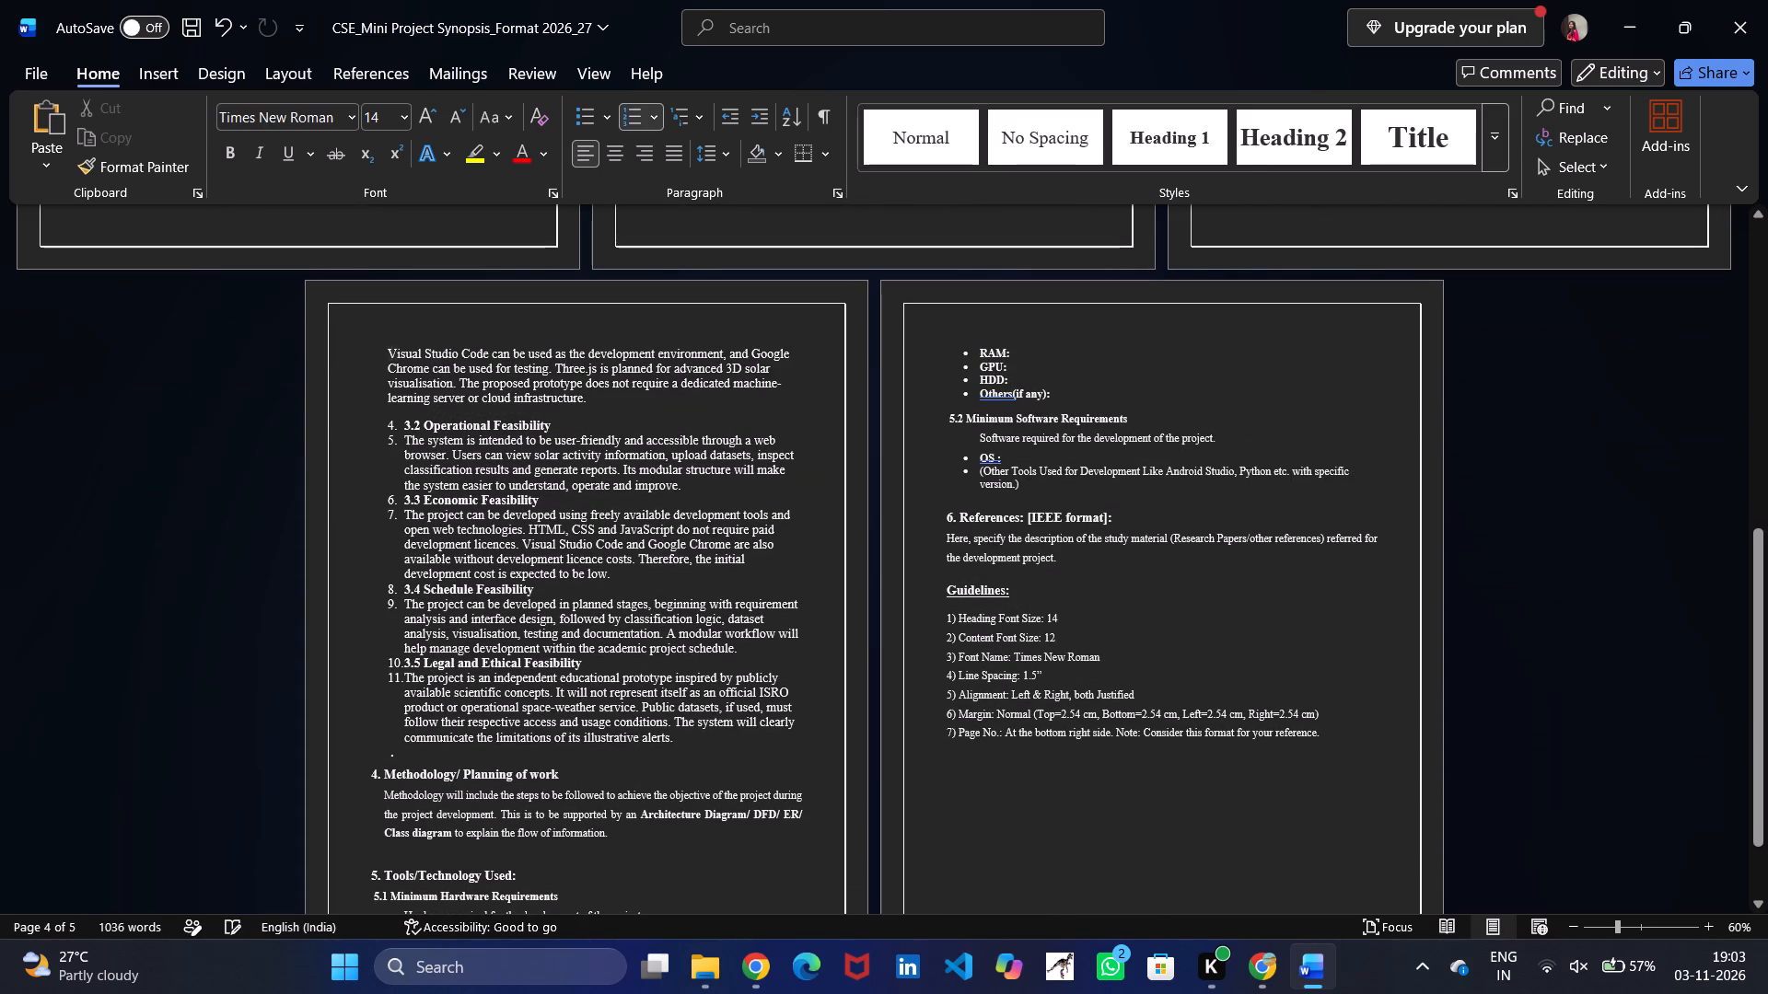
Remove the automatic list numbers from the 3.2 Operational Feasibility and 3.3 Economic Feasibility headings and their paragraphs.
left_click(391, 431)
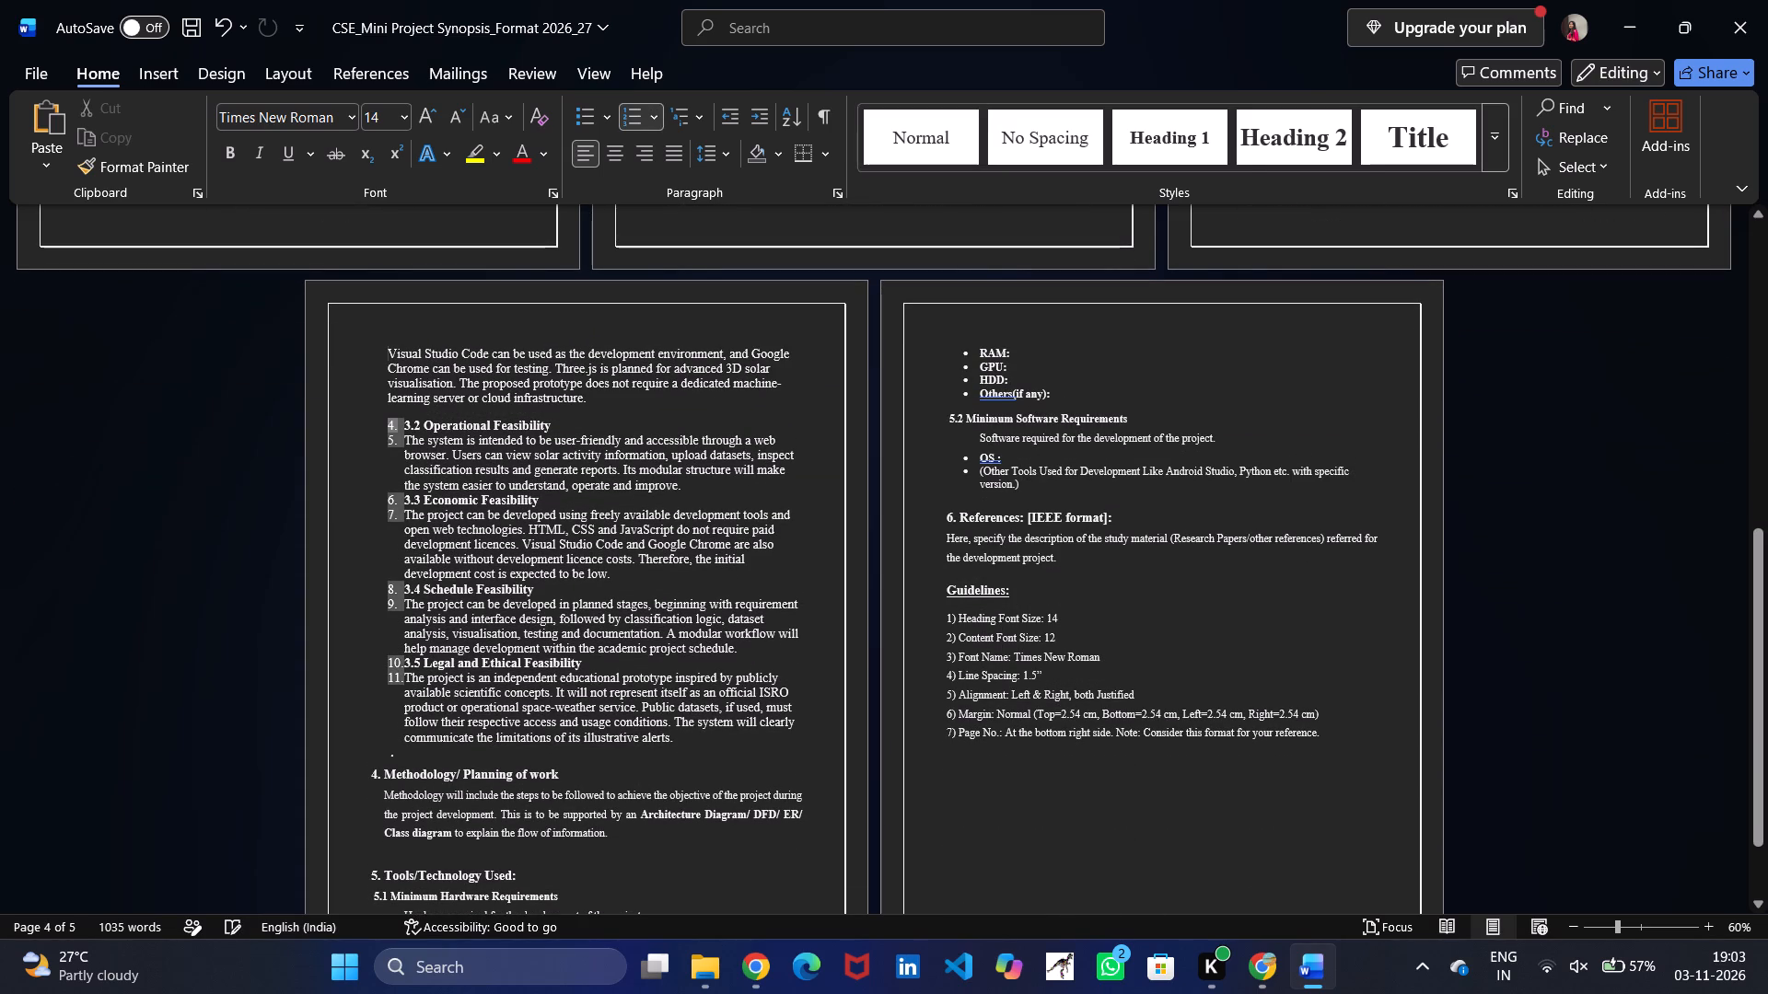
key("BackSpace")
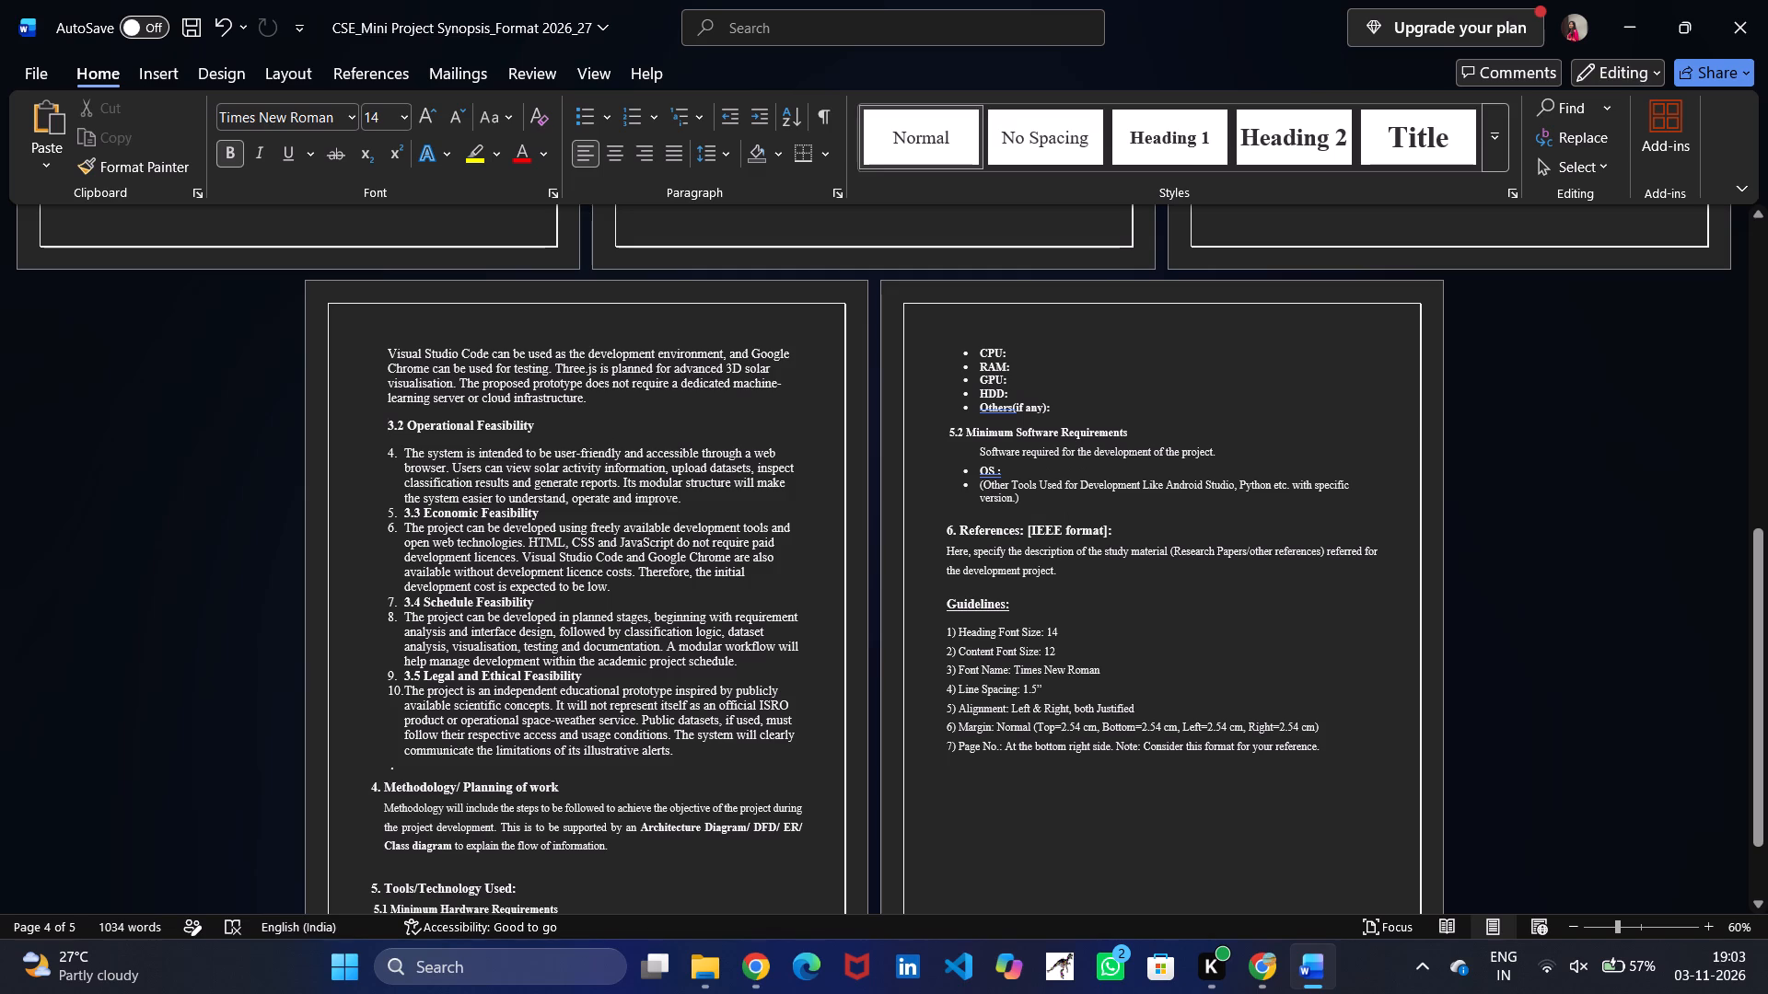
left_click(392, 459)
key("BackSpace")
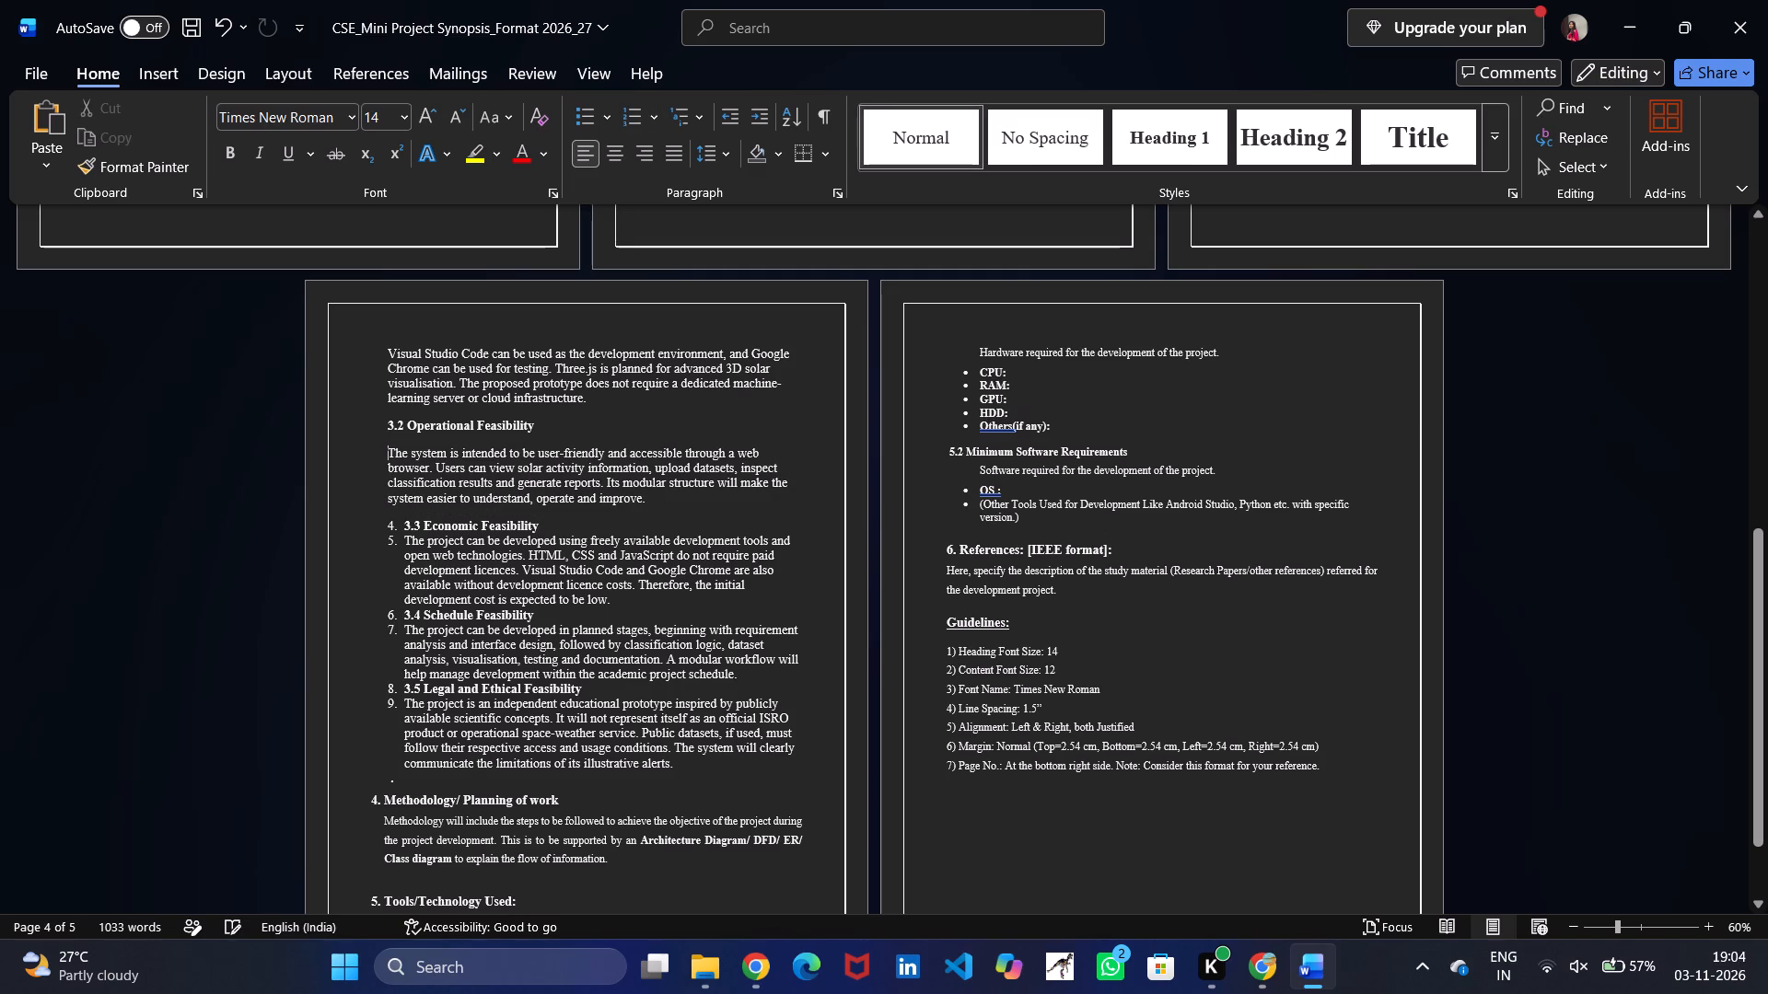
left_click(392, 526)
key("BackSpace")
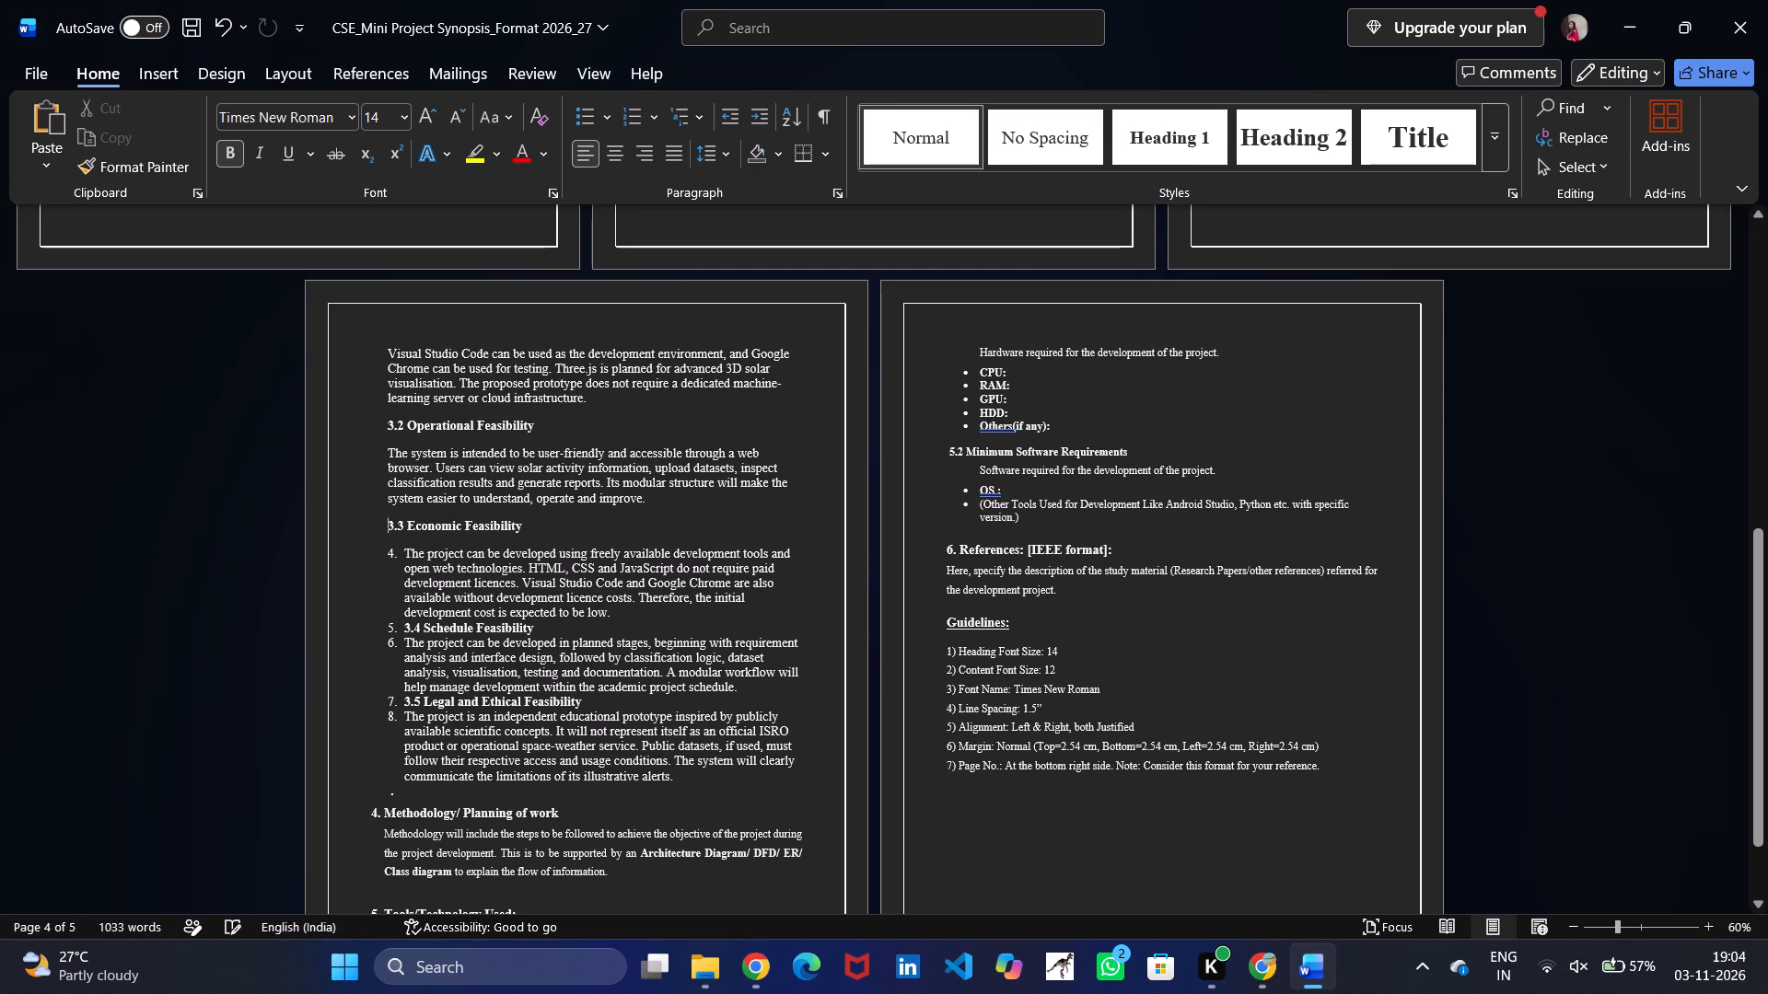
left_click(392, 555)
key("BackSpace")
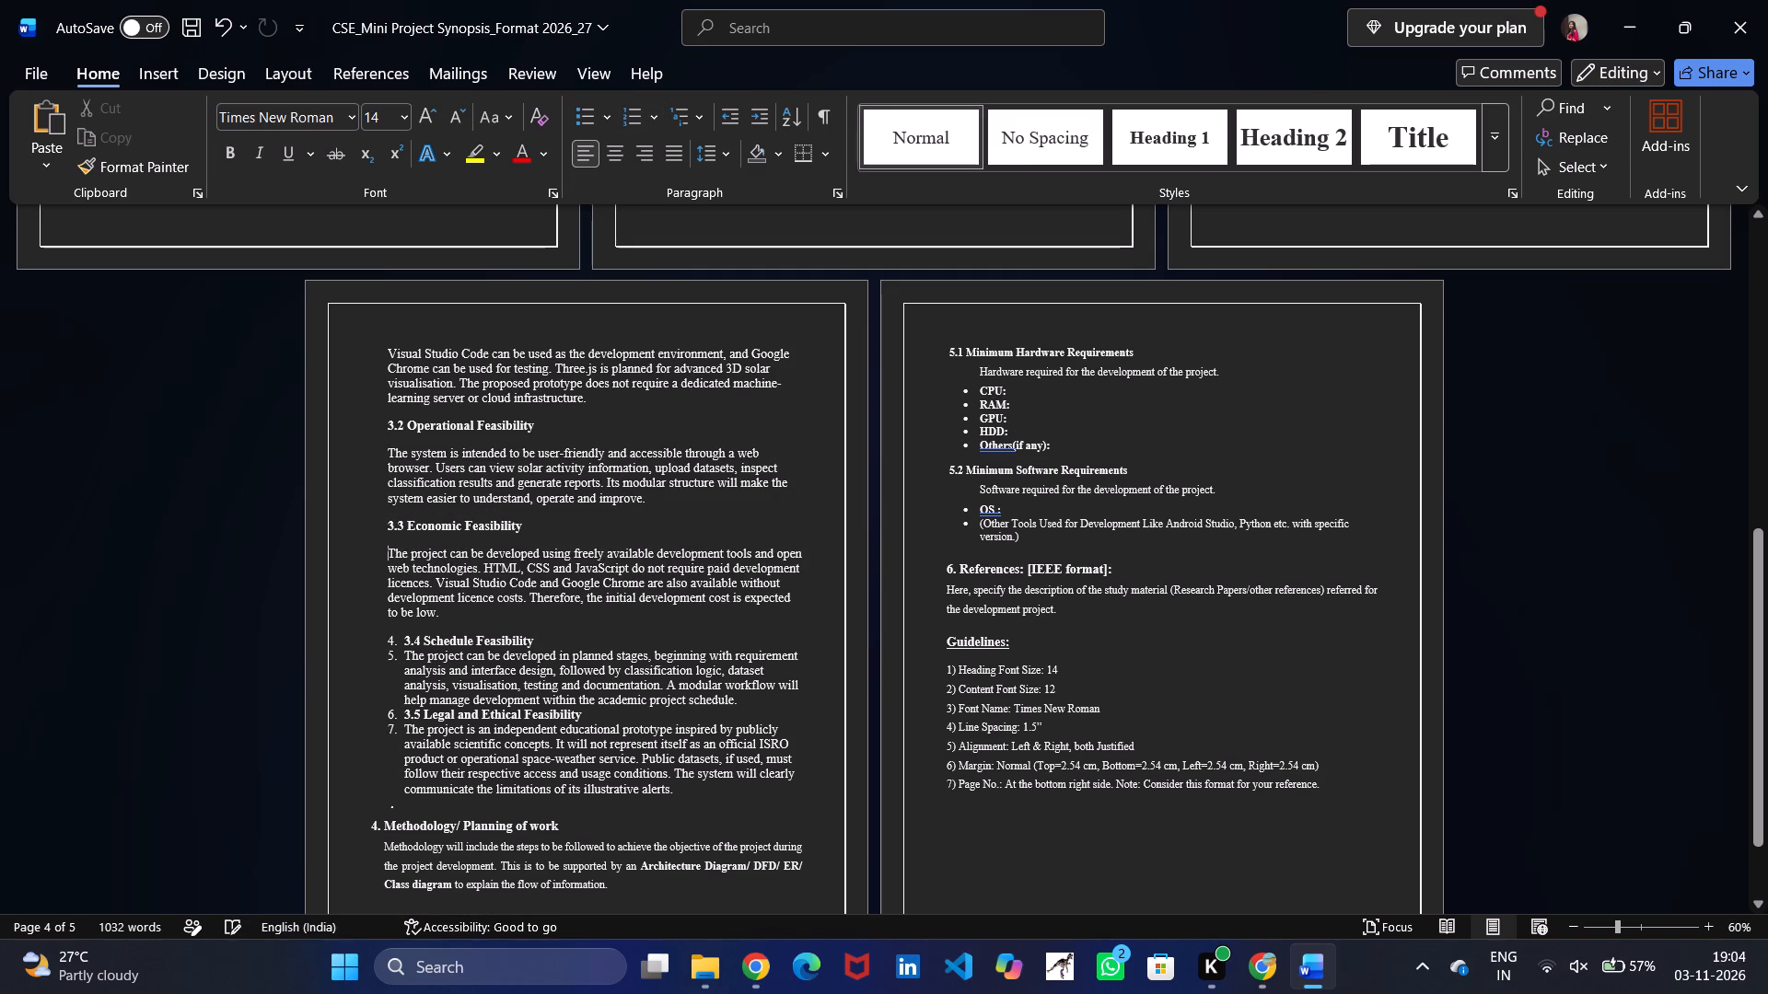
Remove the automatic list numbers from the 3.4 Schedule Feasibility and 3.5 Legal and Ethical Feasibility headings and their paragraphs.
left_click(390, 648)
key("BackSpace")
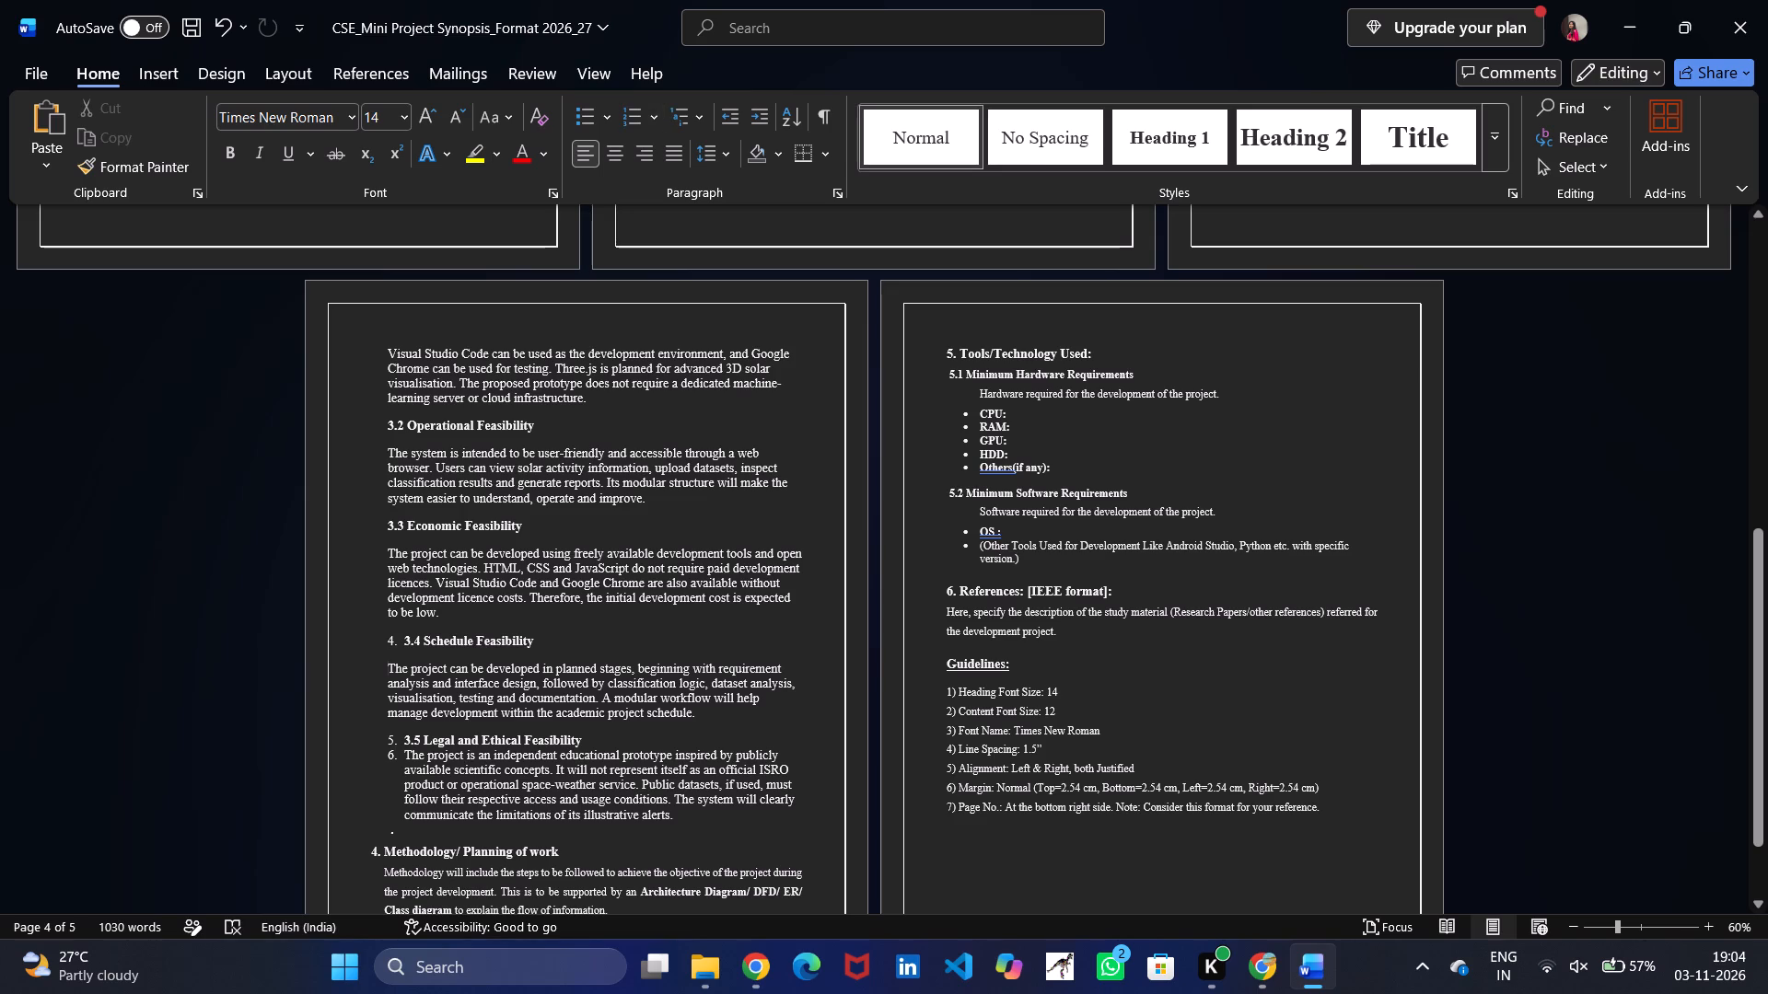
left_click(393, 643)
key("BackSpace")
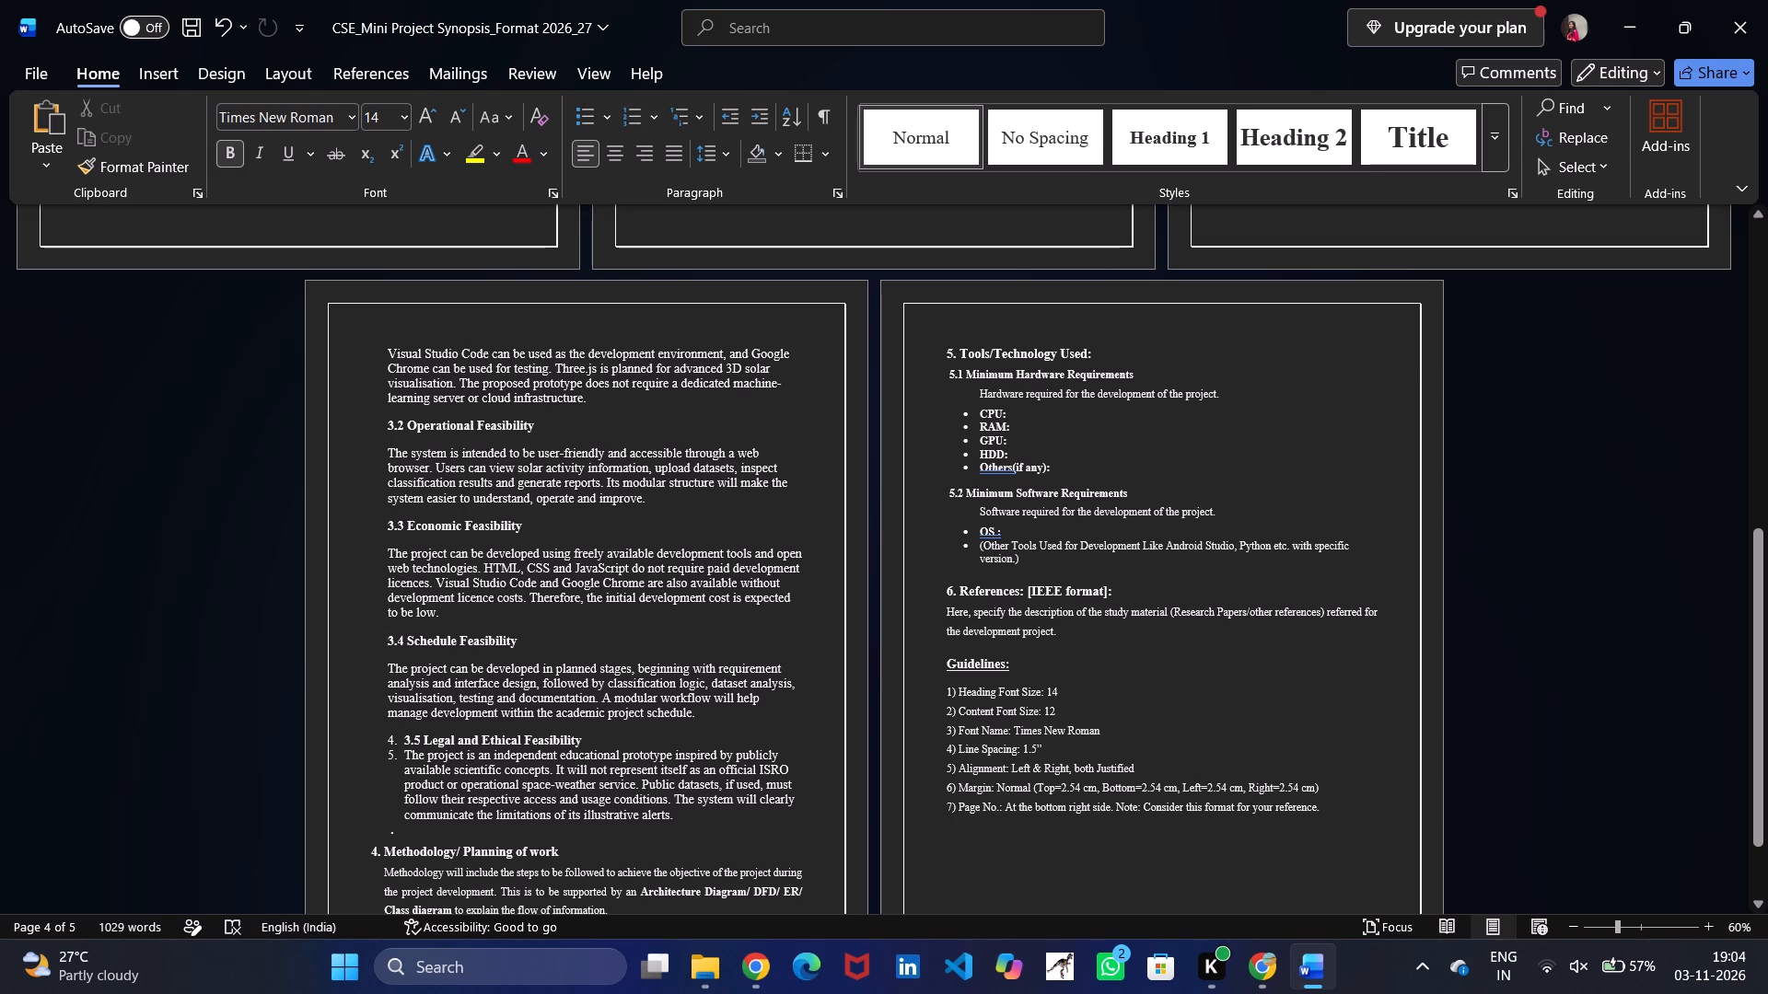
left_click(393, 747)
key("BackSpace")
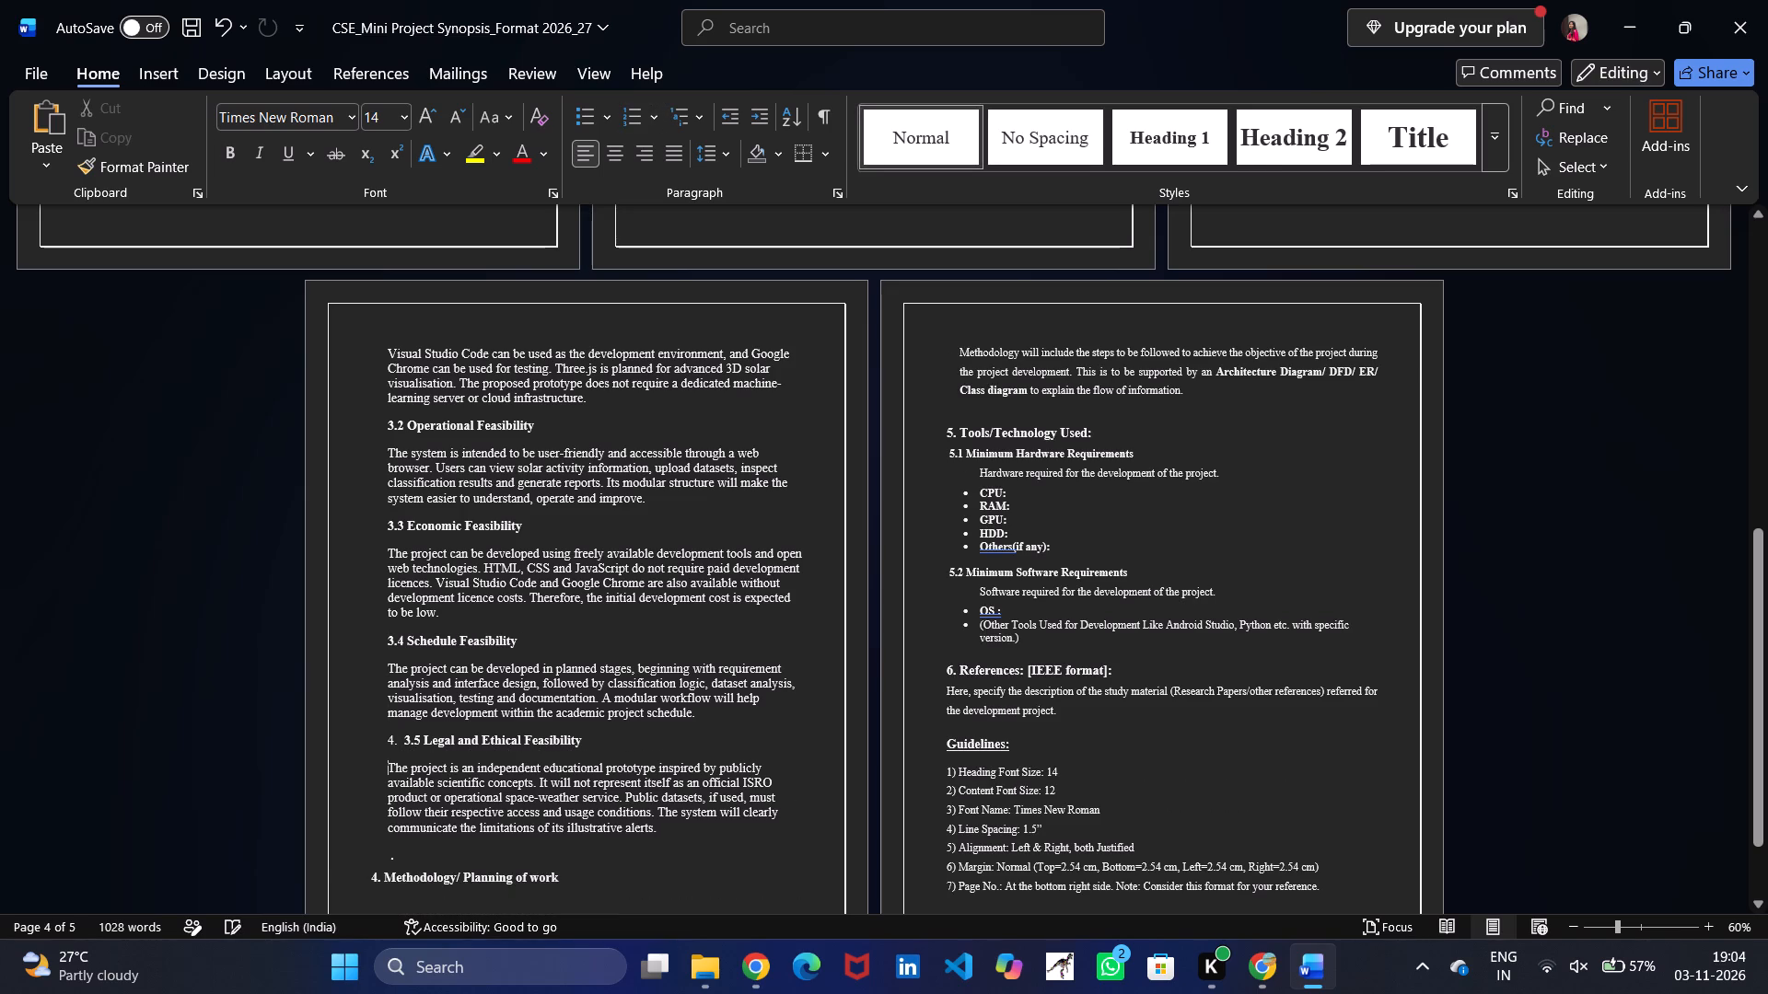
left_click(397, 743)
key("BackSpace")
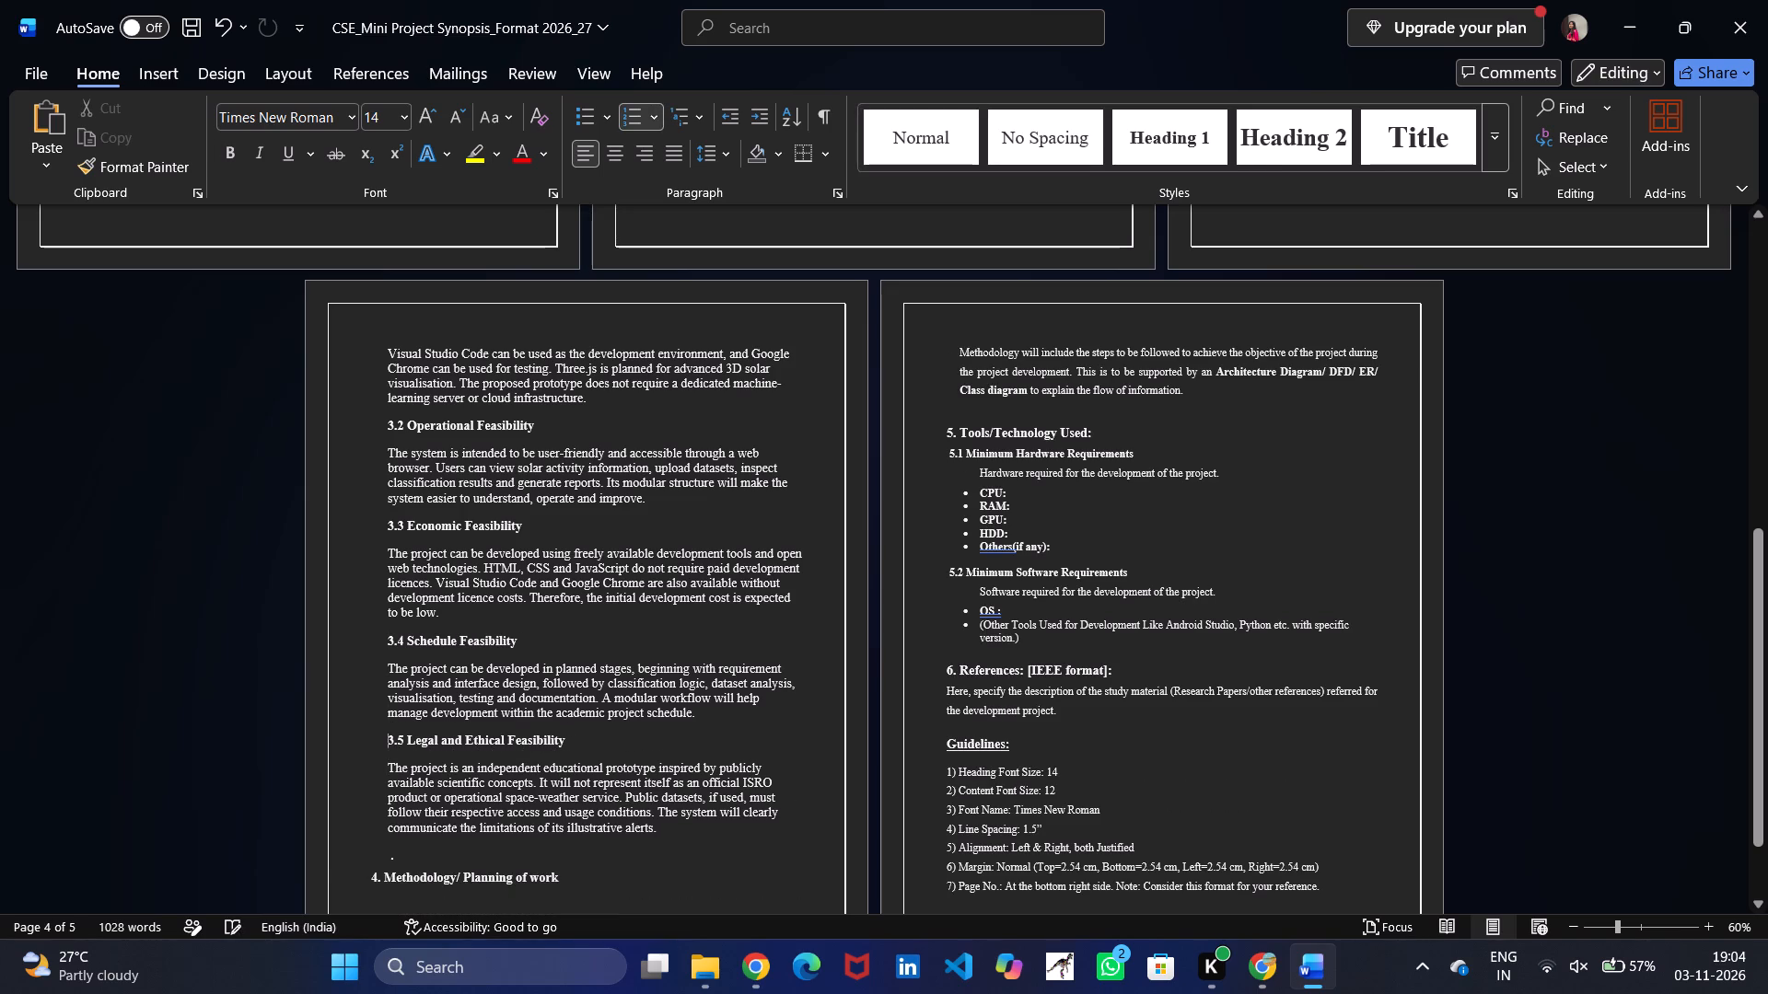
Delete the stray period and its leftover blank line above the Methodology/ Planning of work heading.
scroll(490, 761, "down", 5)
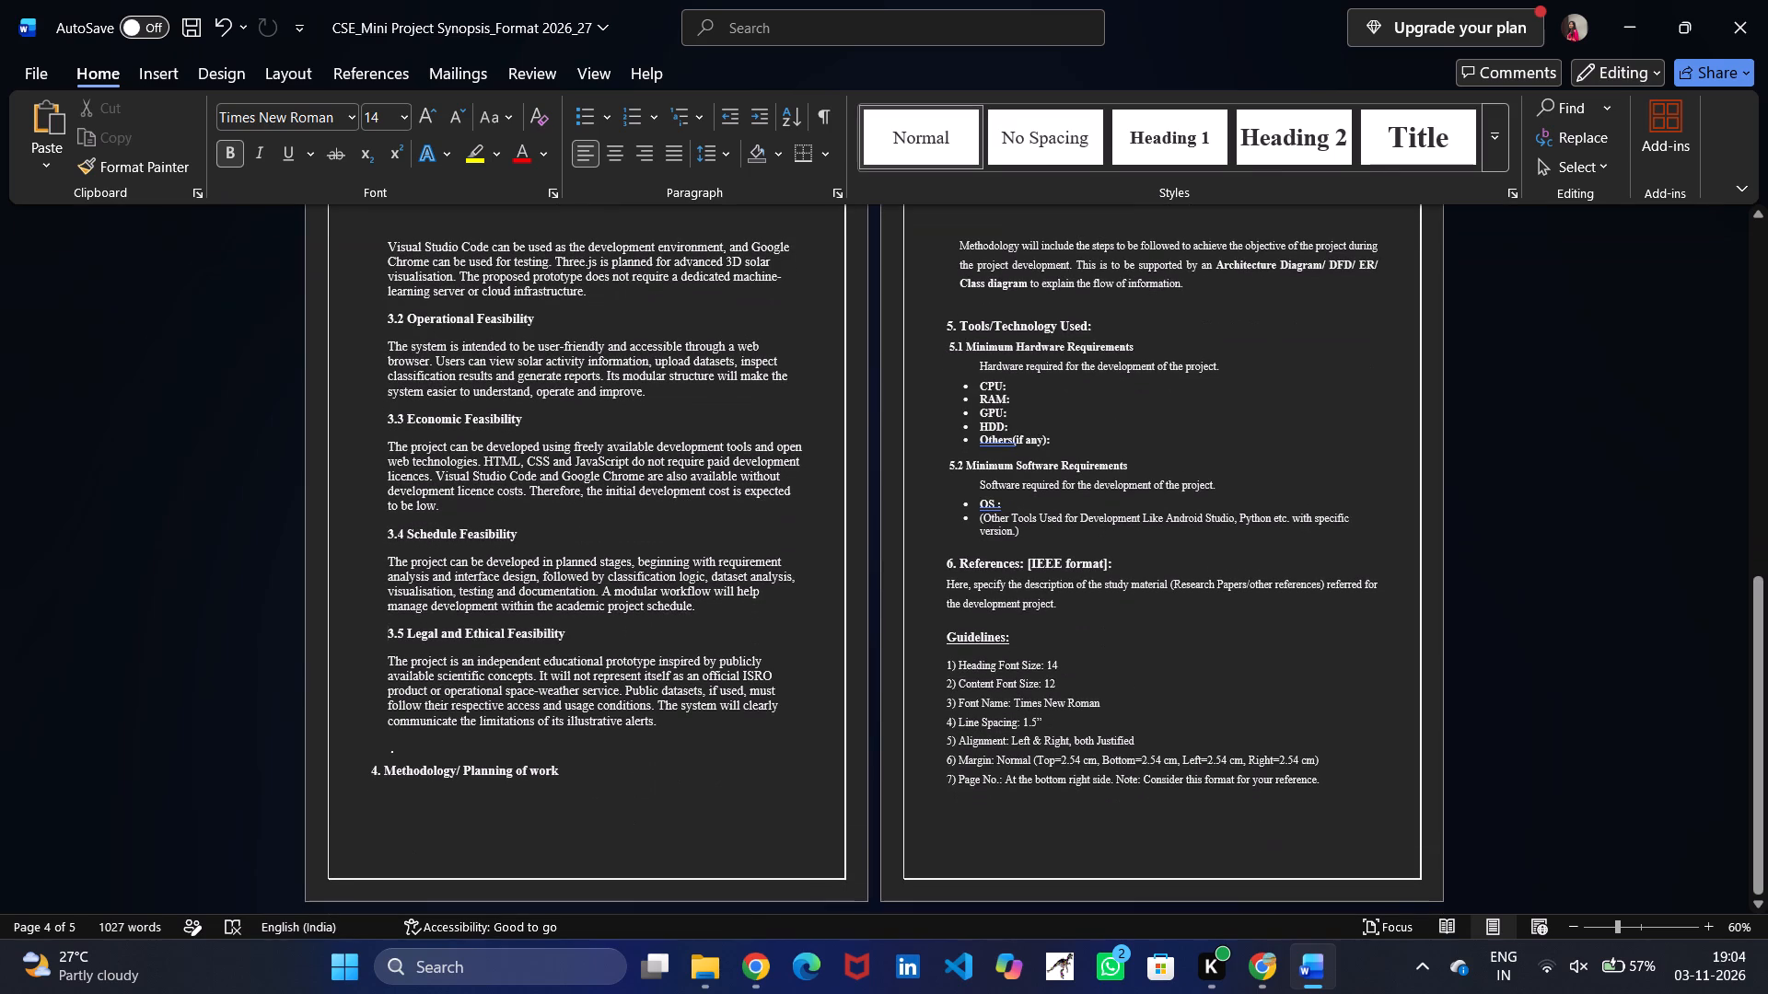
left_click(401, 748)
key("BackSpace")
key("BackSpace")
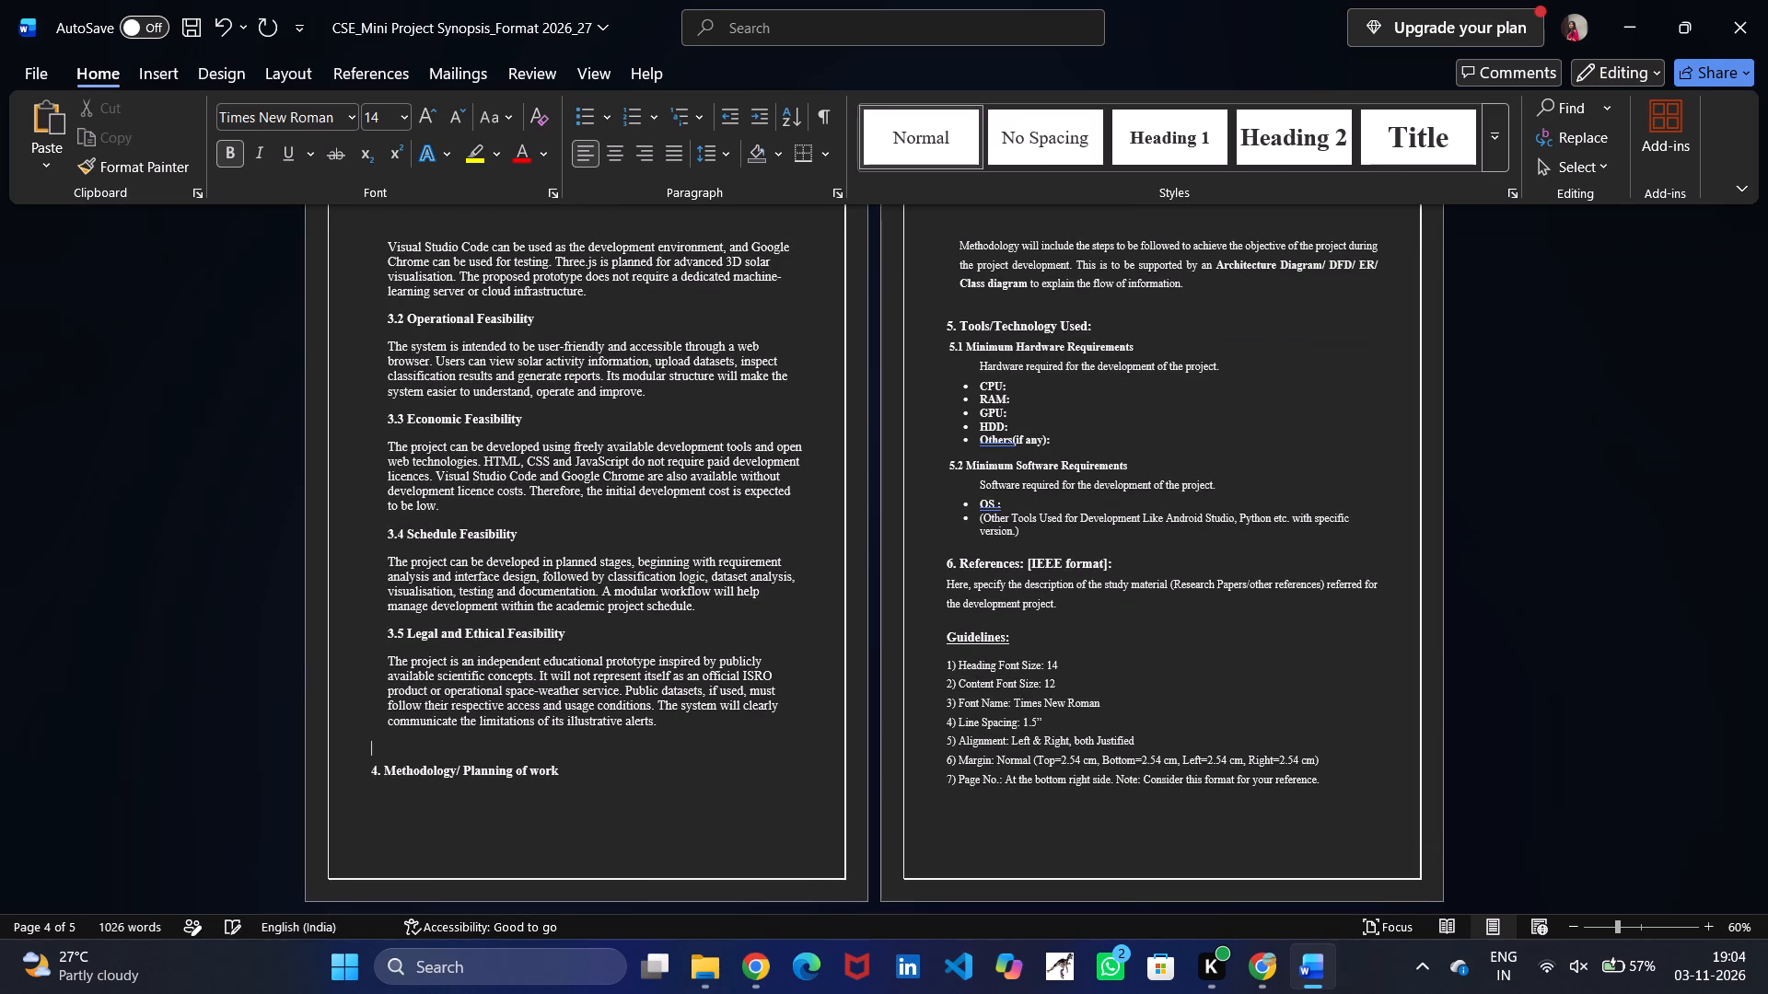
key("BackSpace")
scroll(378, 817, "down", 1)
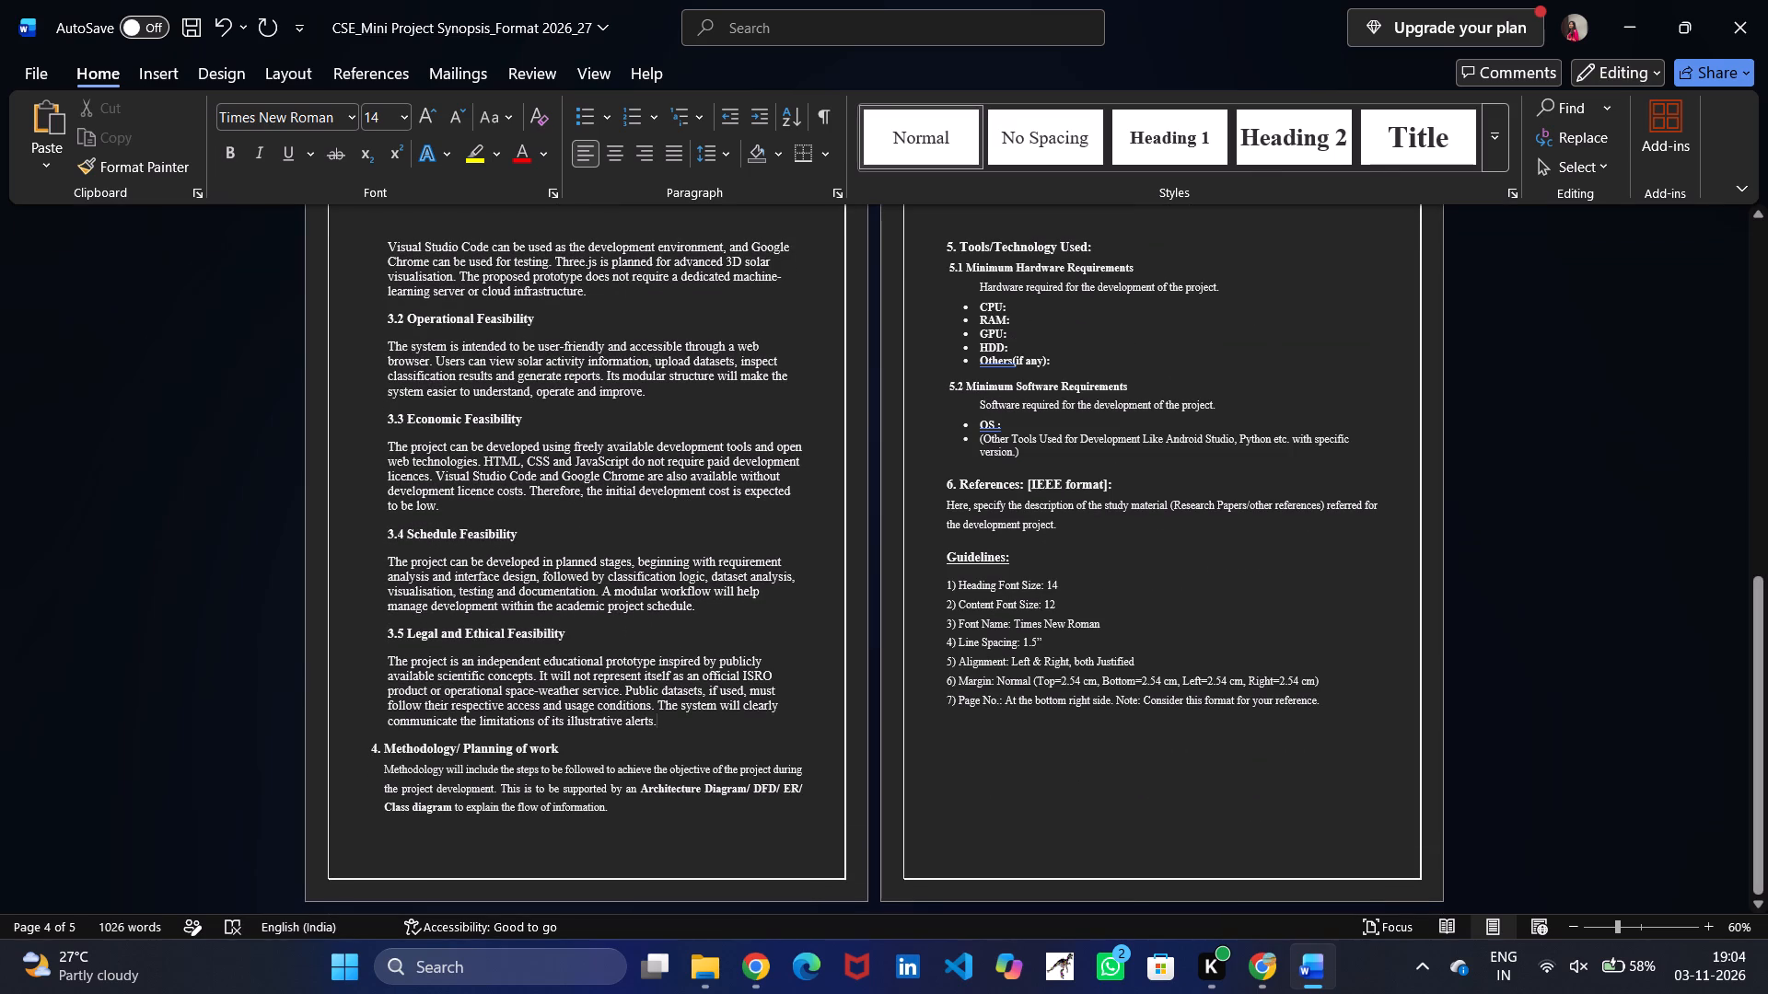
scroll(715, 658, "up", 4)
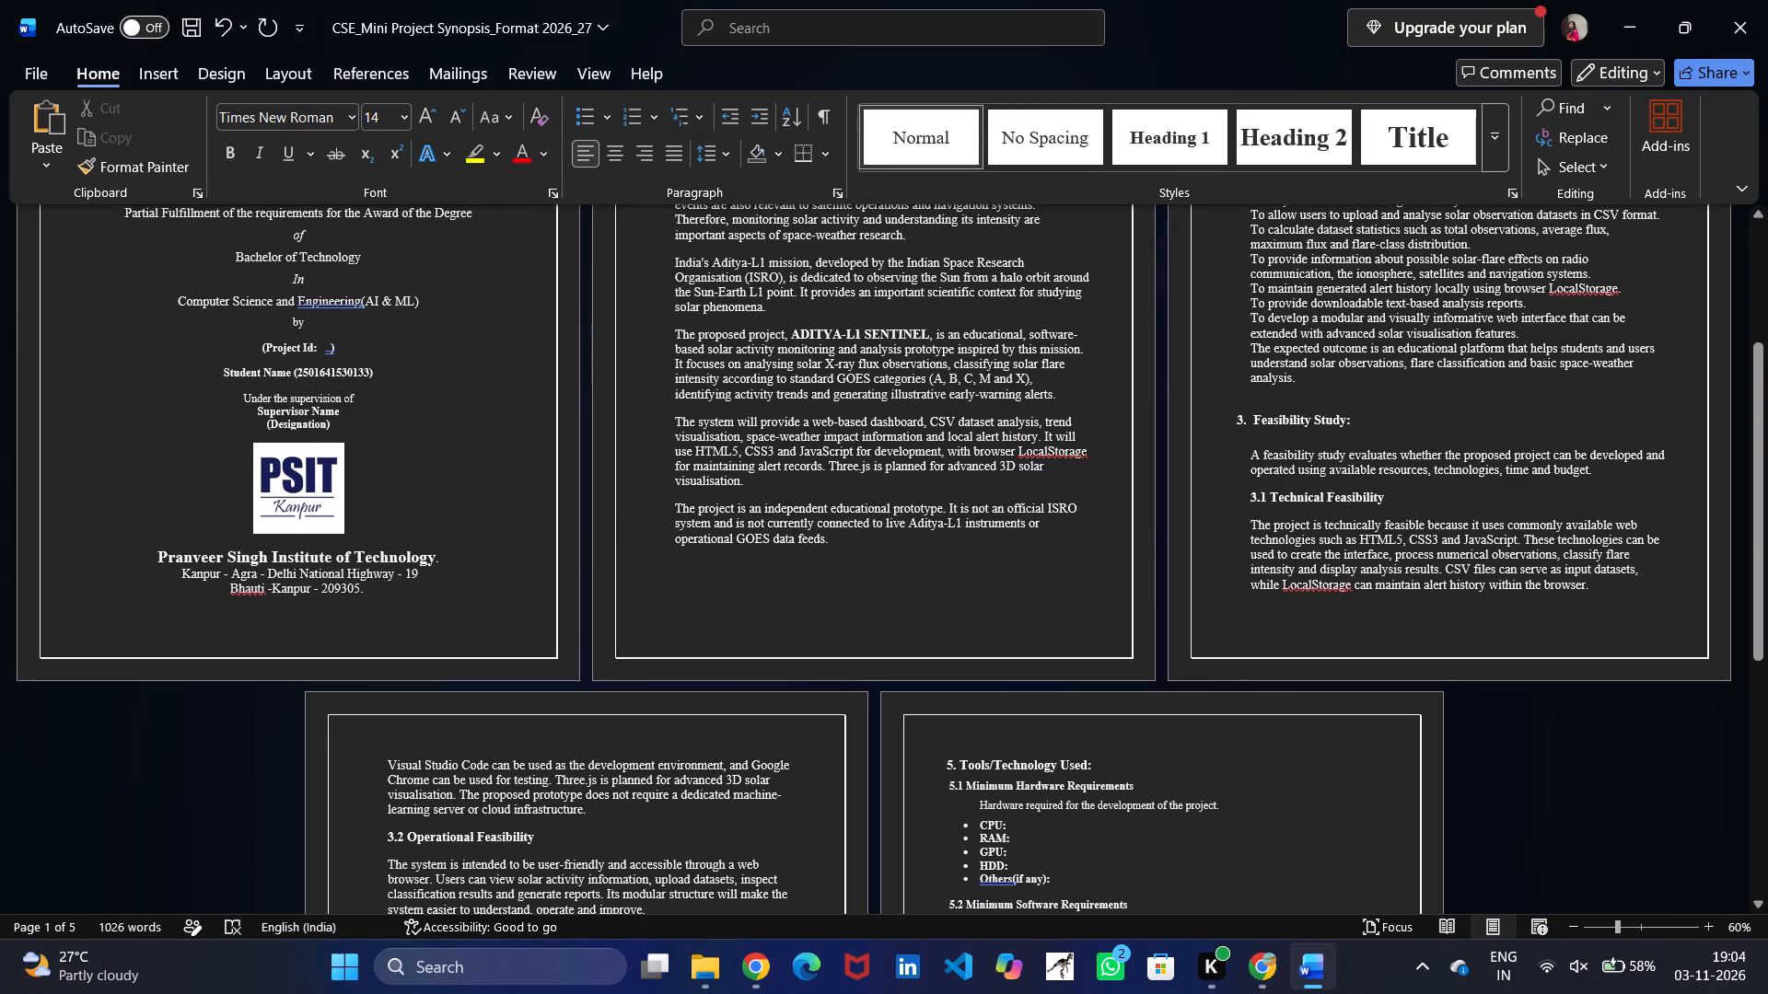
scroll(803, 752, "down", 6)
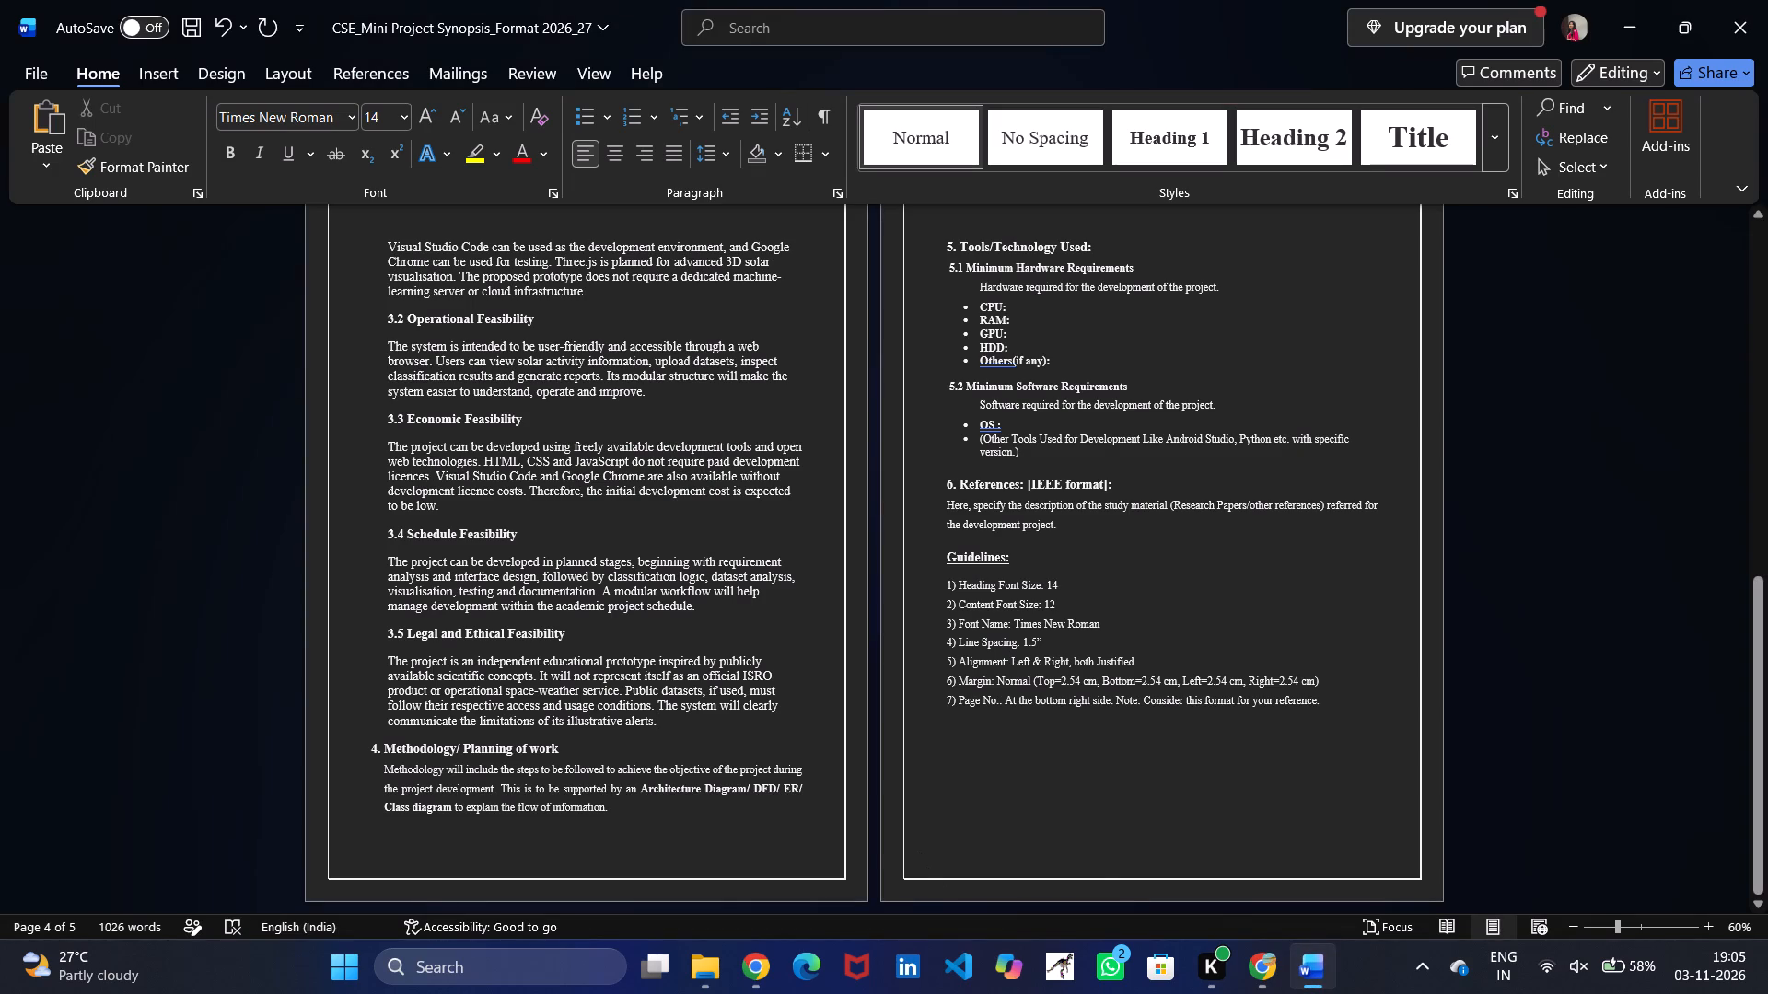
left_click_drag(627, 805, 385, 776)
key("BackSpace")
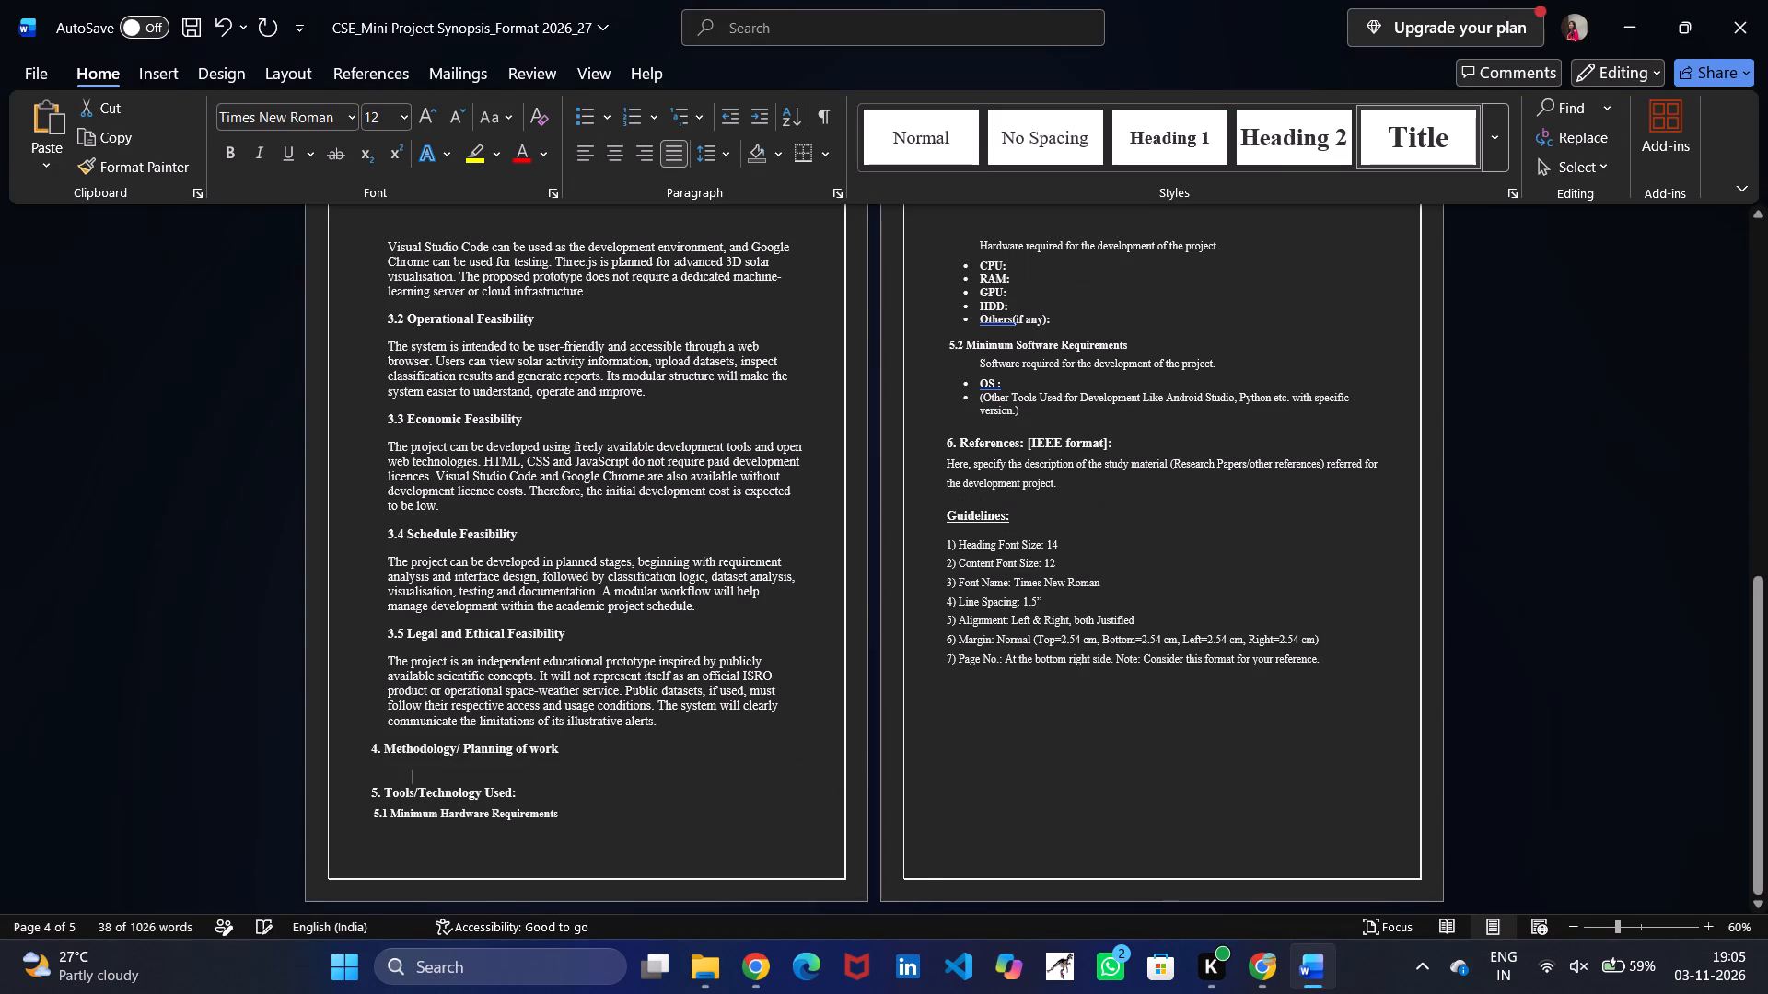
key("ctrl+v")
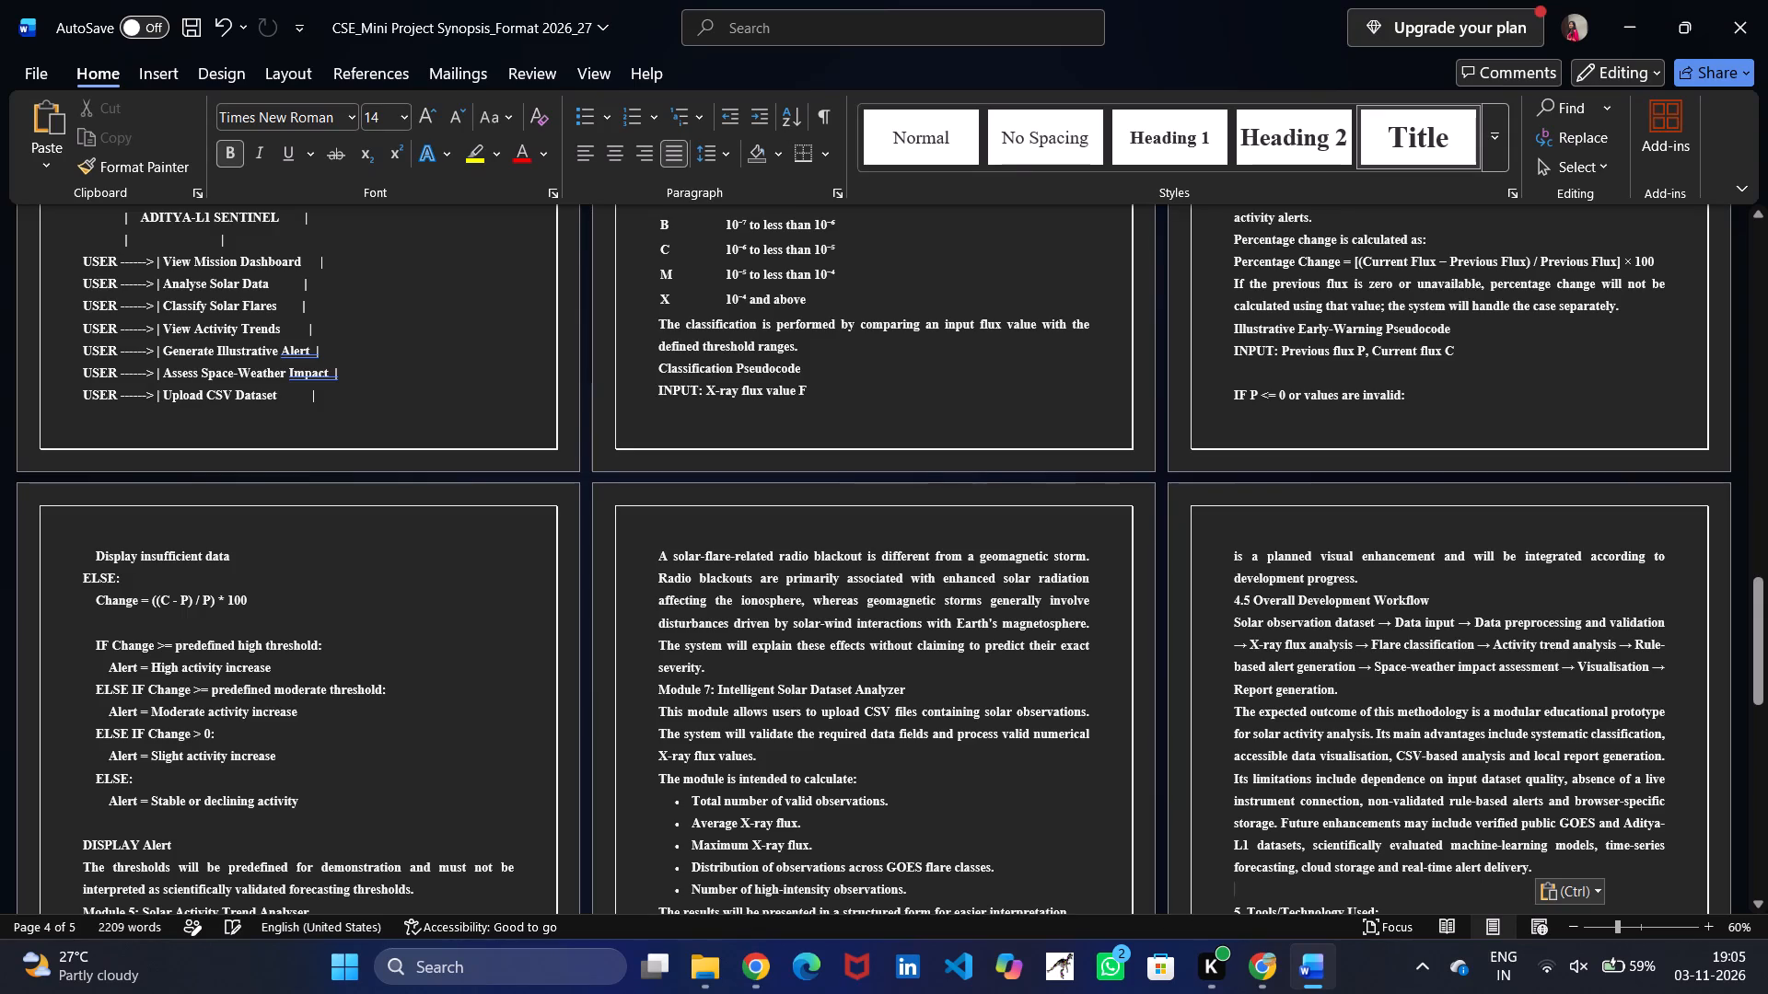
Examine the formatting and page layout of the pasted methodology content alongside the earlier sections.
scroll(951, 573, "down", 2)
scroll(951, 573, "up", 4)
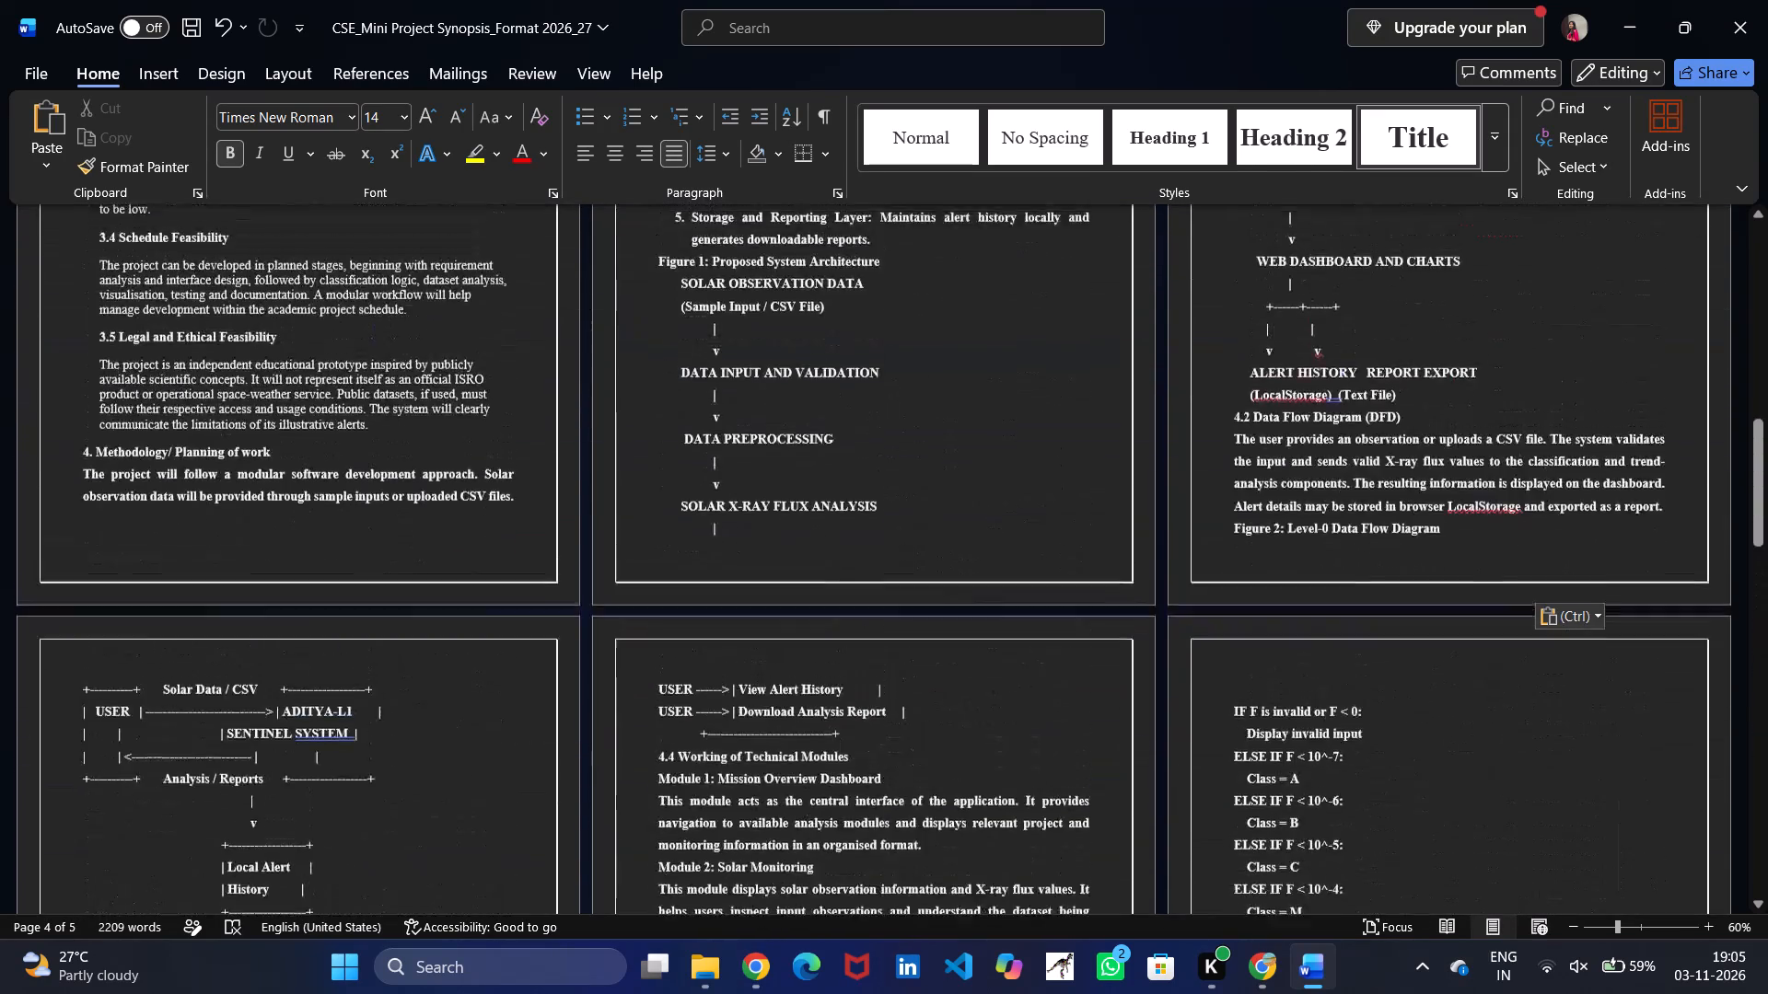
scroll(951, 573, "up", 7)
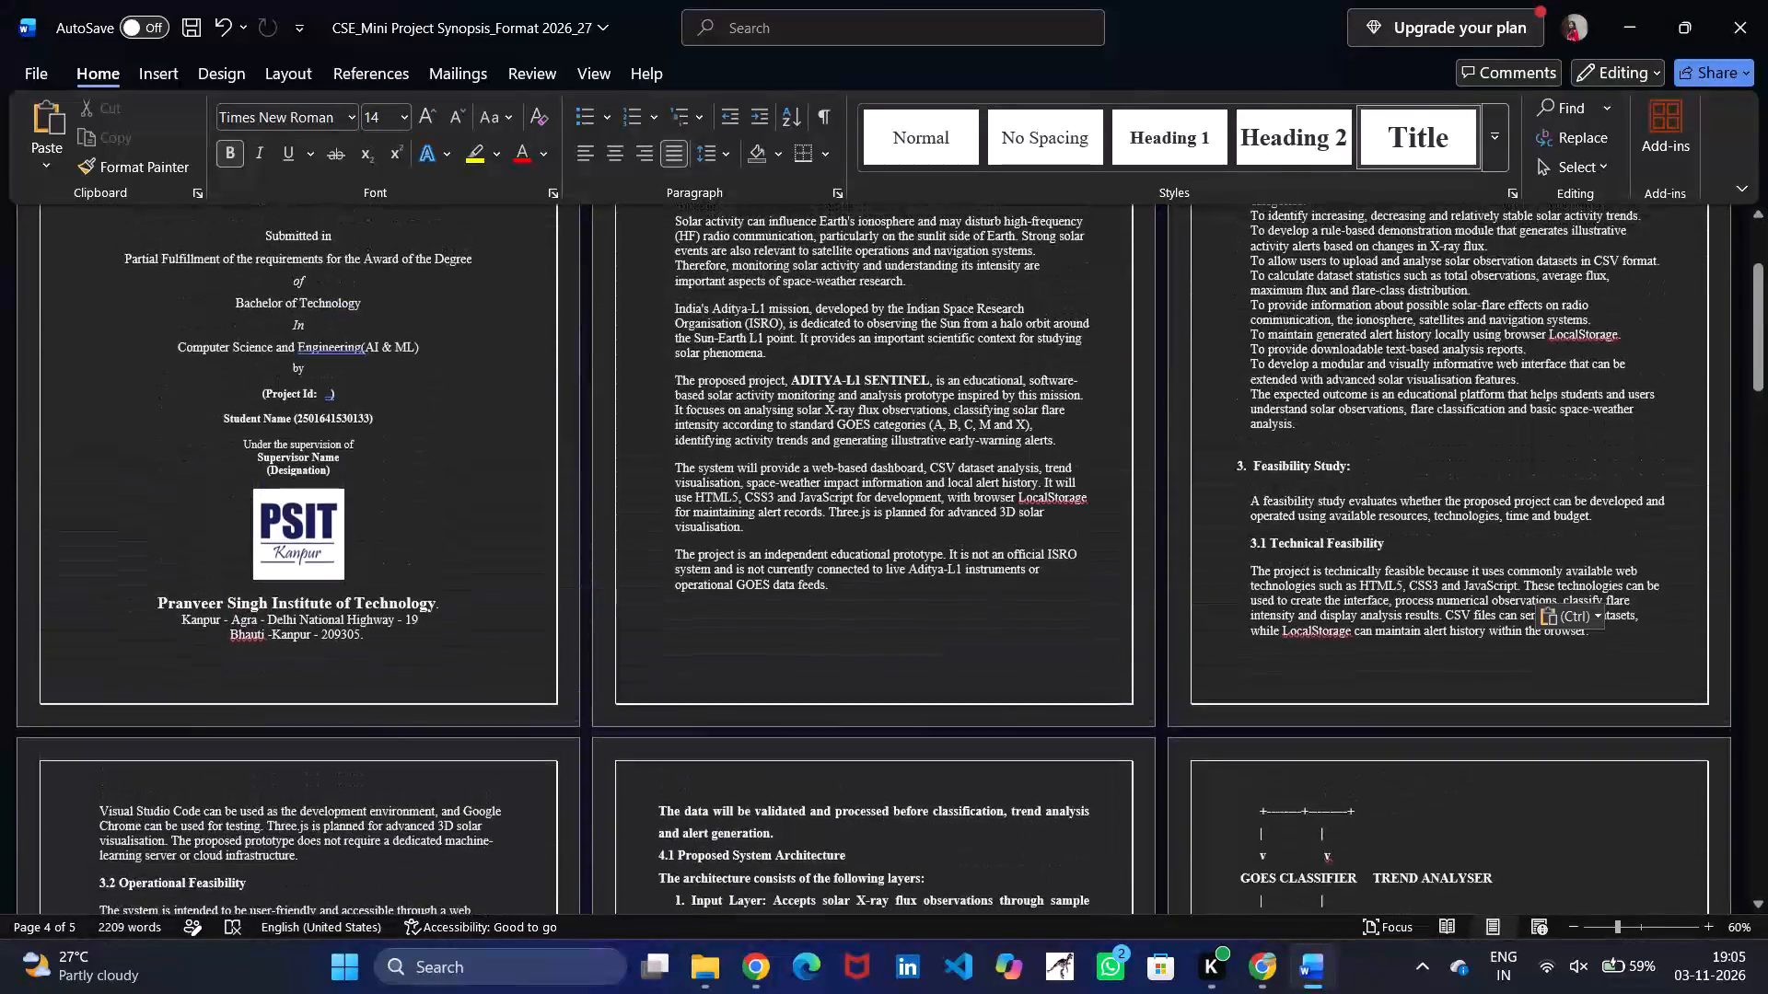
scroll(951, 573, "up", 5)
scroll(951, 573, "down", 2)
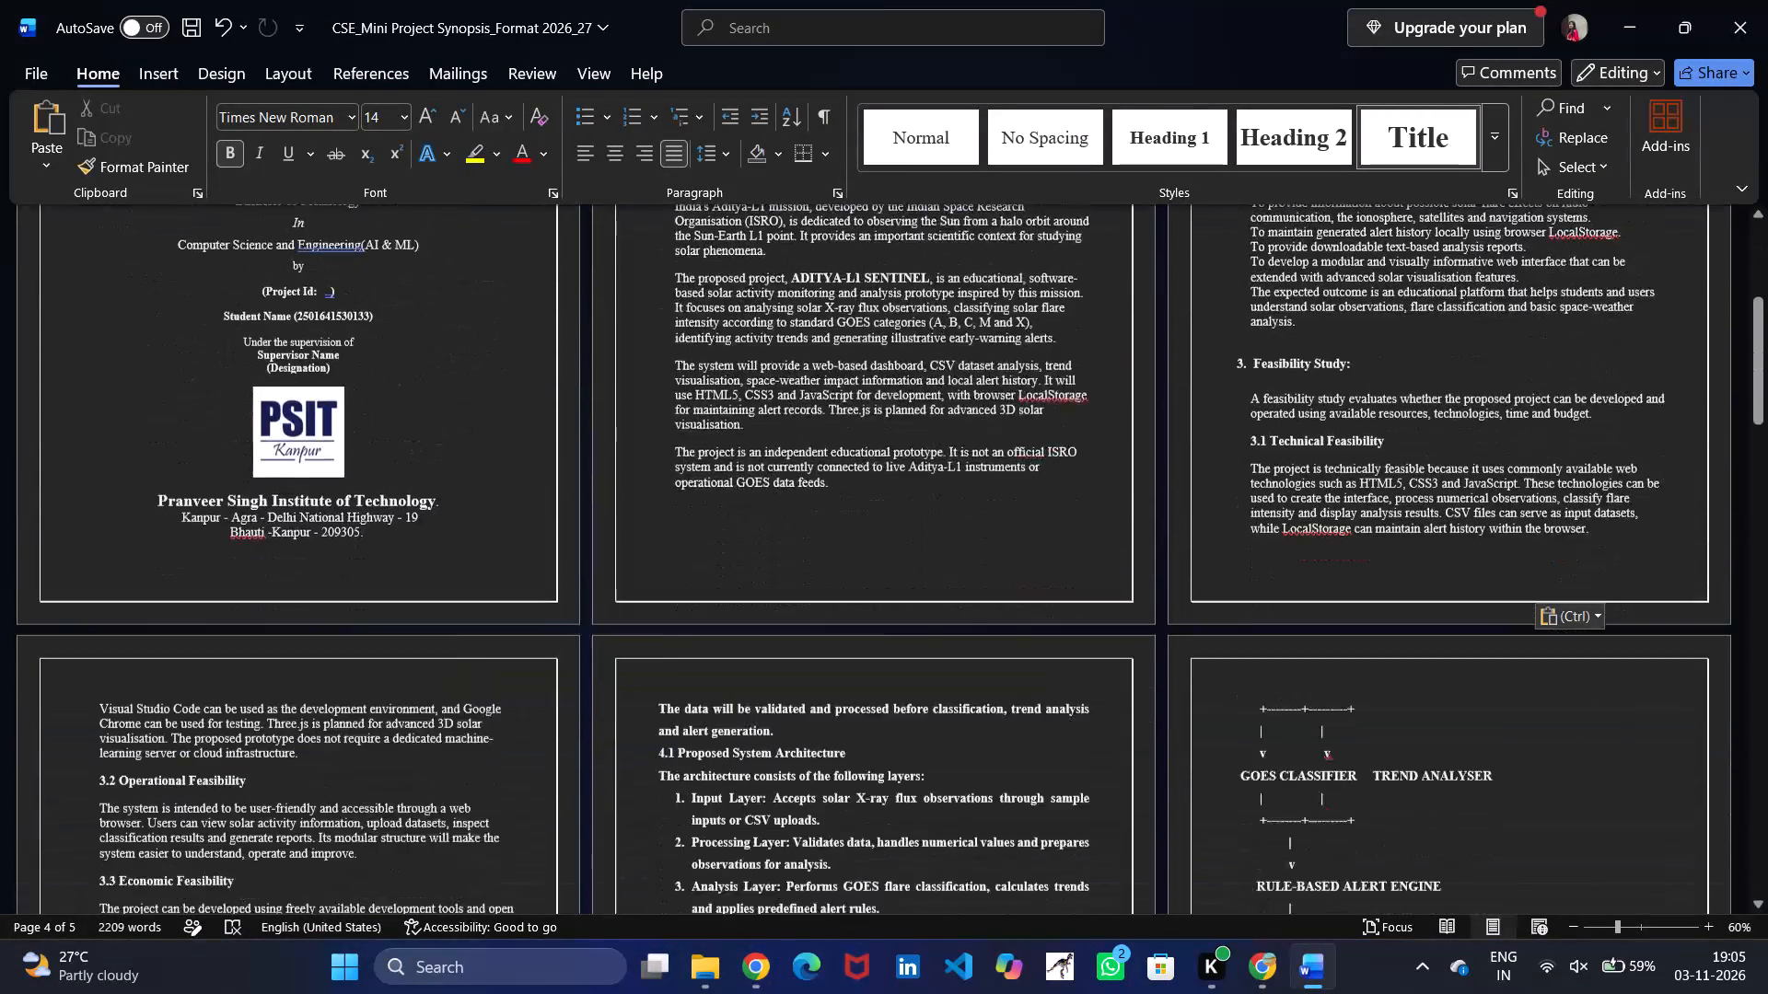
scroll(951, 573, "down", 2)
scroll(951, 573, "right", 1)
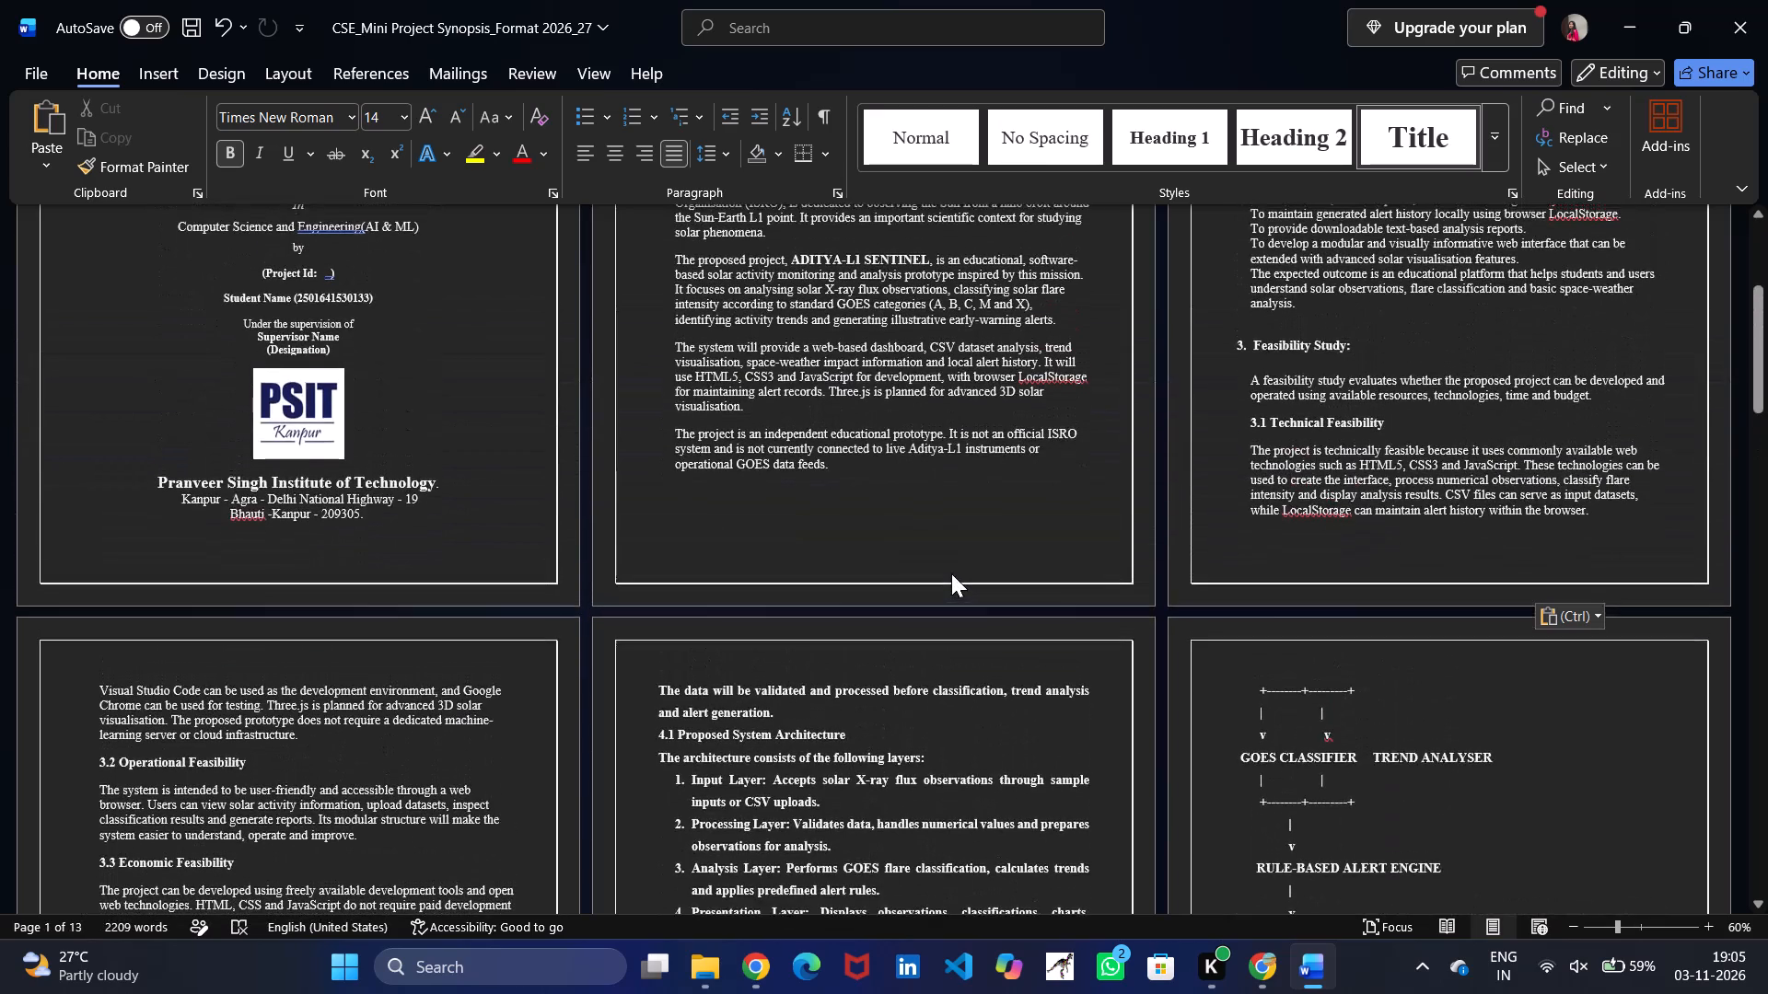
scroll(951, 573, "right", 1)
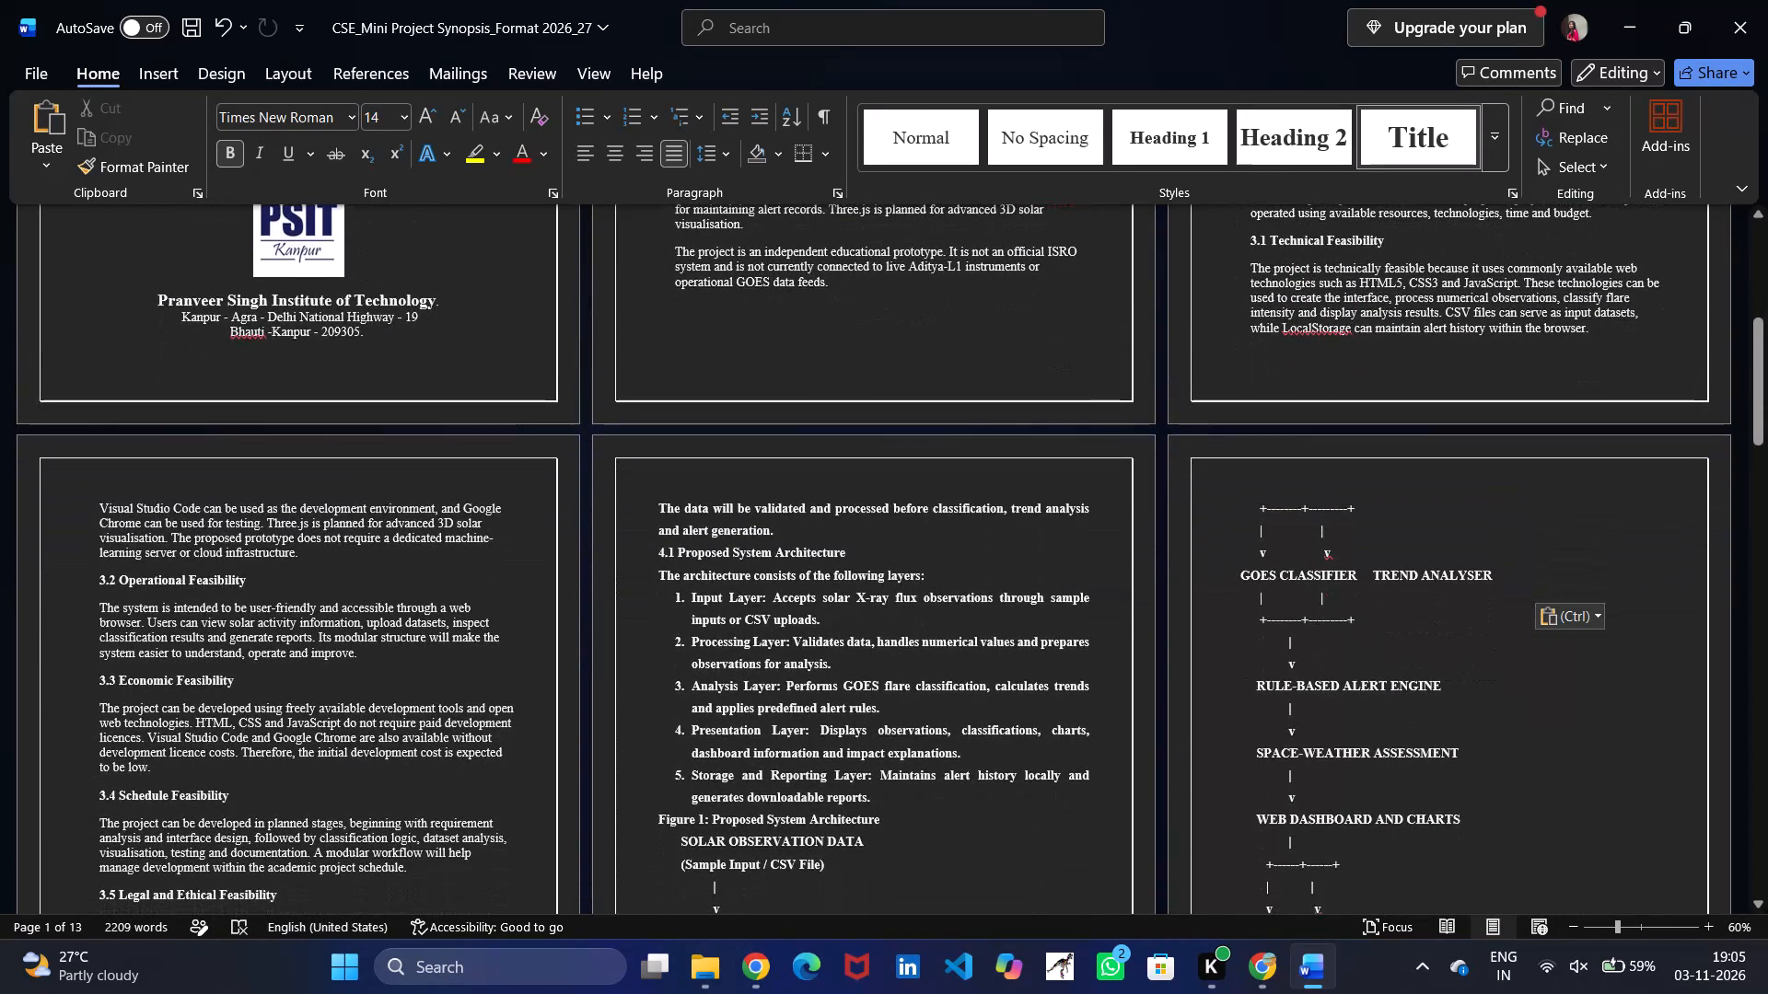
scroll(951, 573, "down", 2)
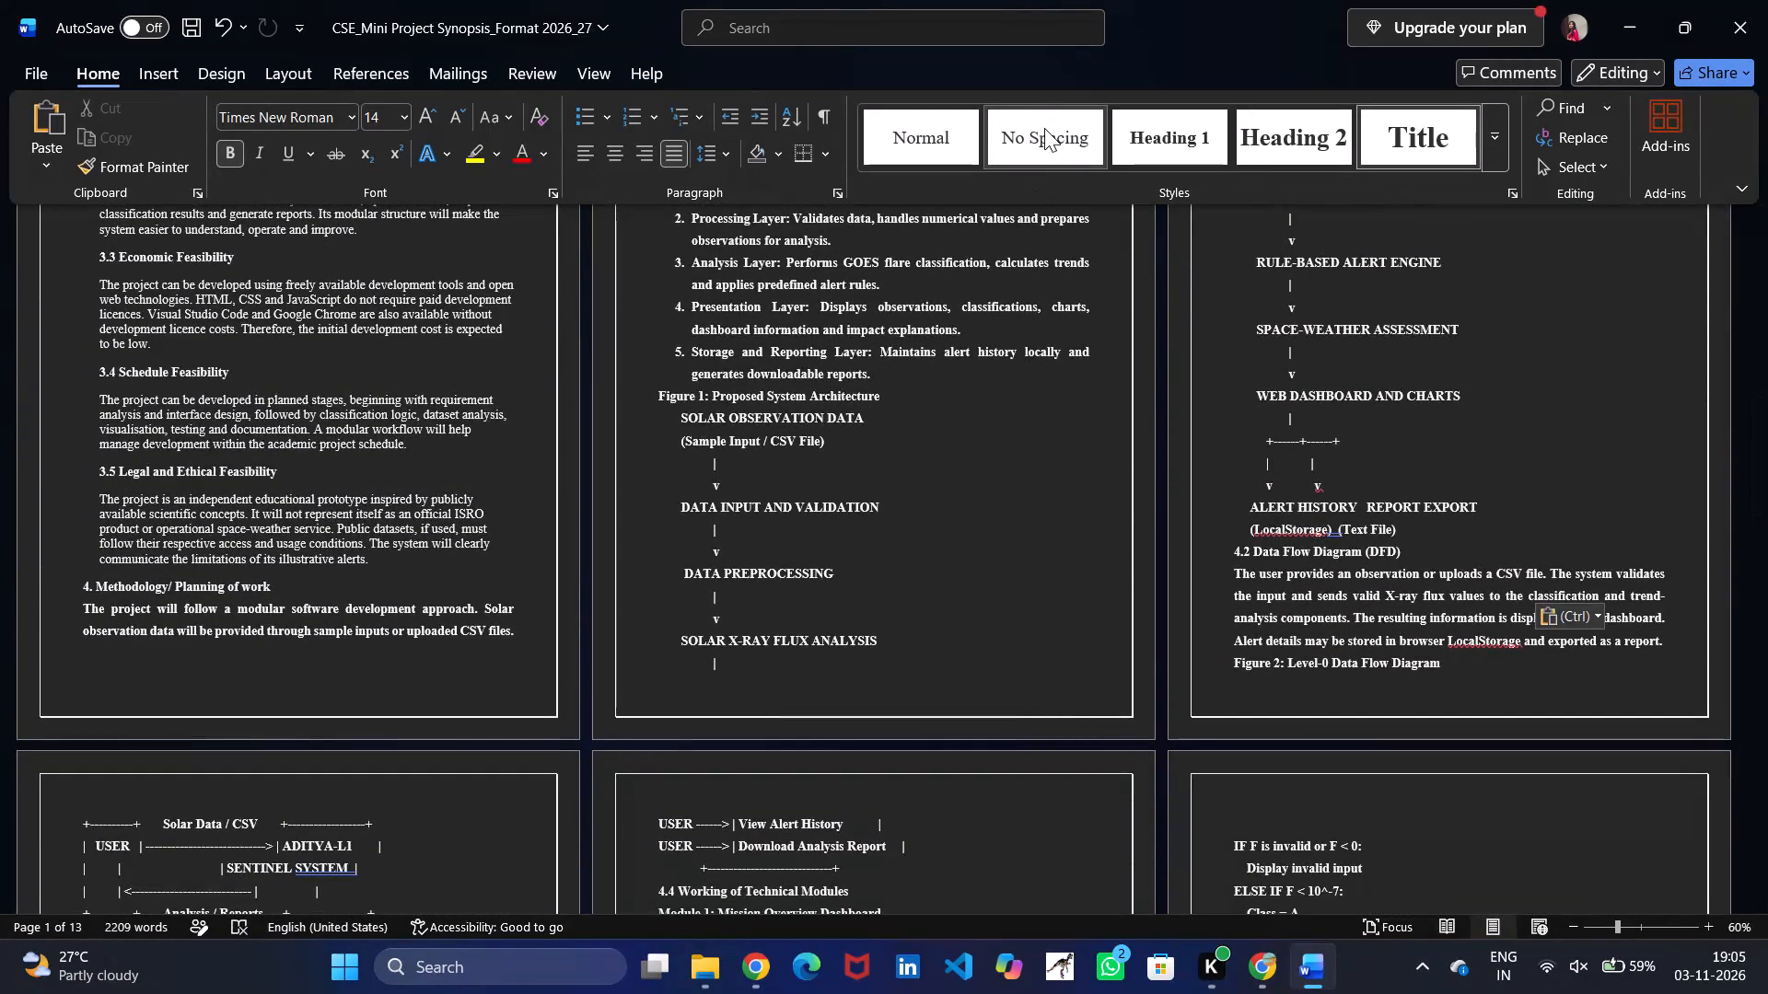
Try the No Spacing, Heading 1 and Heading 2 styles on the blank line above Tools/Technology Used, settling on Normal.
left_click(1044, 128)
left_click(926, 132)
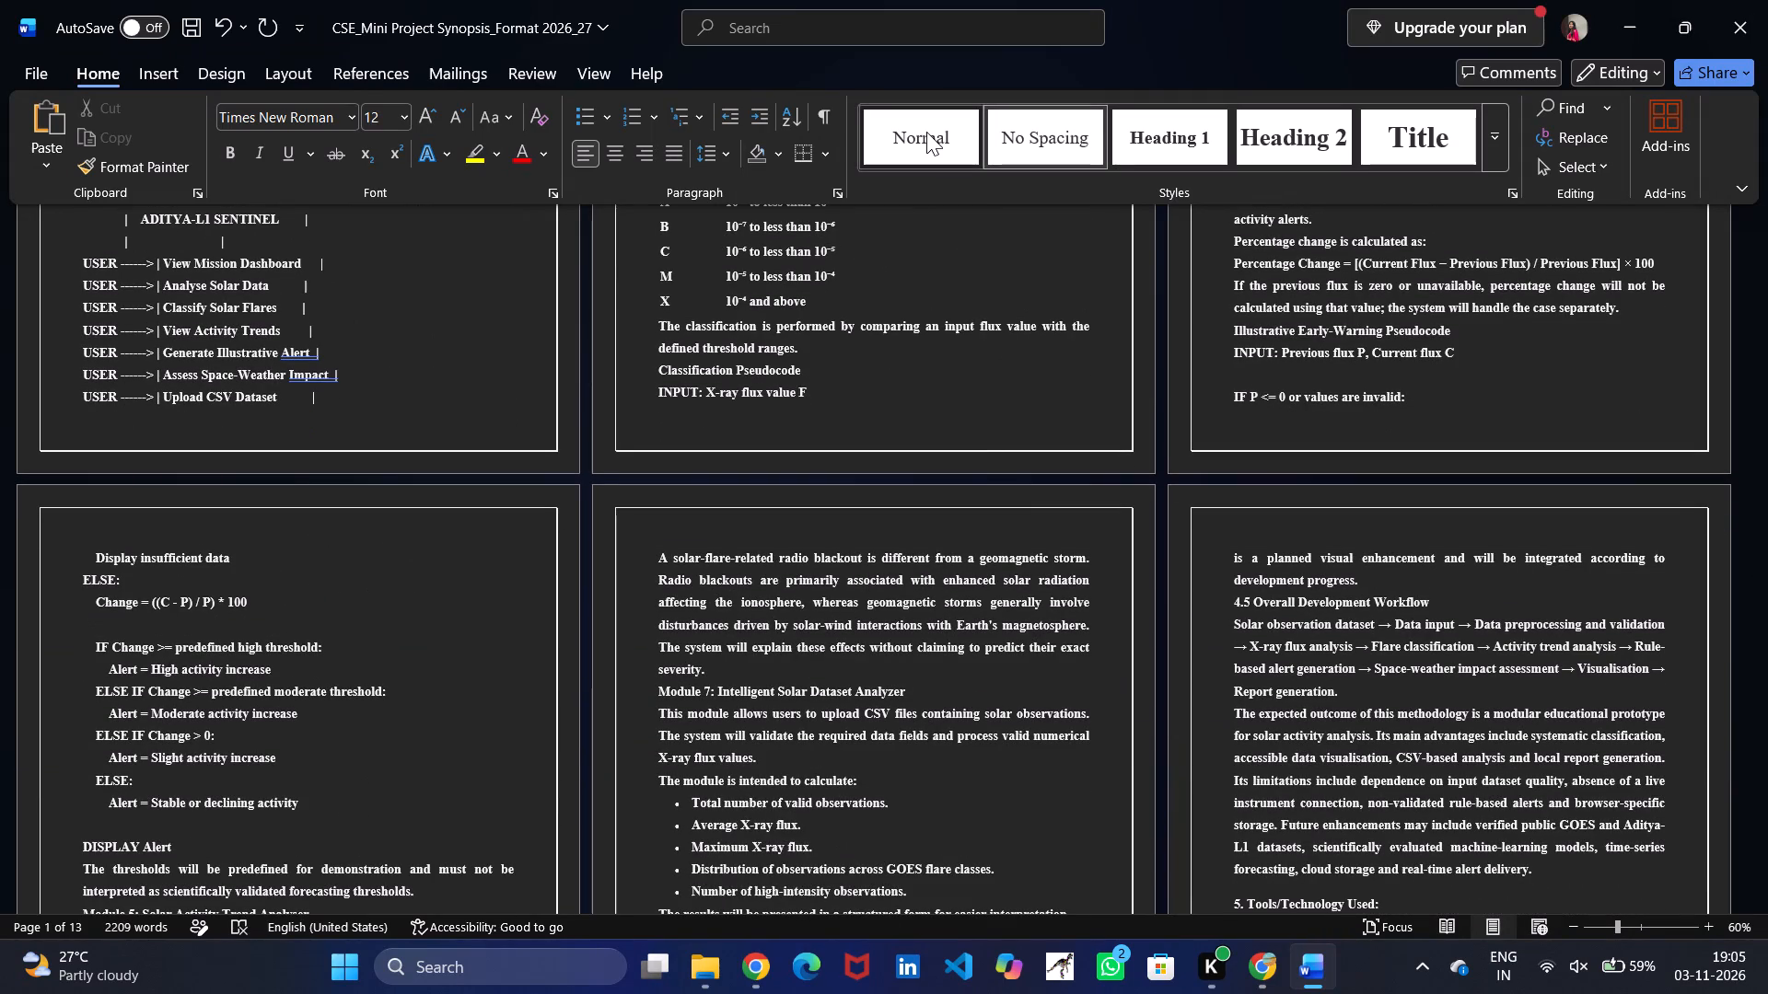
left_click(926, 132)
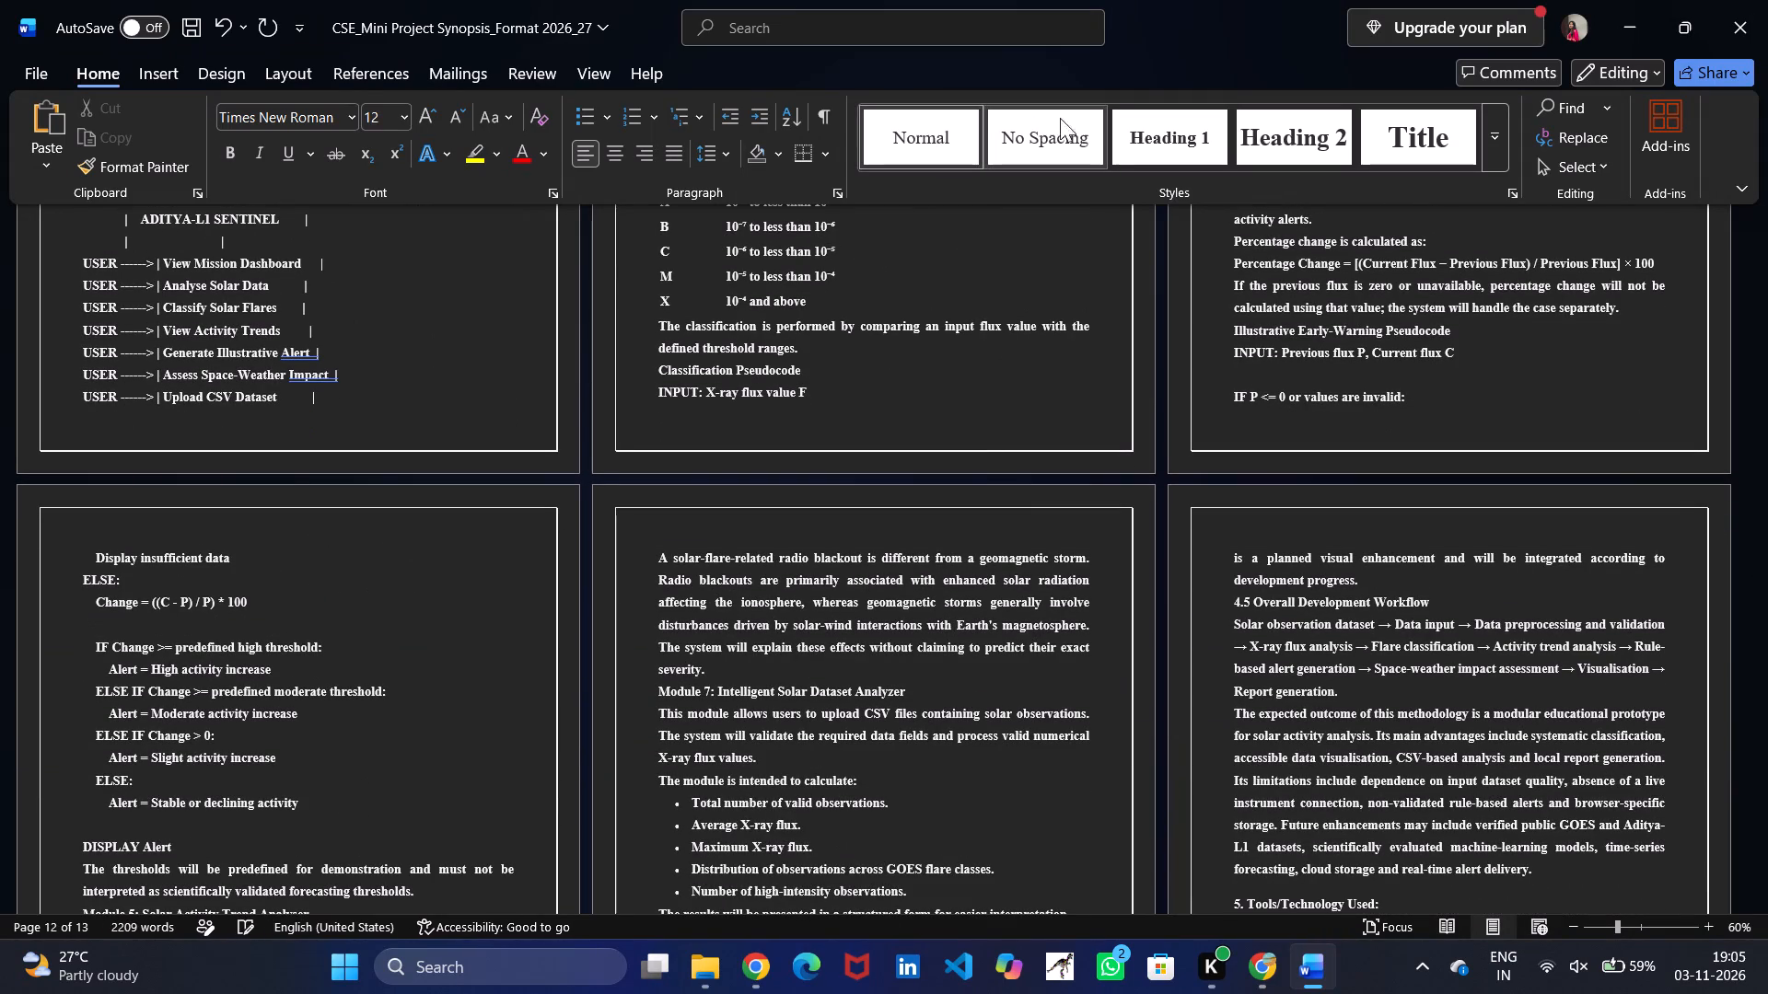
left_click(1057, 121)
left_click(1169, 140)
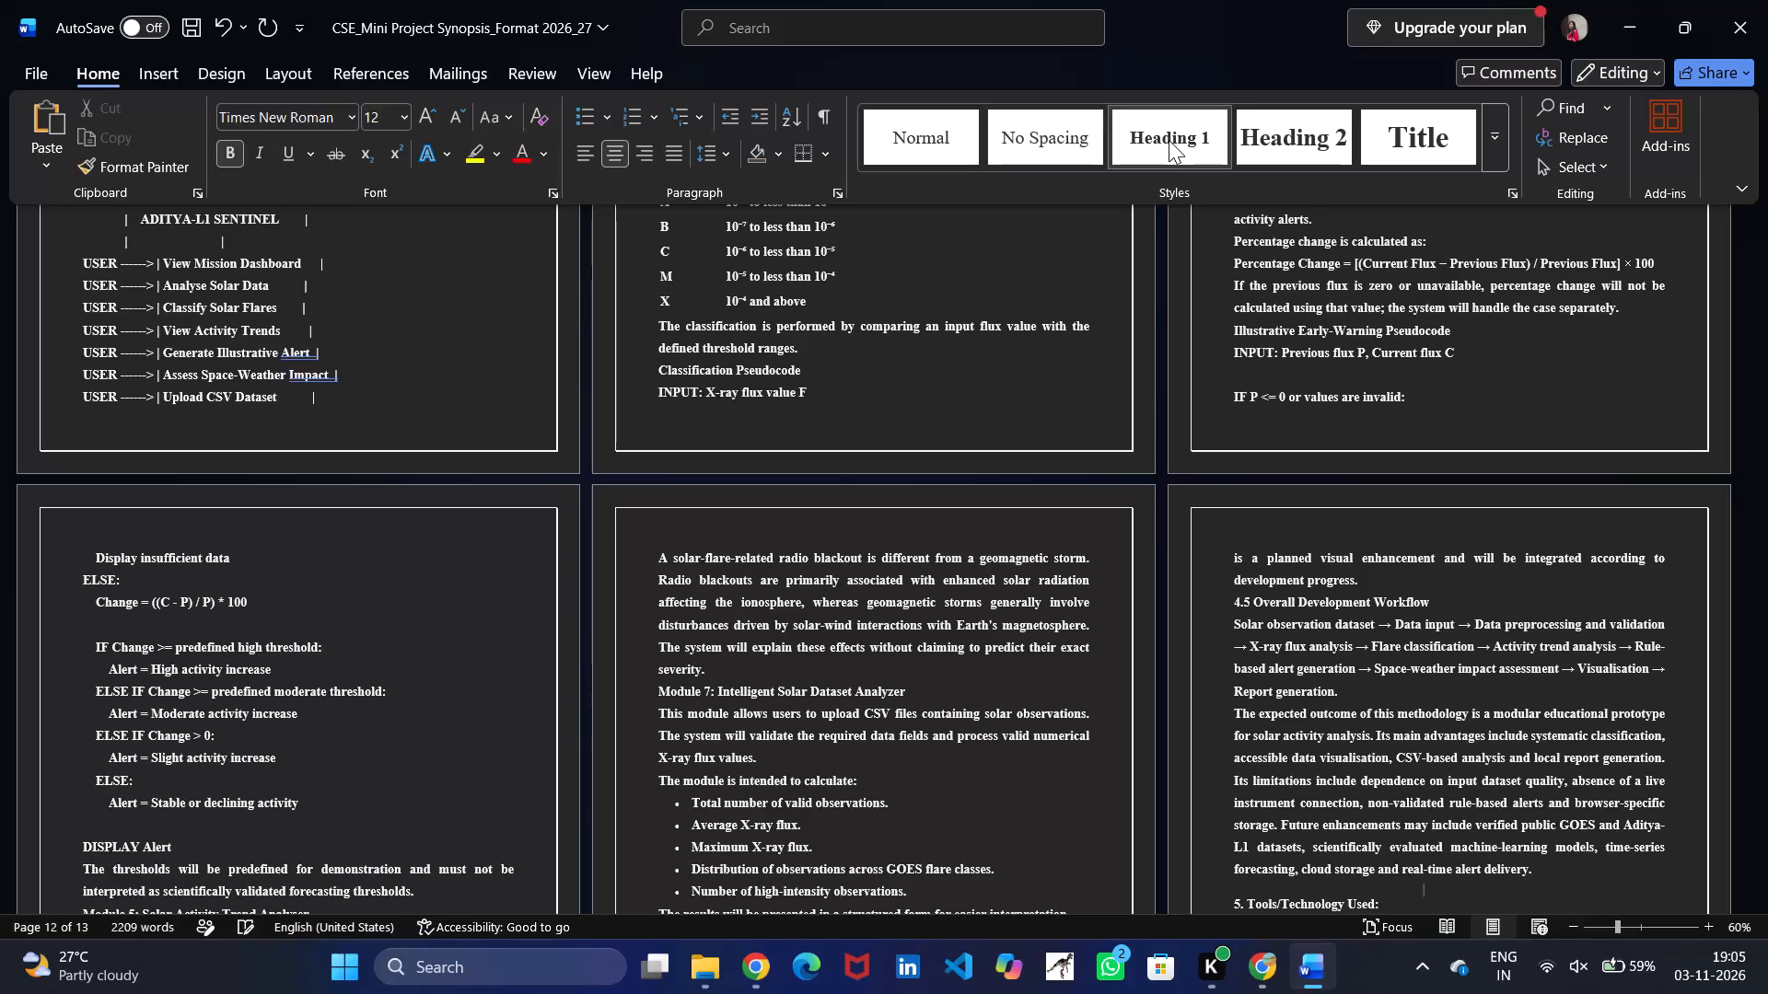
left_click(1292, 143)
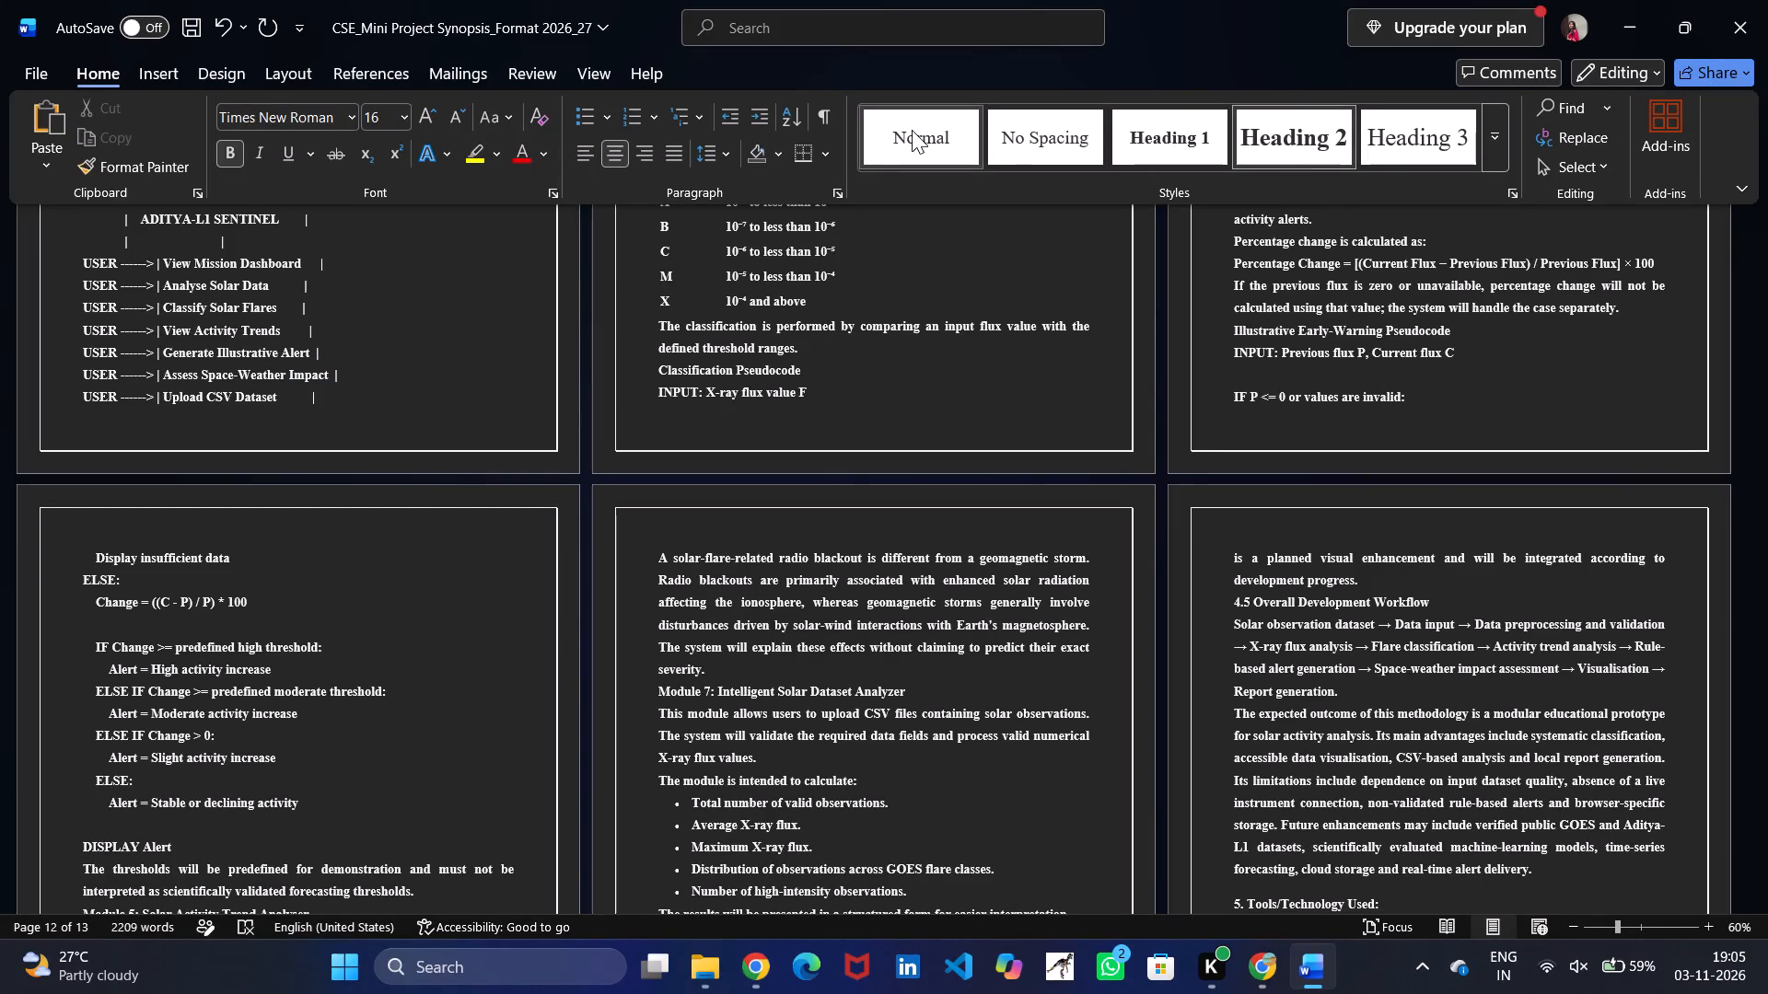
left_click(912, 130)
Set the font size of the blank line above Tools/Technology Used to 11.
left_click(402, 117)
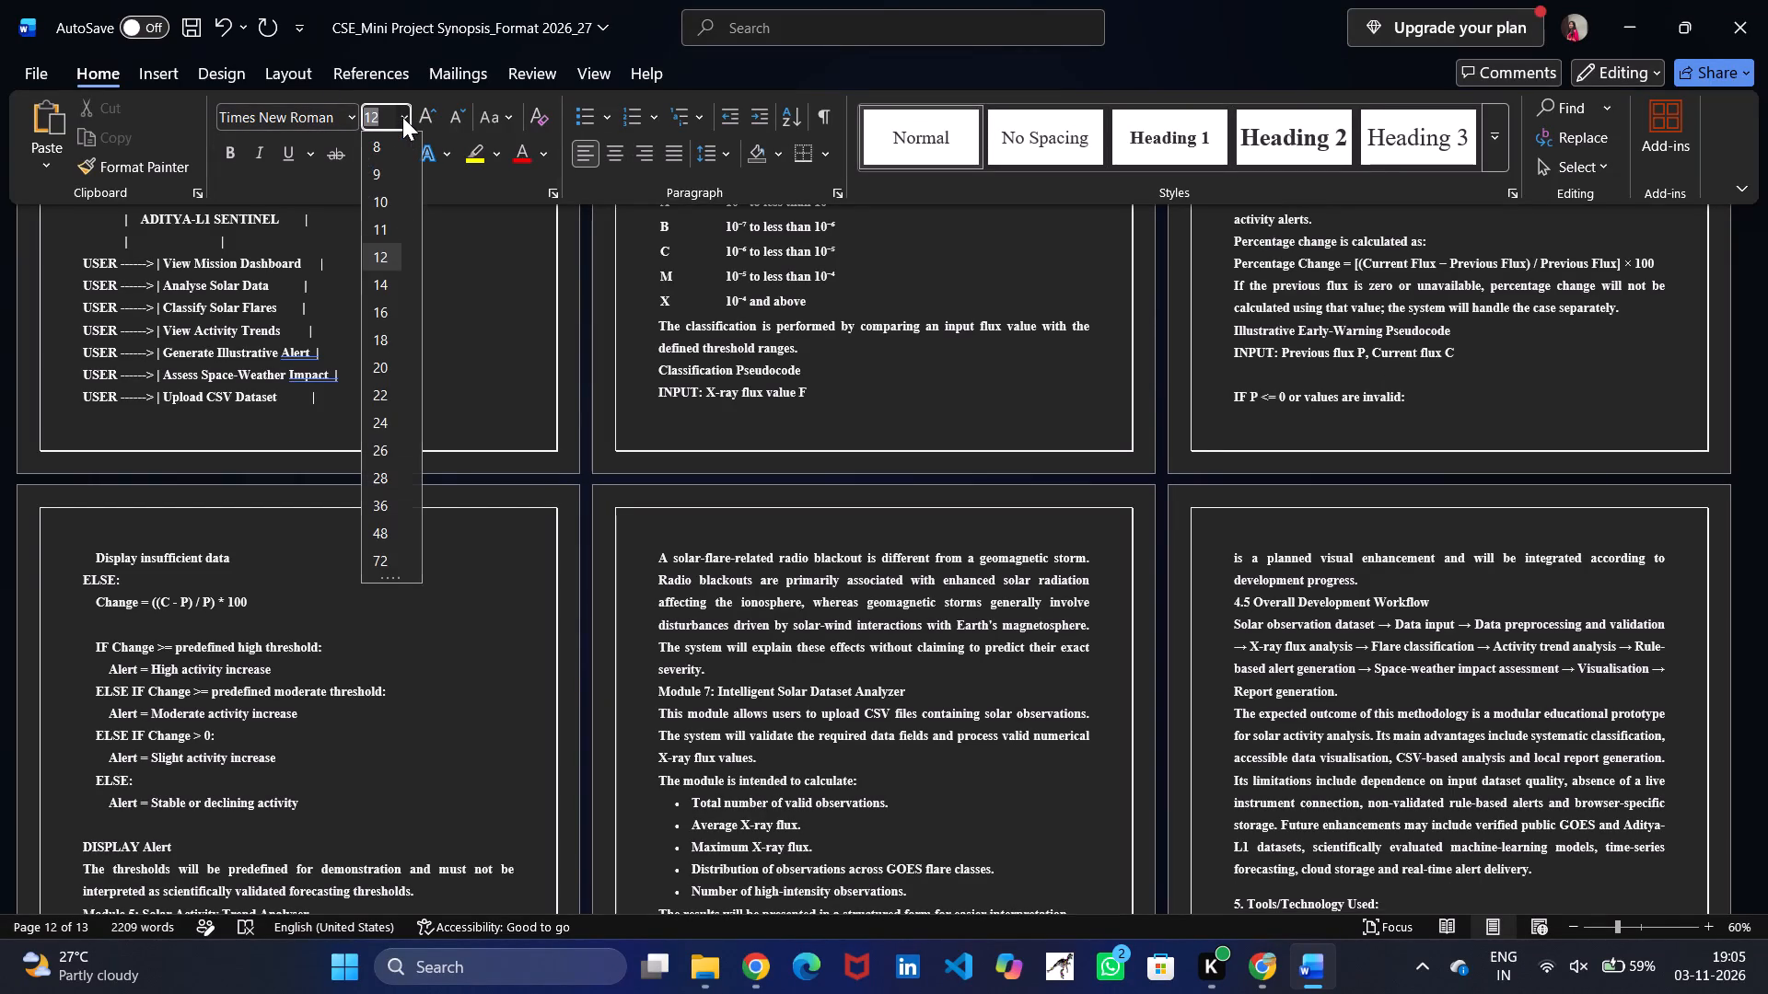
left_click(393, 222)
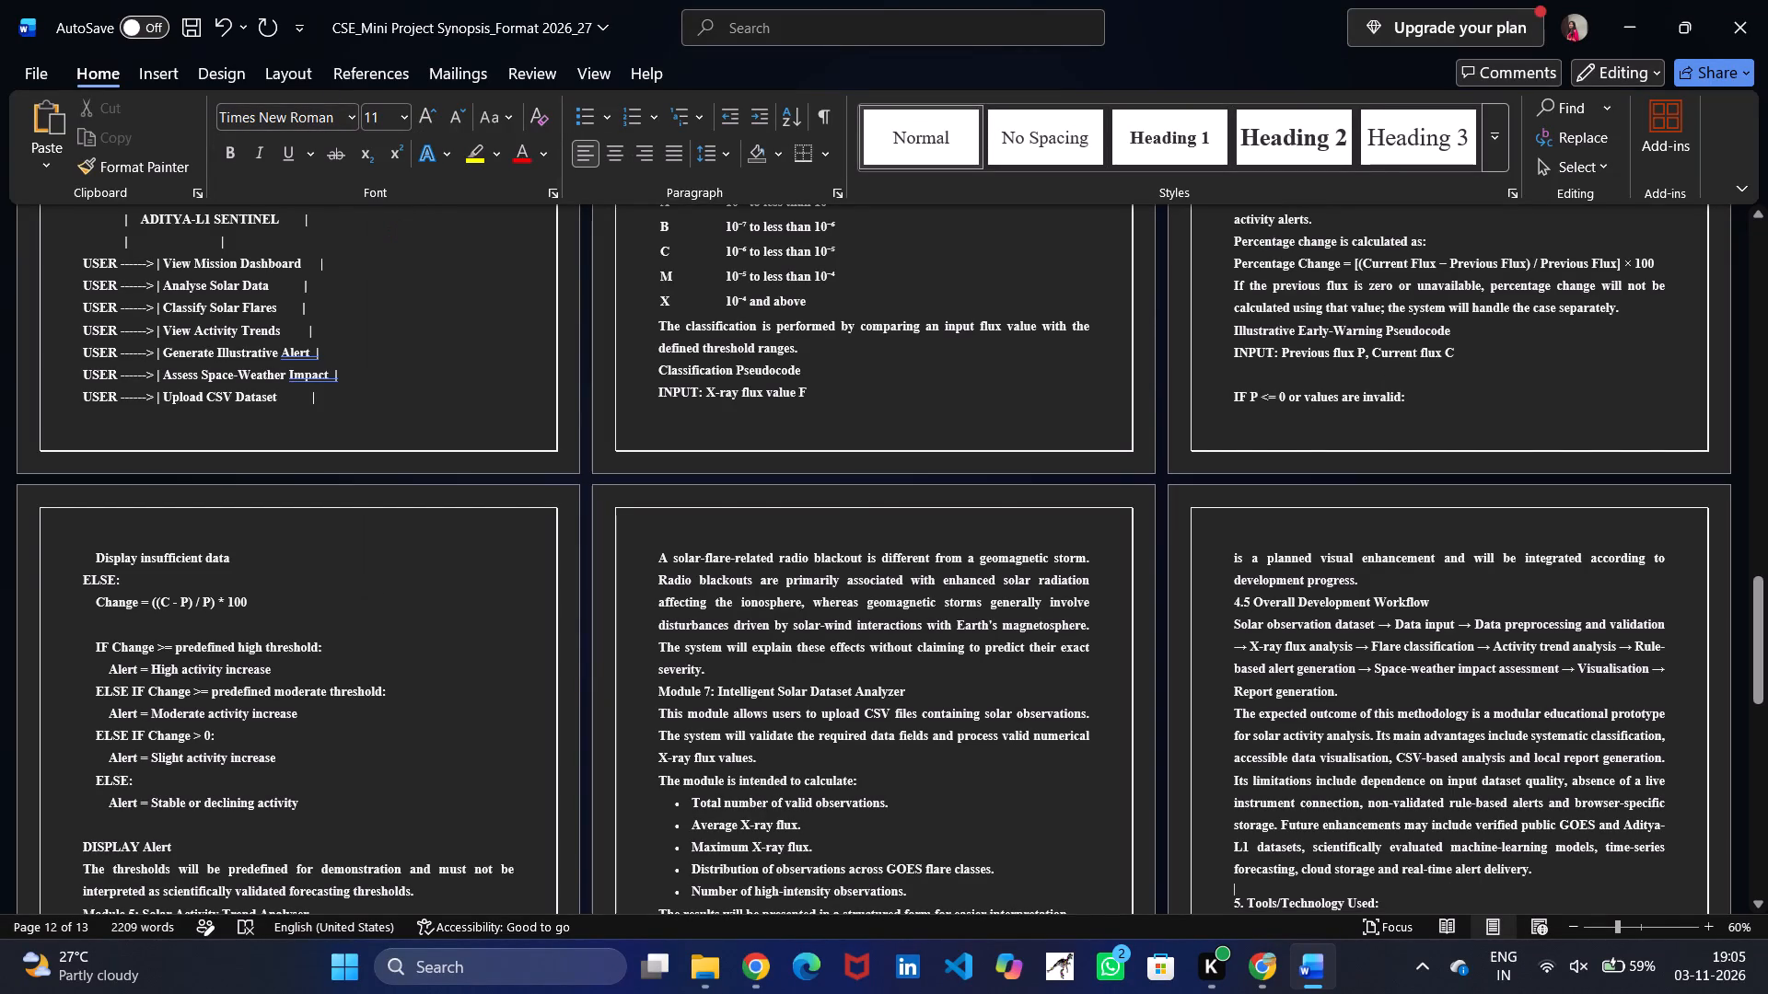
left_click(435, 376)
scroll(435, 376, "up", 20)
scroll(435, 376, "up", 11)
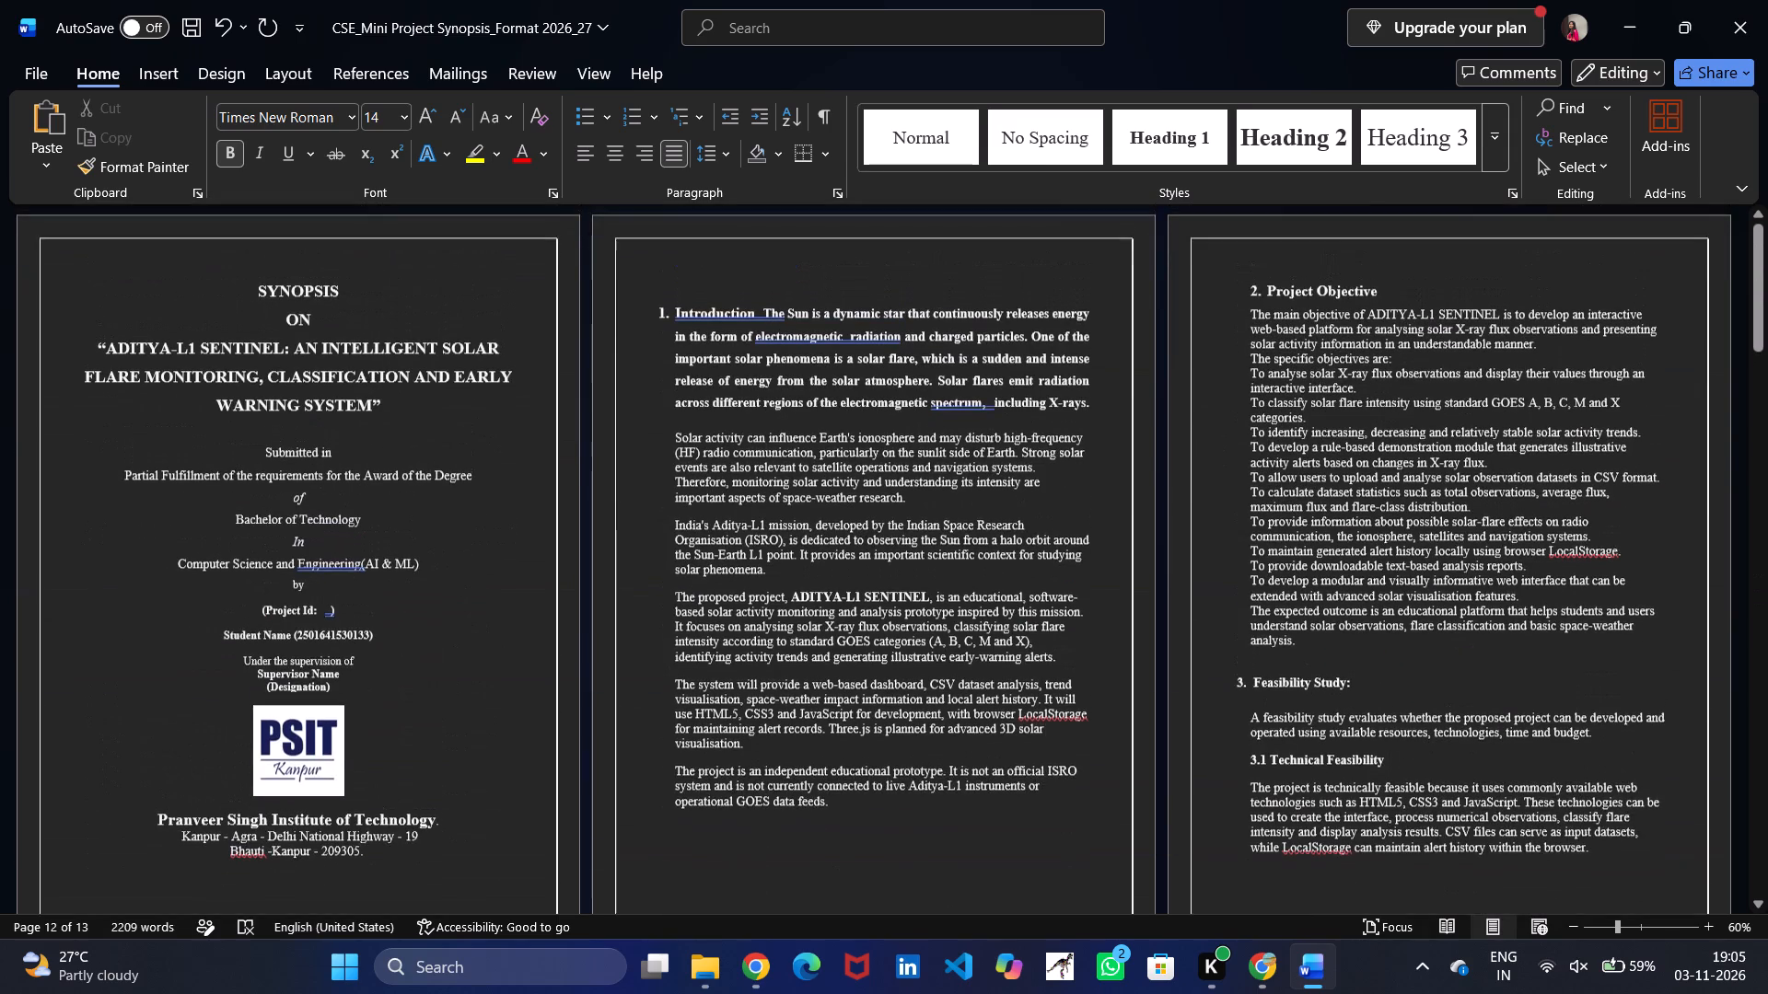
Change the font of the whole Methodology/ Planning of work content, from its first paragraph to just above Tools/Technology Used, to Aptos Narrow.
scroll(969, 607, "down", 4)
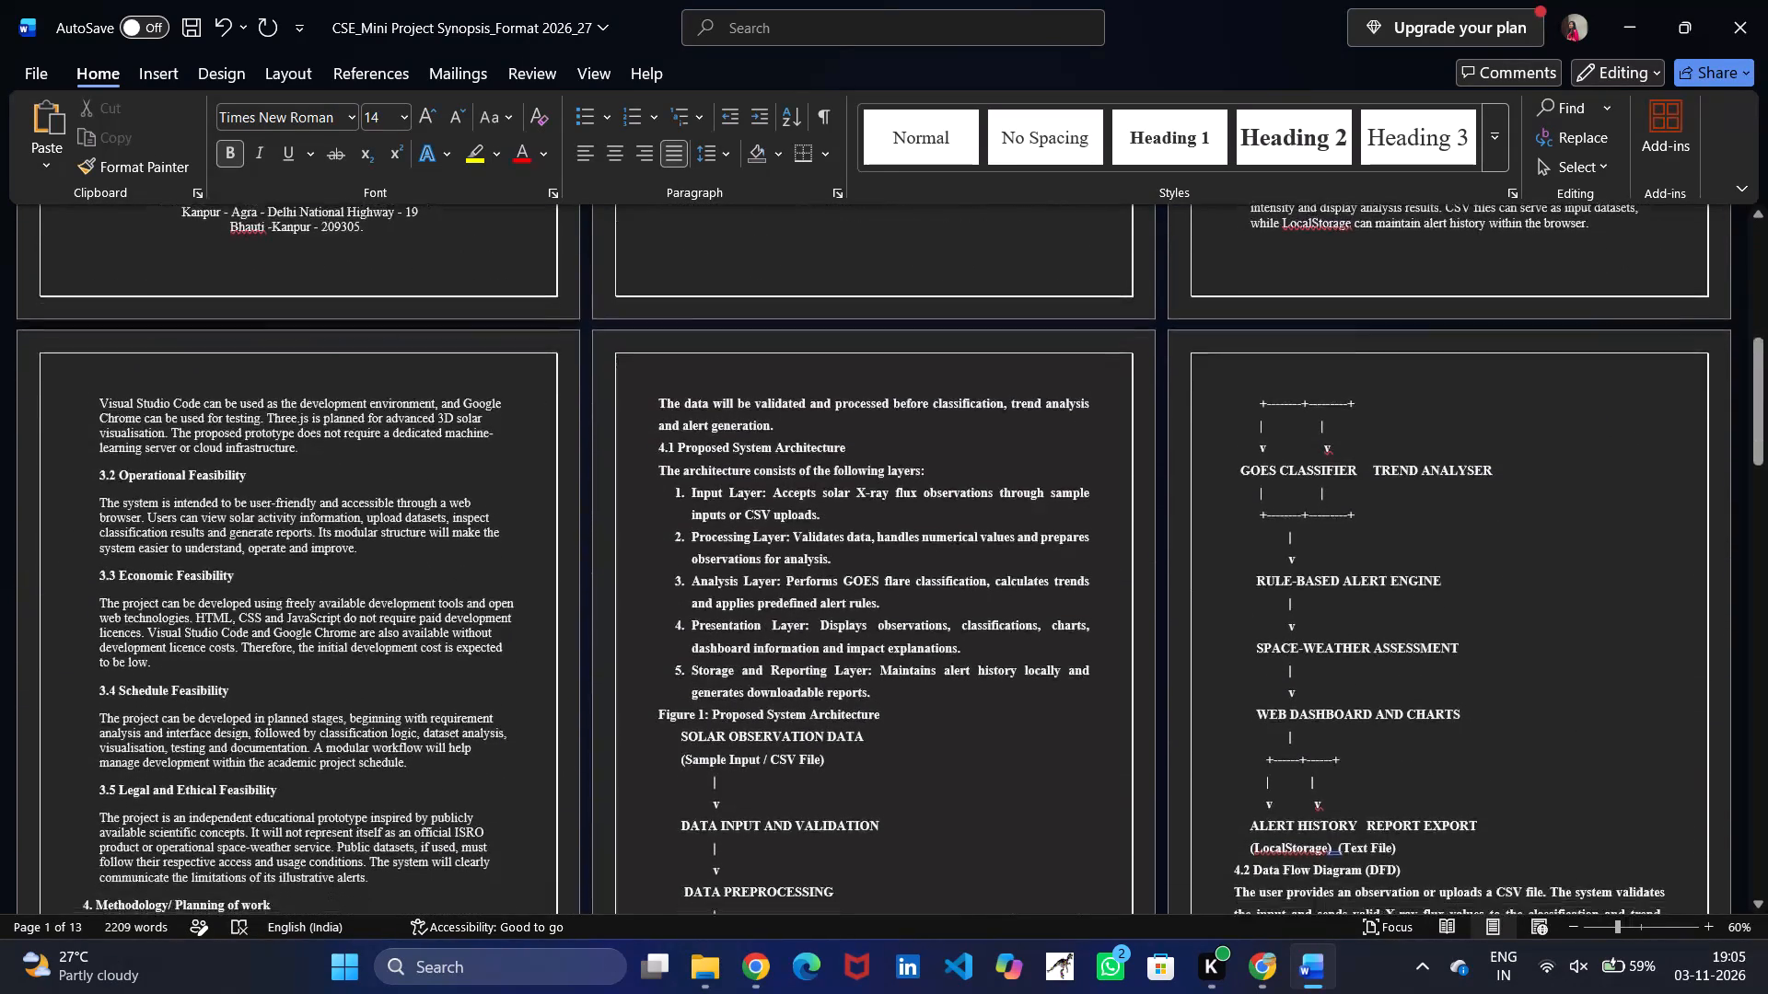
scroll(969, 607, "down", 1)
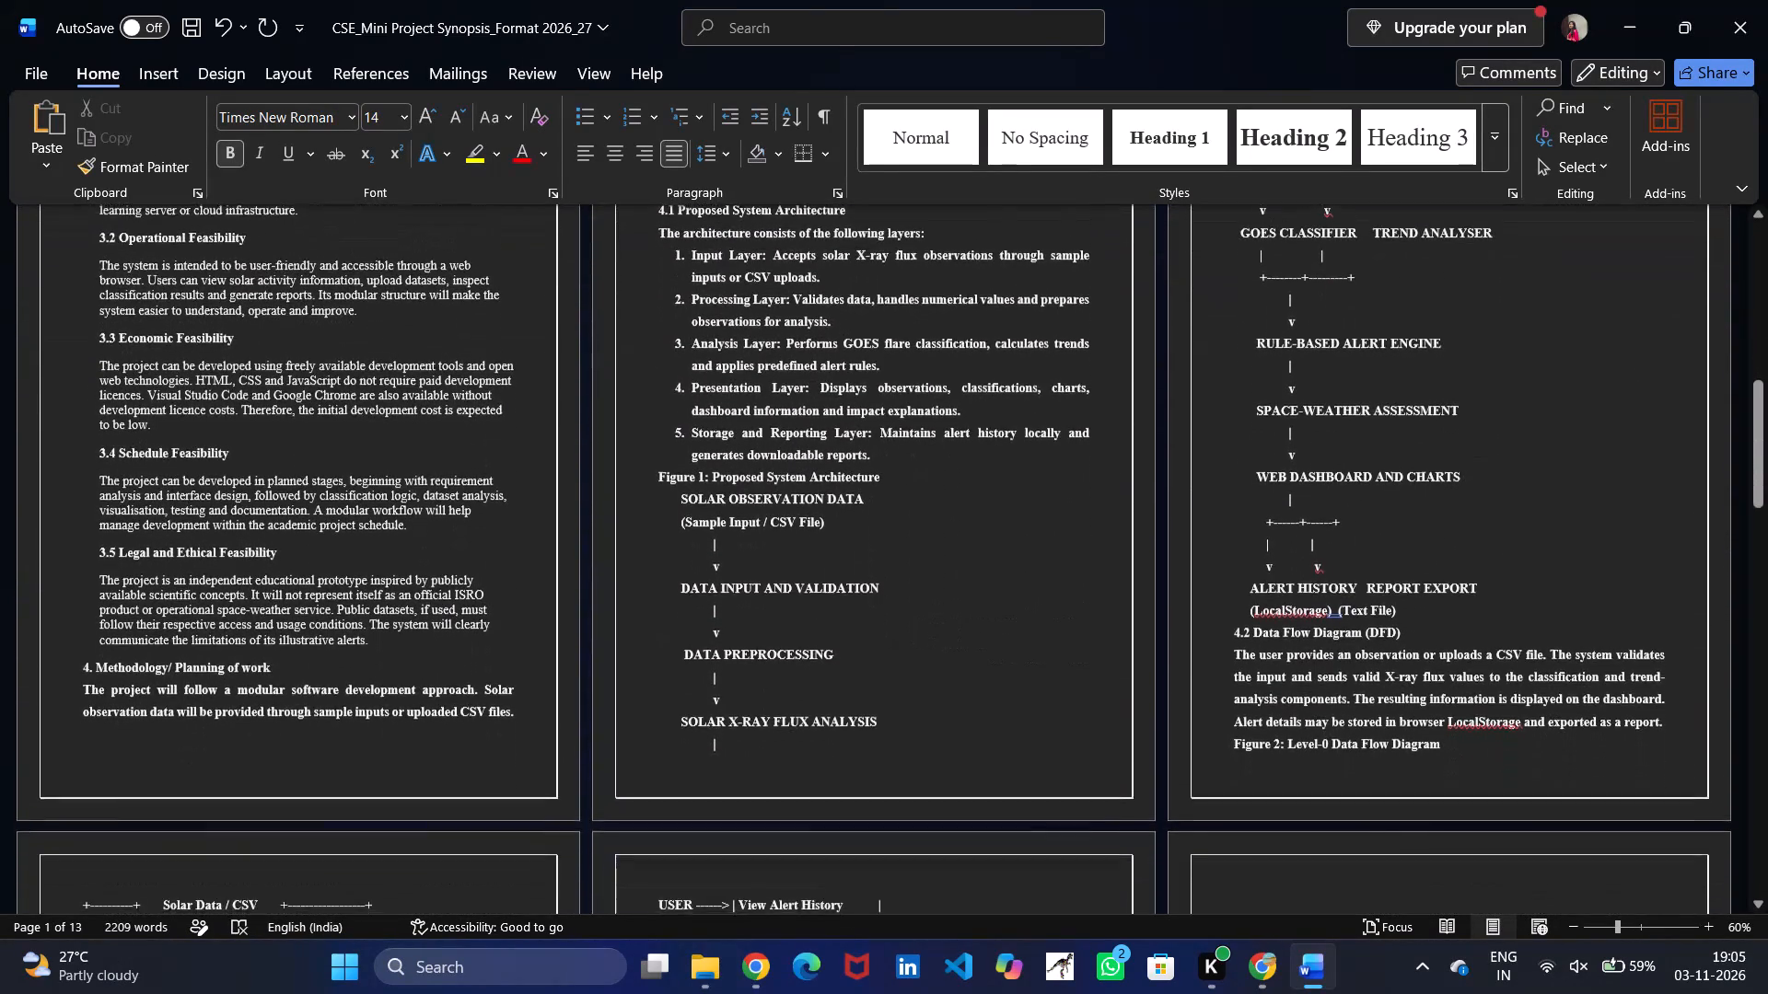
scroll(969, 607, "down", 1)
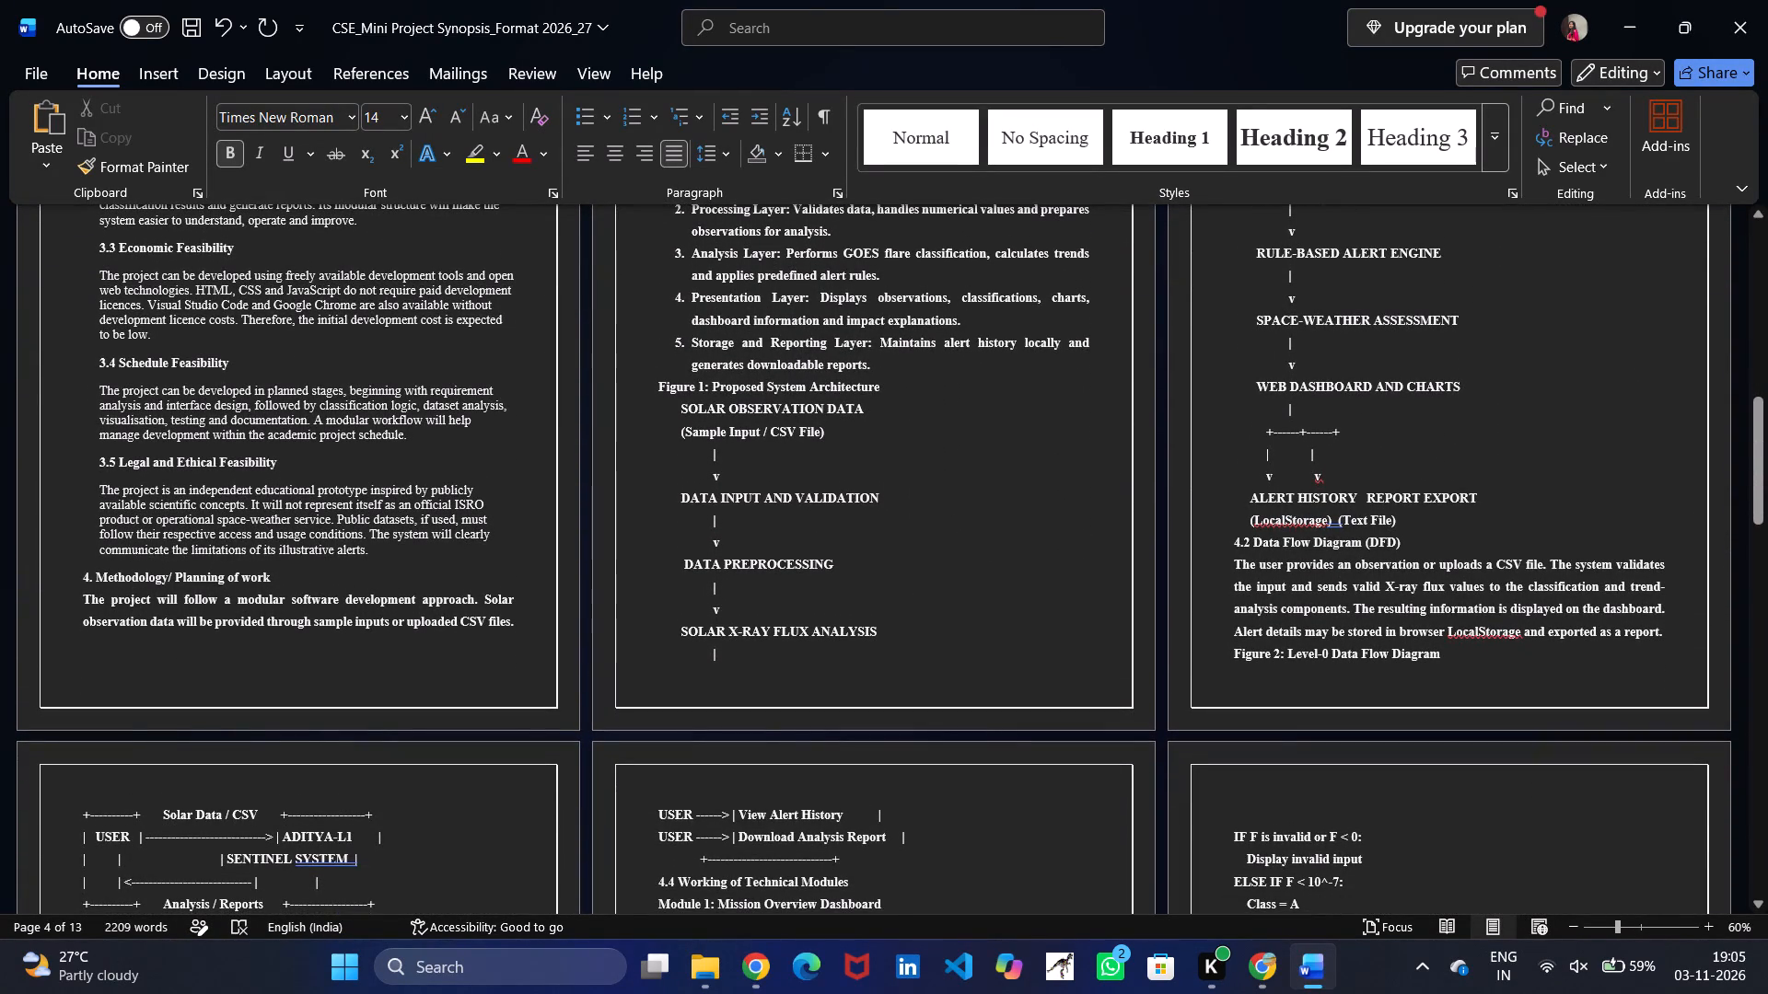
left_click_drag(75, 599, 824, 923)
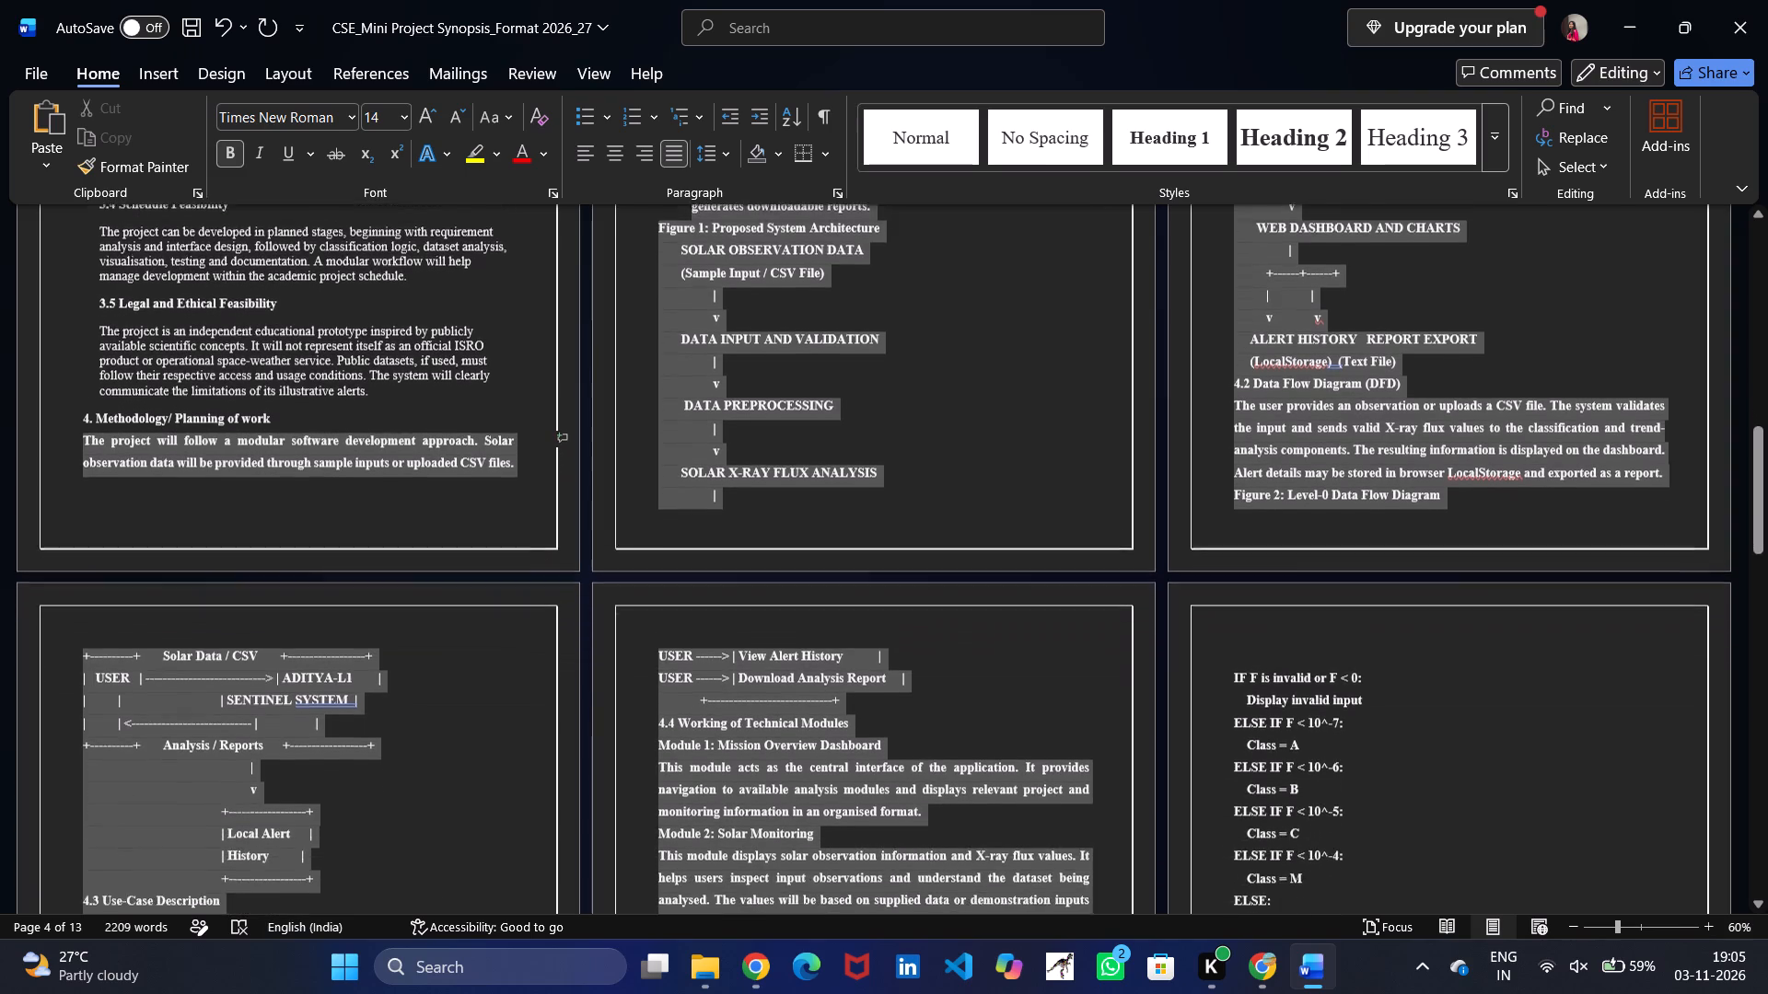
left_click_drag(824, 923, 1118, 917)
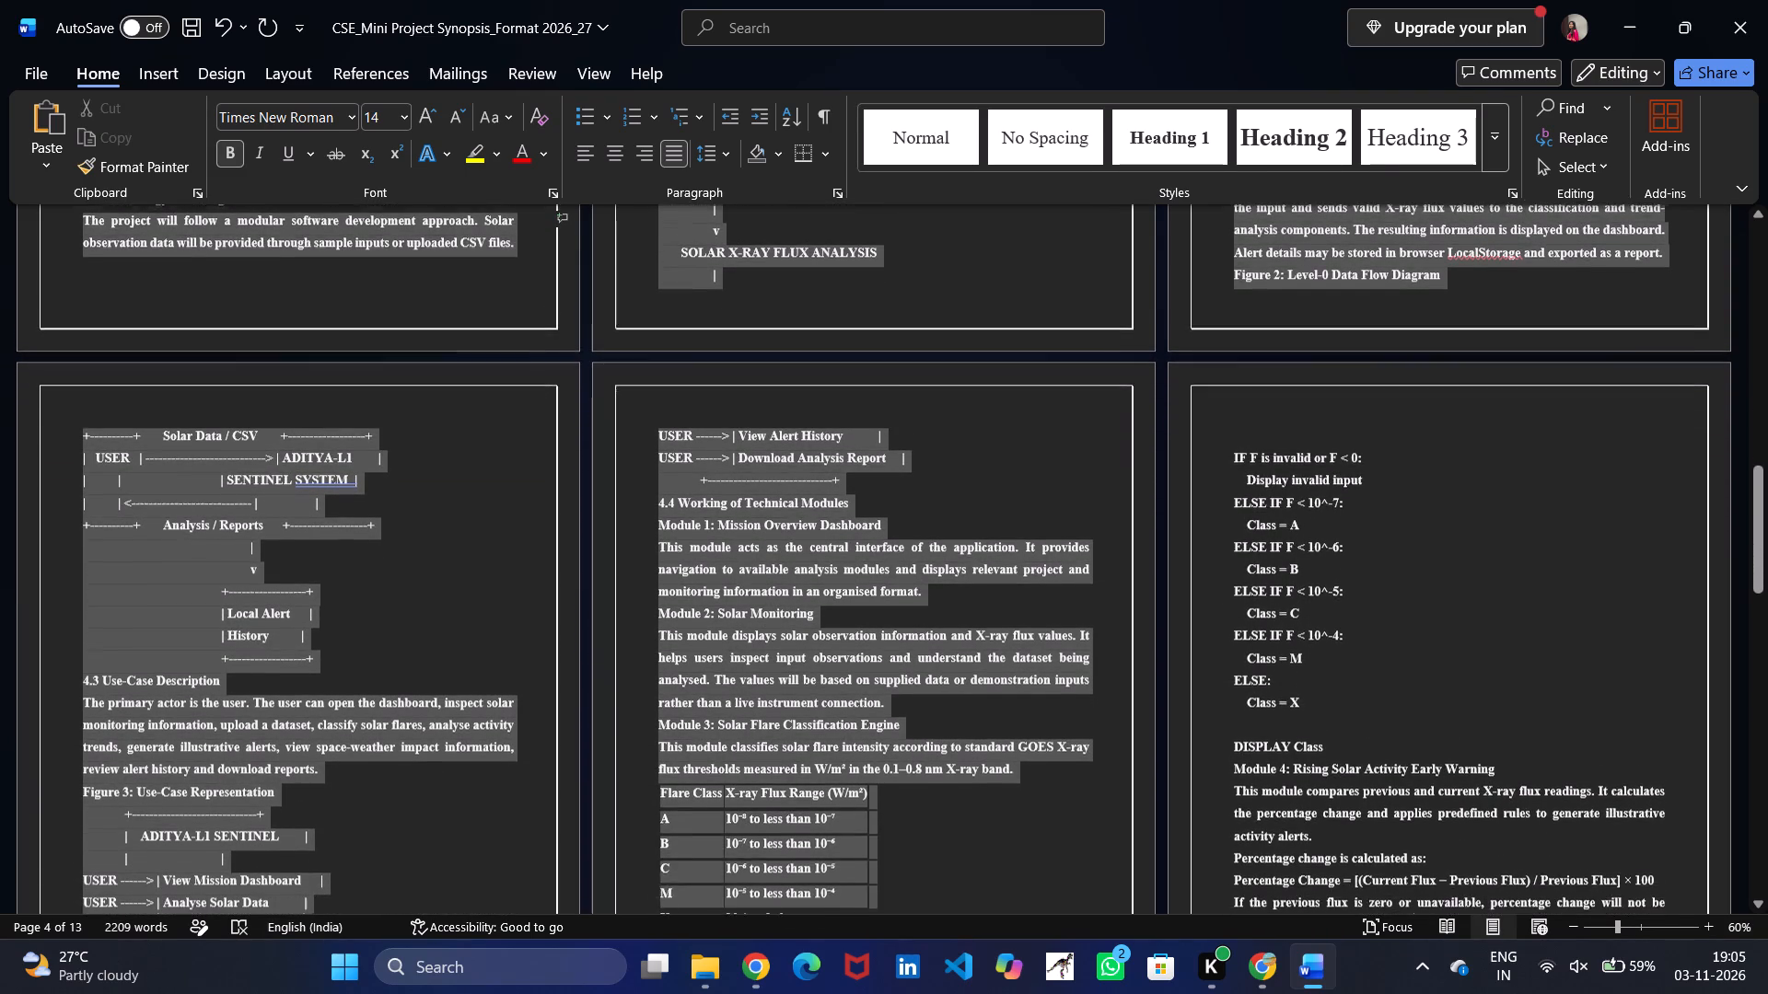
left_click_drag(1118, 917, 1204, 907)
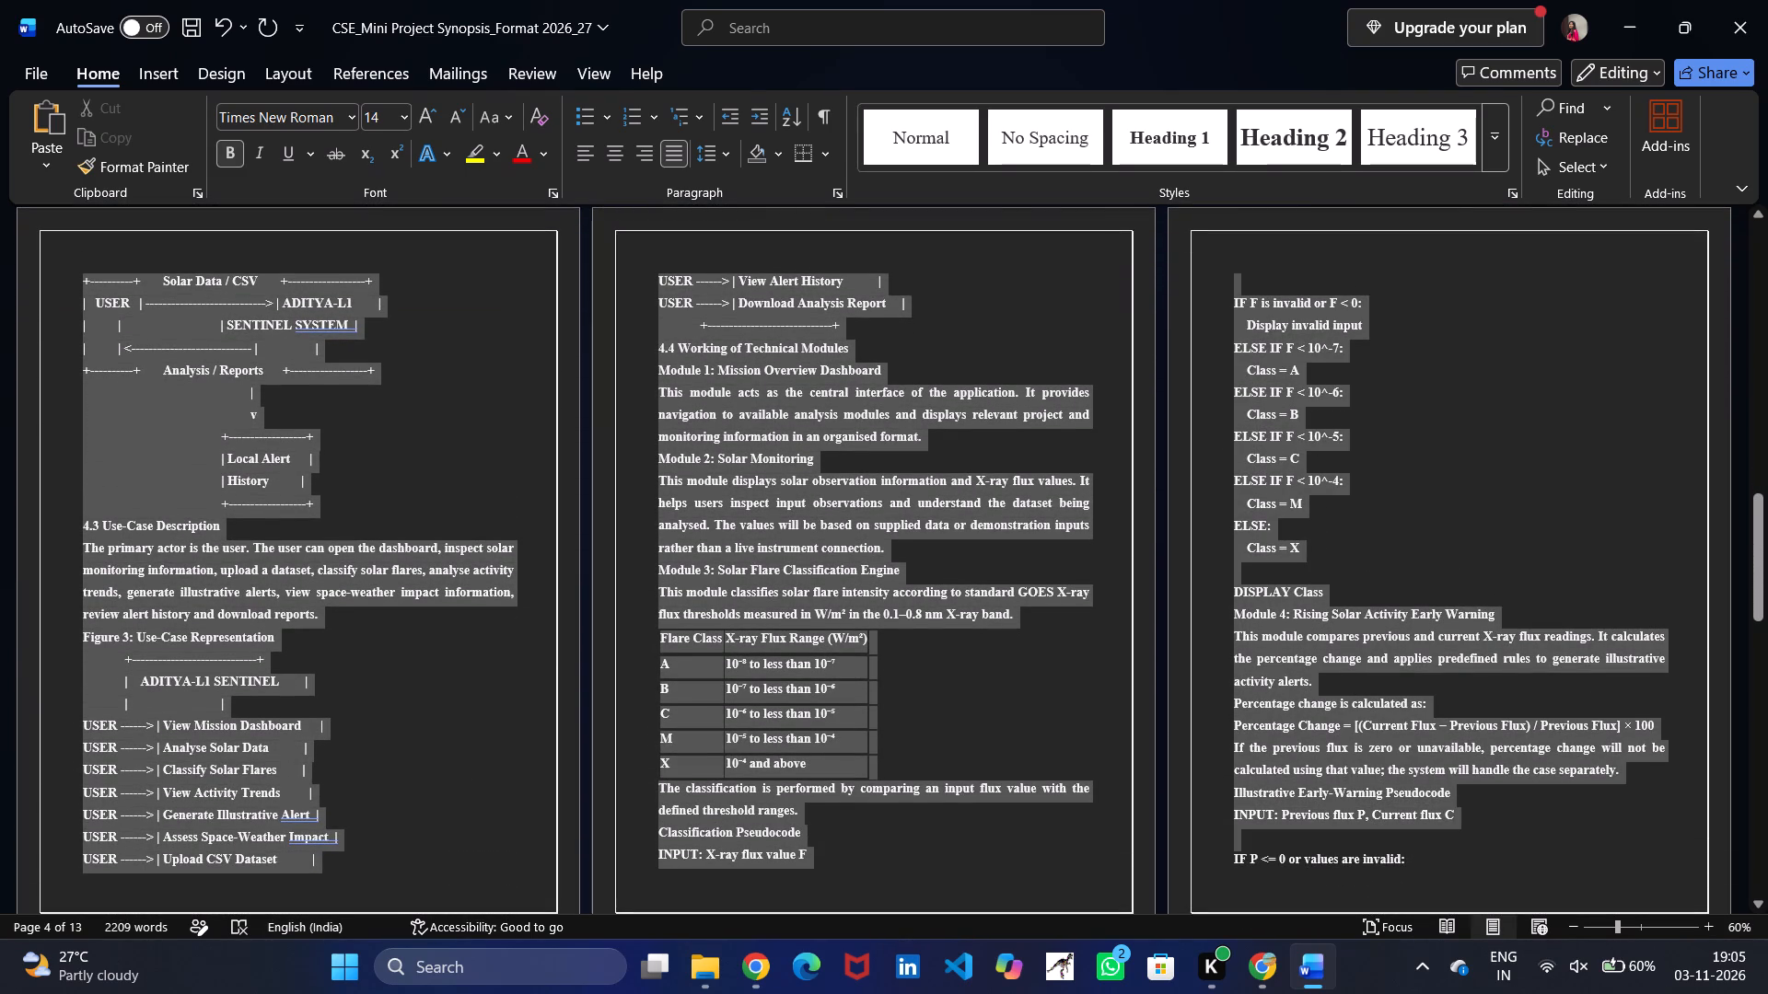
left_click_drag(1204, 907, 1430, 873)
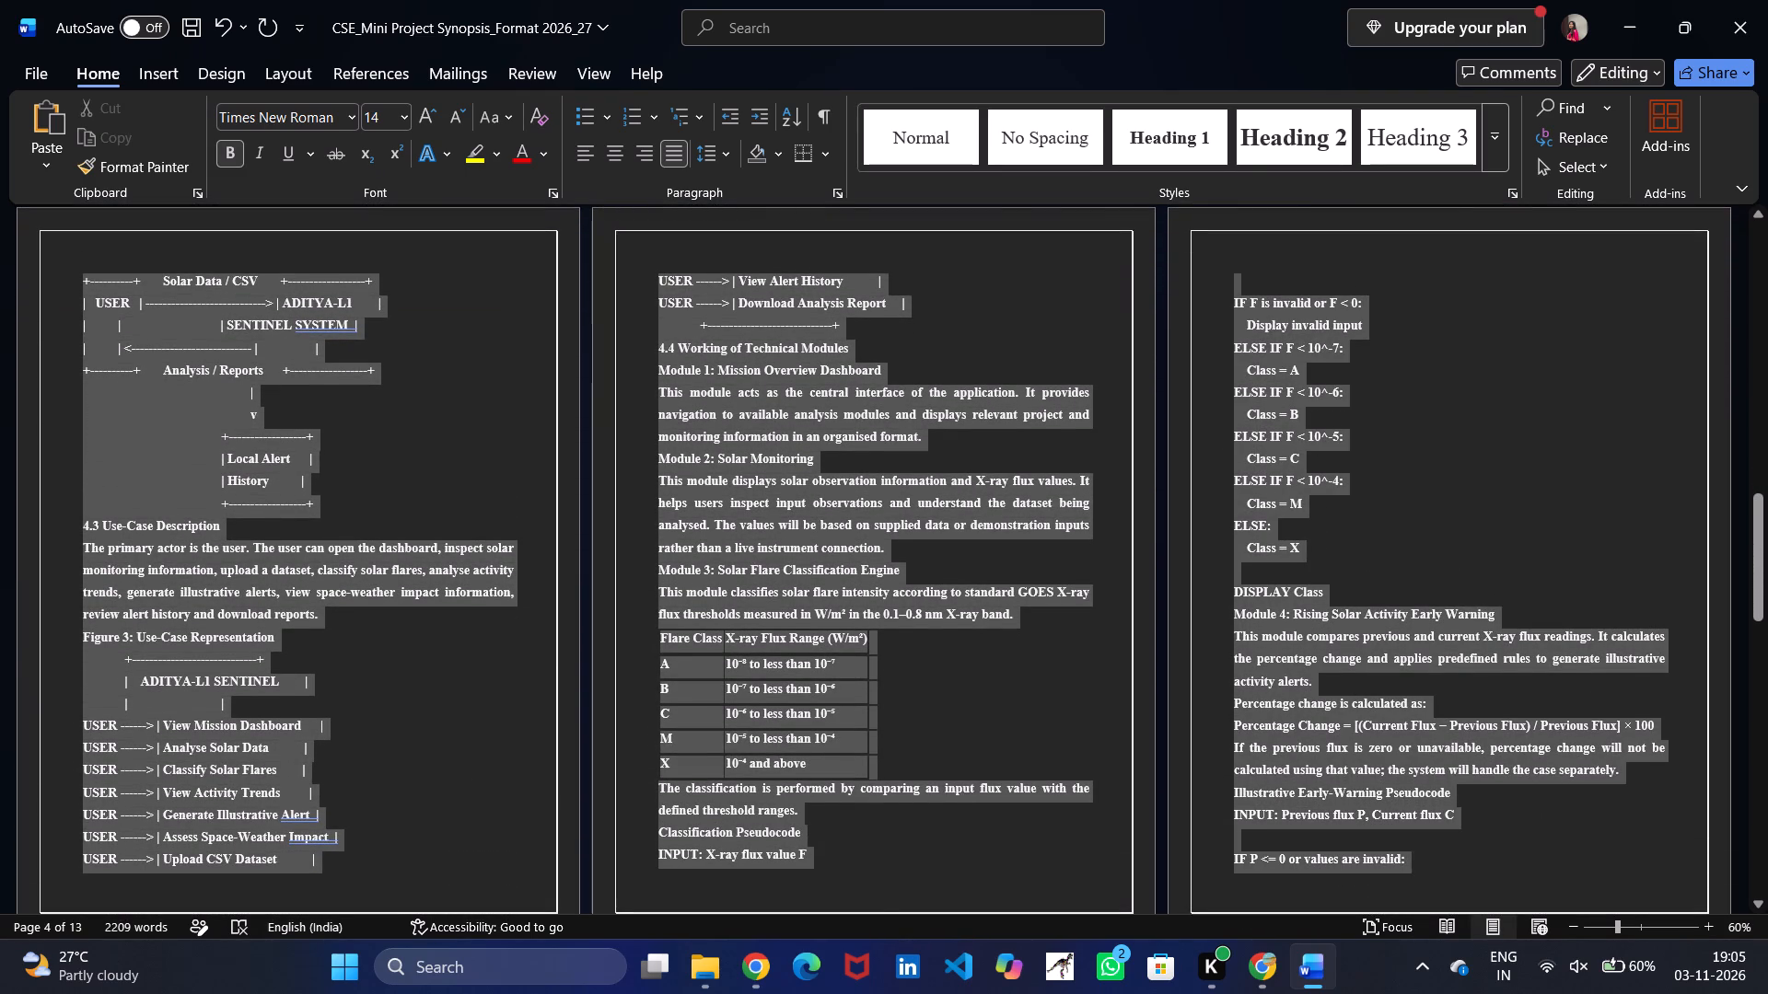
left_click_drag(1430, 873, 1401, 844)
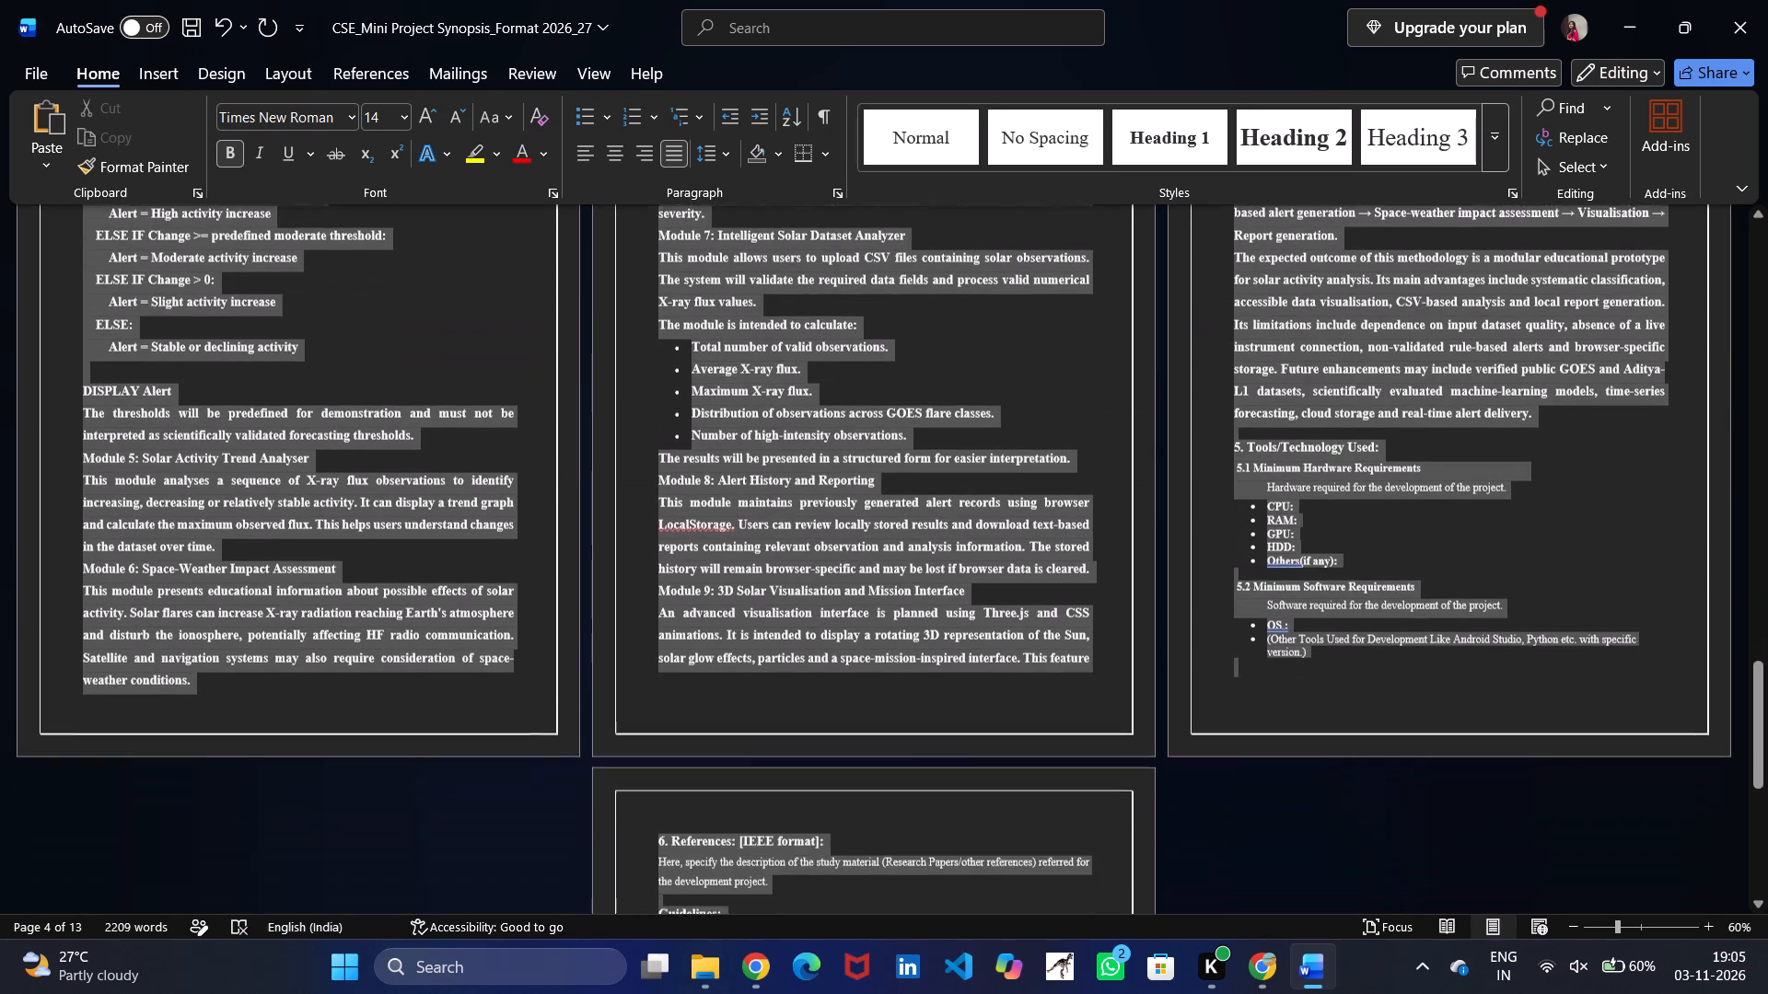
left_click_drag(1401, 844, 1389, 811)
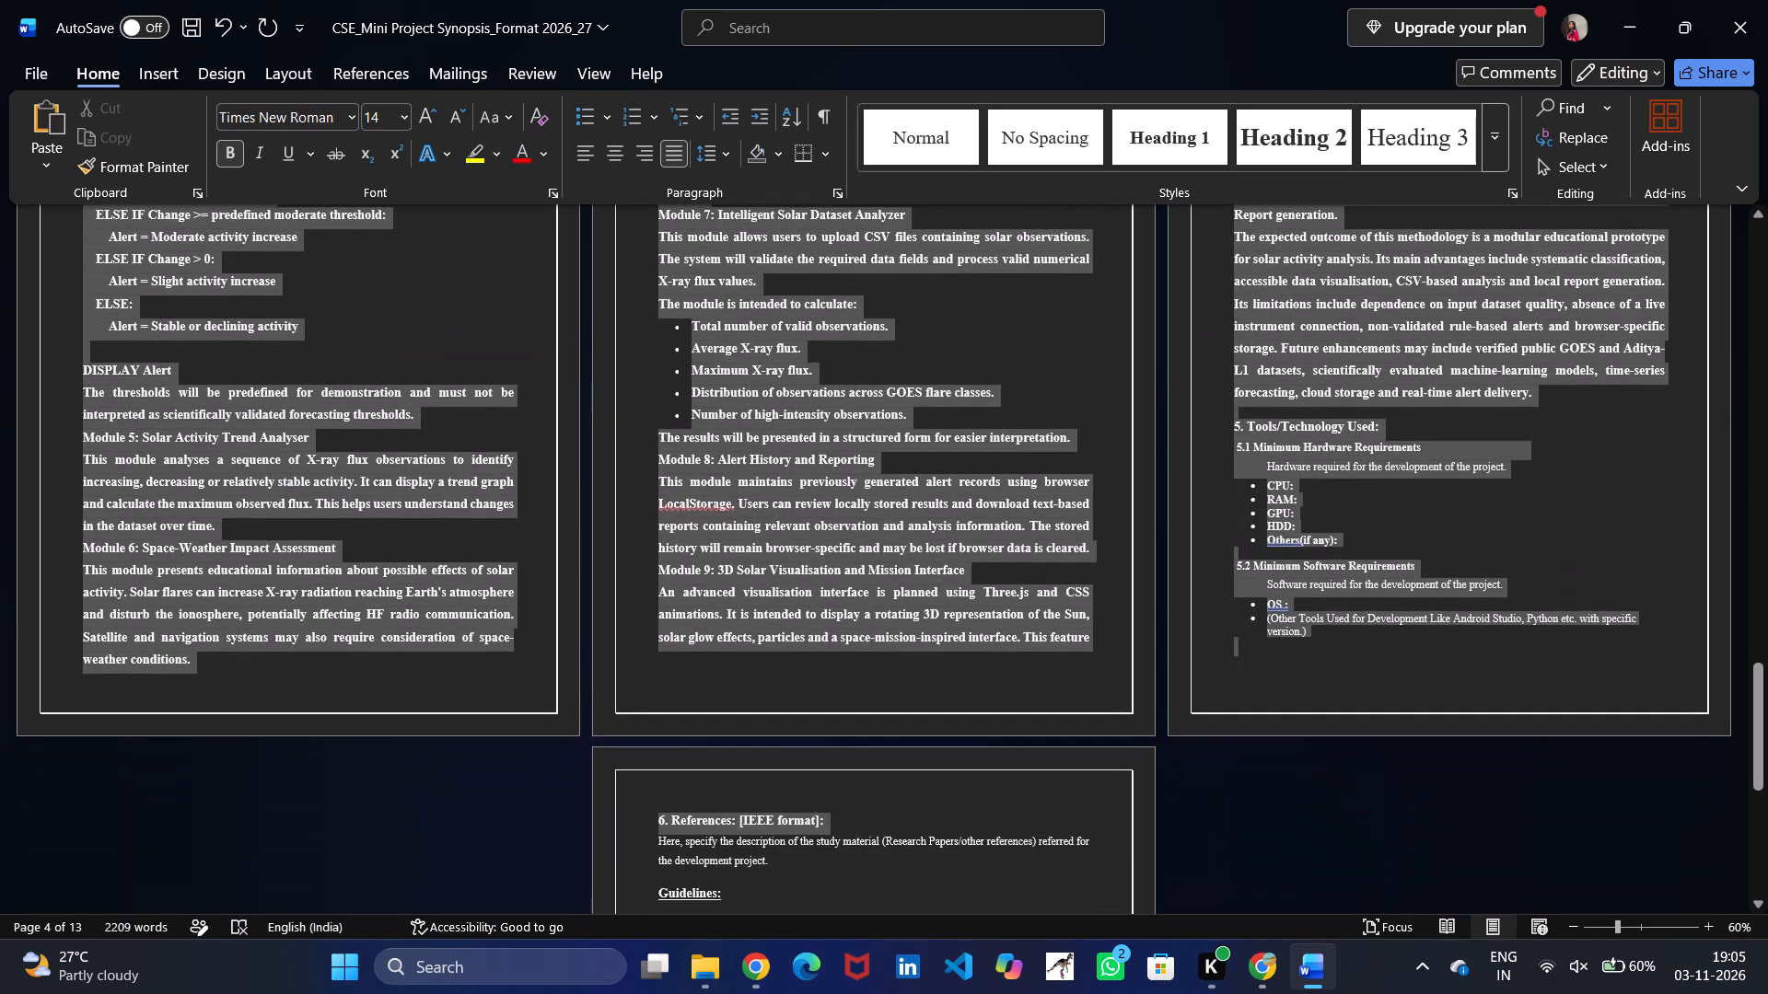
left_click_drag(1389, 811, 1373, 787)
left_click_drag(1373, 787, 1158, 240)
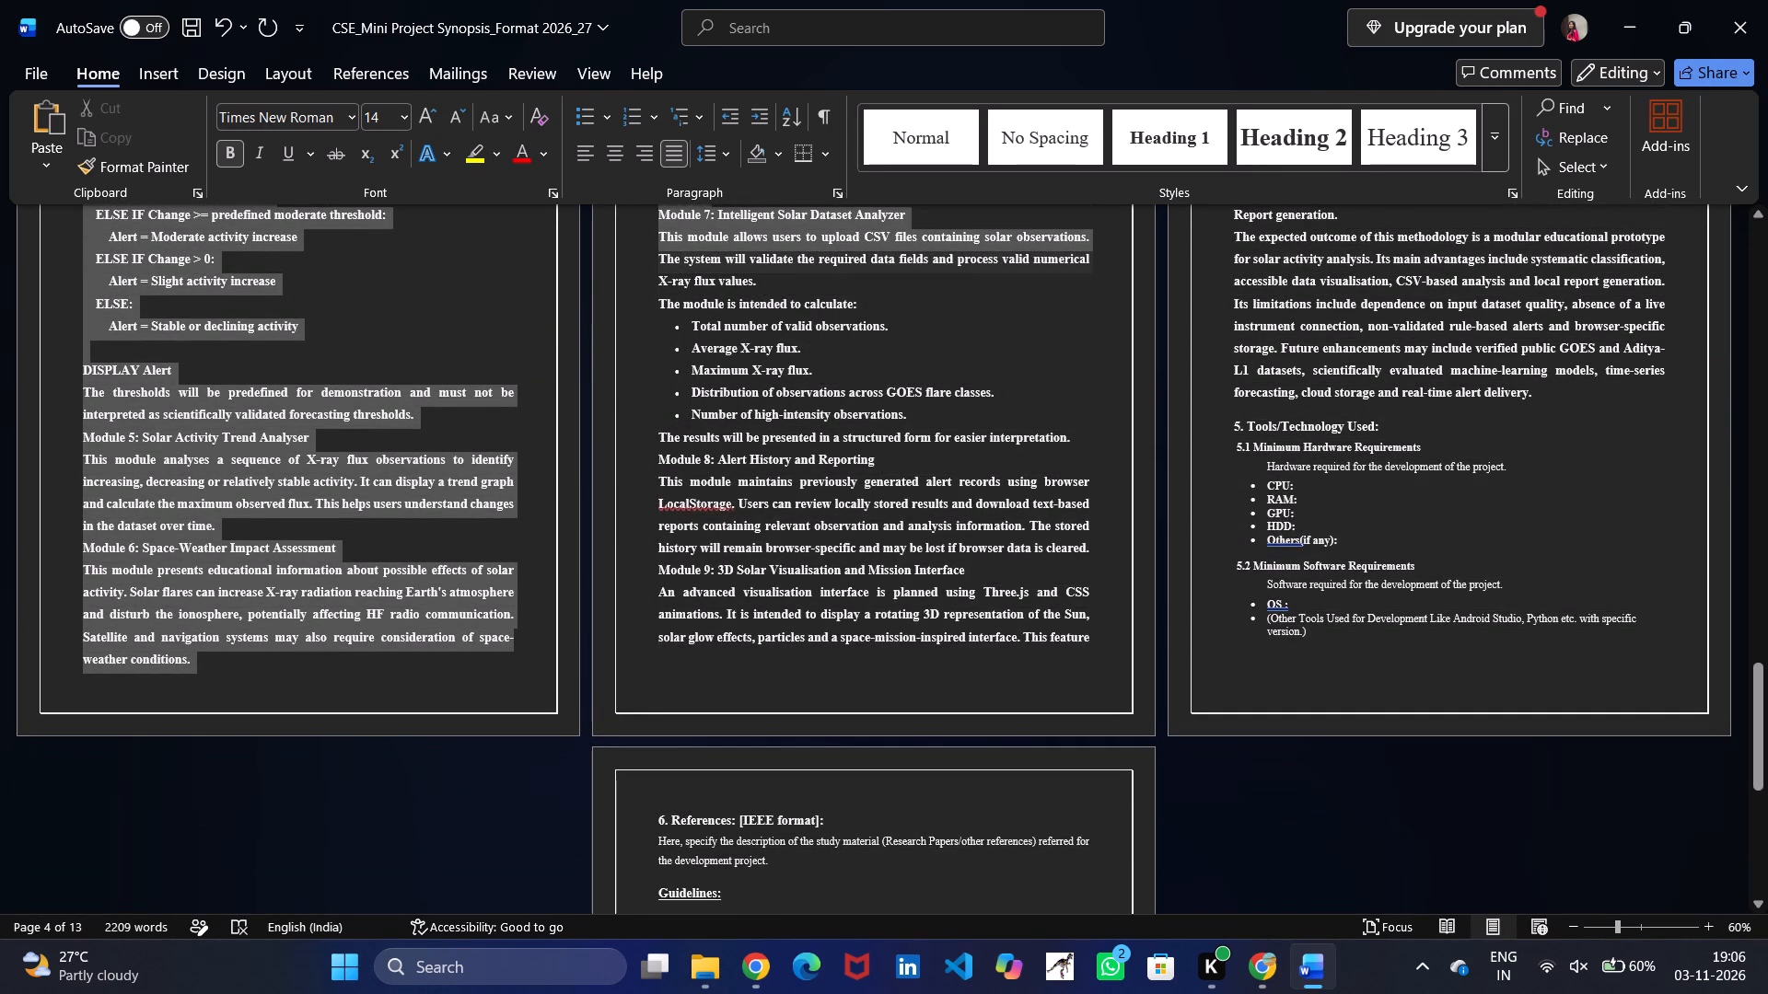
left_click_drag(1158, 240, 1060, 718)
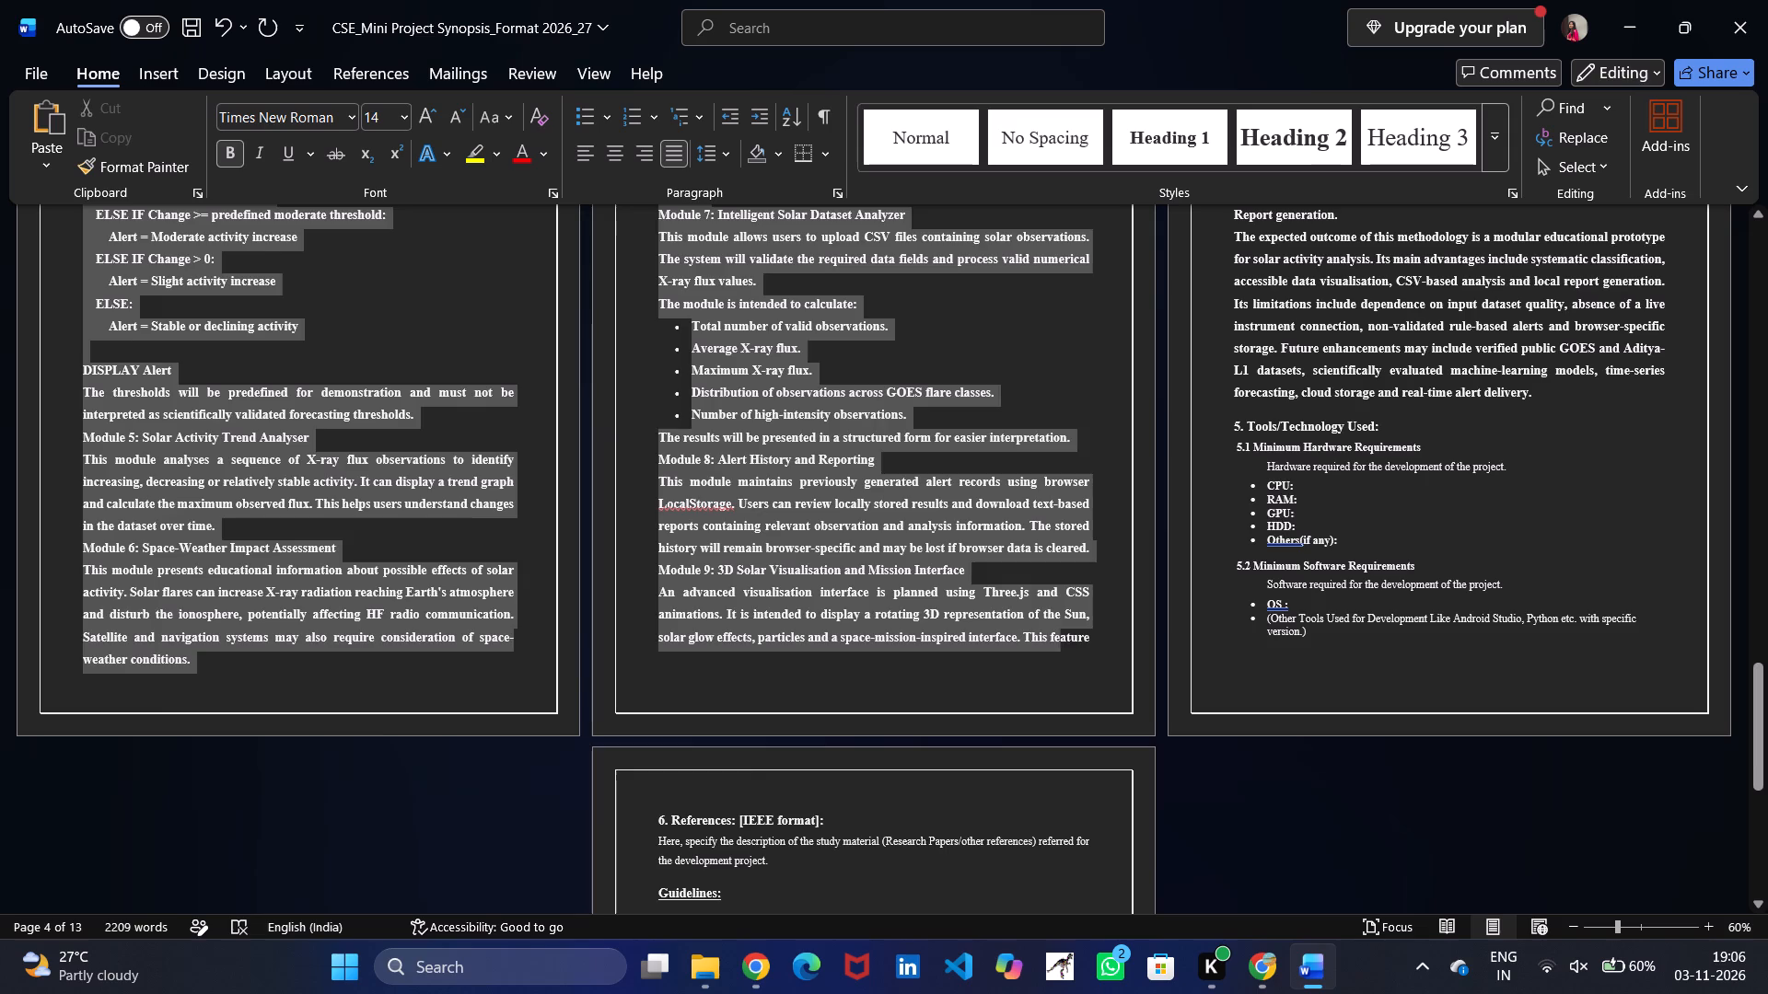
left_click_drag(1060, 718, 1068, 826)
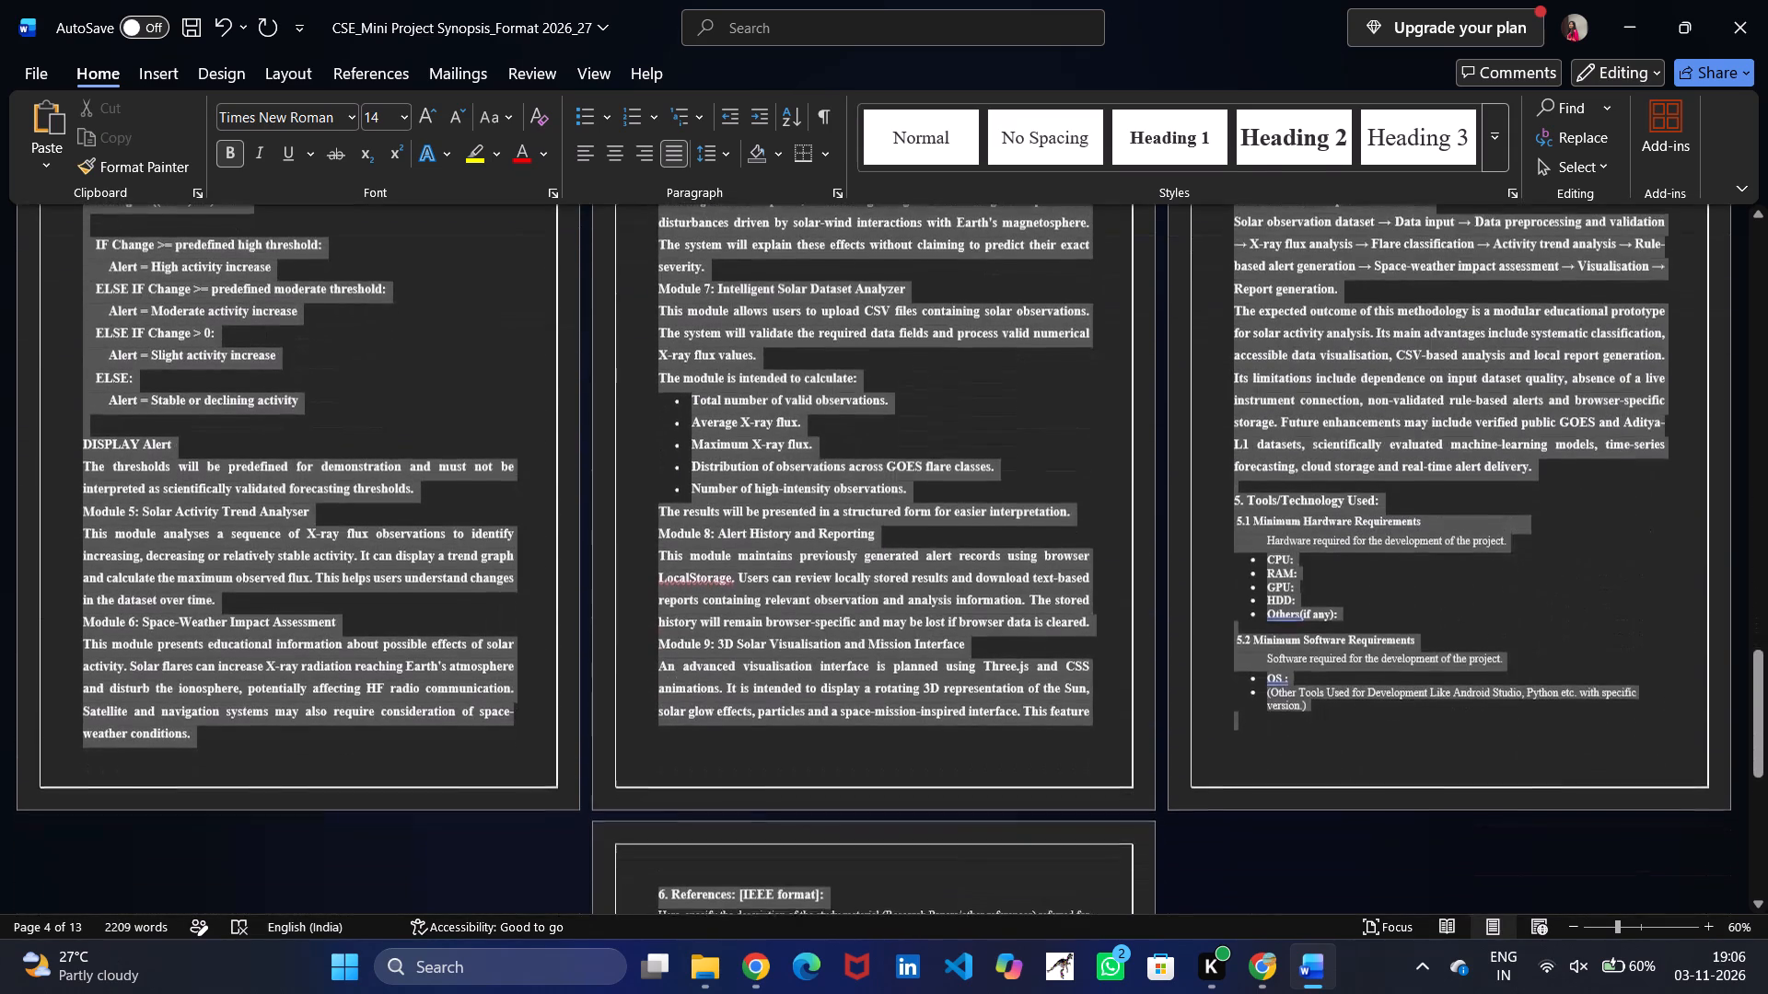
left_click_drag(1068, 826, 1145, 700)
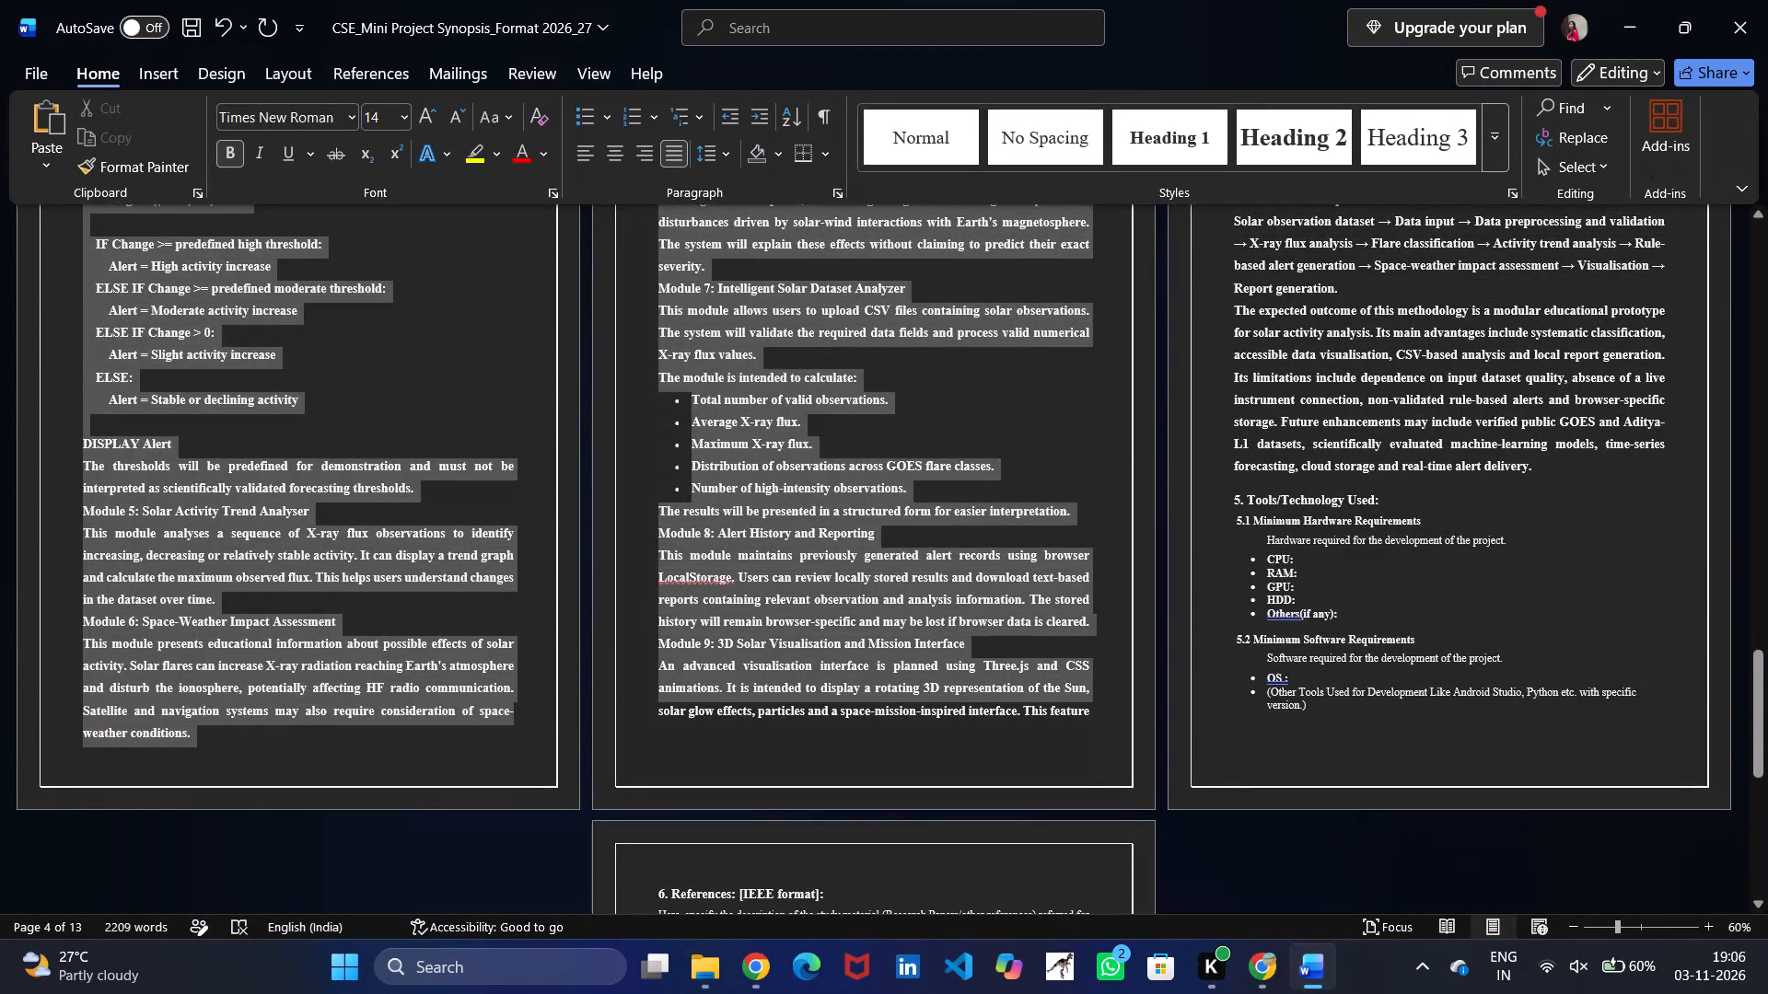
left_click_drag(1145, 700, 1284, 514)
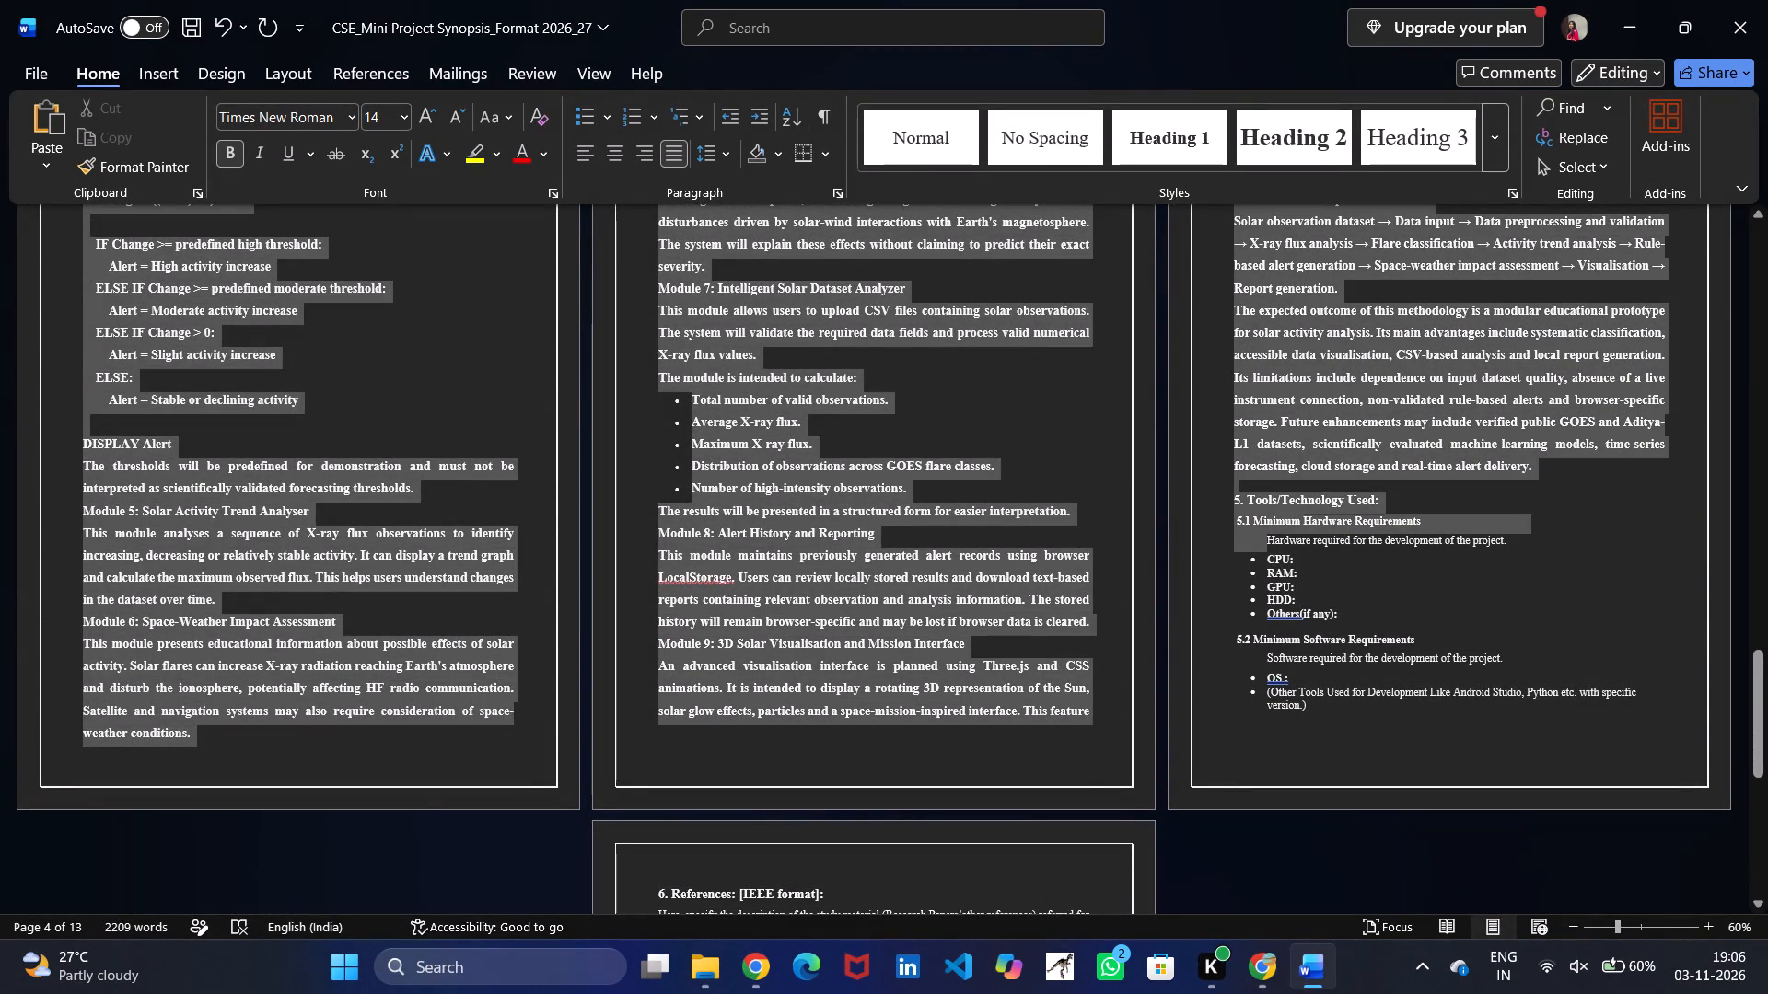
left_click_drag(1284, 514, 1633, 475)
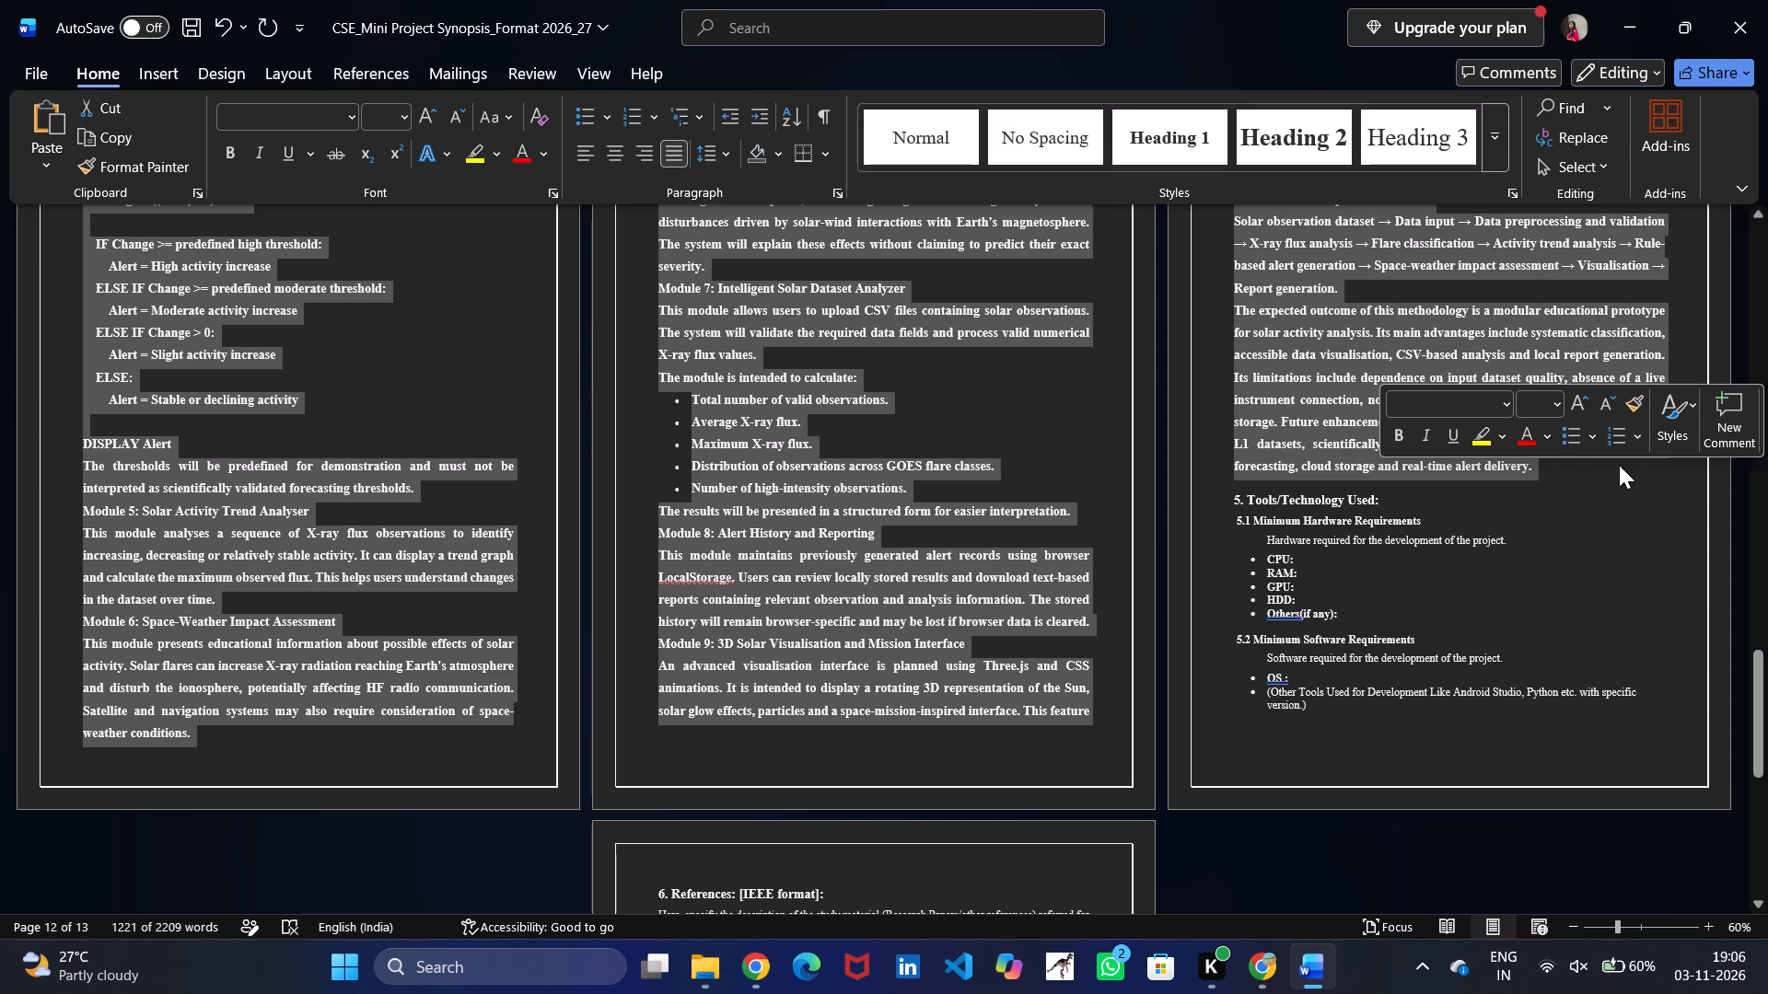
left_click(1509, 407)
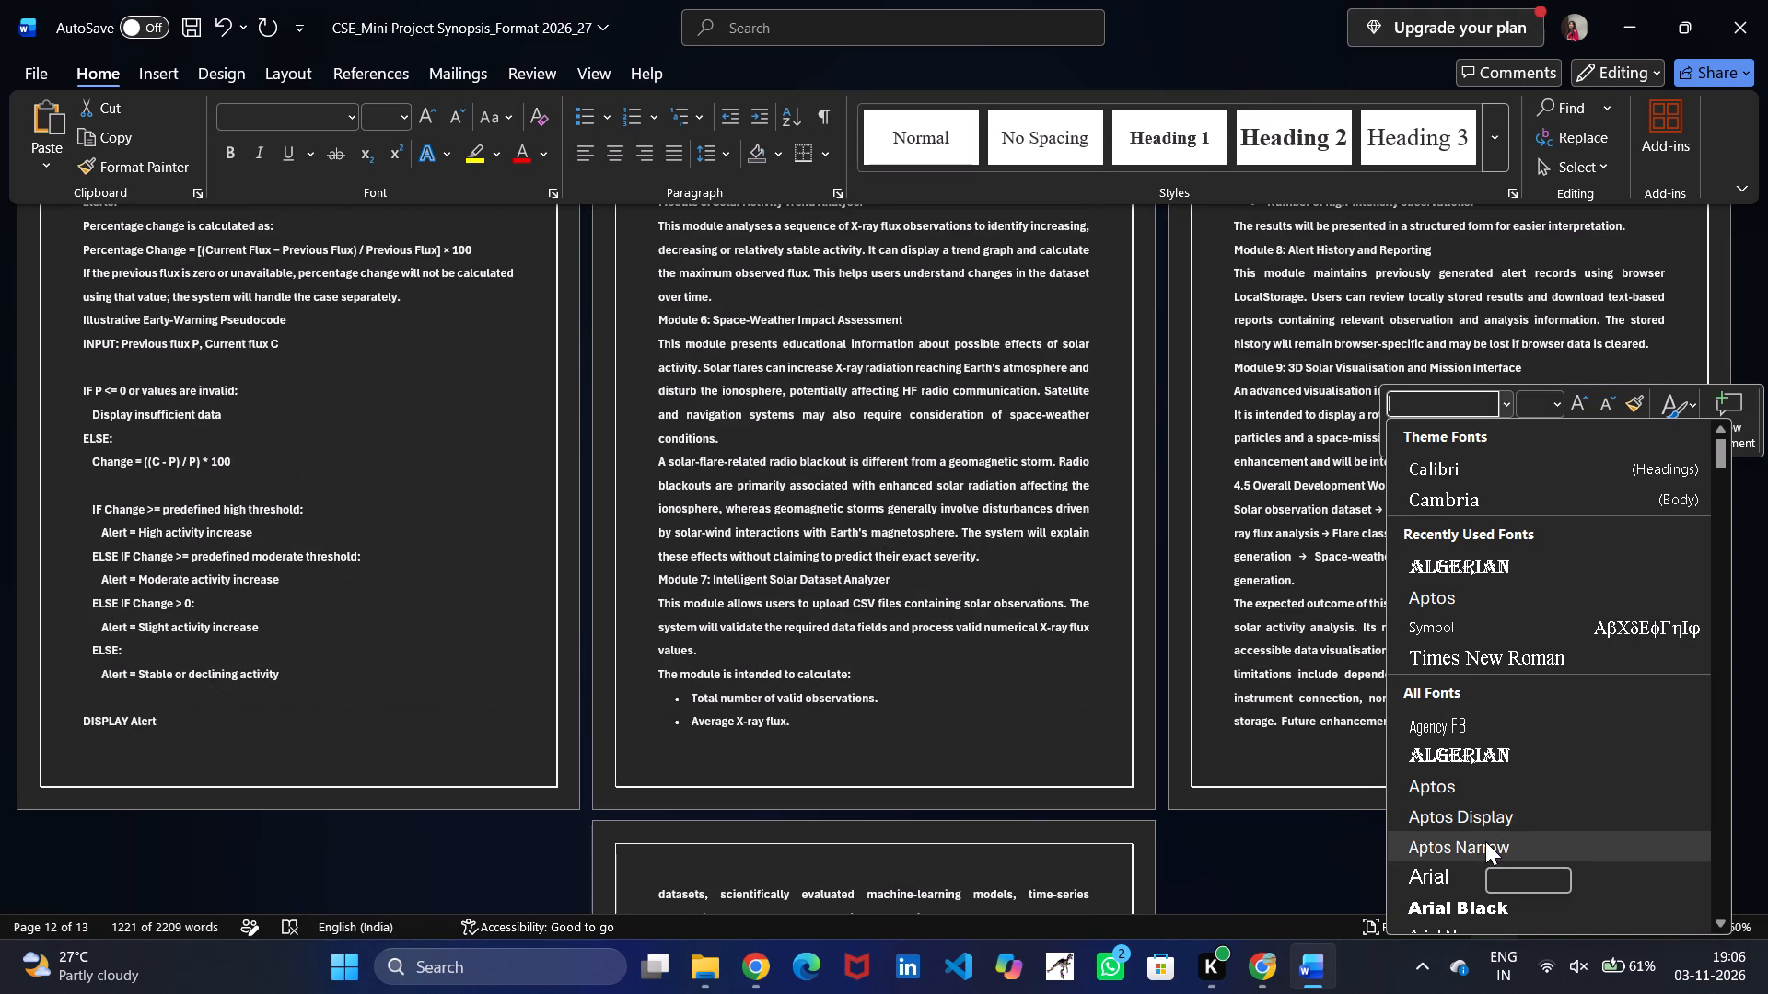
left_click(1484, 839)
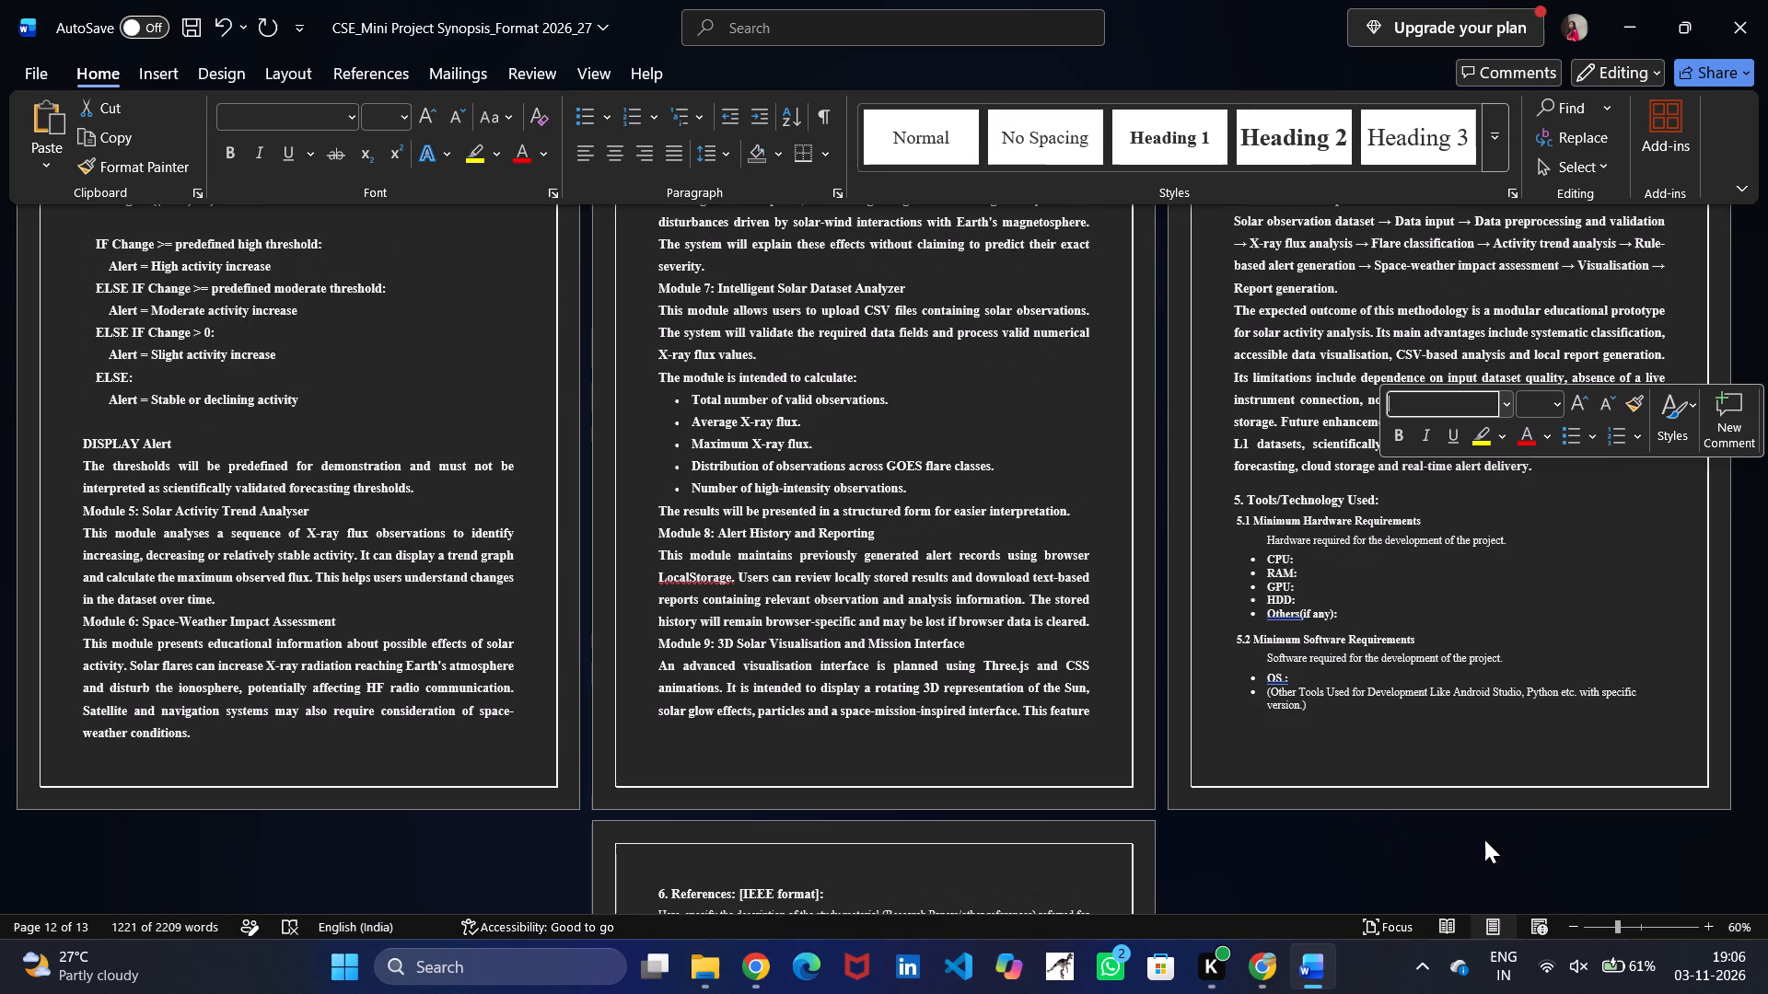
Set the font size of the selected methodology content to 12.
left_click(1555, 410)
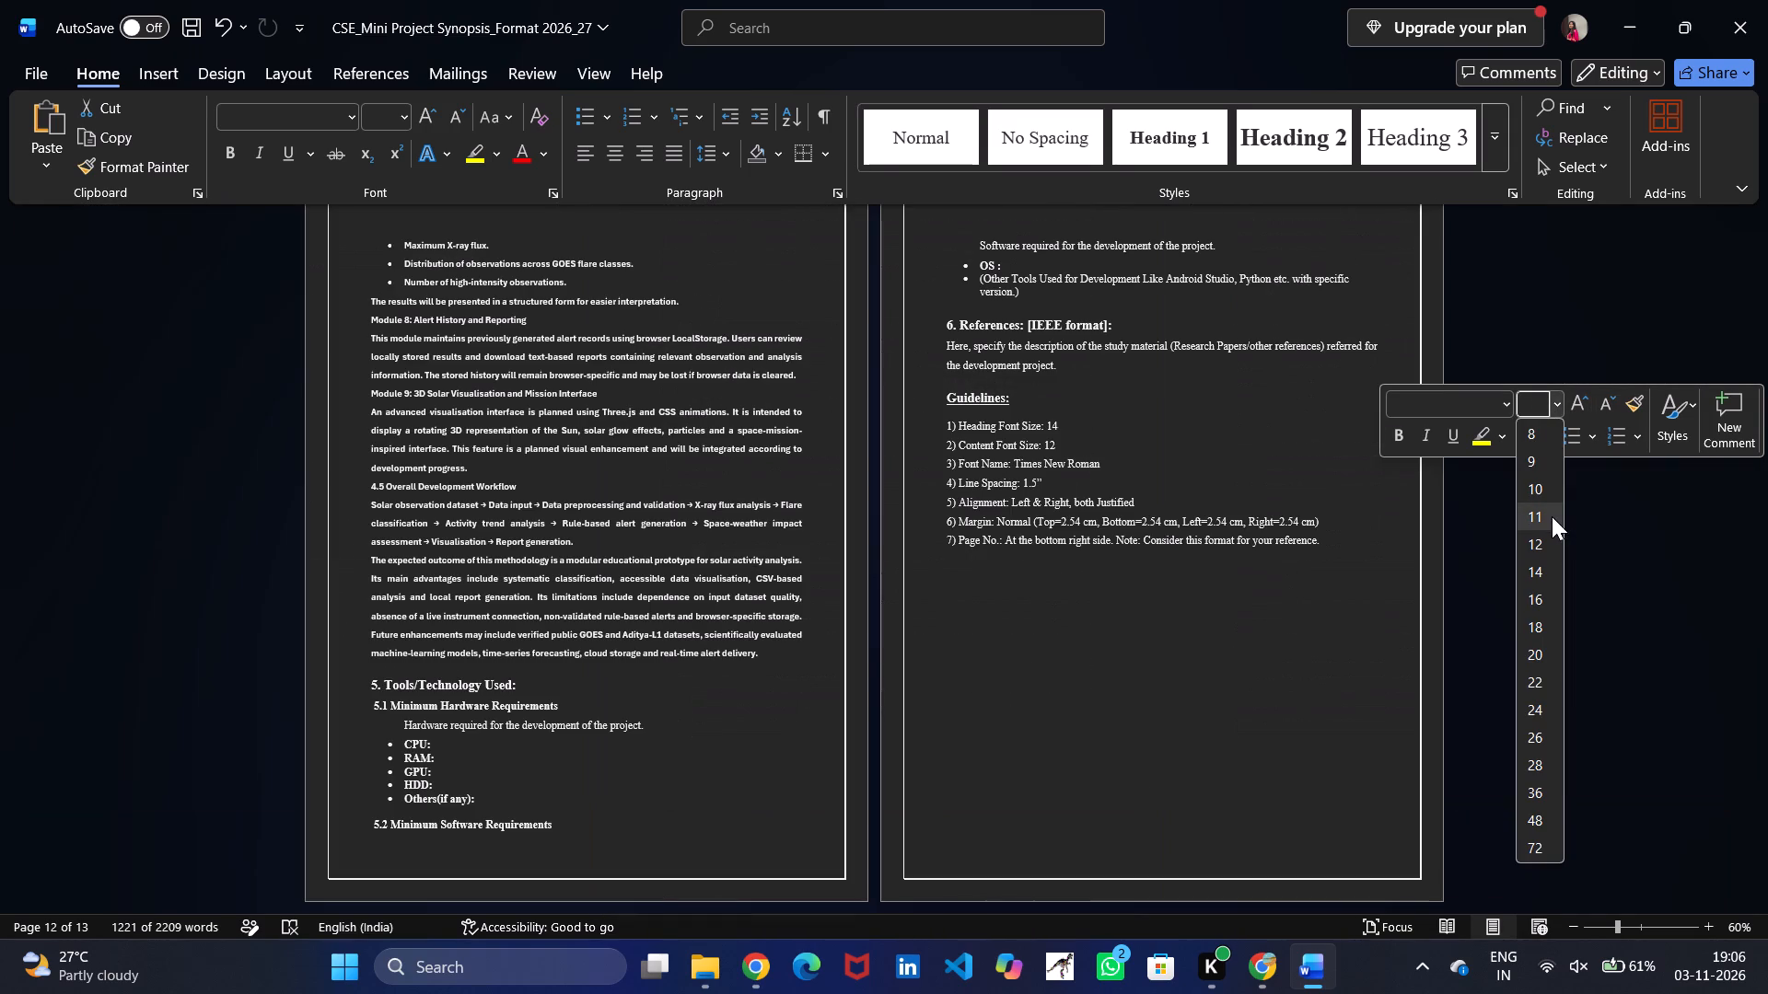
left_click(1544, 540)
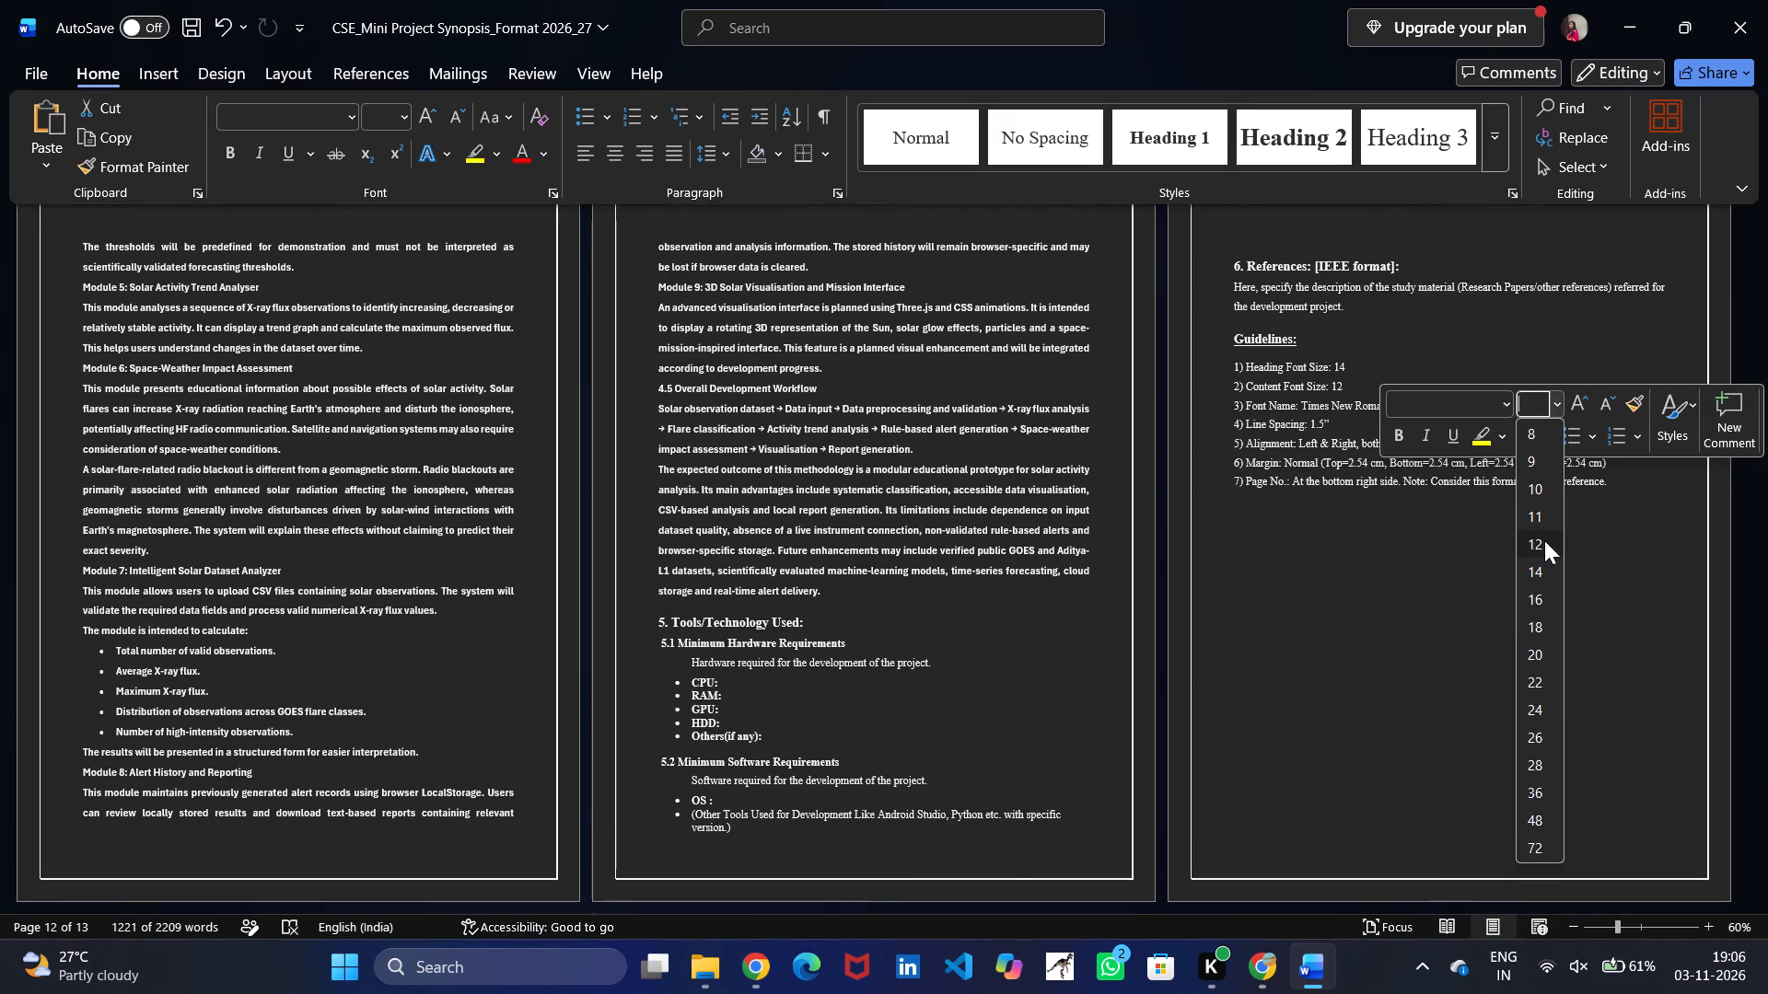
left_click(1270, 689)
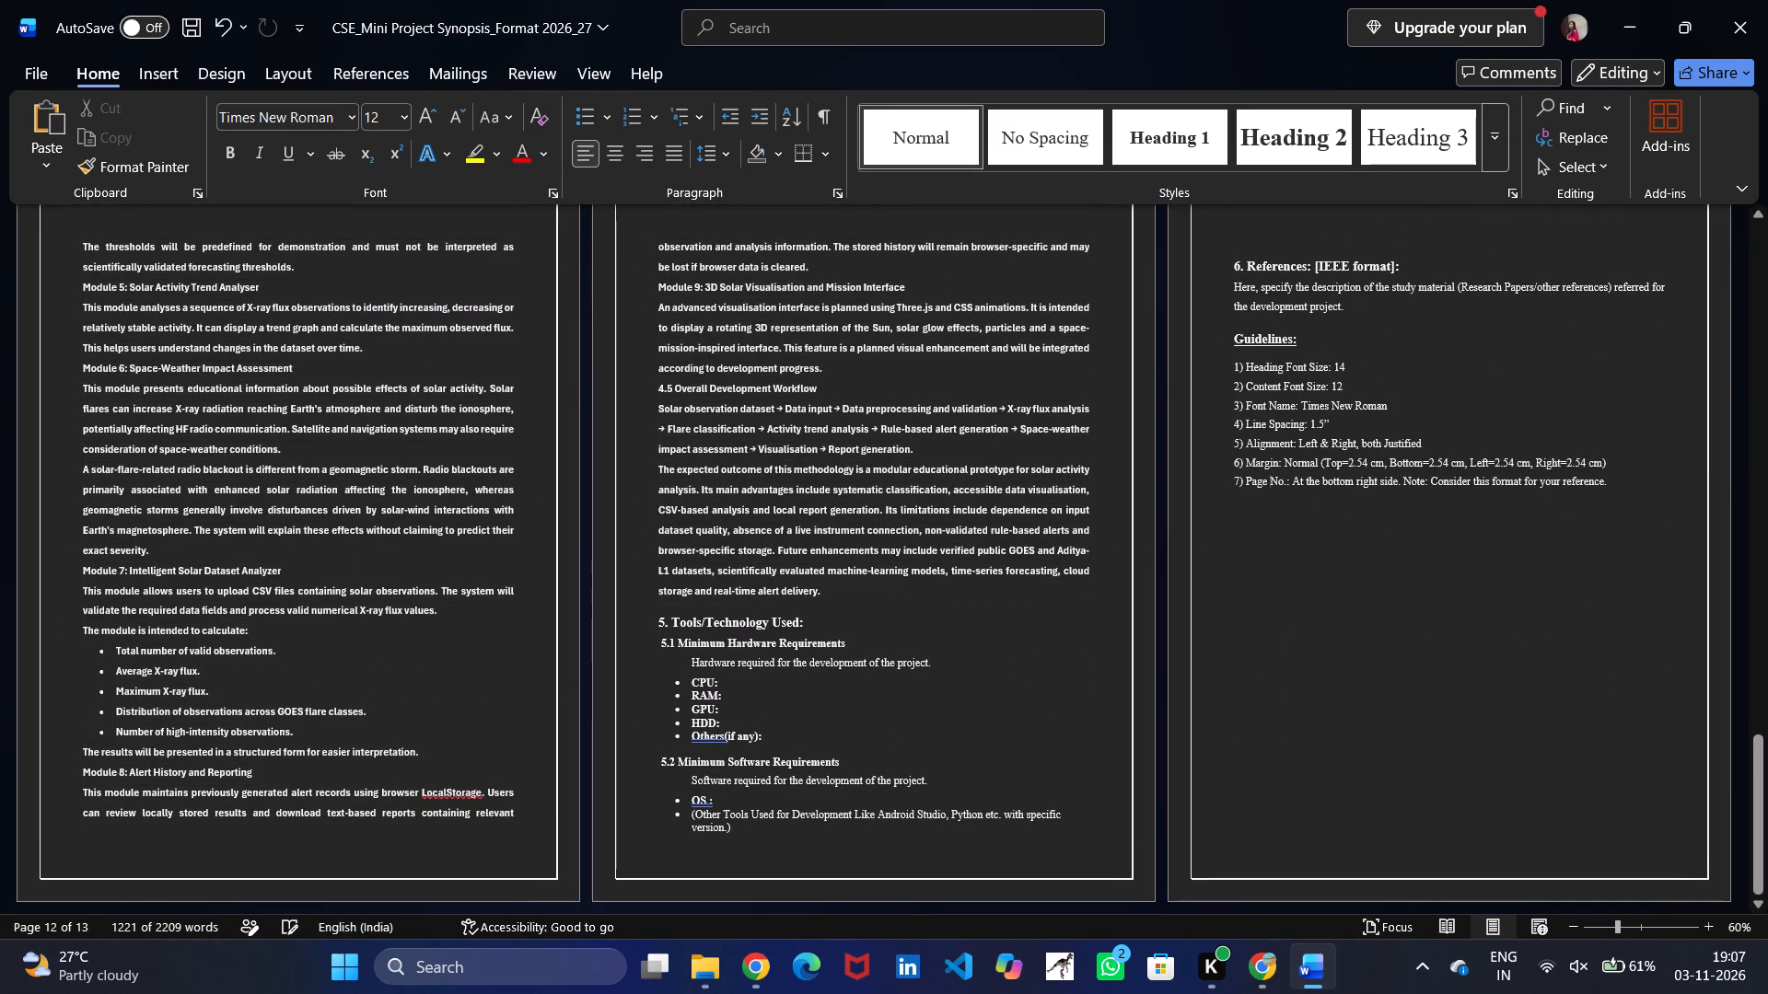
Examine the methodology content's font, size and page layout against the earlier synopsis sections, from the cover page through the technical modules.
scroll(1106, 691, "up", 2)
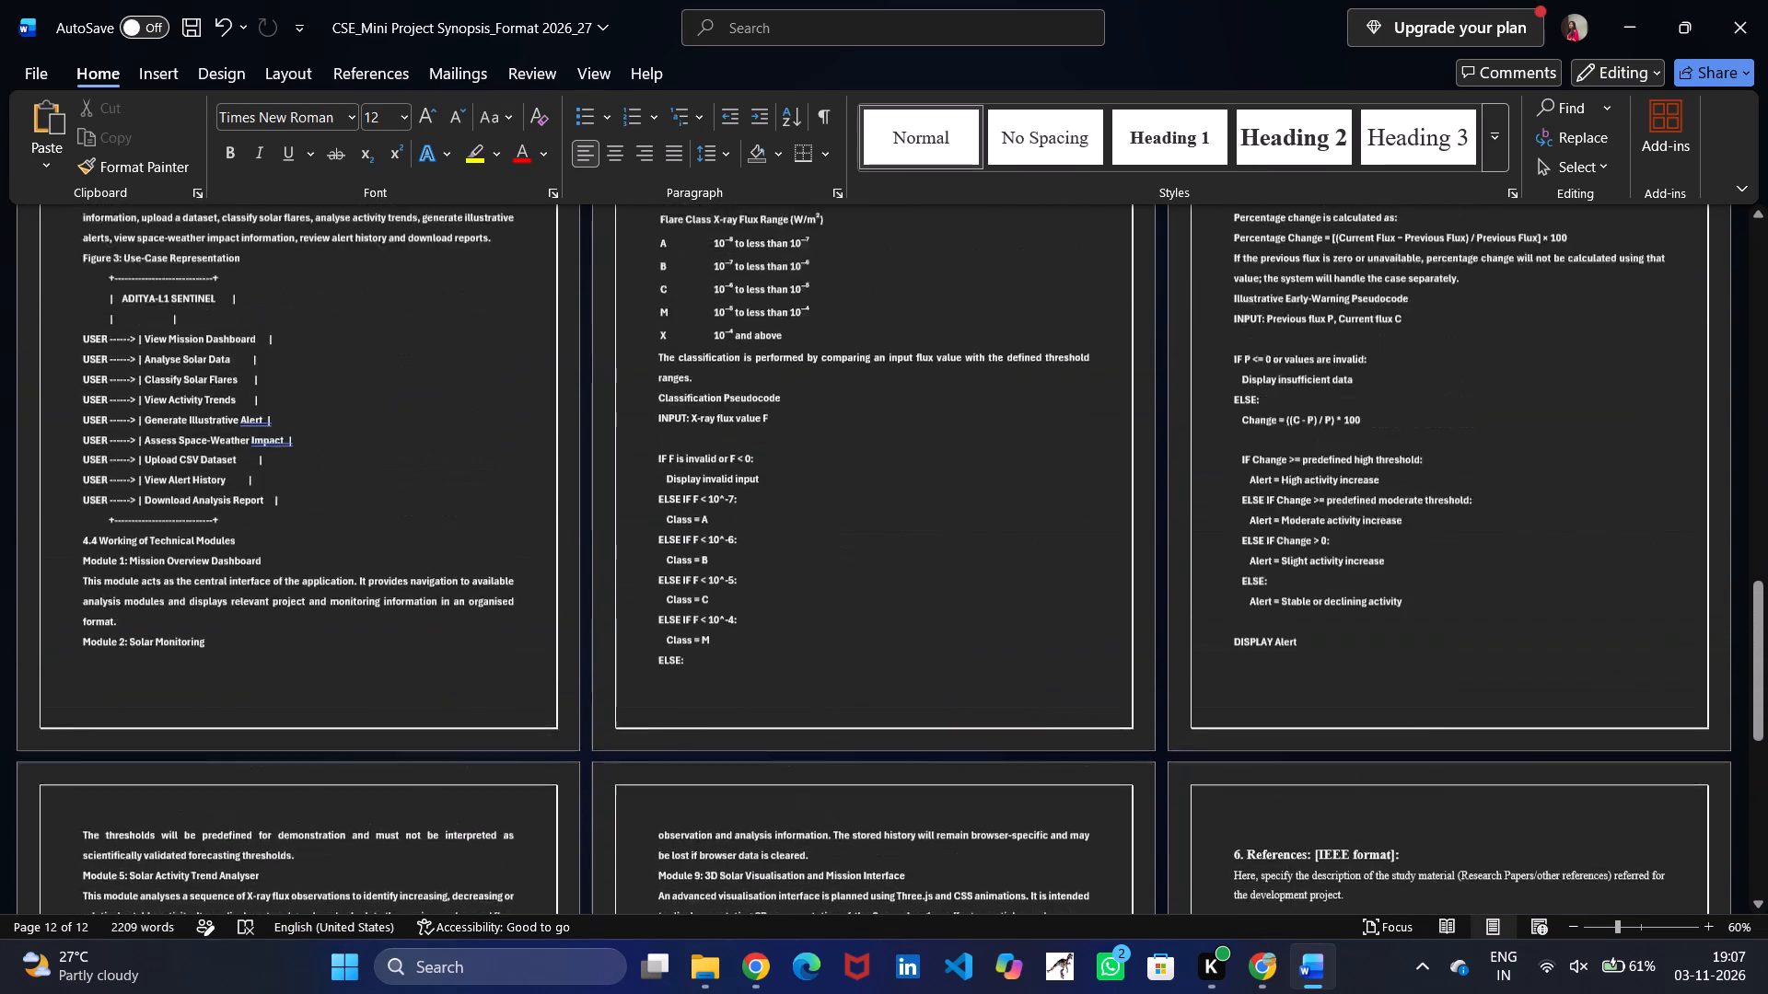
scroll(1106, 691, "up", 2)
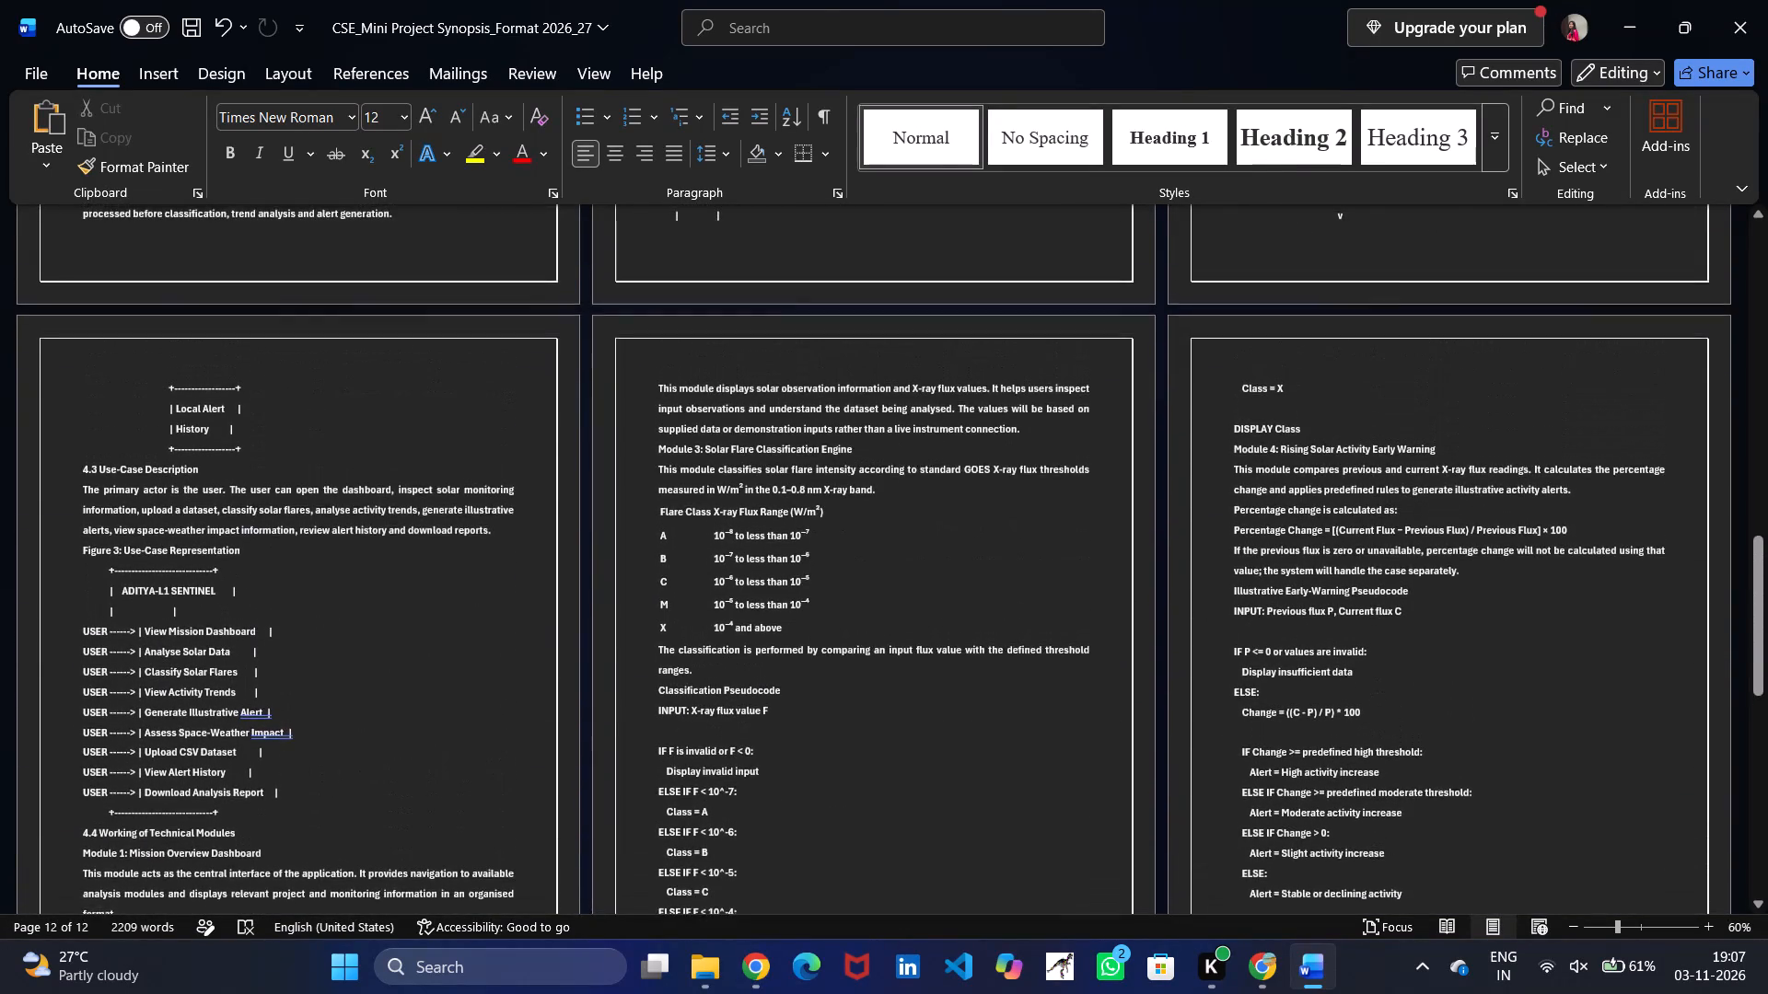
scroll(1106, 691, "up", 2)
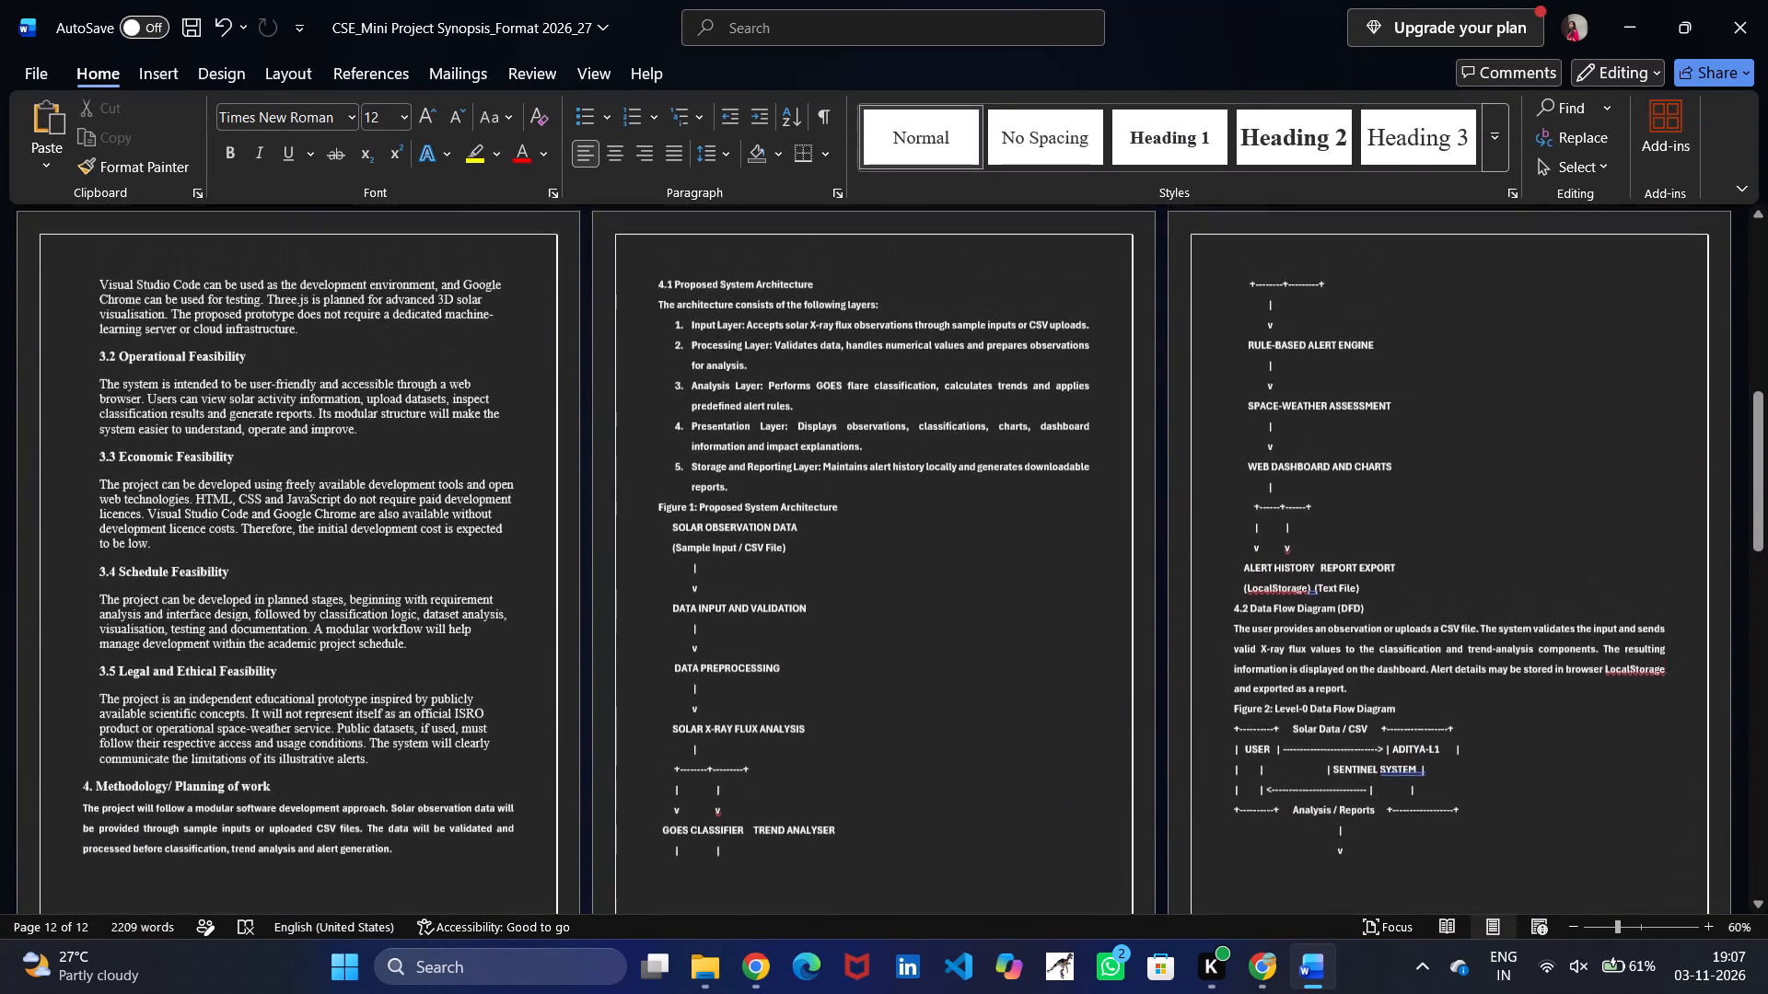
scroll(1106, 691, "up", 3)
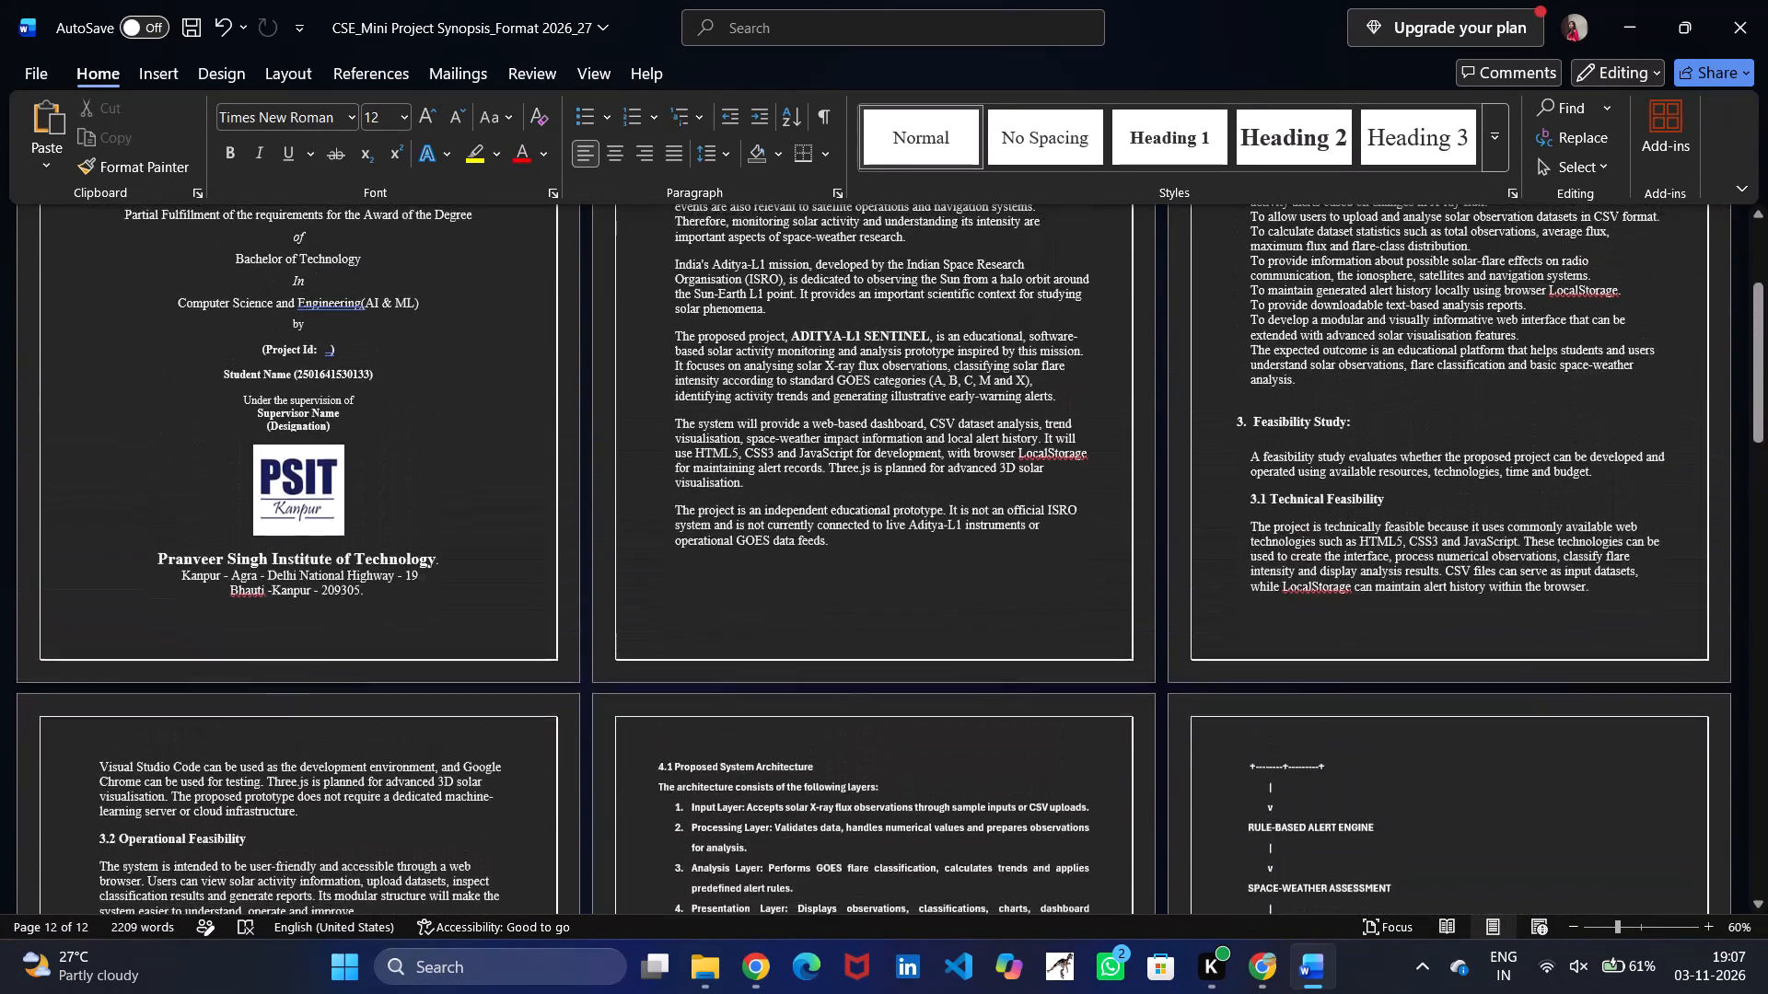
scroll(1106, 691, "up", 1)
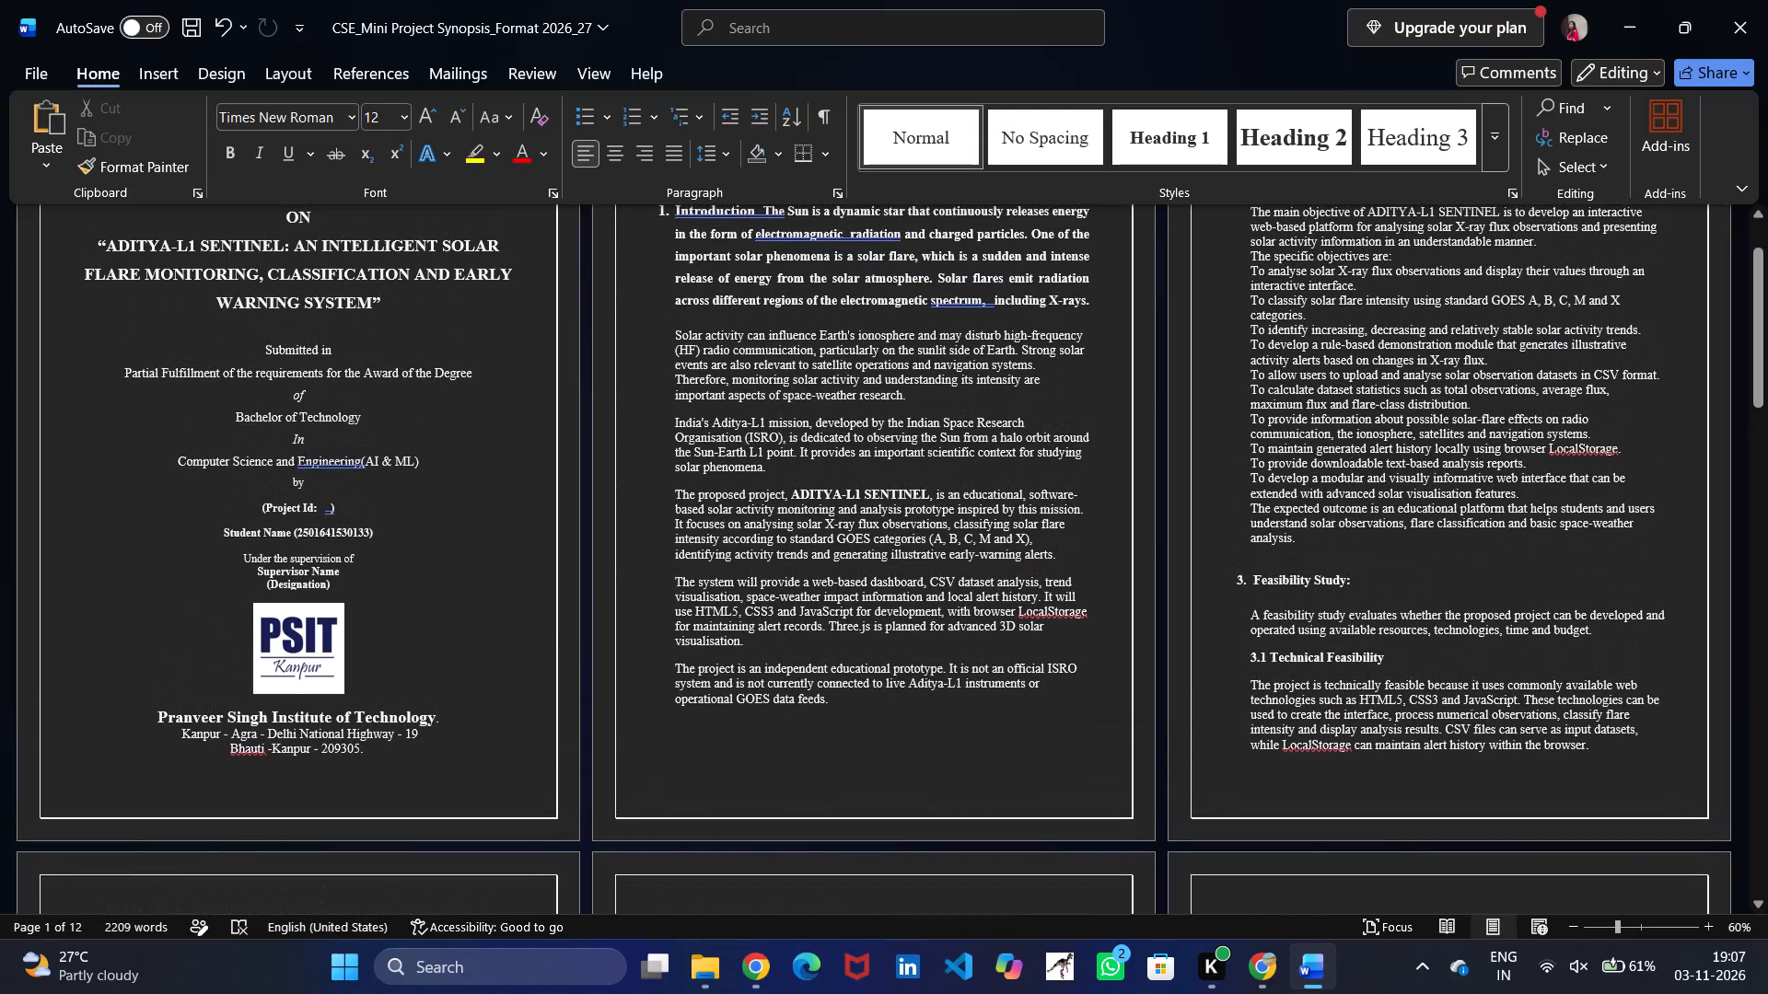
scroll(832, 623, "up", 3, "ctrl")
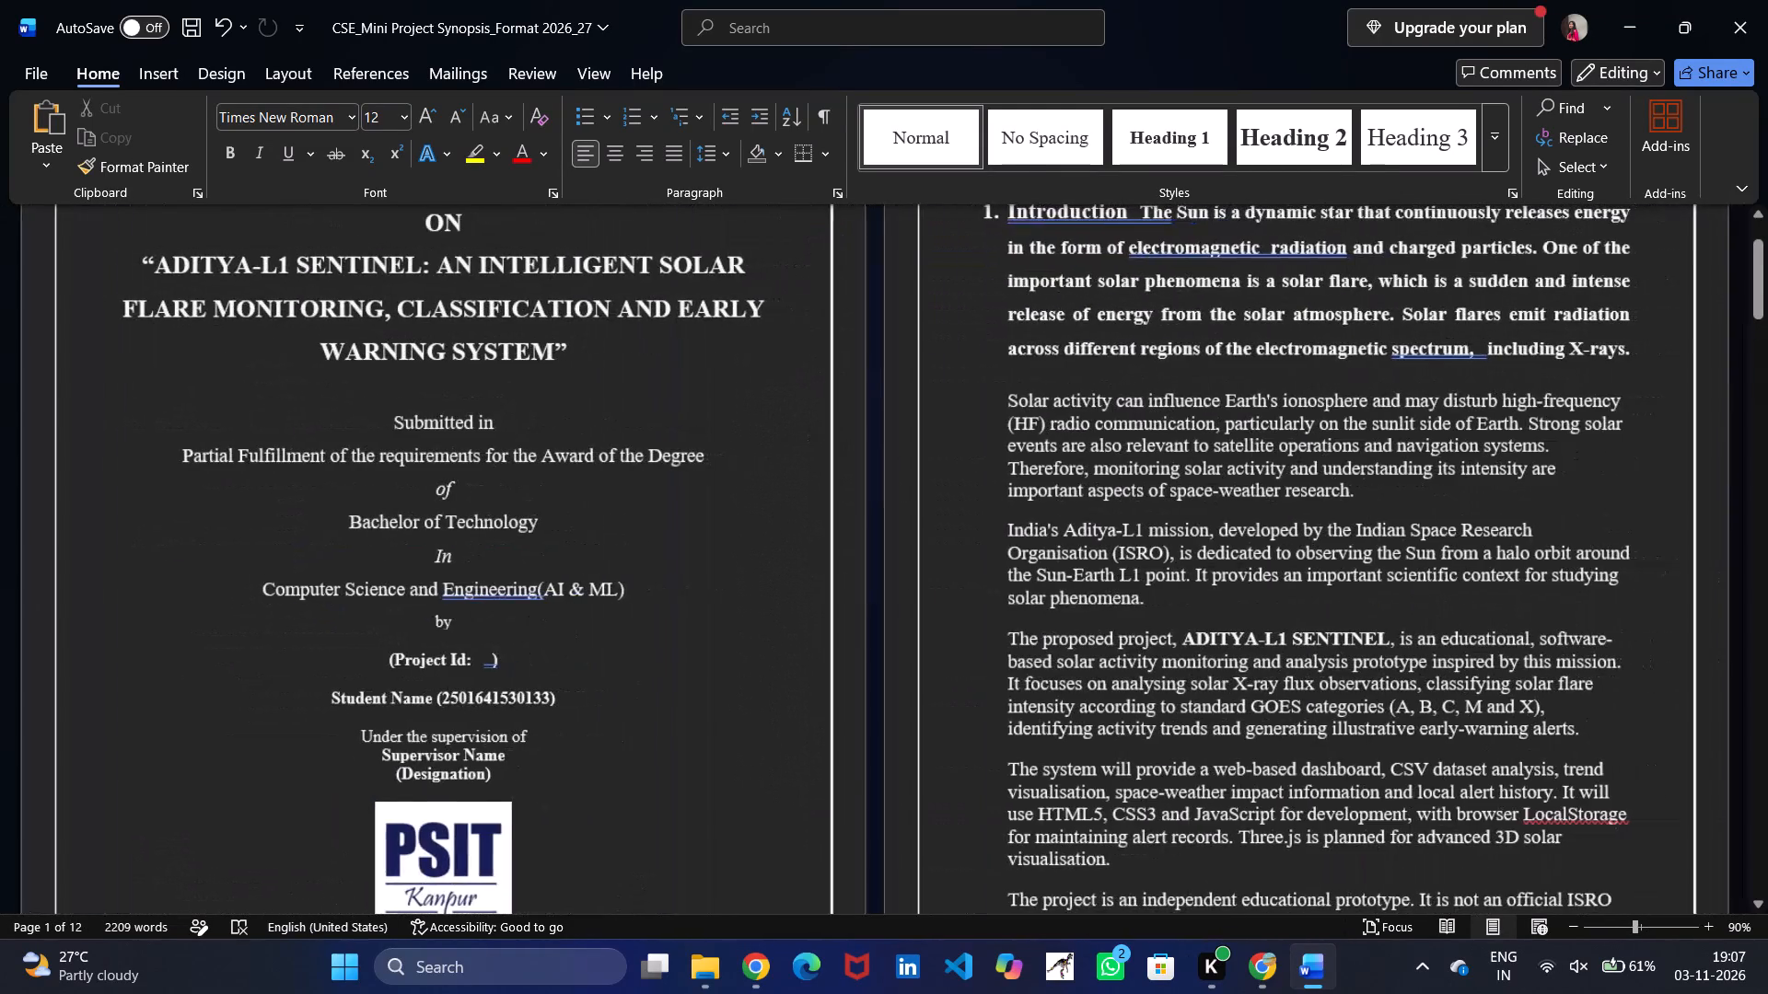
scroll(832, 623, "up", 4, "ctrl")
scroll(832, 623, "down", 3, "ctrl")
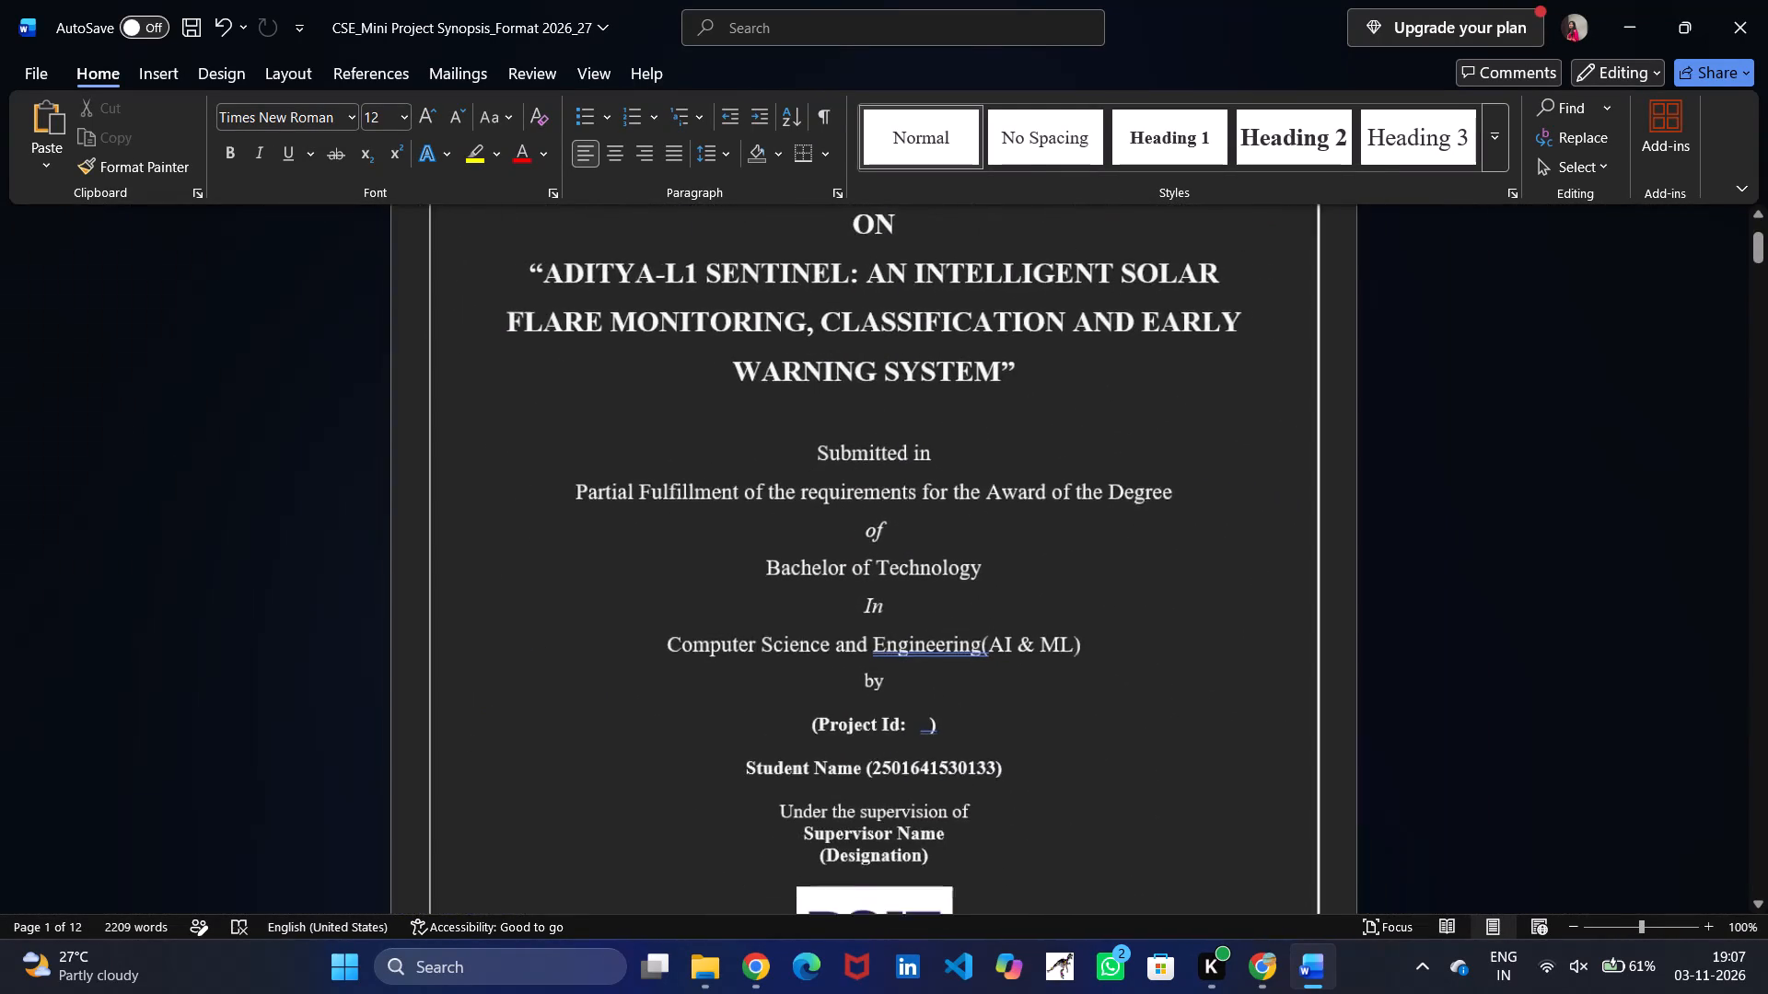
scroll(832, 623, "down", 6)
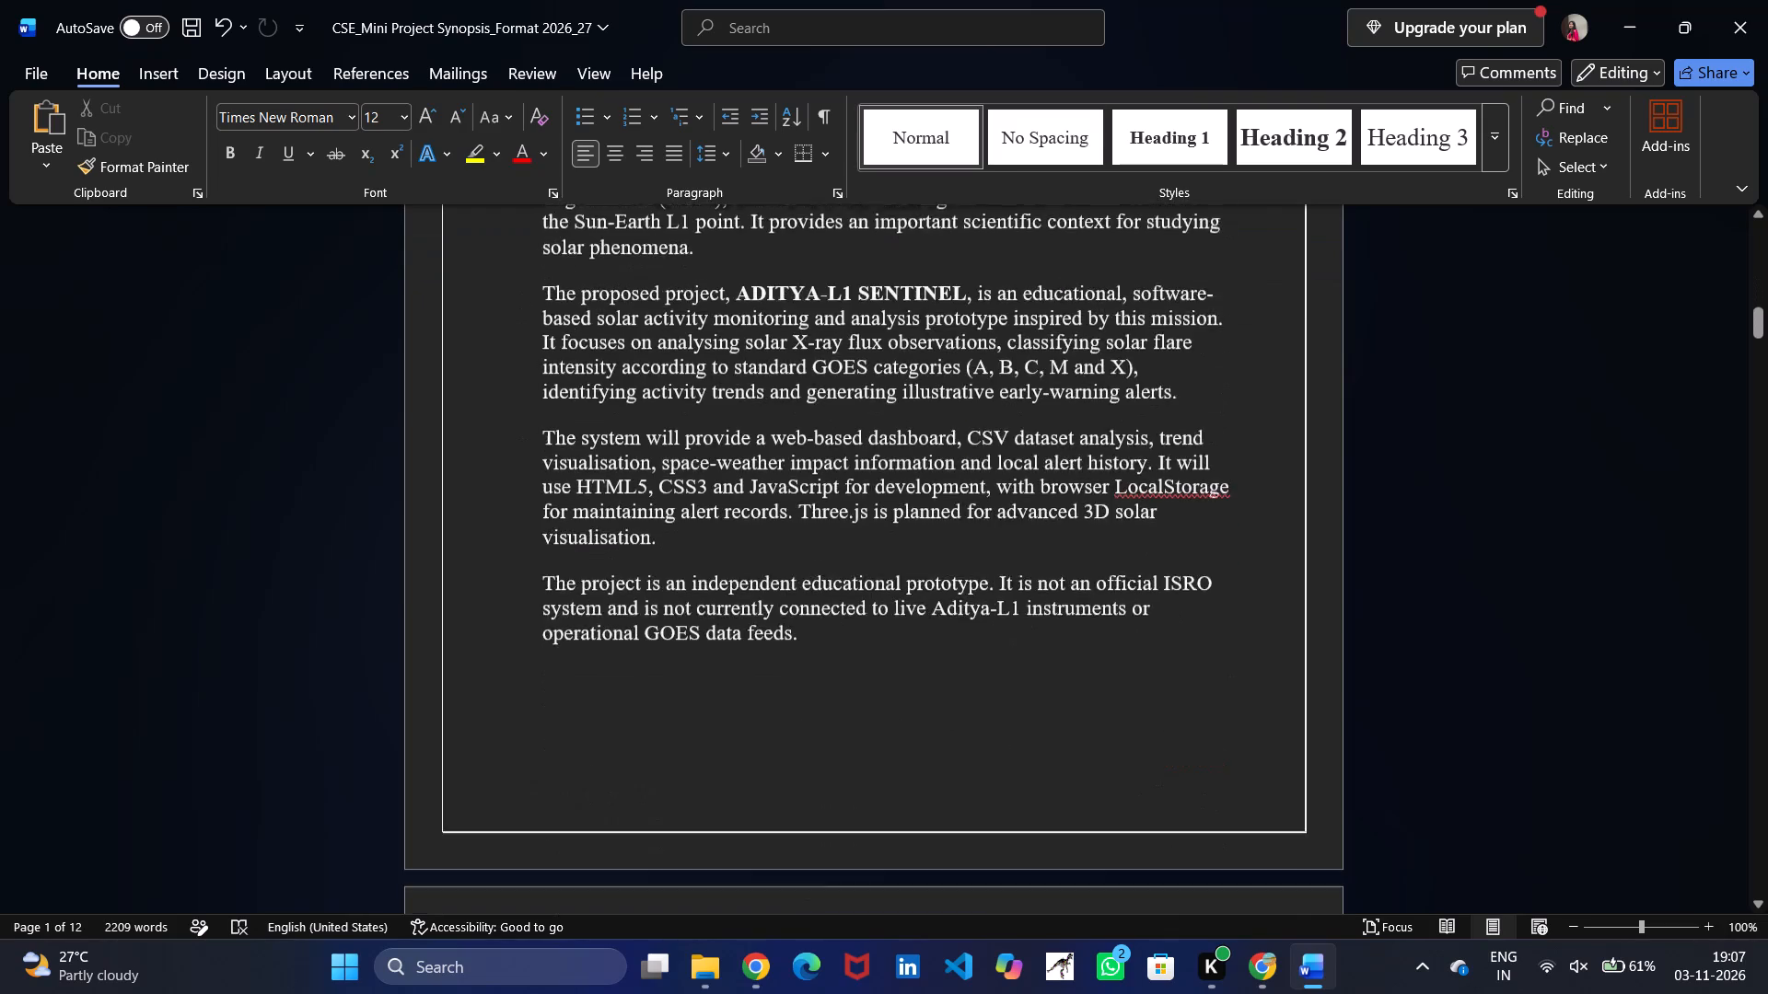
scroll(832, 623, "down", 7)
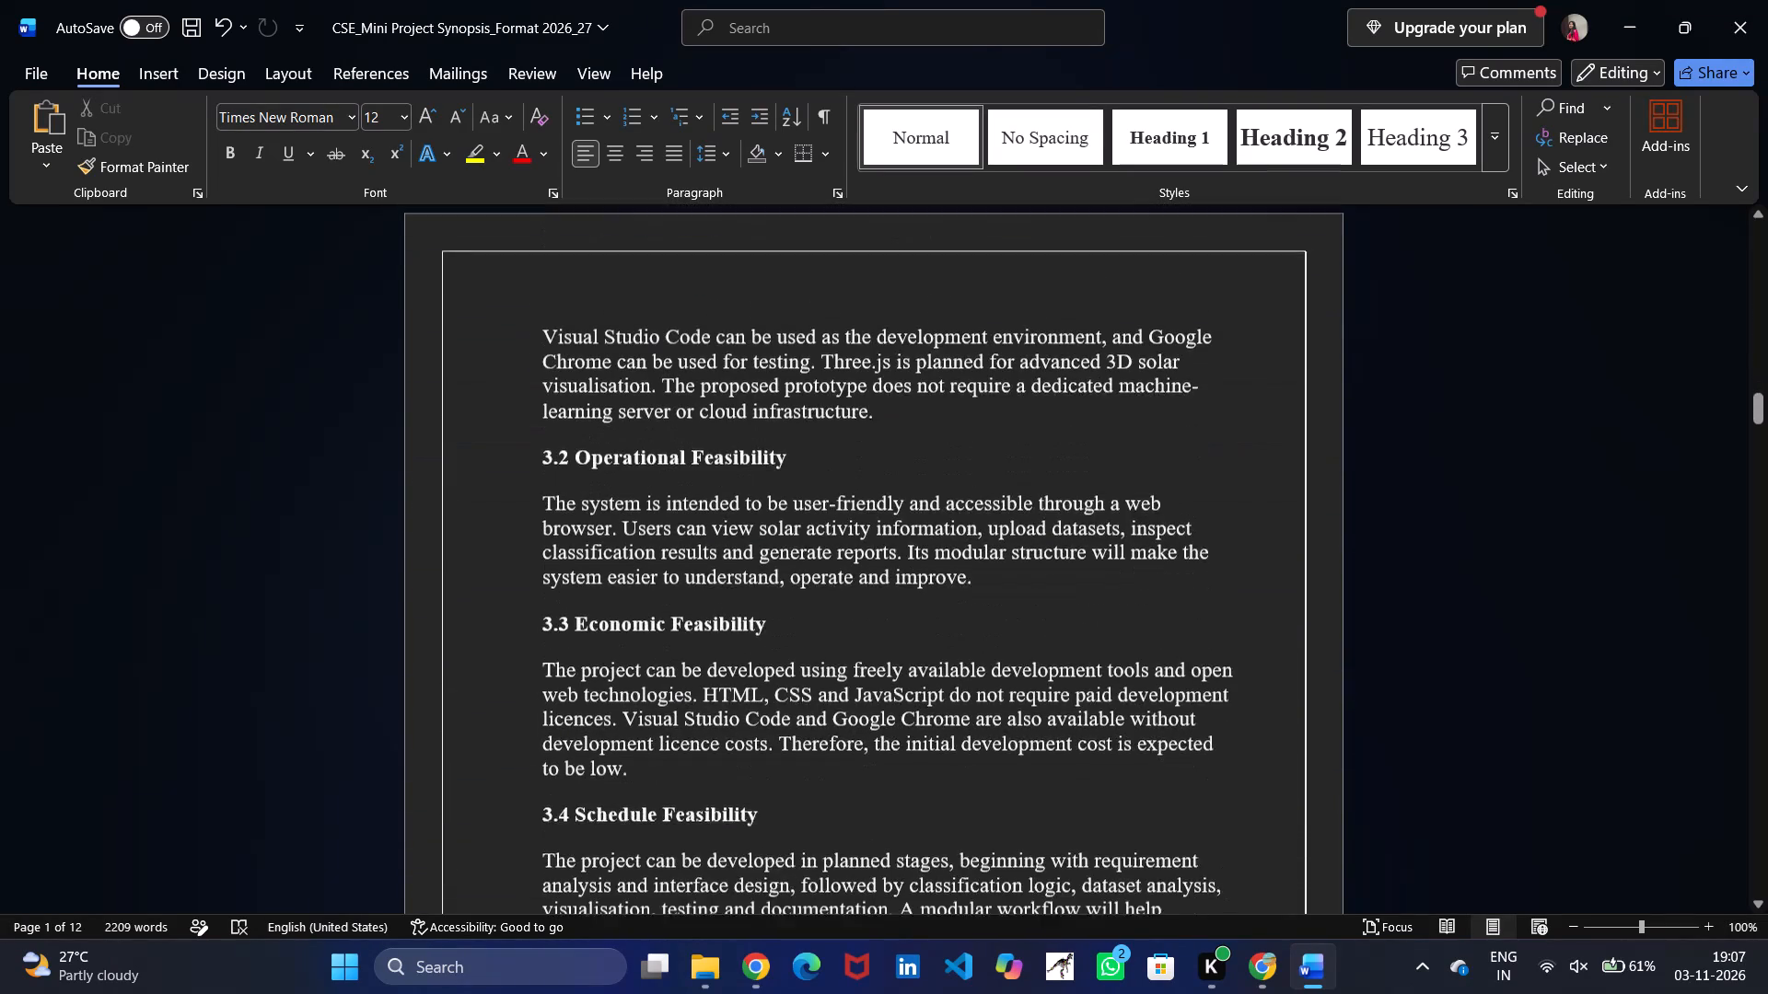
scroll(832, 623, "down", 3)
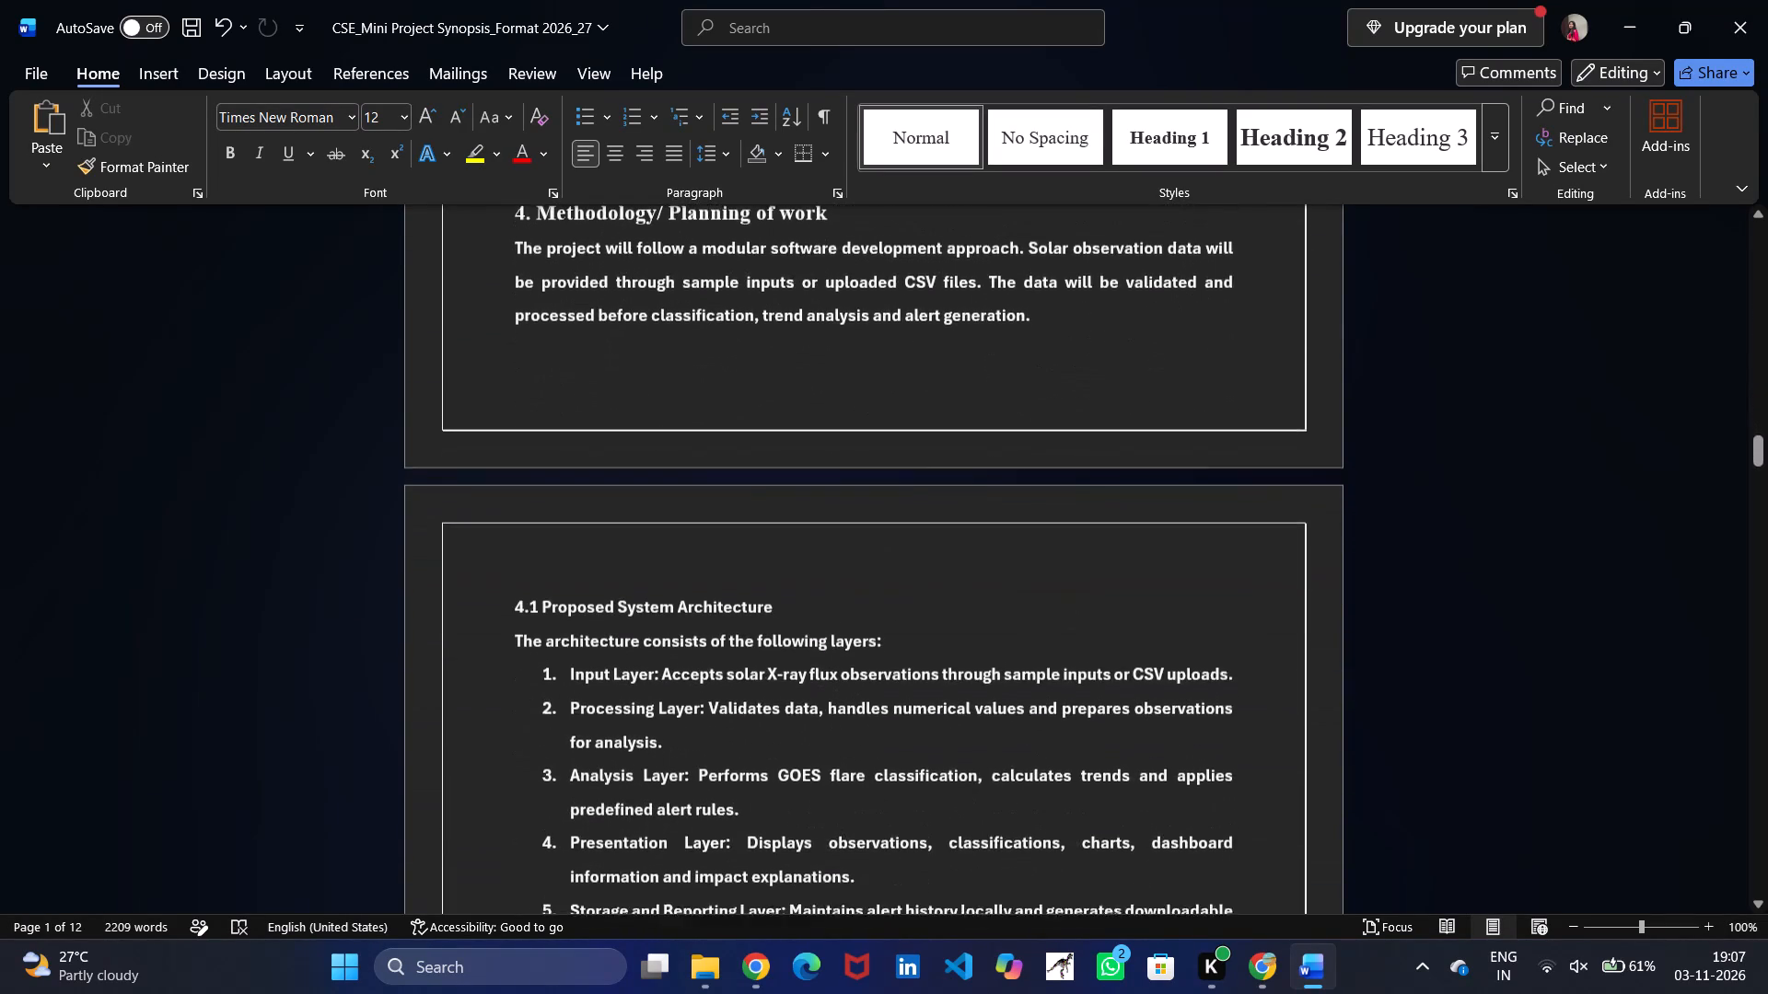
scroll(832, 623, "right", 1)
scroll(832, 623, "down", 1)
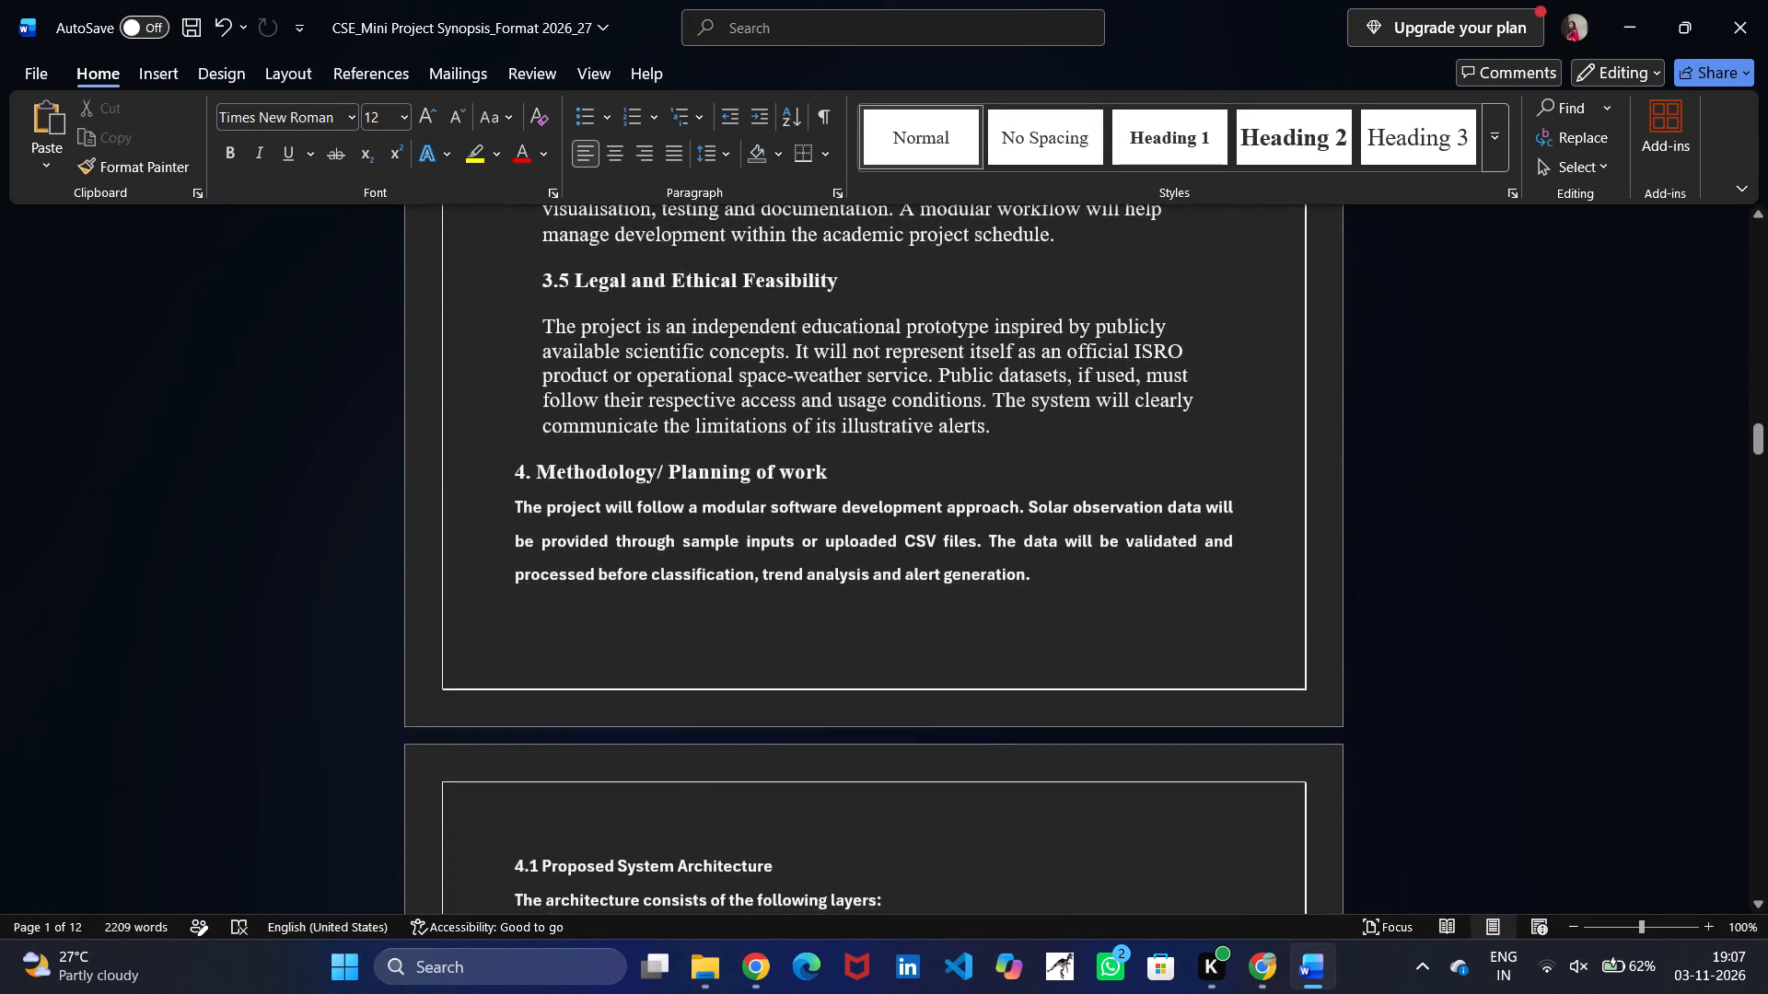
scroll(832, 623, "down", 4)
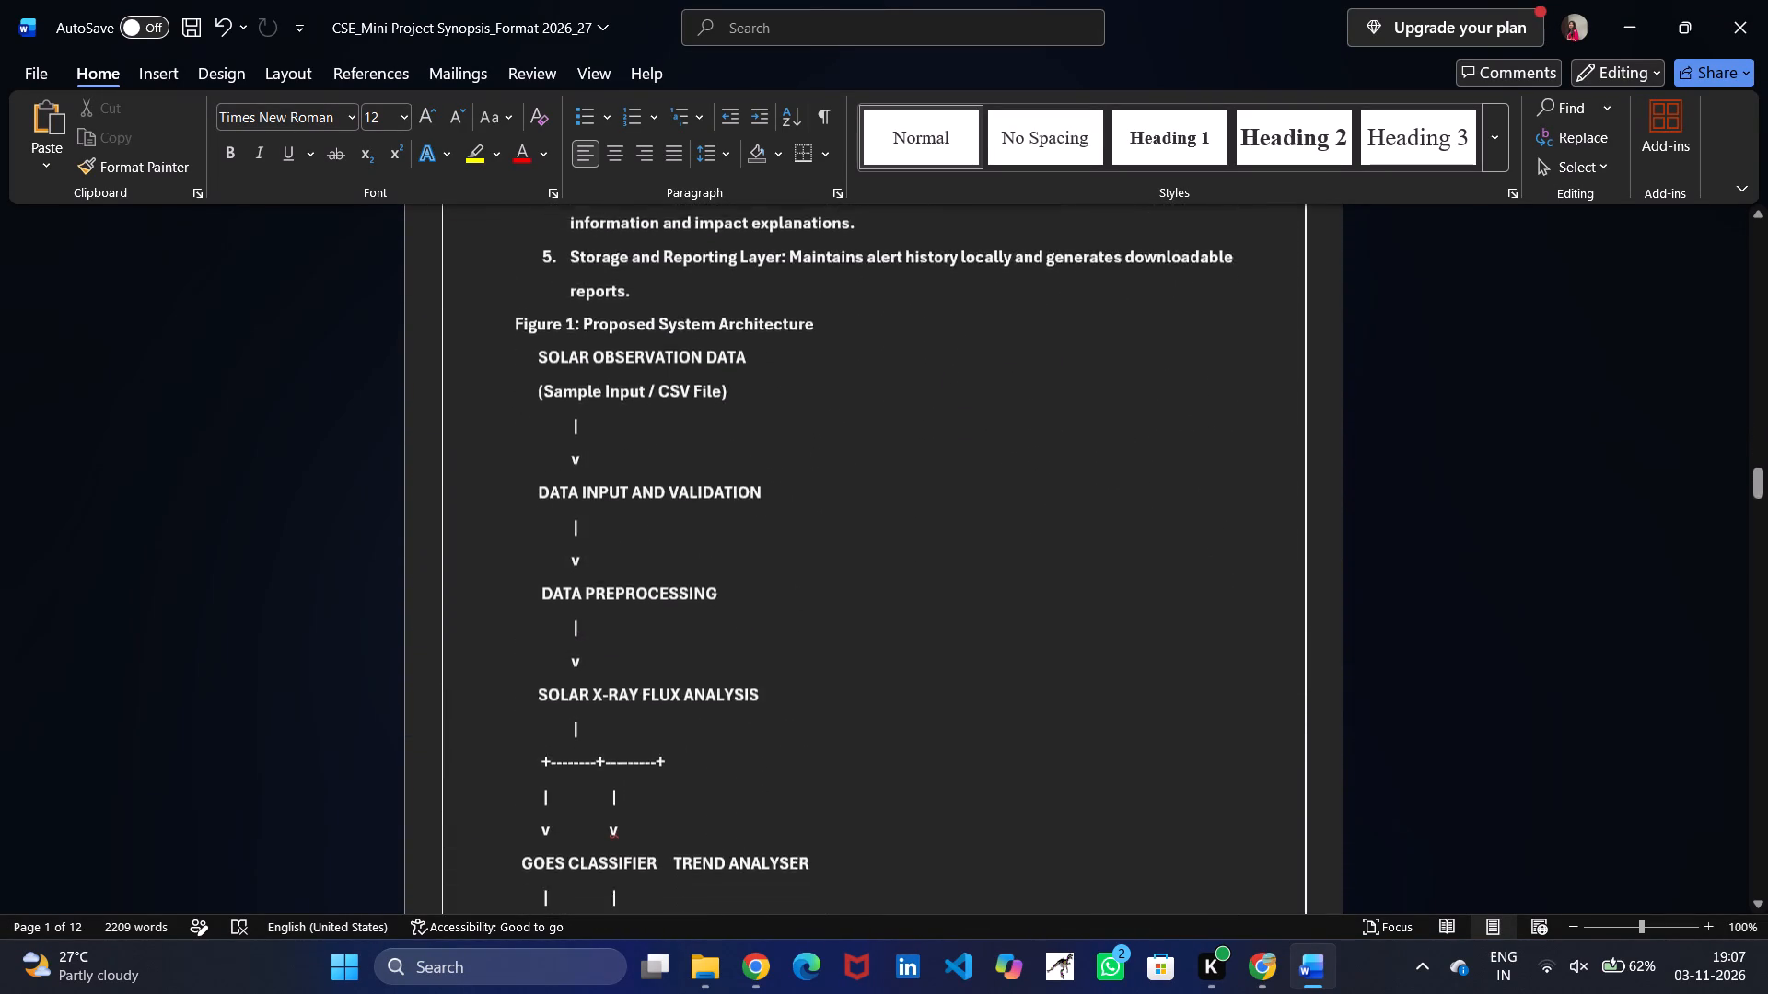
scroll(832, 623, "down", 6)
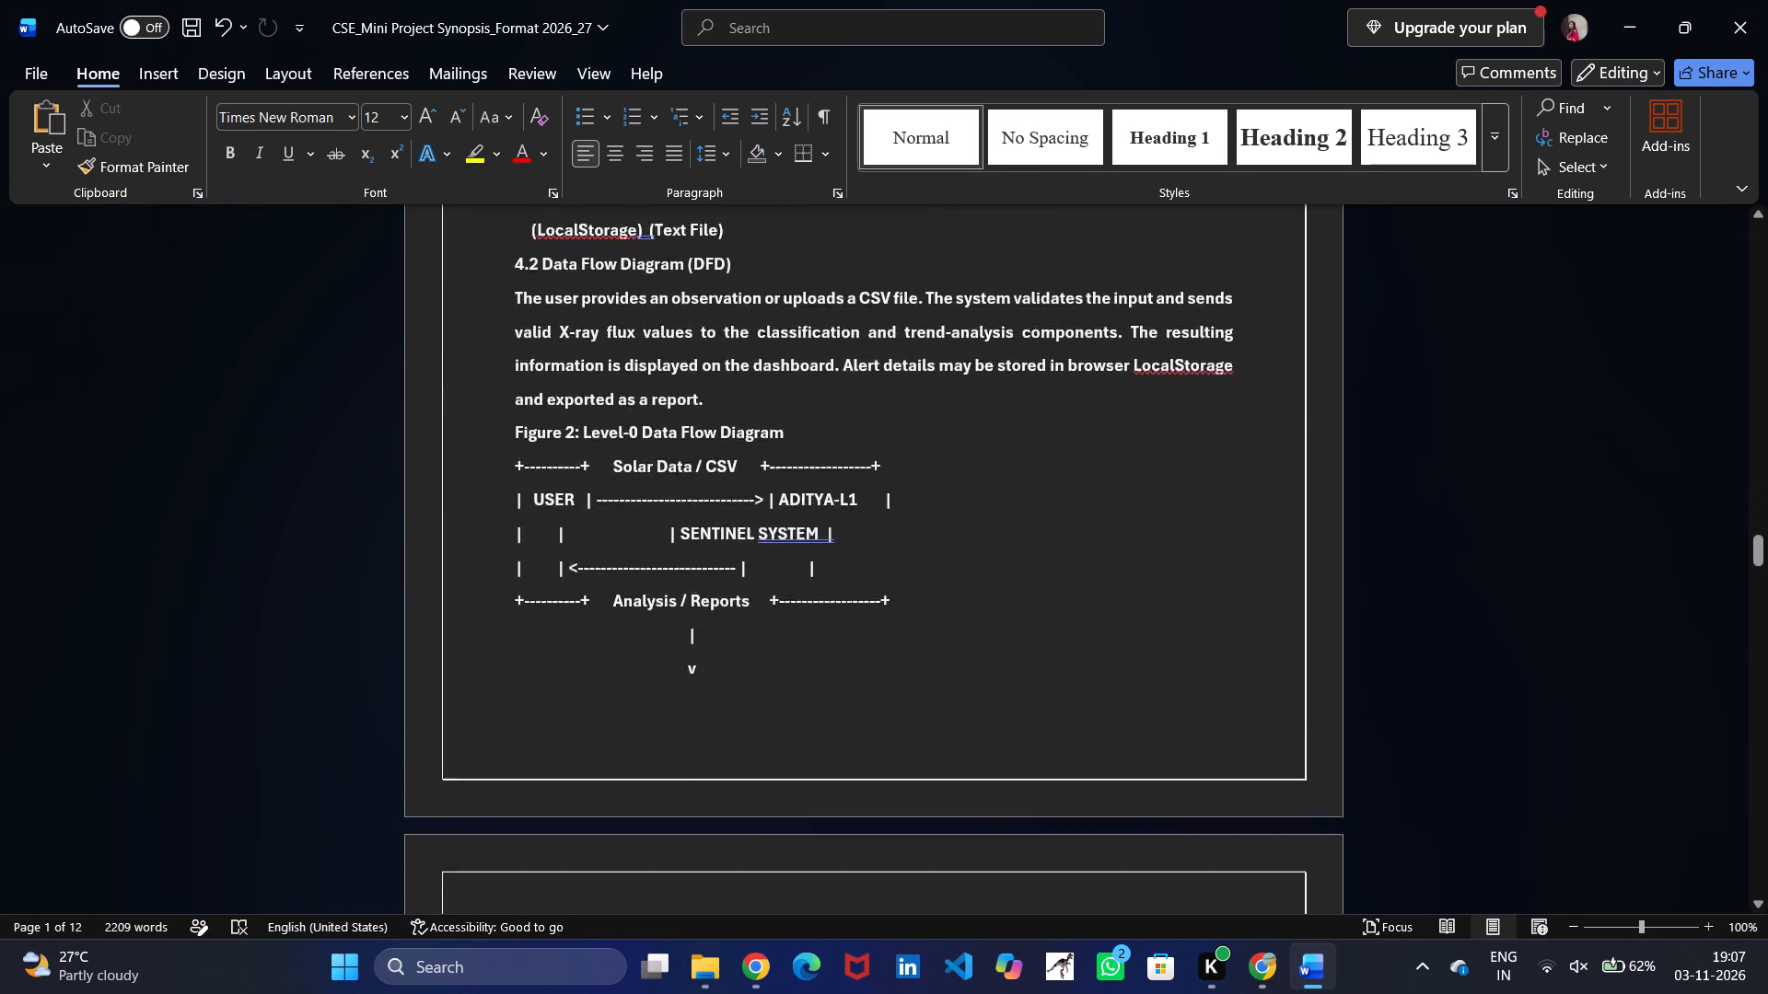
scroll(832, 623, "down", 6)
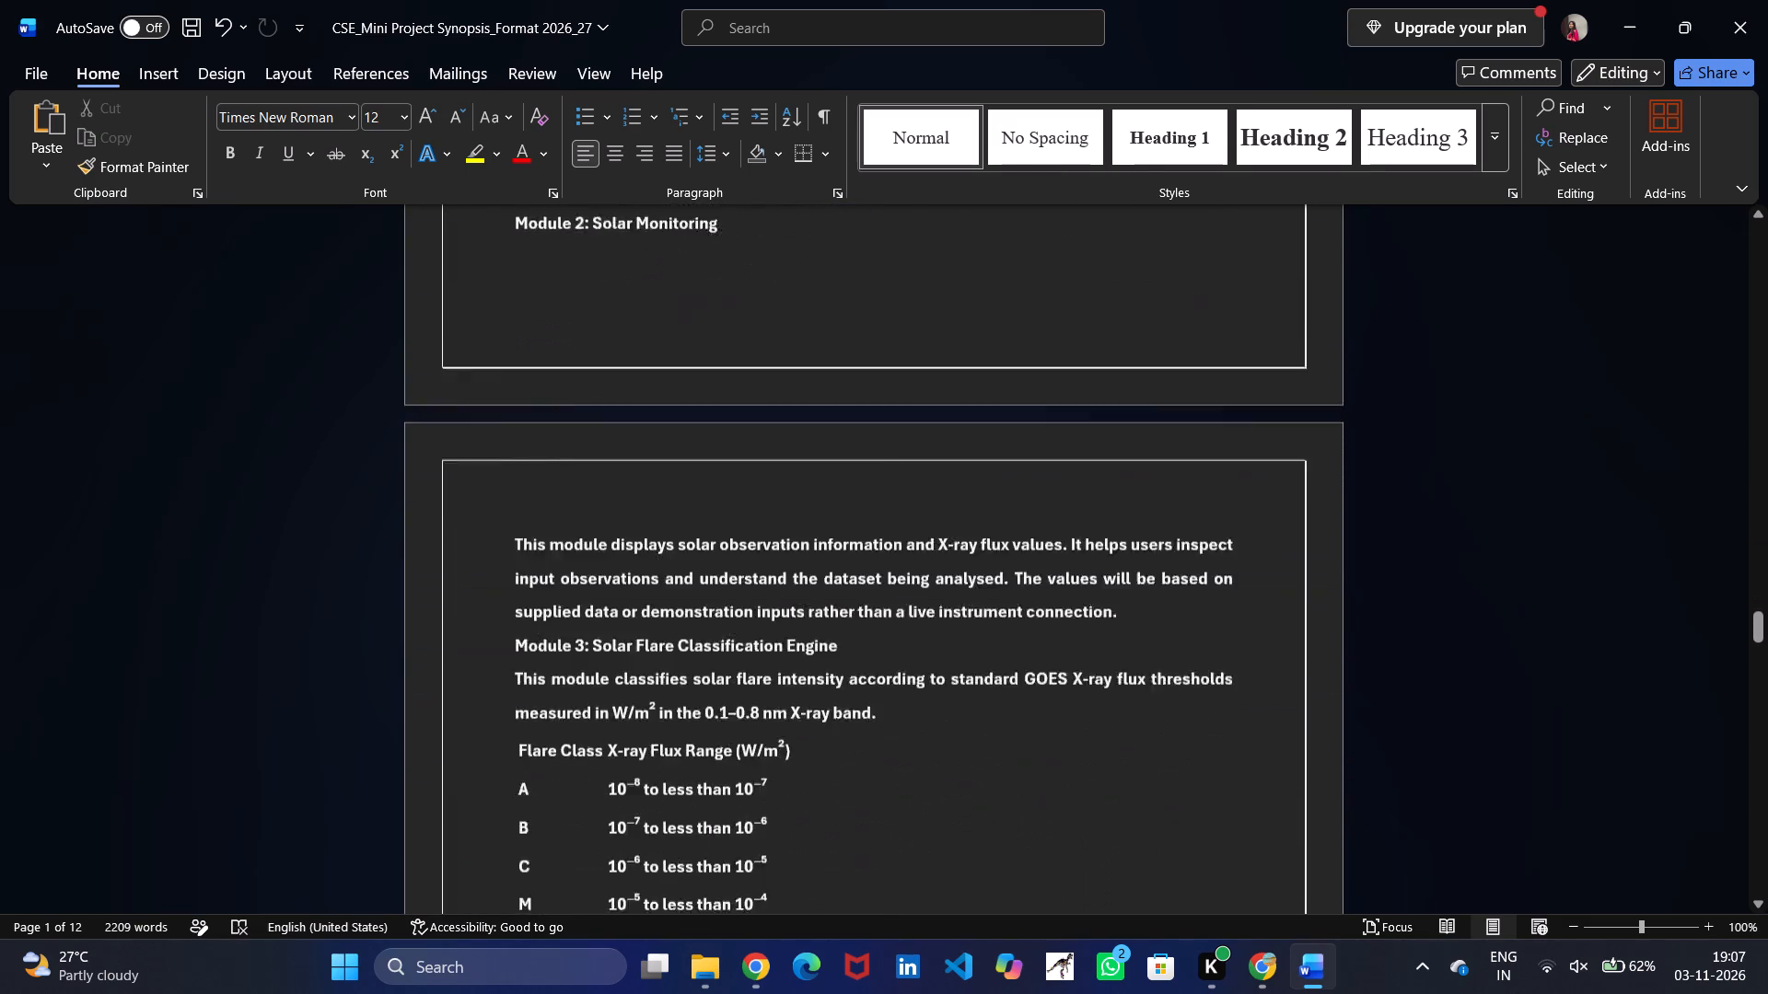
scroll(832, 623, "down", 6)
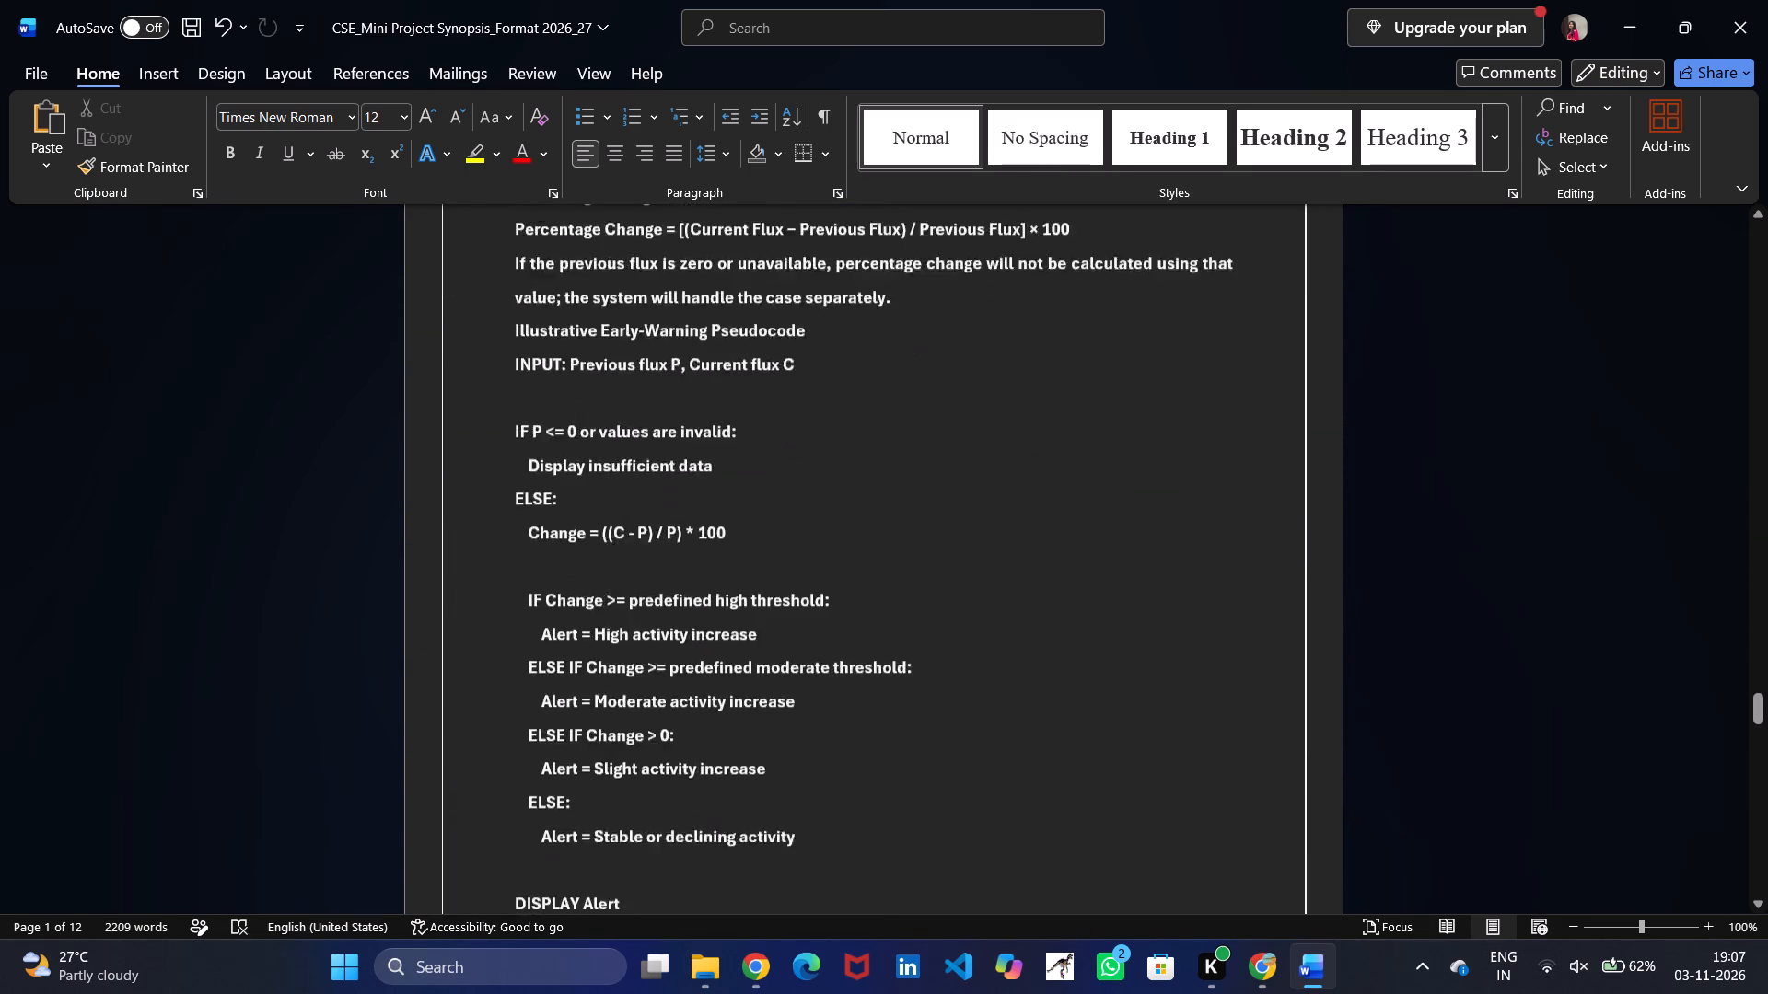
scroll(832, 623, "down", 6)
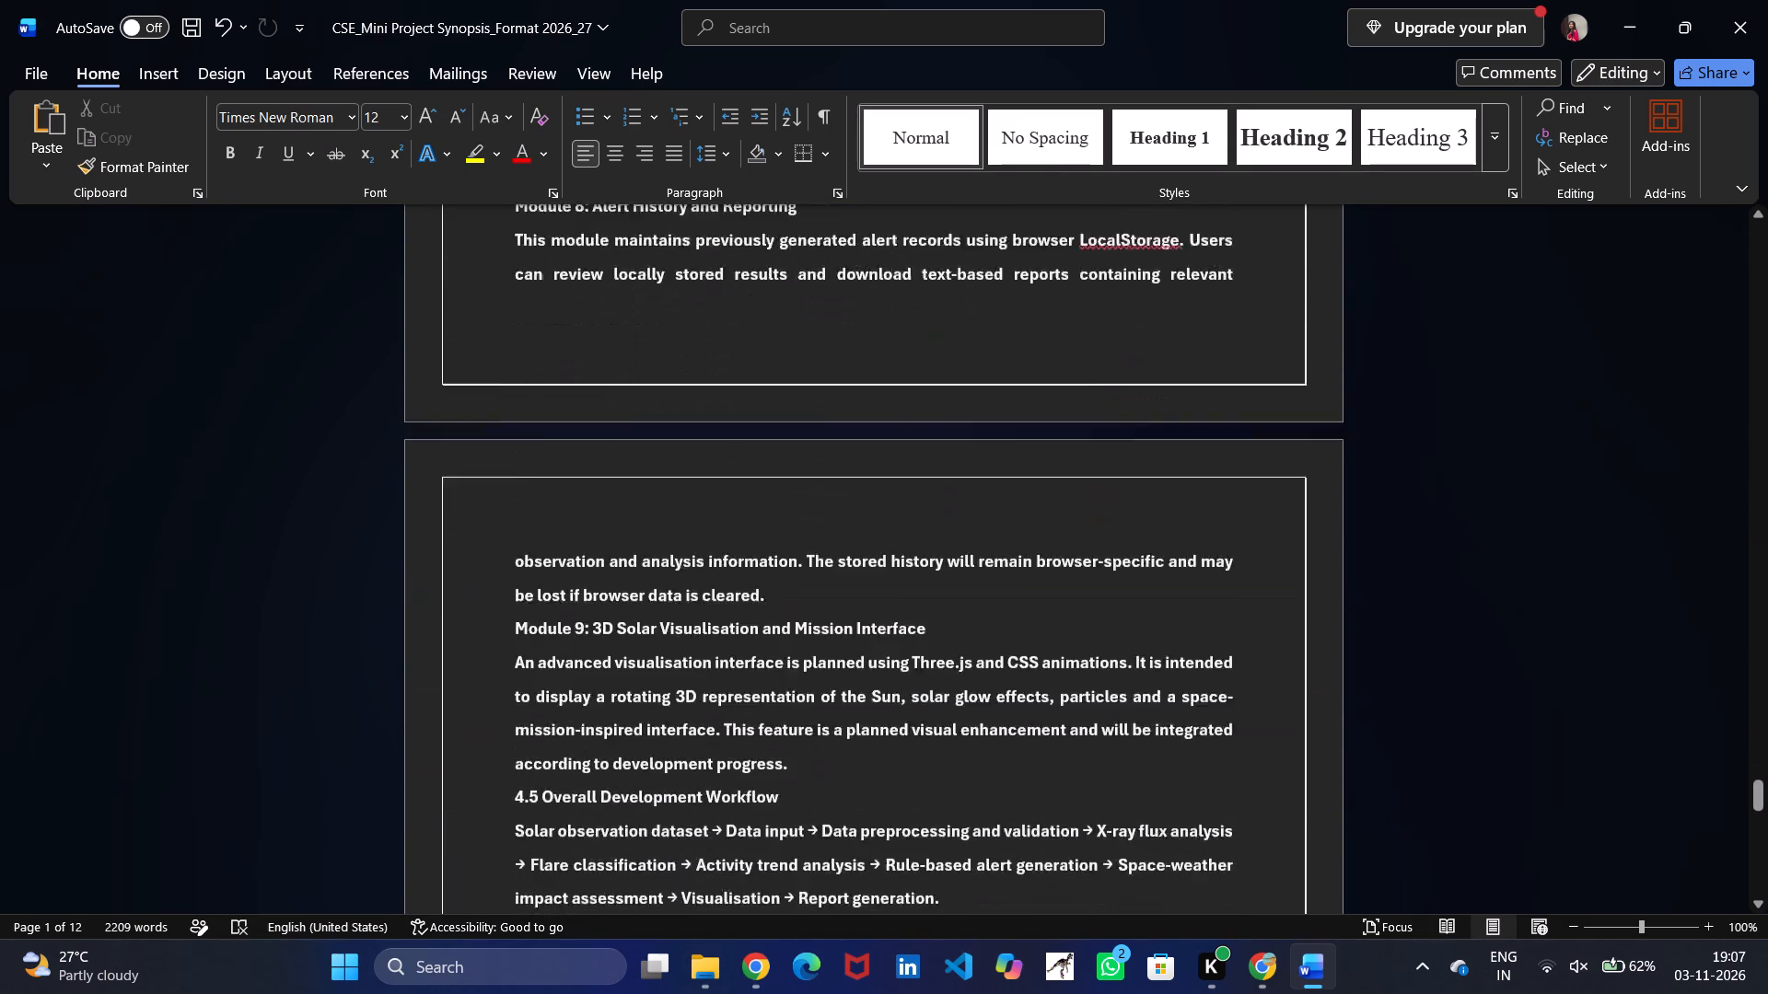
scroll(832, 623, "down", 6)
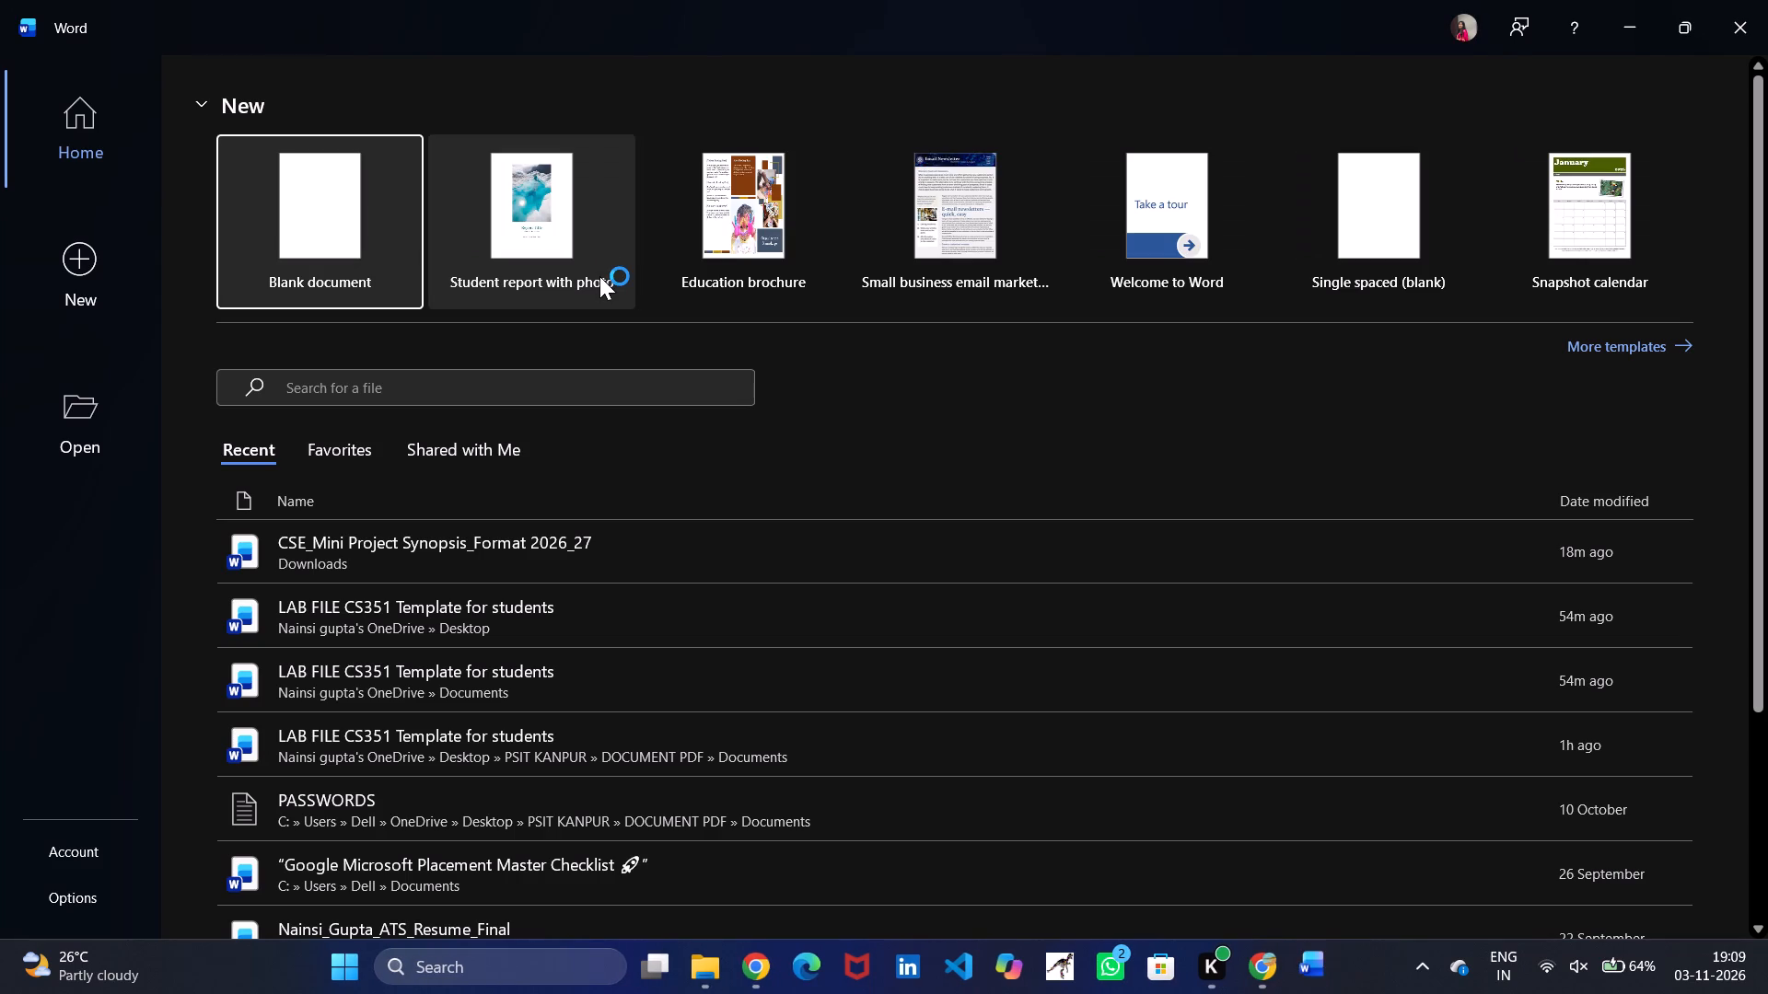
left_click(501, 567)
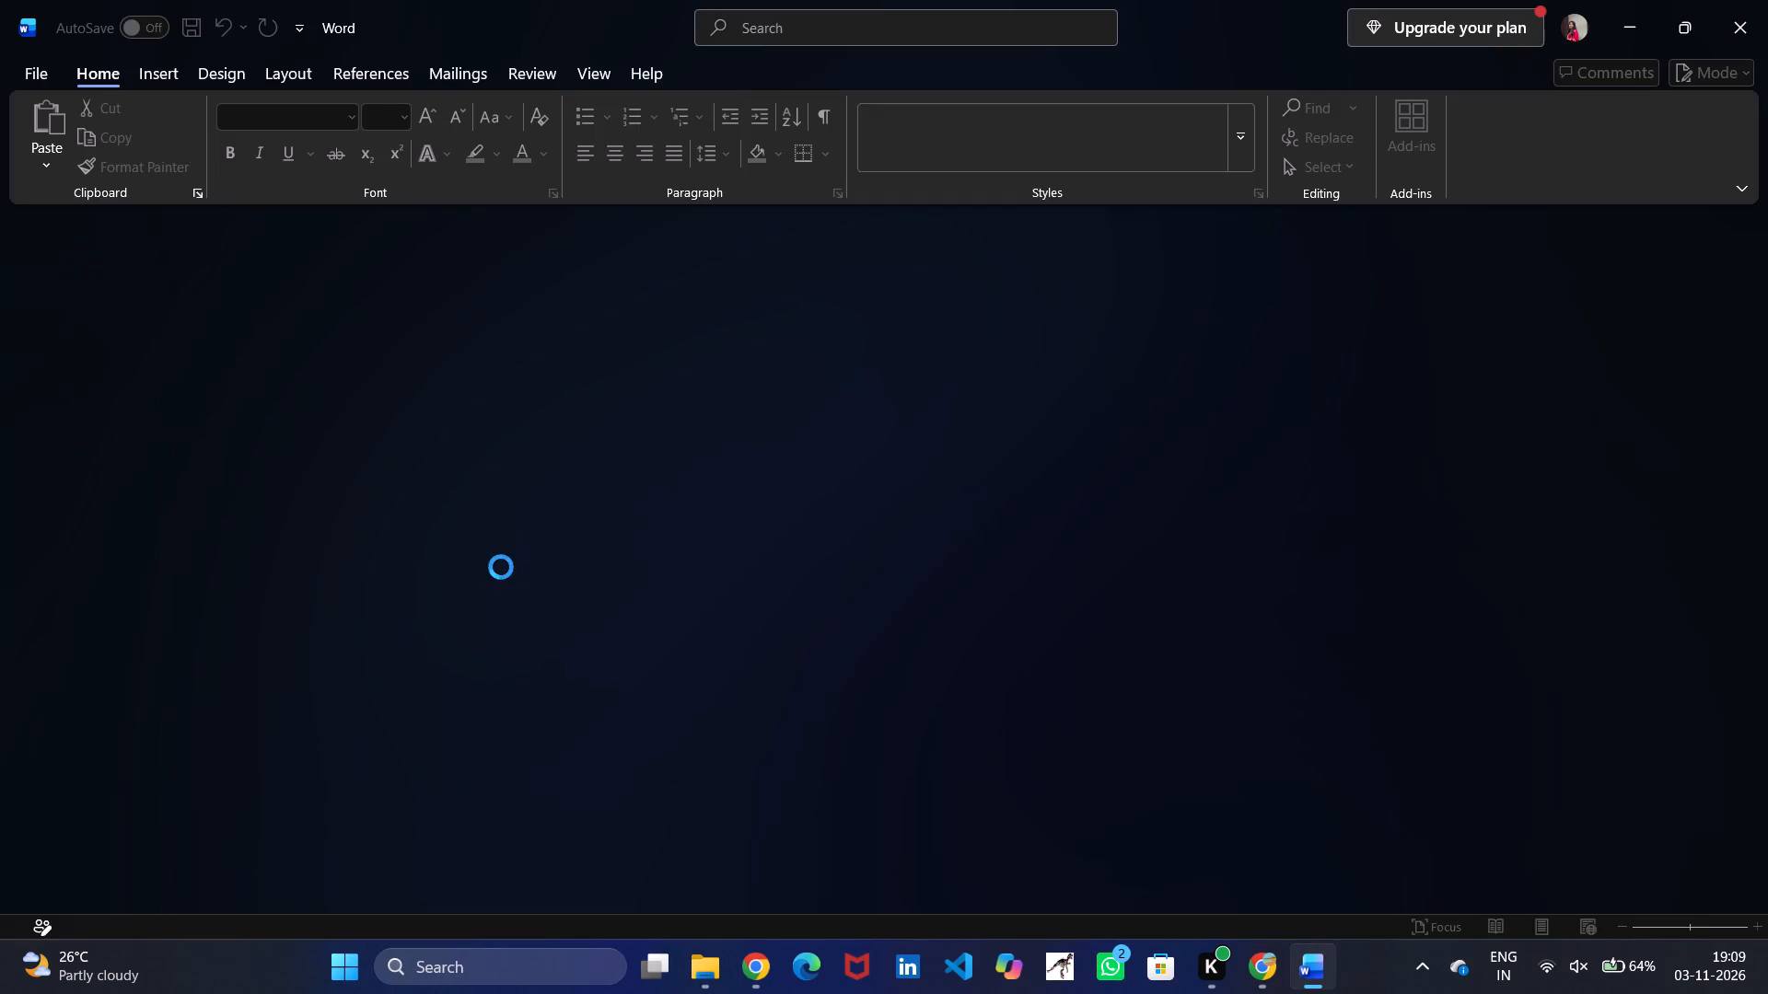
Delete all content after the cover page, from the Introduction heading through the final format-reference line.
scroll(895, 648, "down", 4)
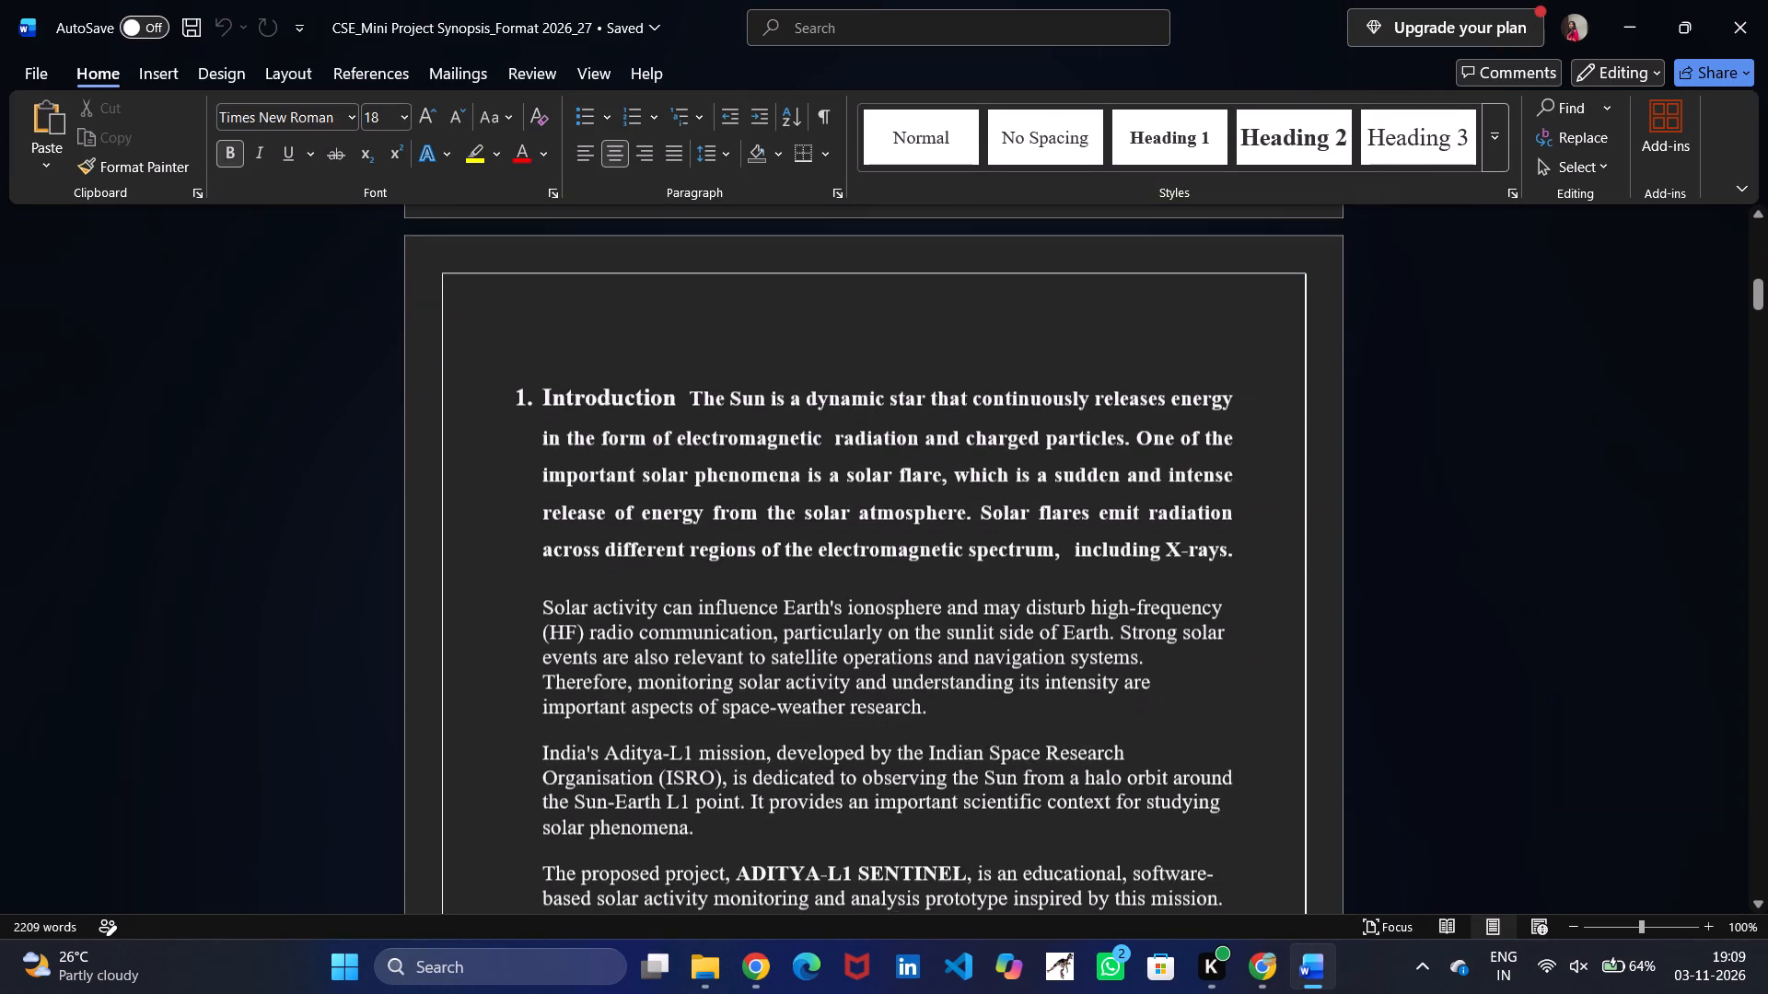
left_click_drag(507, 364, 913, 992)
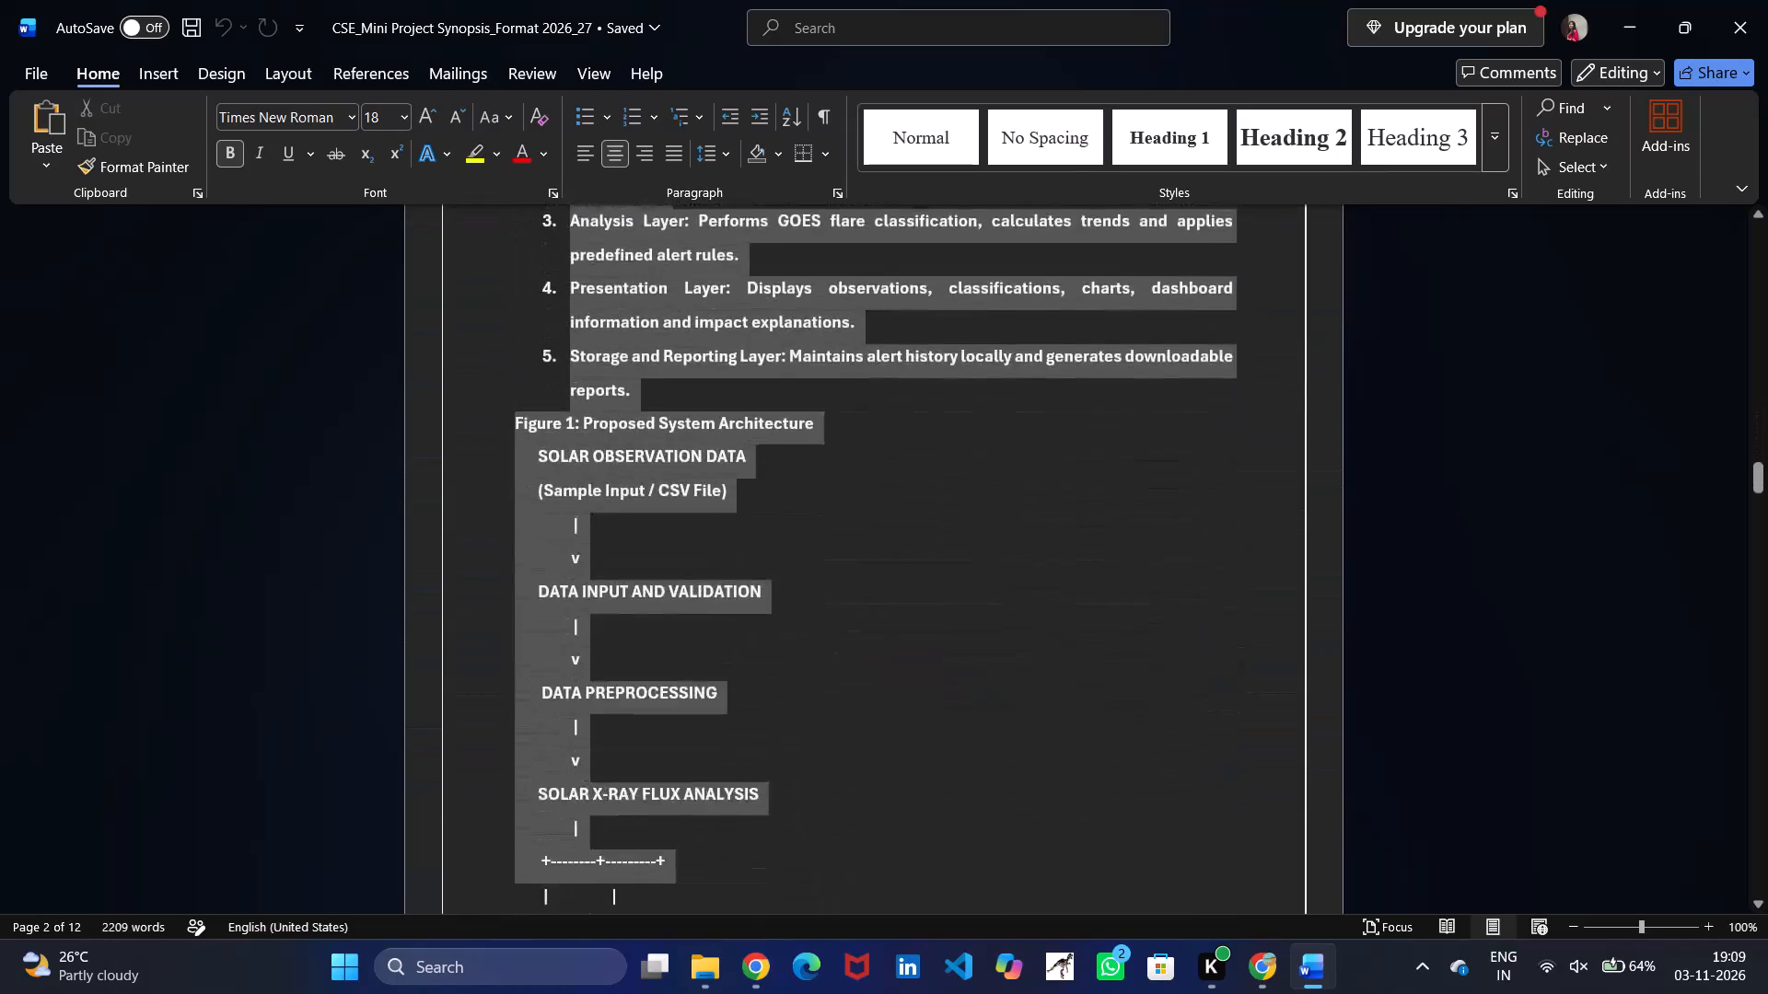
left_click_drag(913, 992, 911, 988)
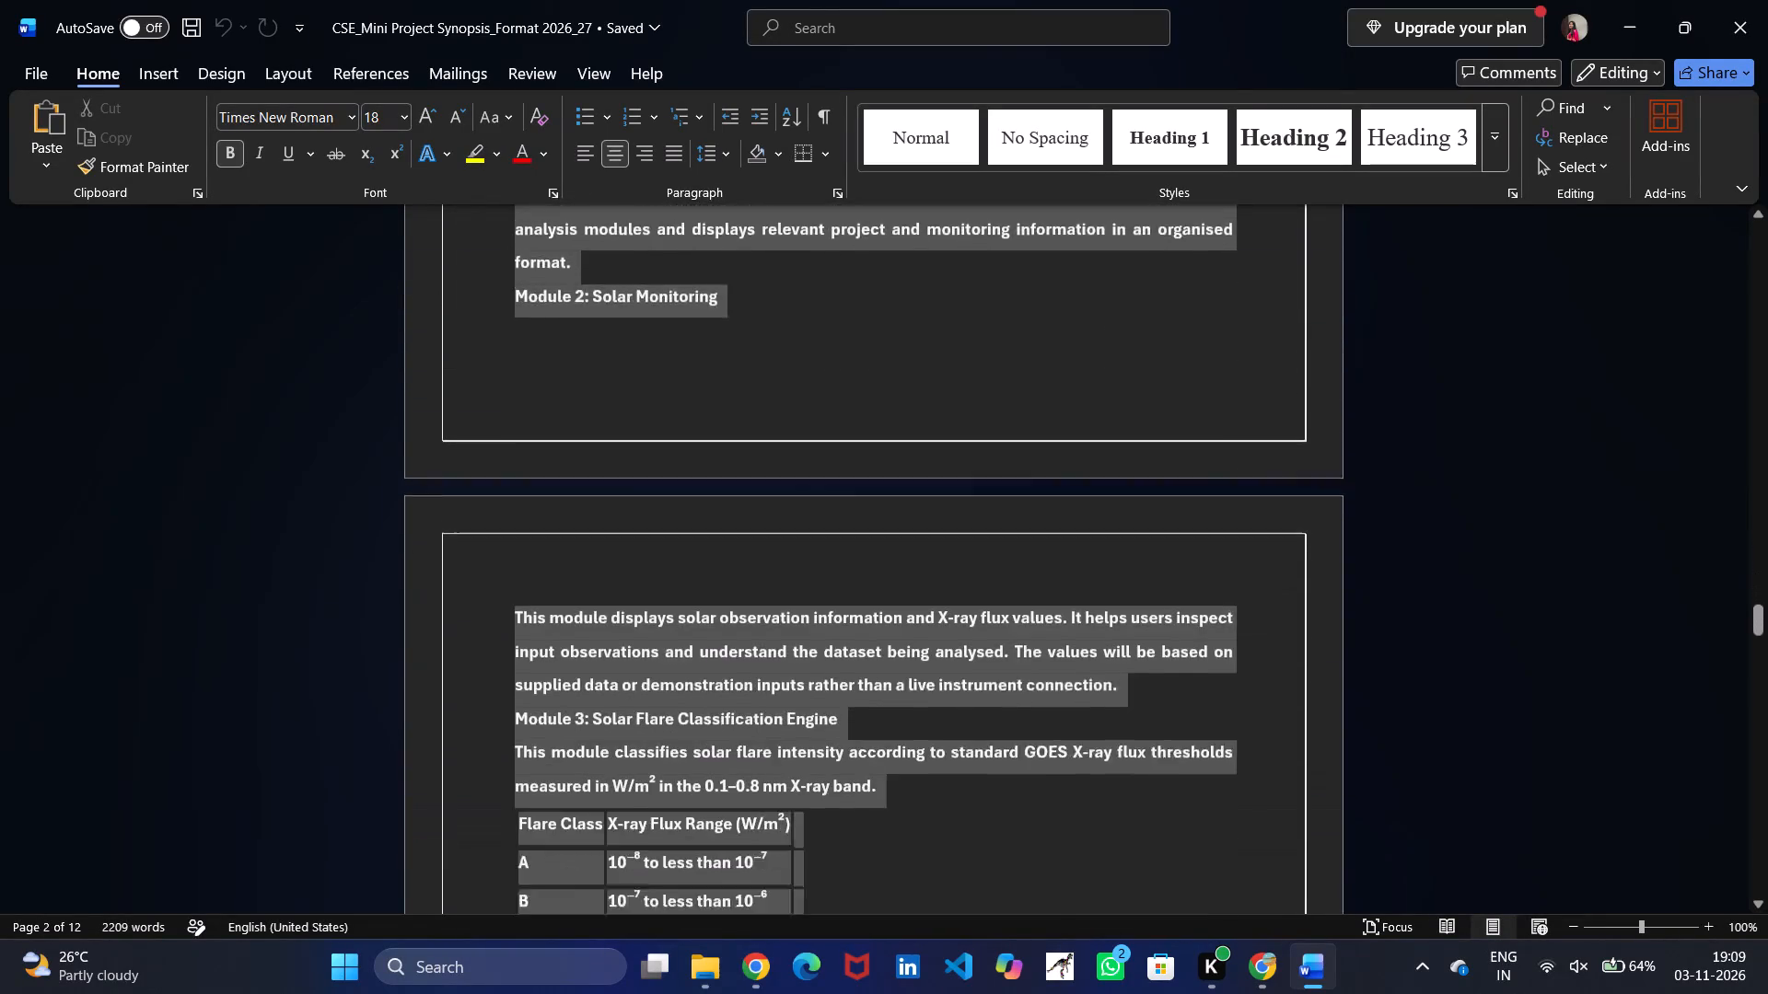
left_click_drag(911, 988, 925, 993)
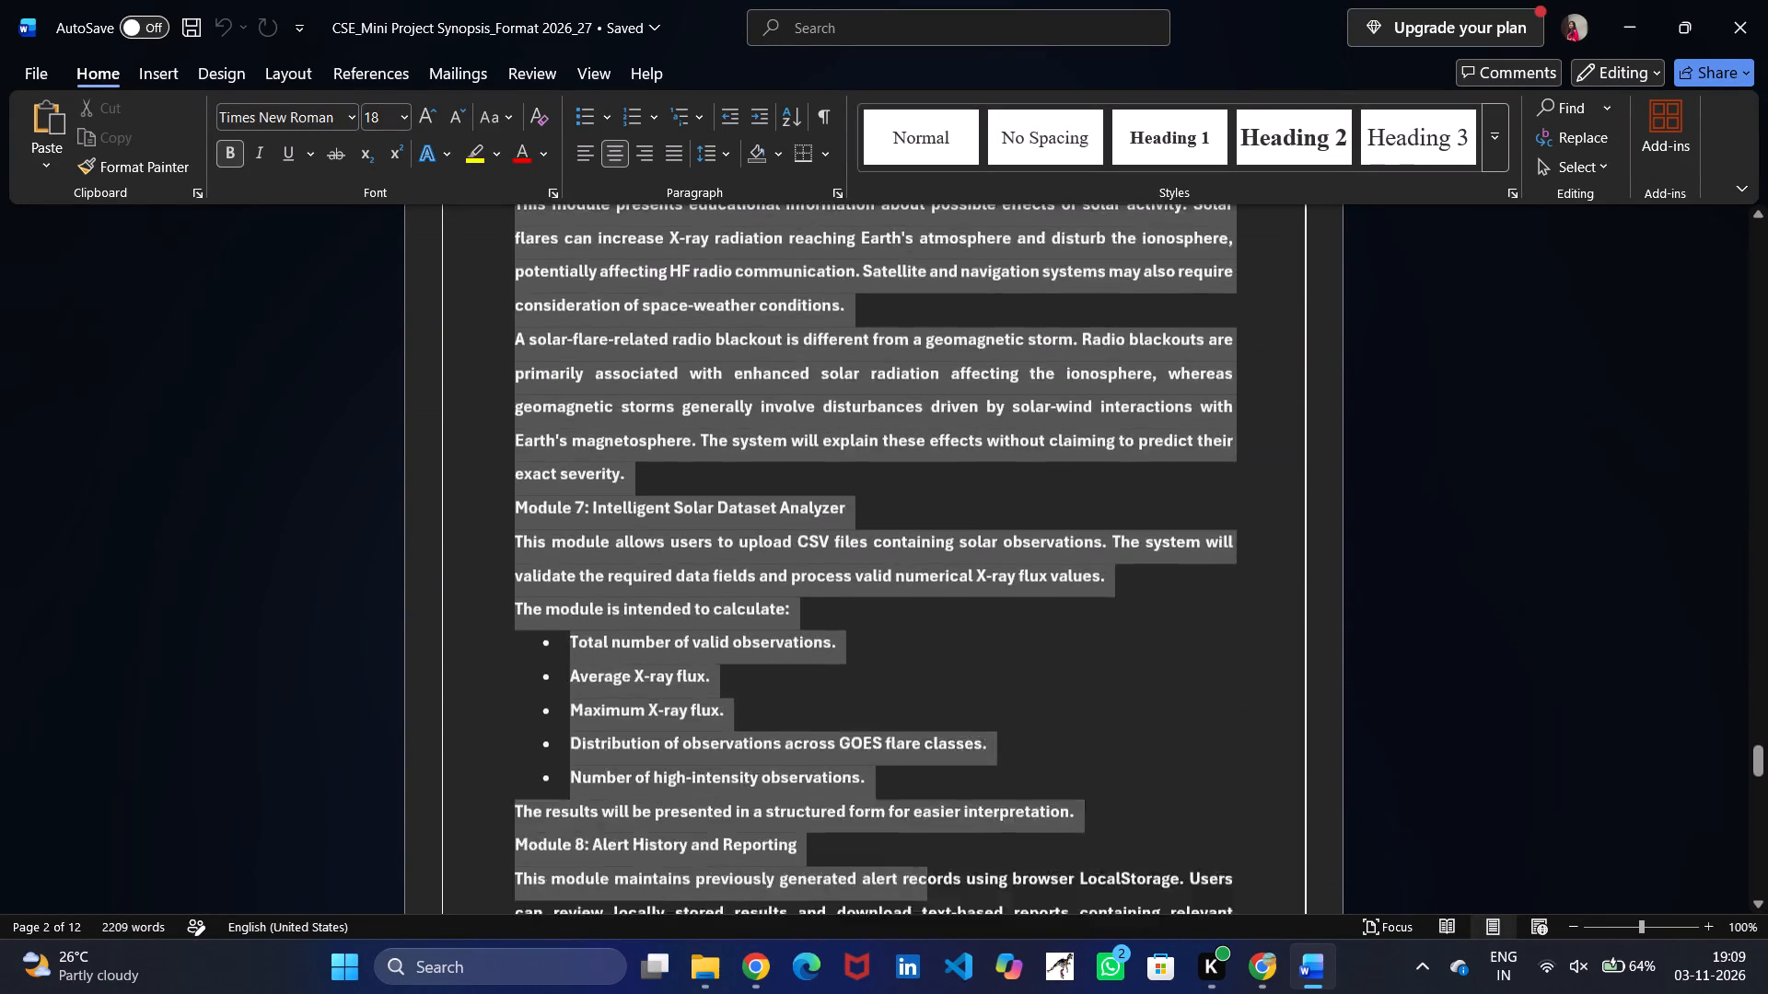
left_click_drag(925, 993, 924, 991)
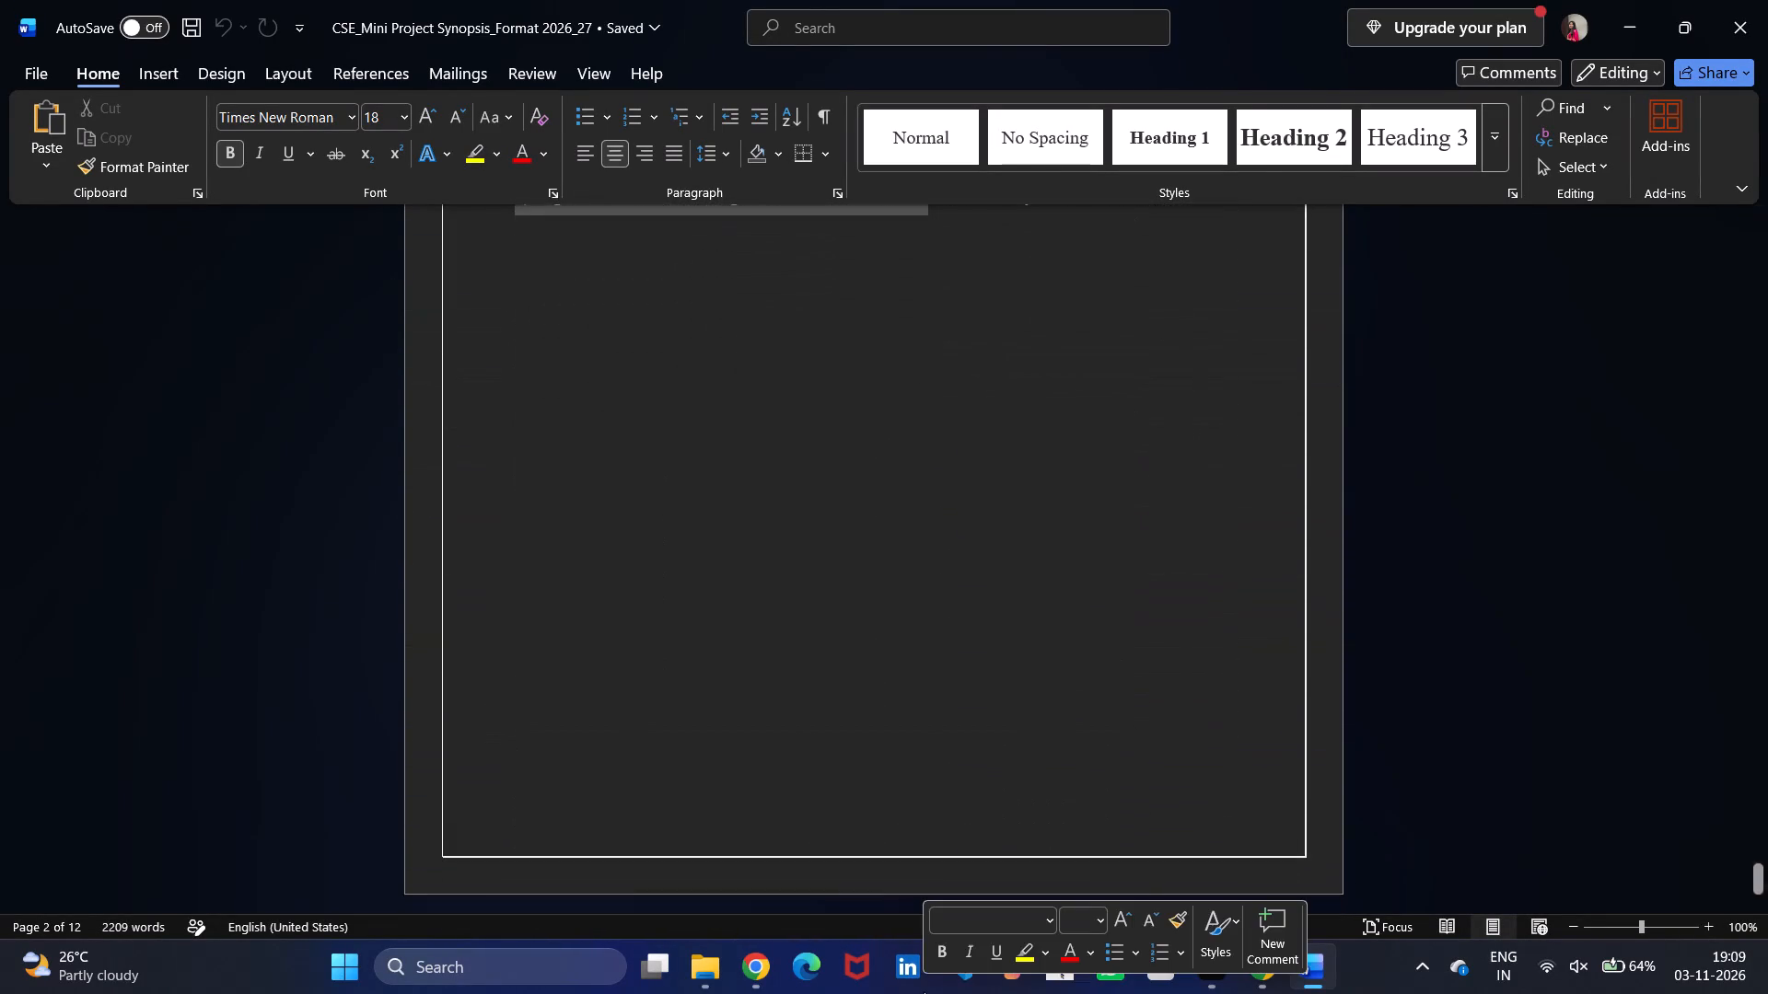
key("BackSpace")
scroll(782, 780, "up", 1)
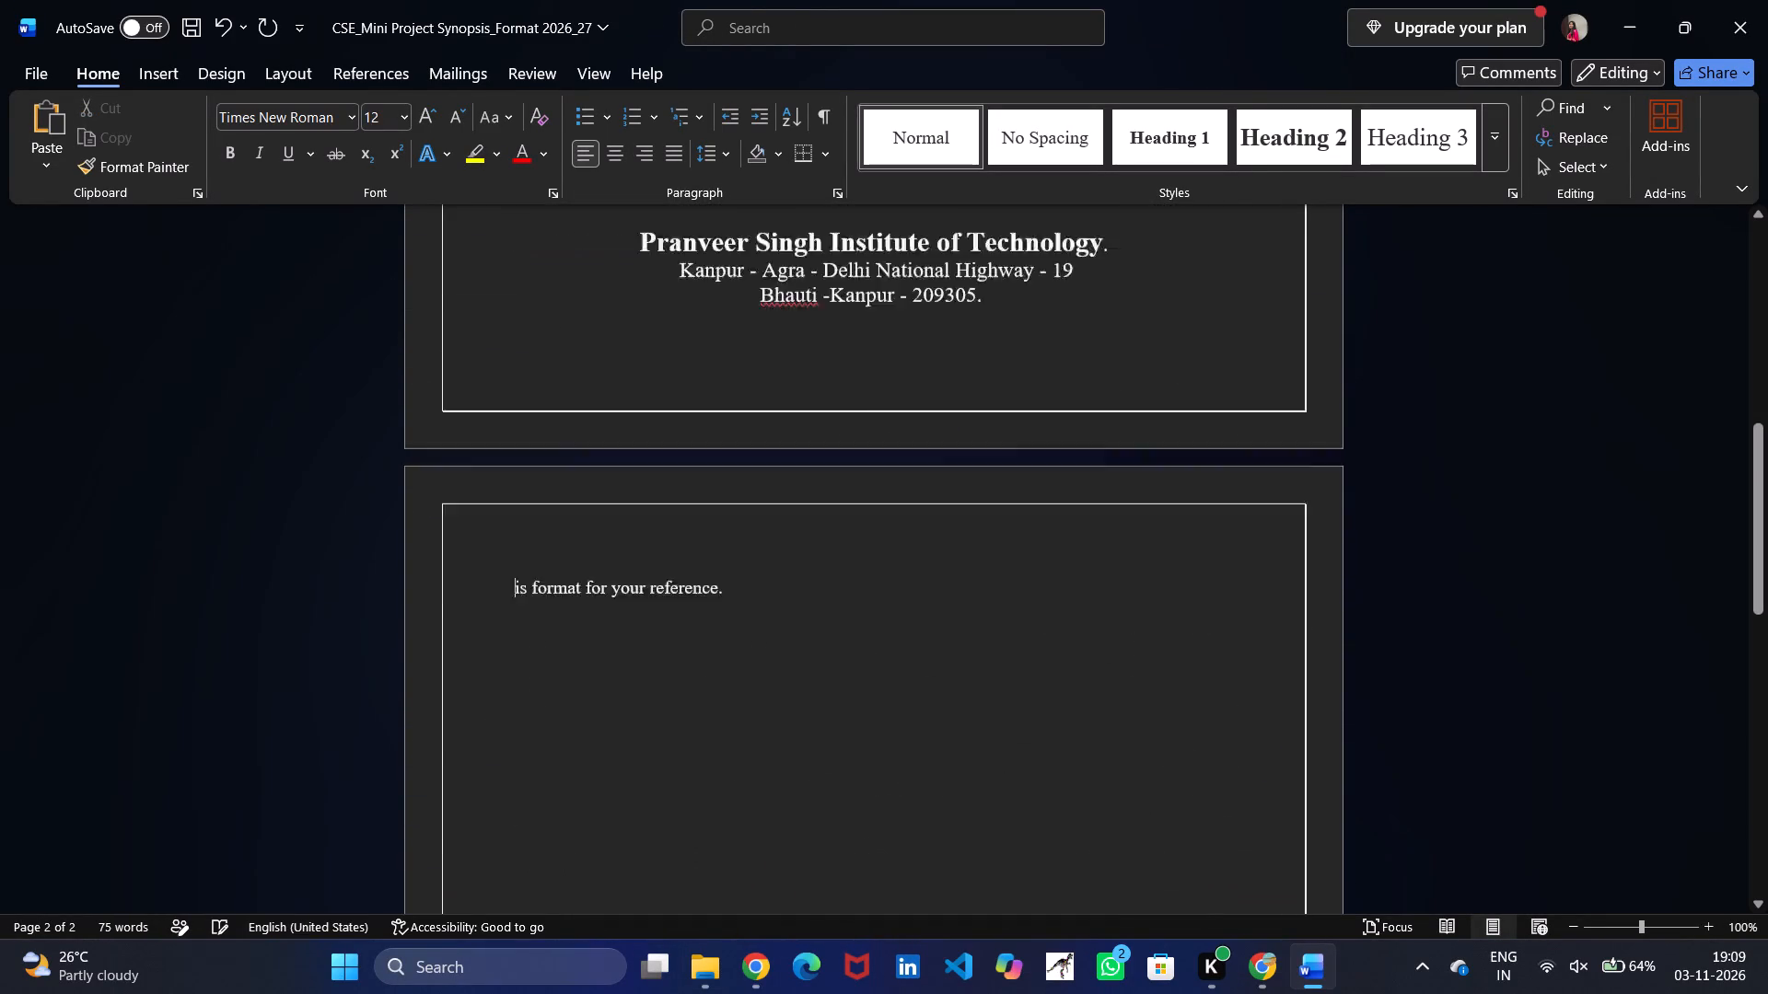
scroll(782, 780, "up", 1)
left_click_drag(724, 864, 525, 862)
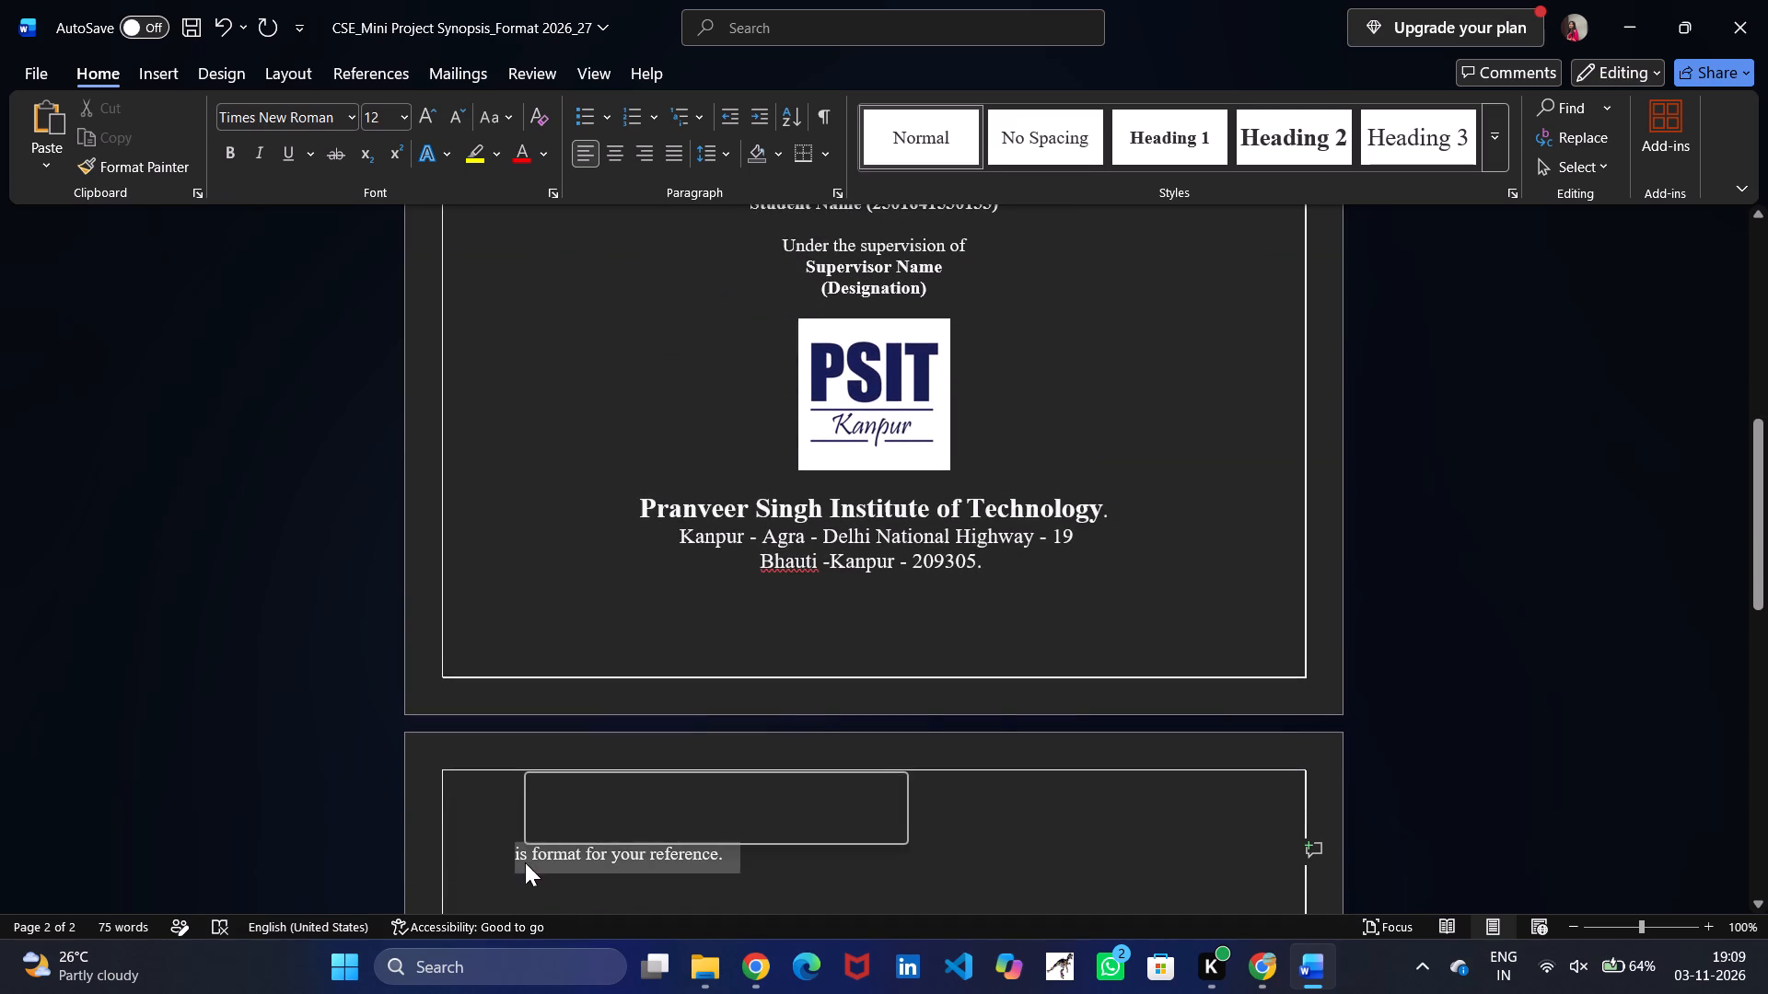
key("BackSpace")
Paste the complete copied synopsis onto the empty page after the cover page.
key("ctrl+v")
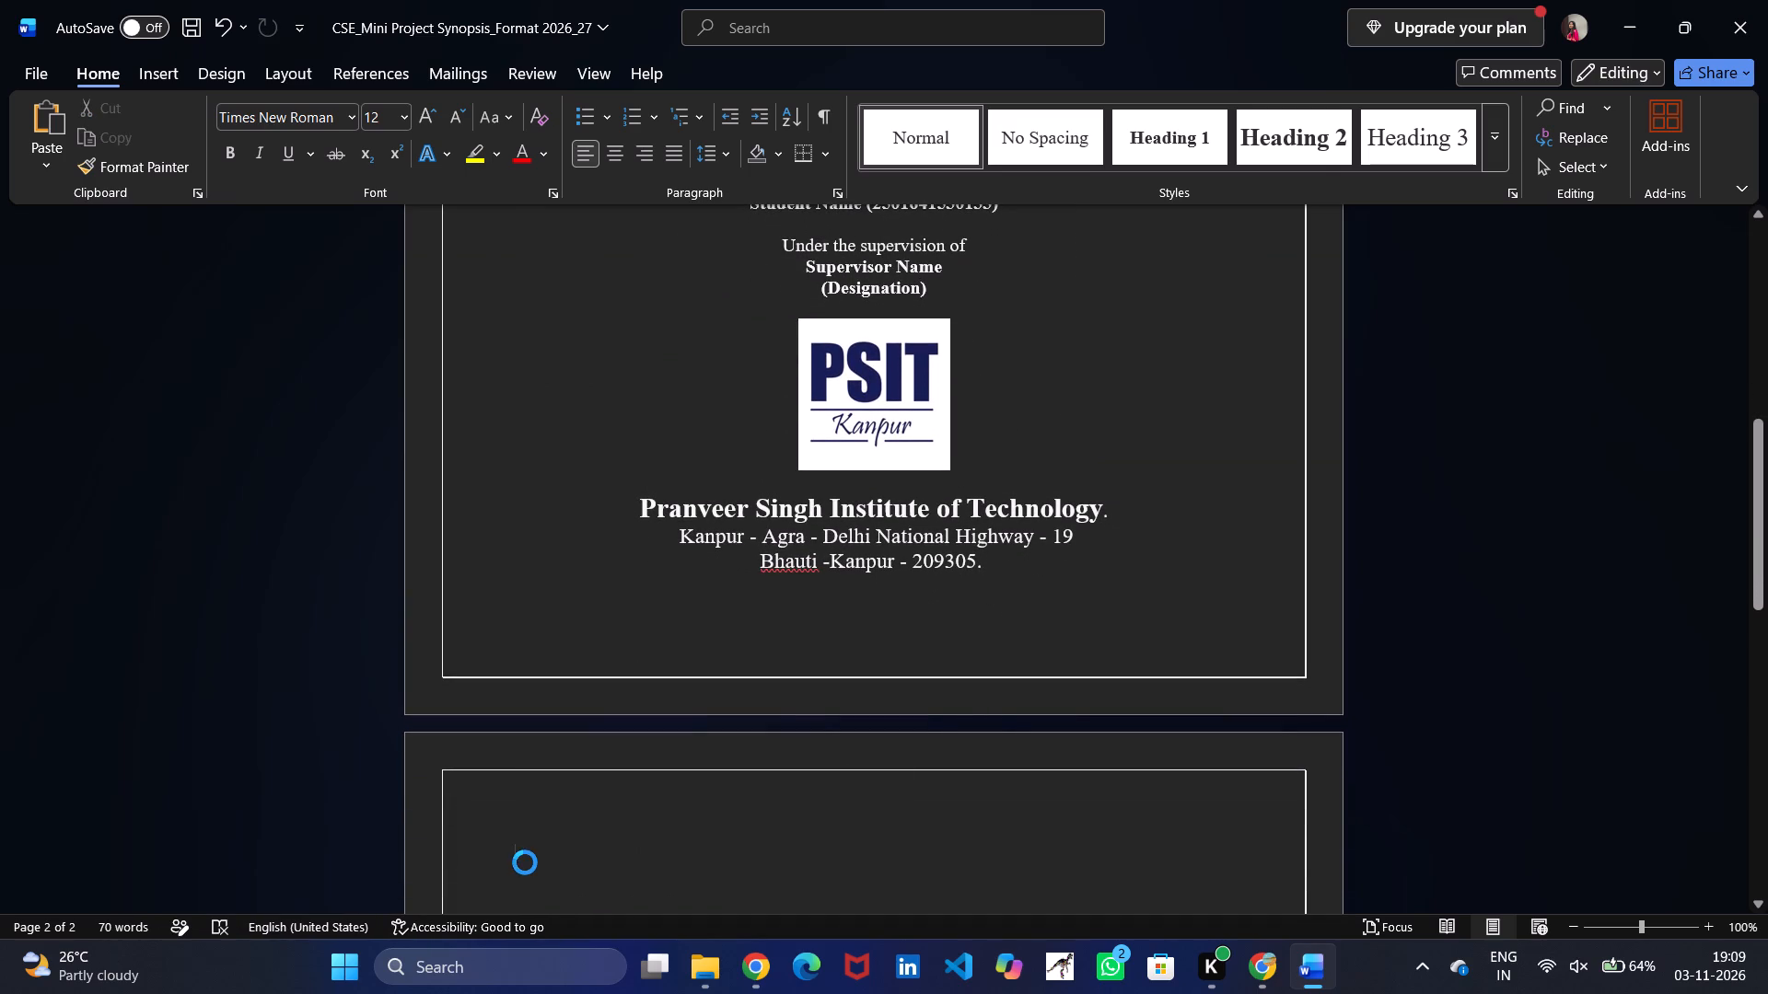
scroll(894, 721, "down", 3)
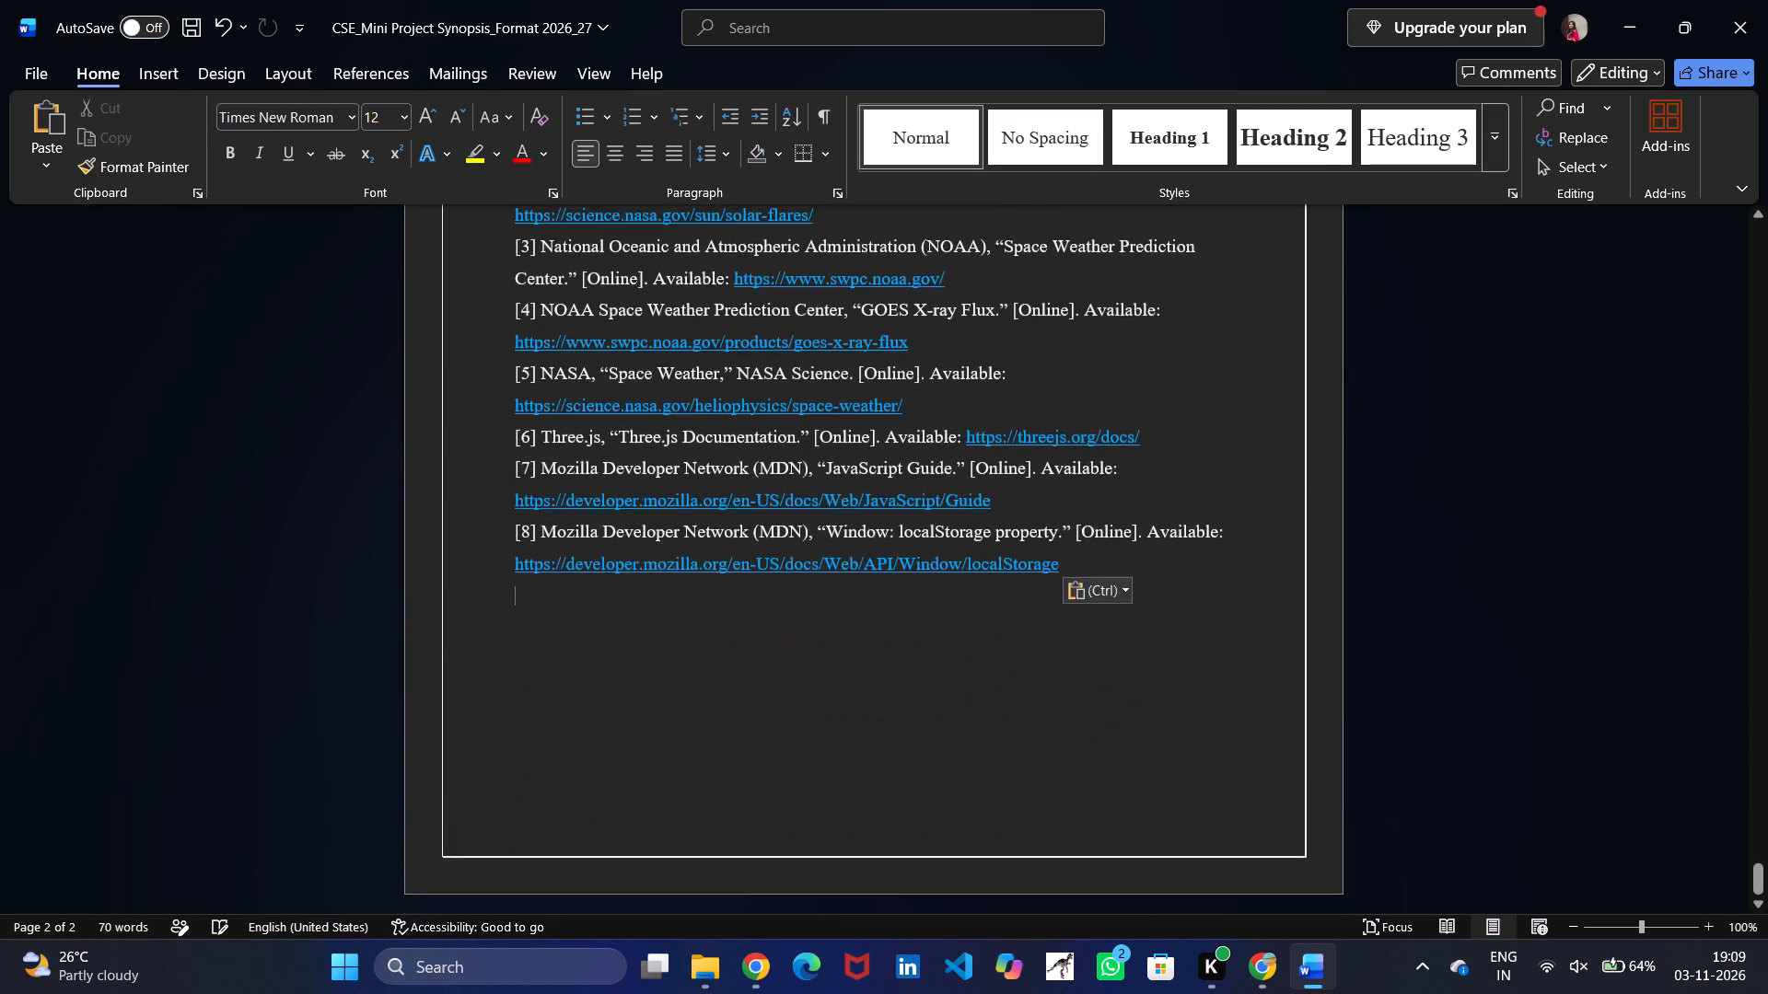
Set the text of the whole document to Times New Roman, size 12.
scroll(894, 721, "up", 16)
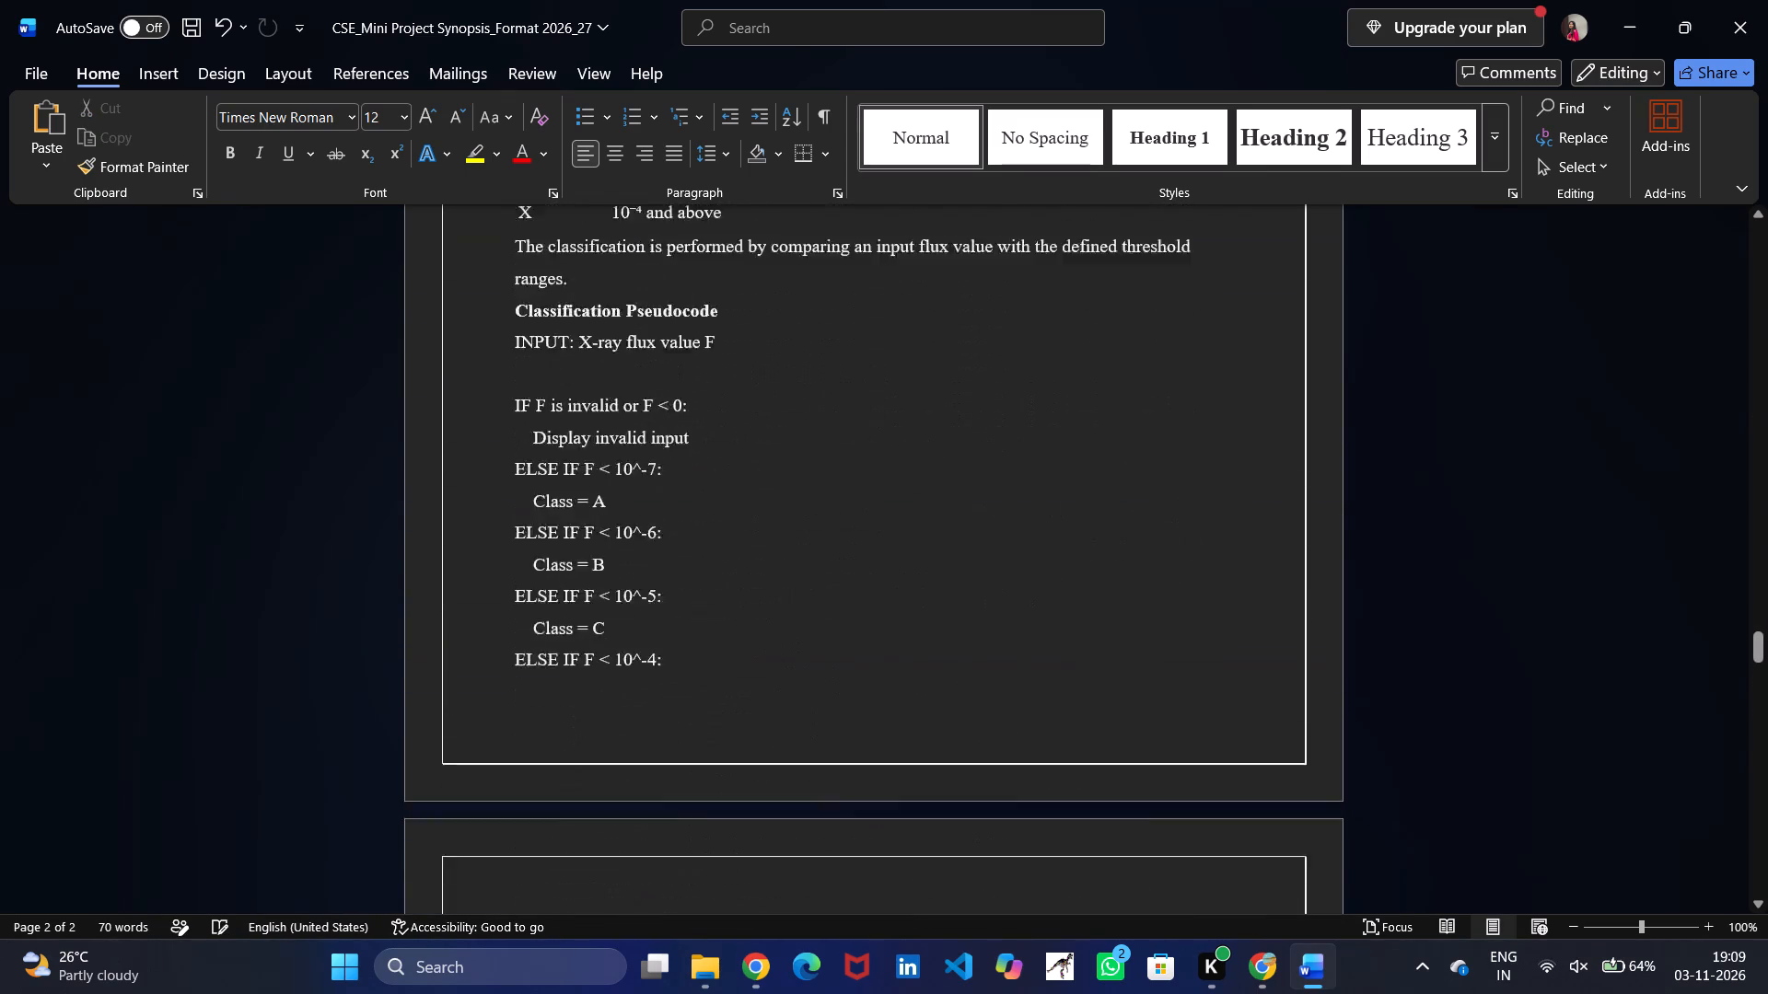
scroll(894, 721, "up", 6)
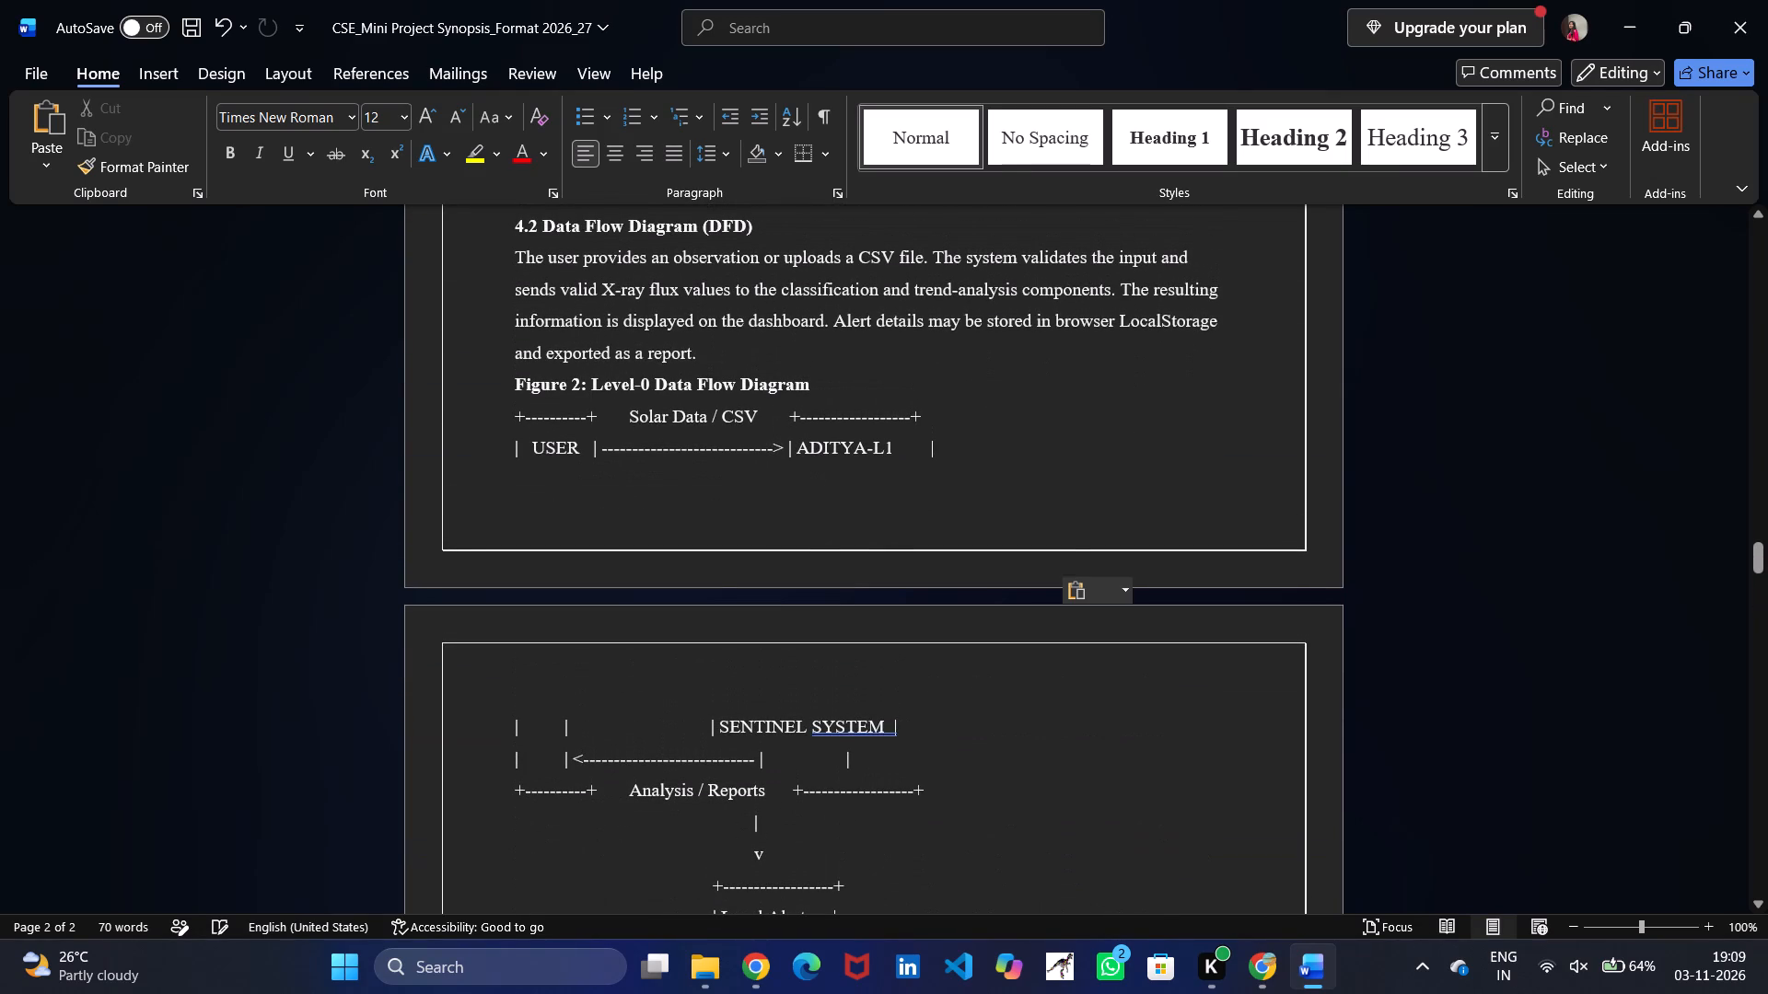
key("ctrl+a")
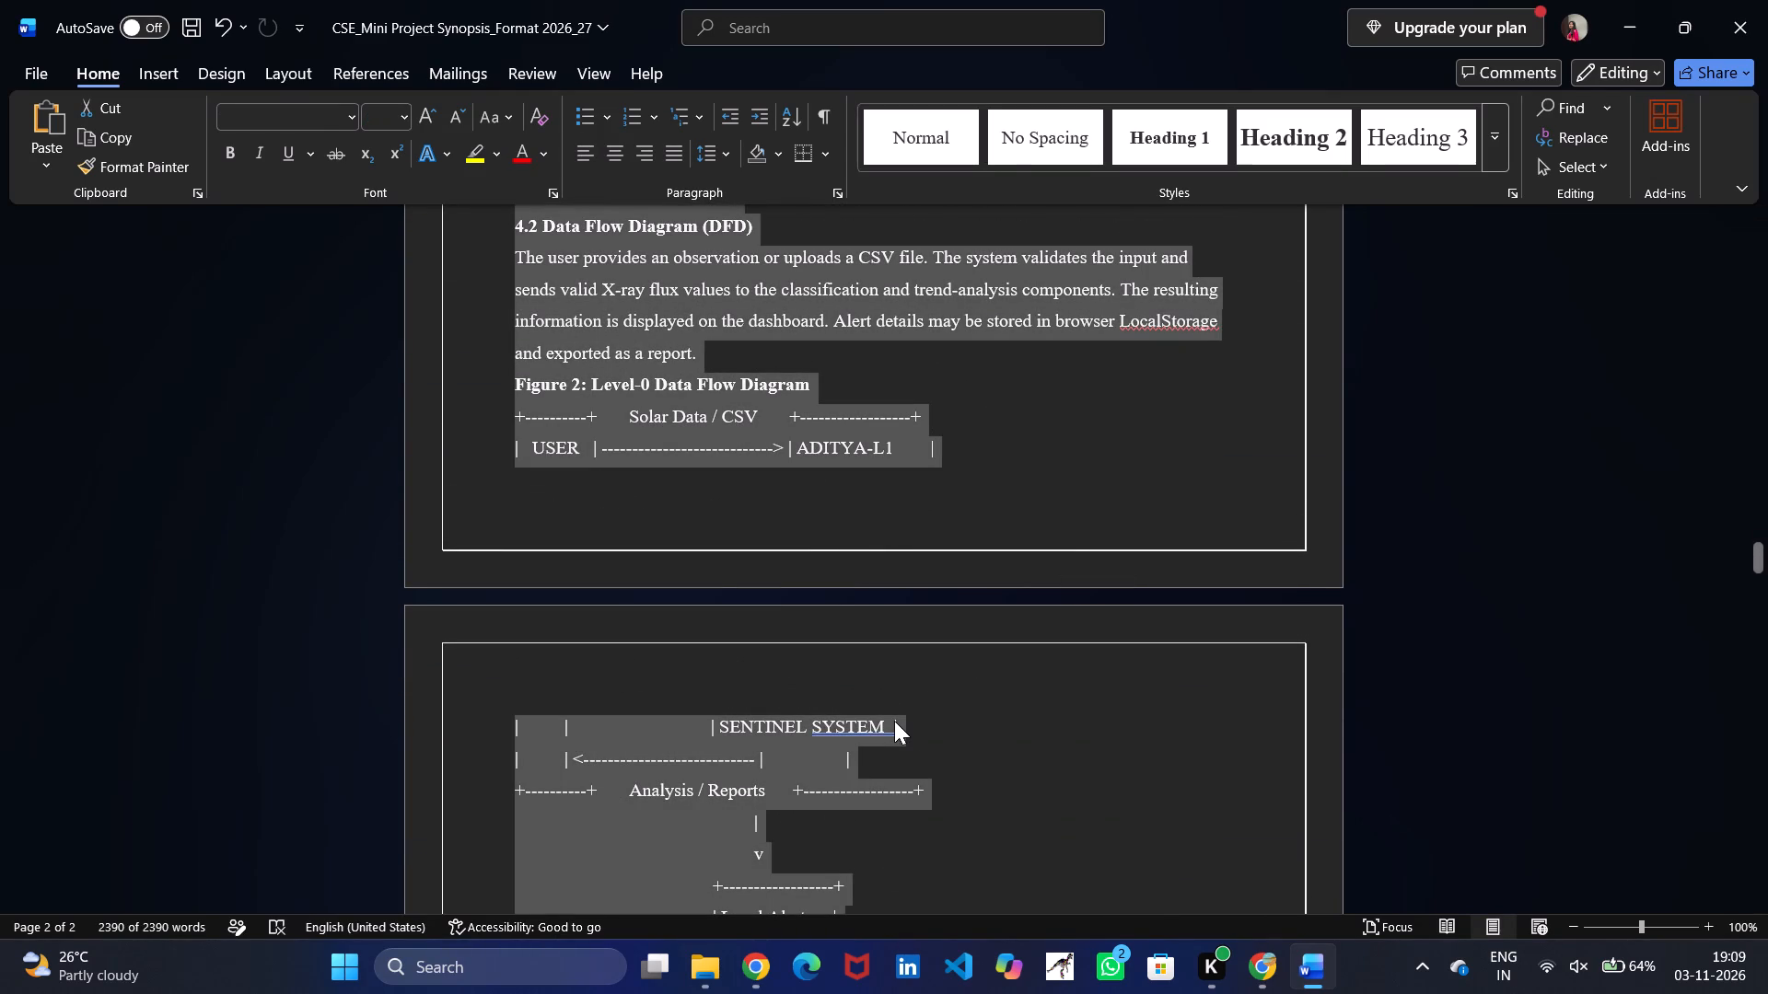
right_click(894, 721)
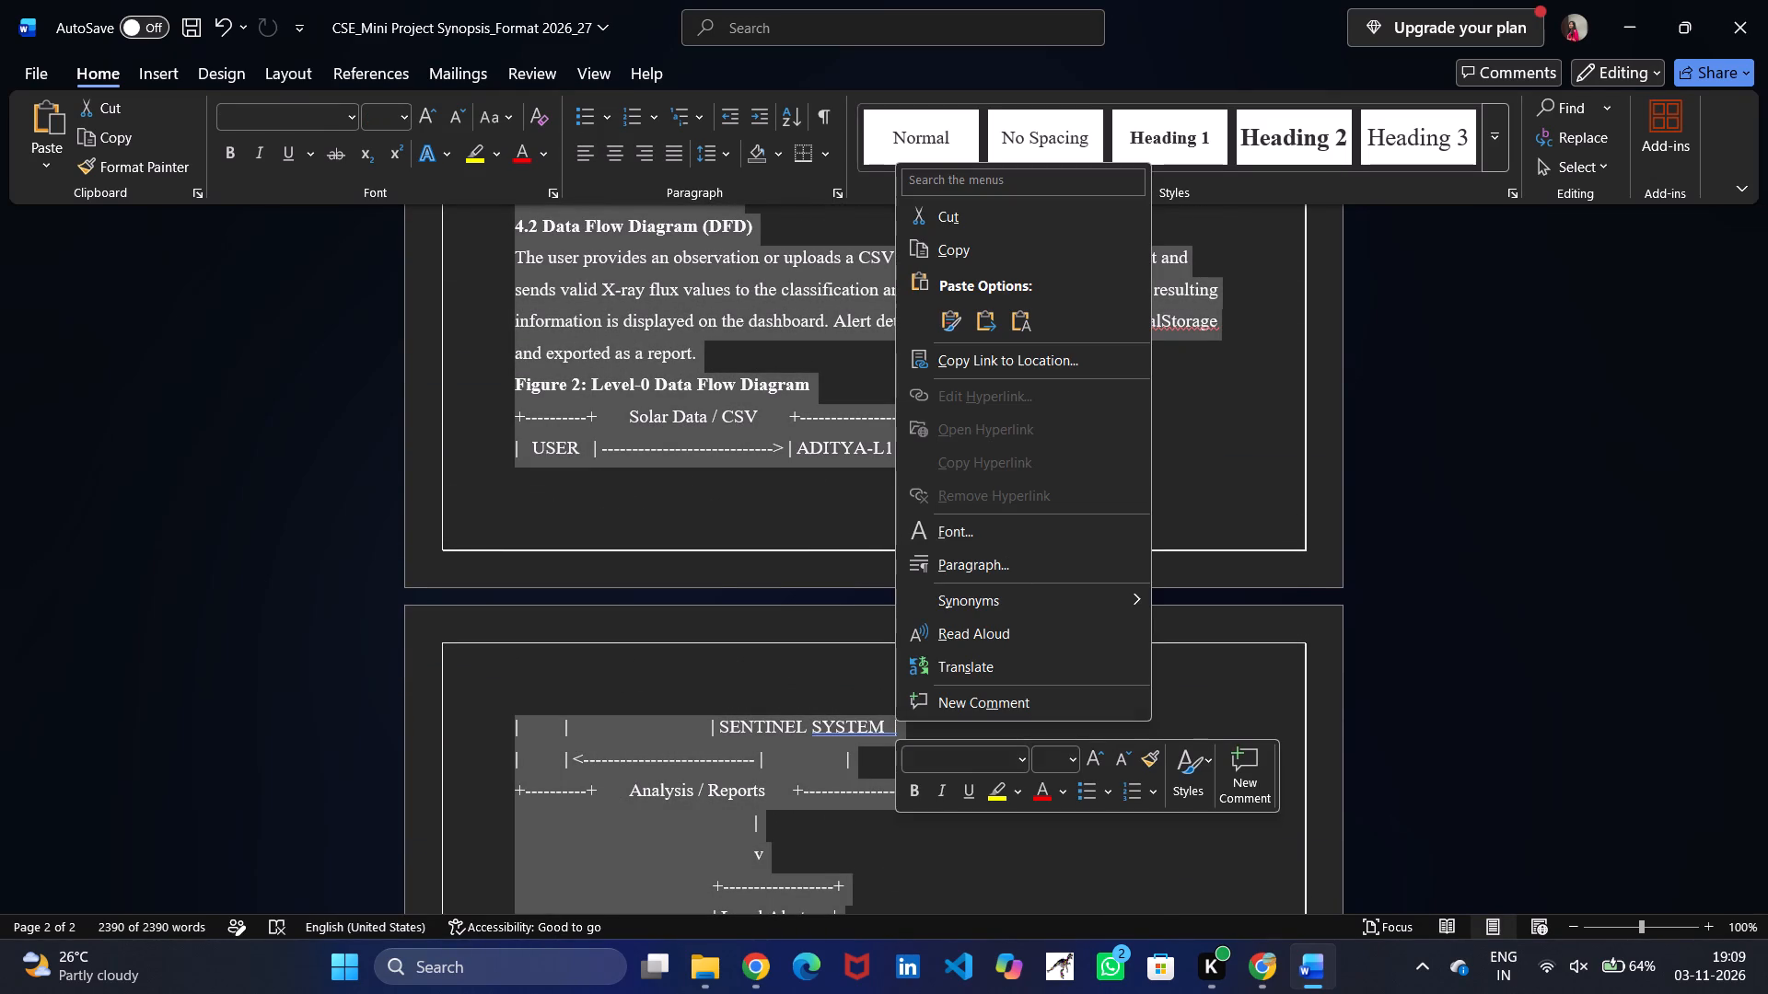
left_click(1020, 765)
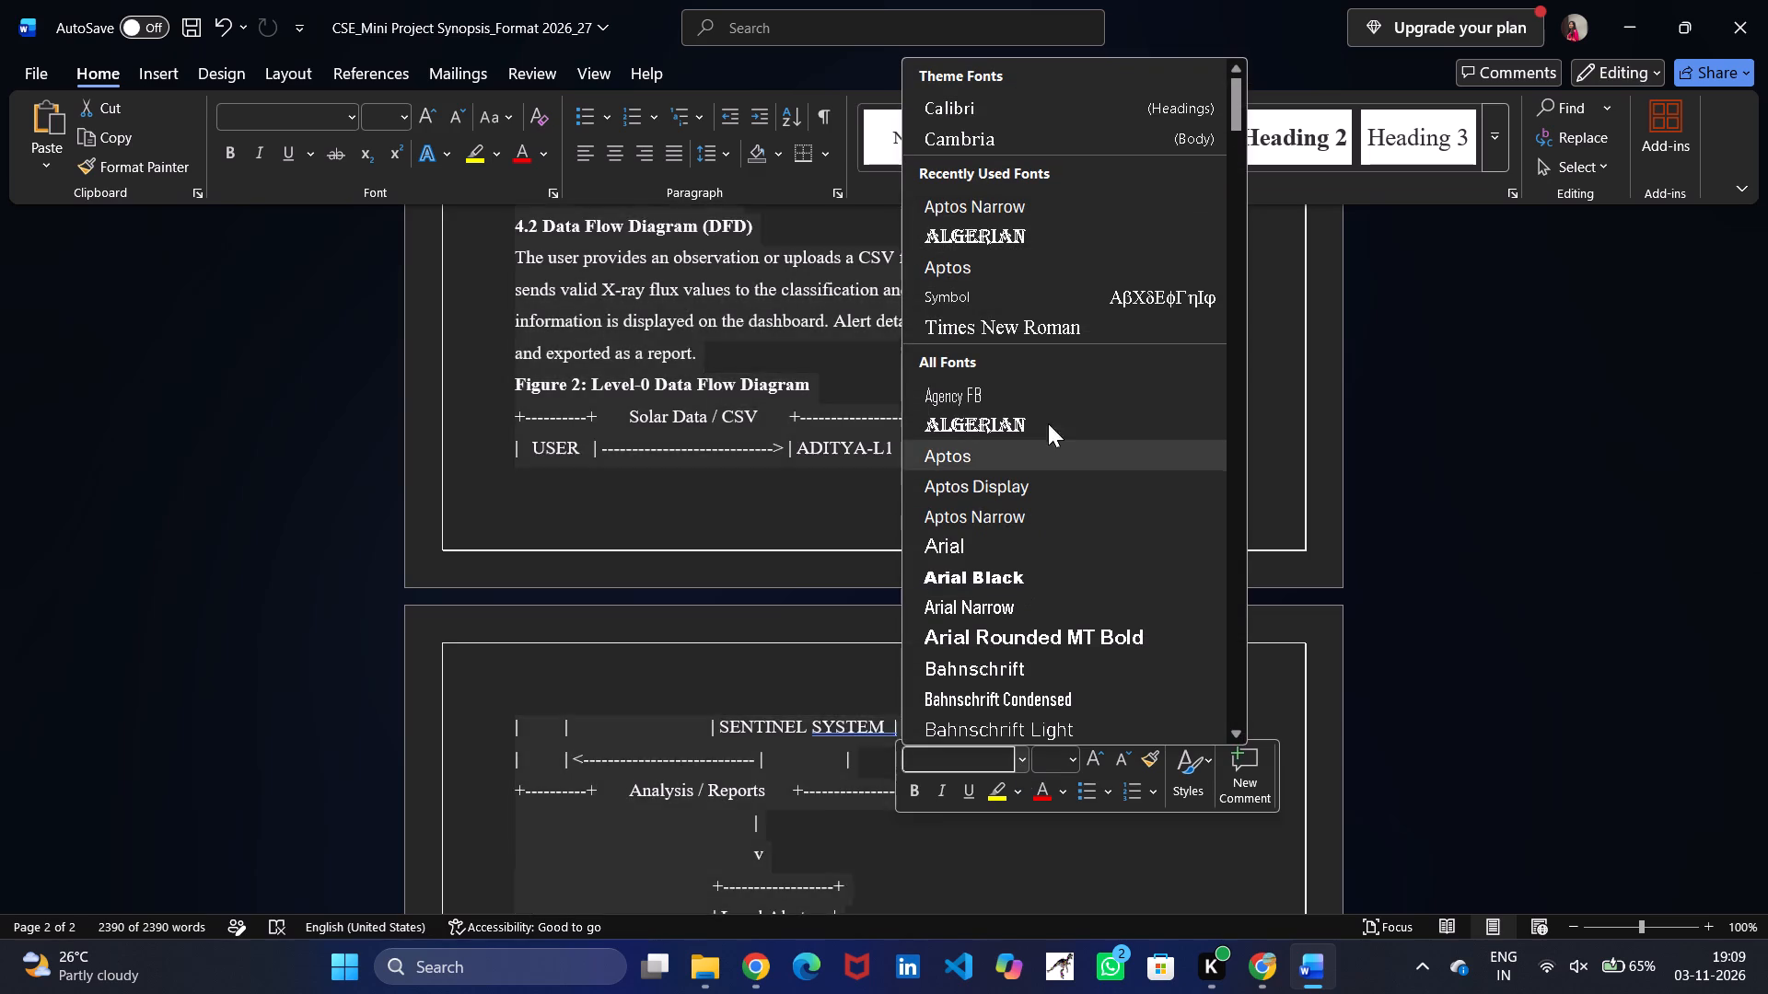
left_click(1064, 331)
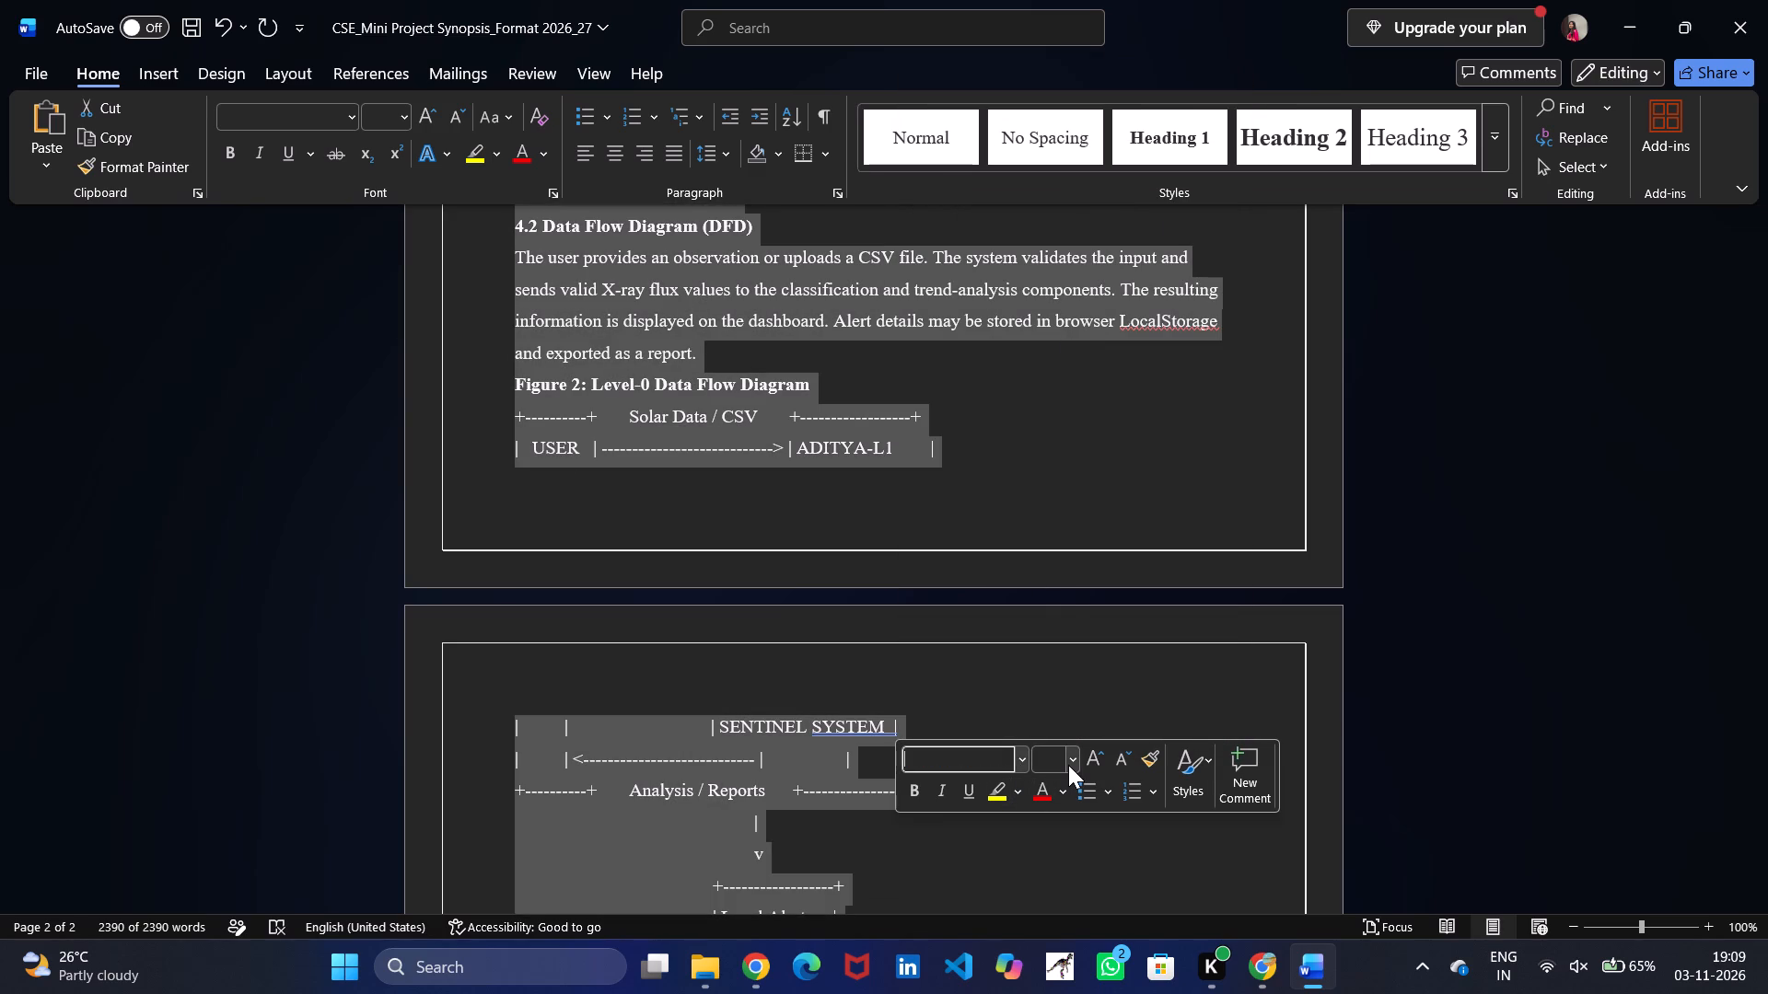
left_click(1068, 765)
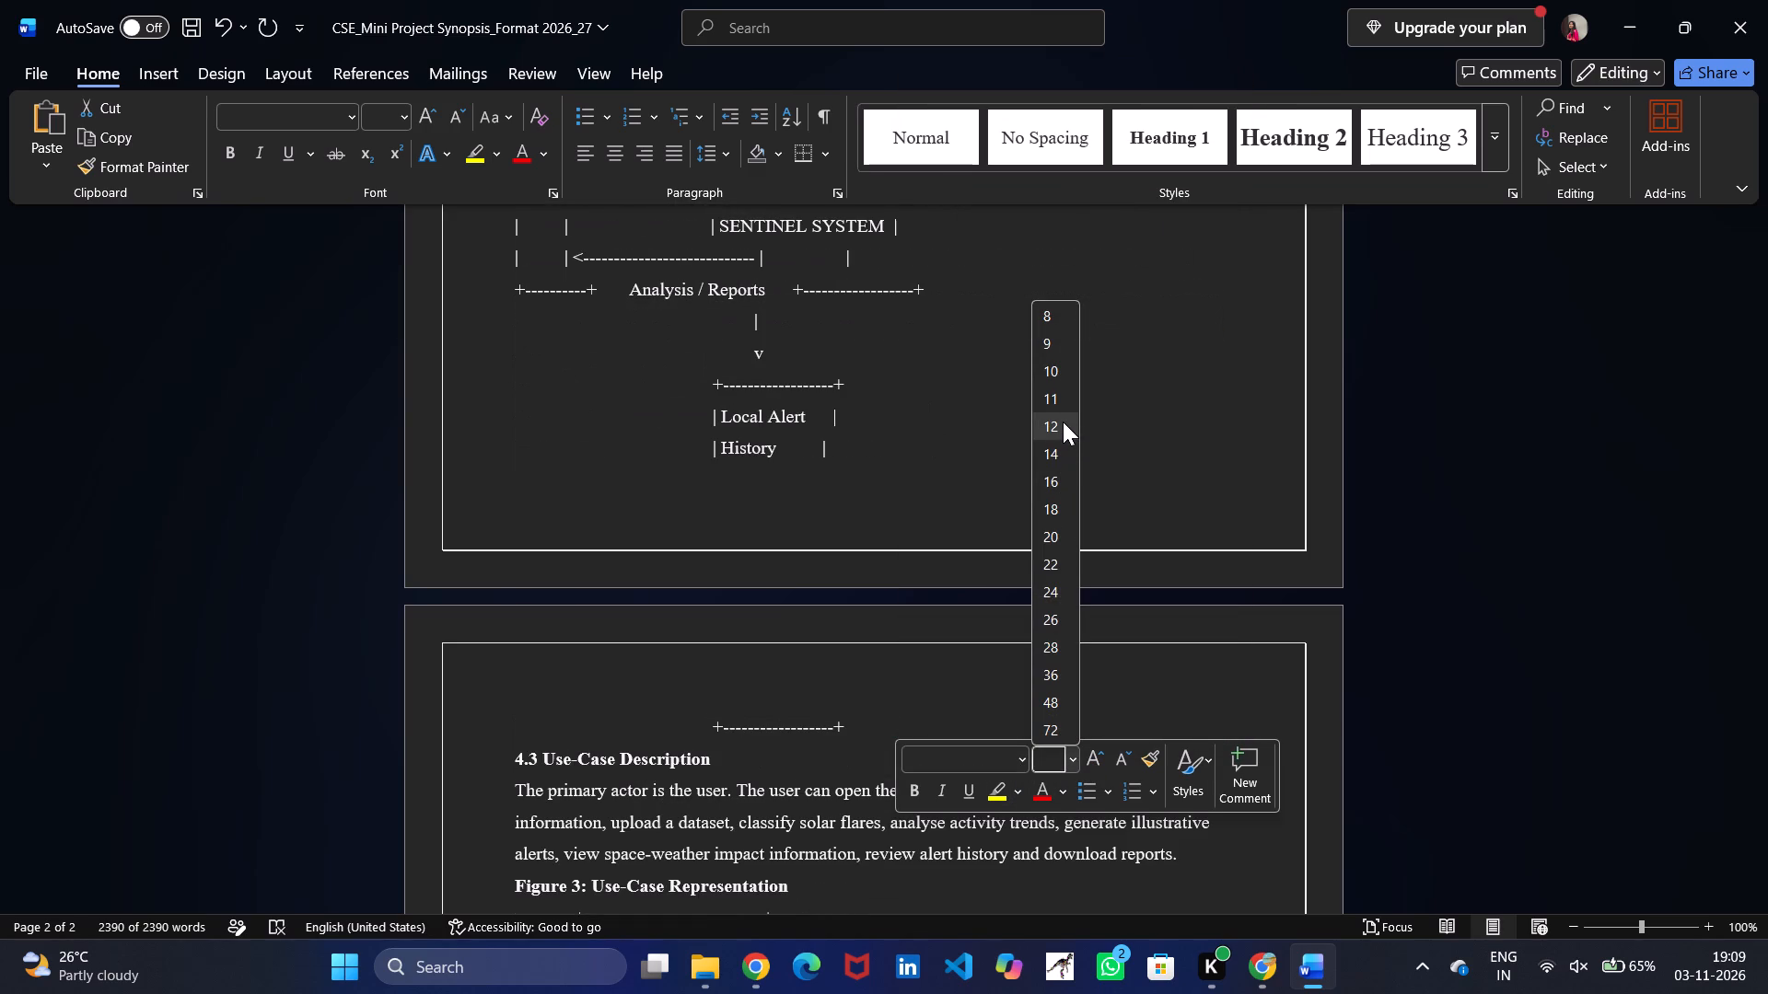
left_click(1063, 422)
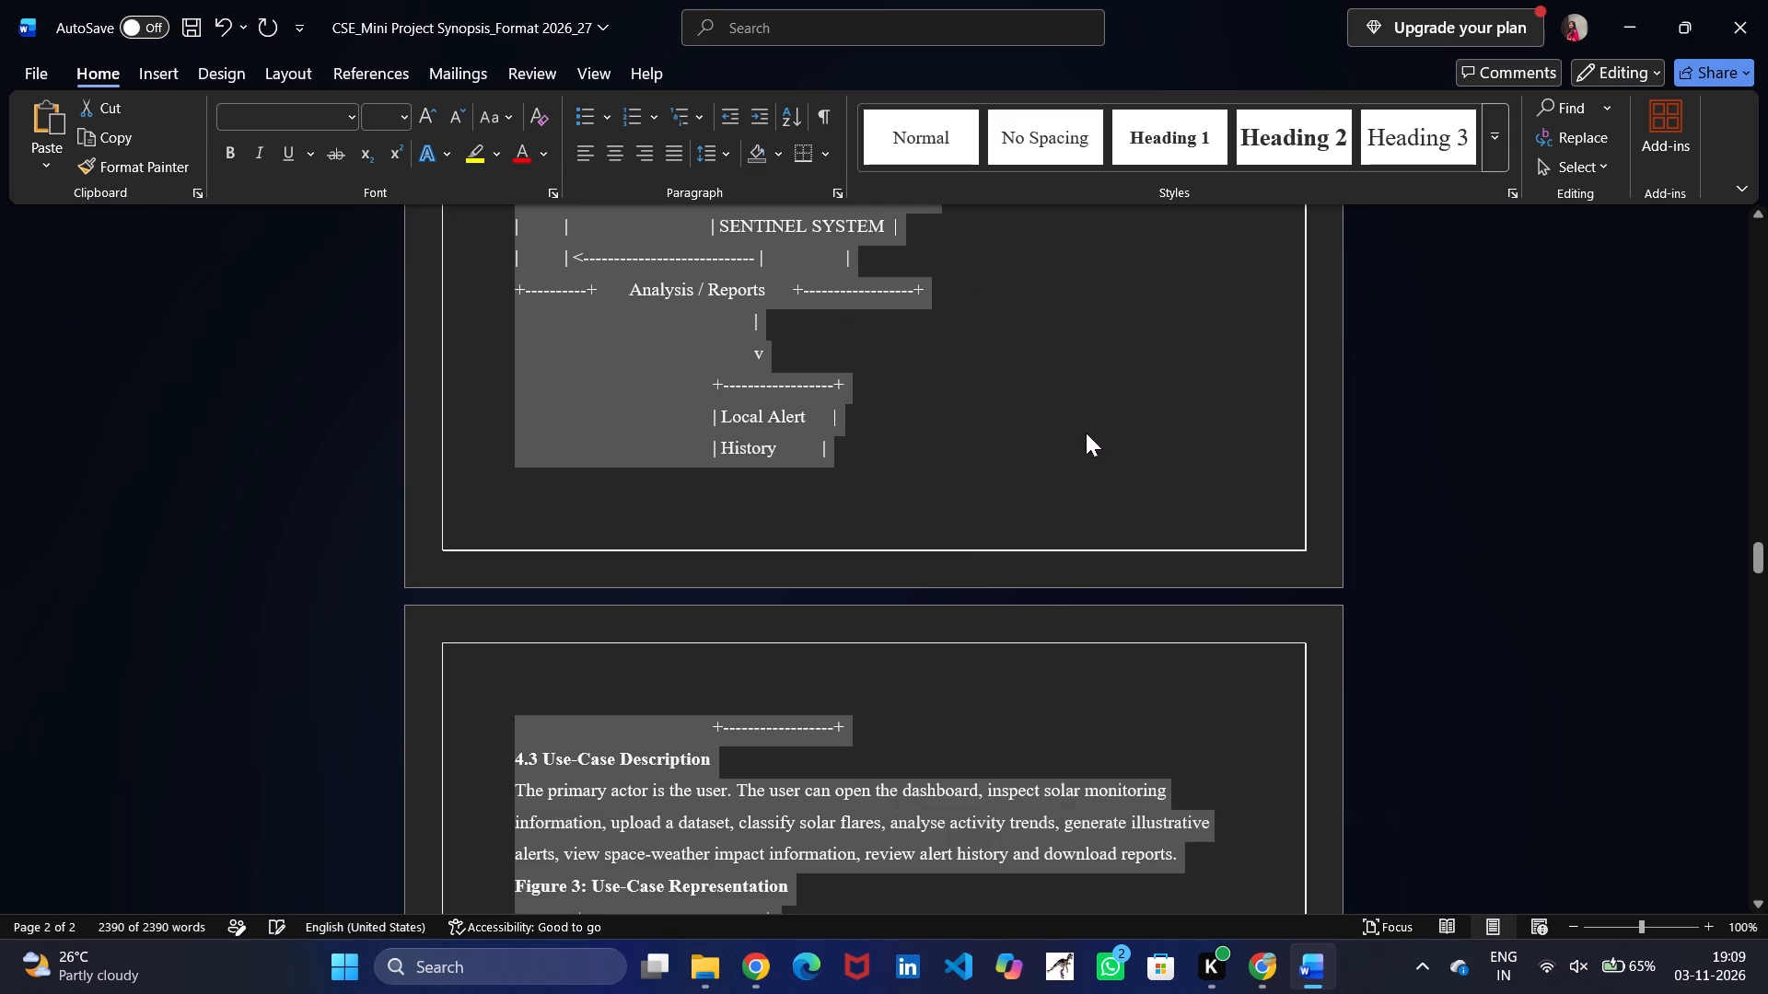
left_click(1086, 433)
Examine the cover page and the start of the pasted synopsis for duplicated cover-page text.
scroll(1086, 433, "up", 20)
scroll(1086, 433, "up", 20)
scroll(1086, 433, "up", 20)
scroll(1086, 433, "up", 1)
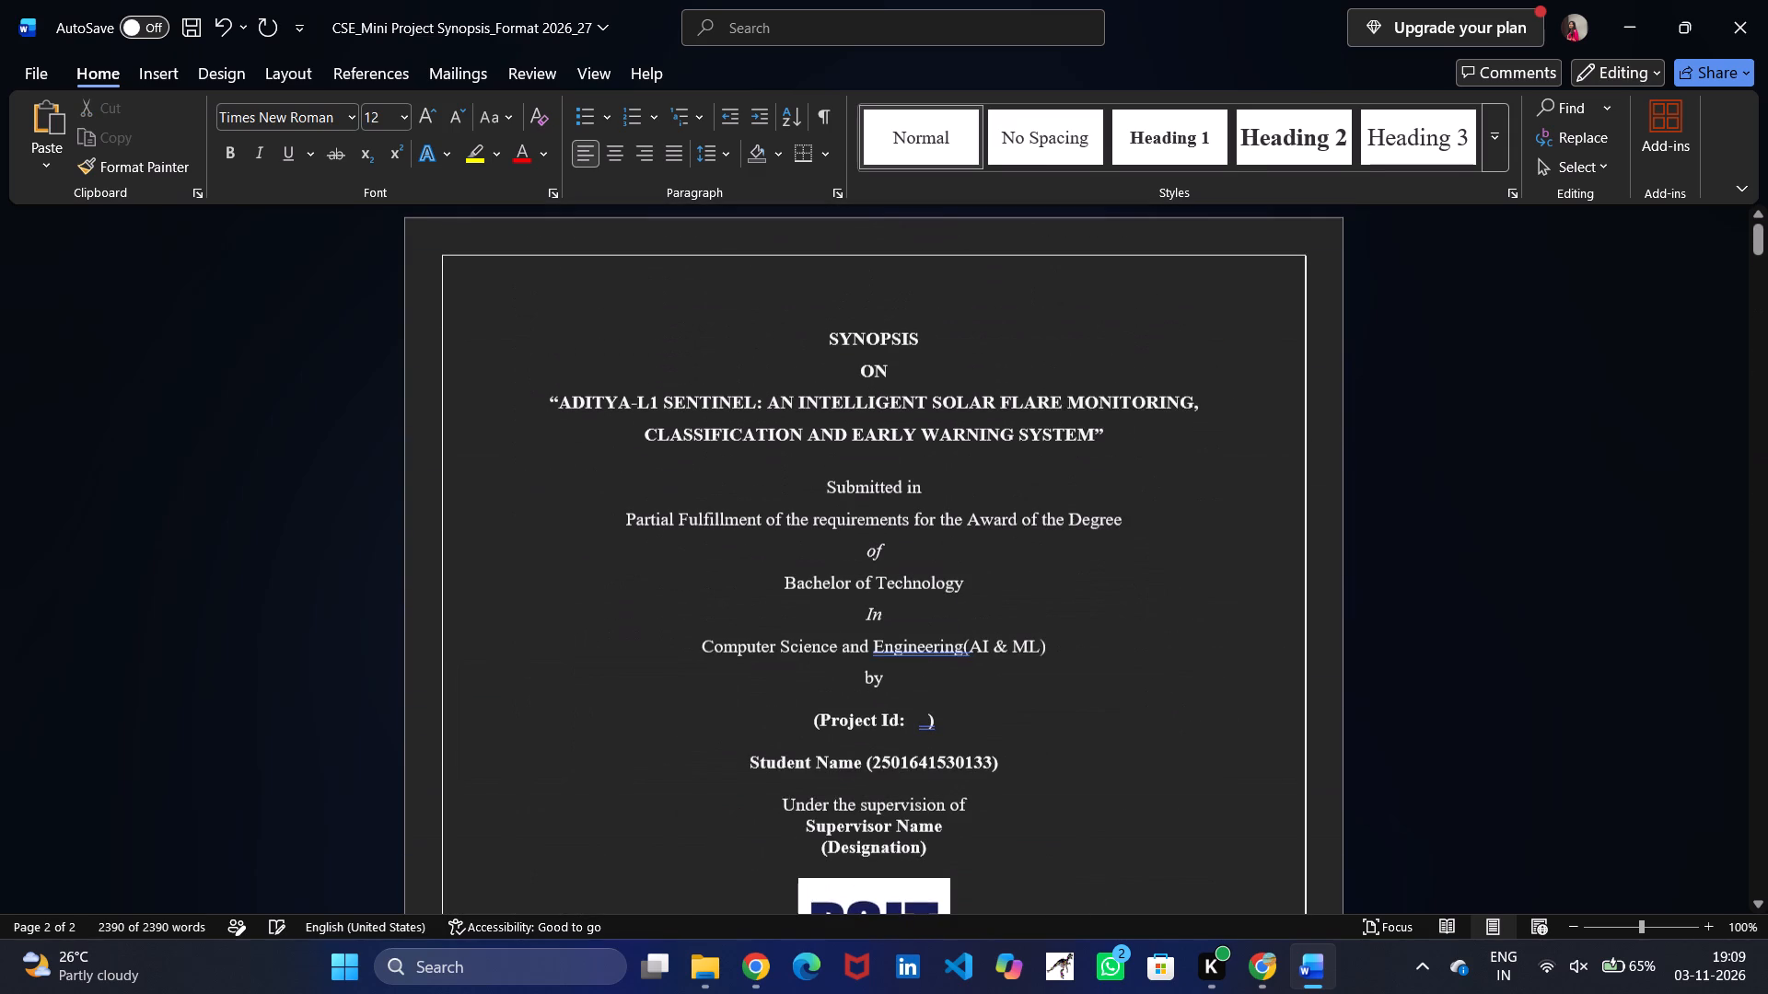
scroll(1086, 433, "down", 1)
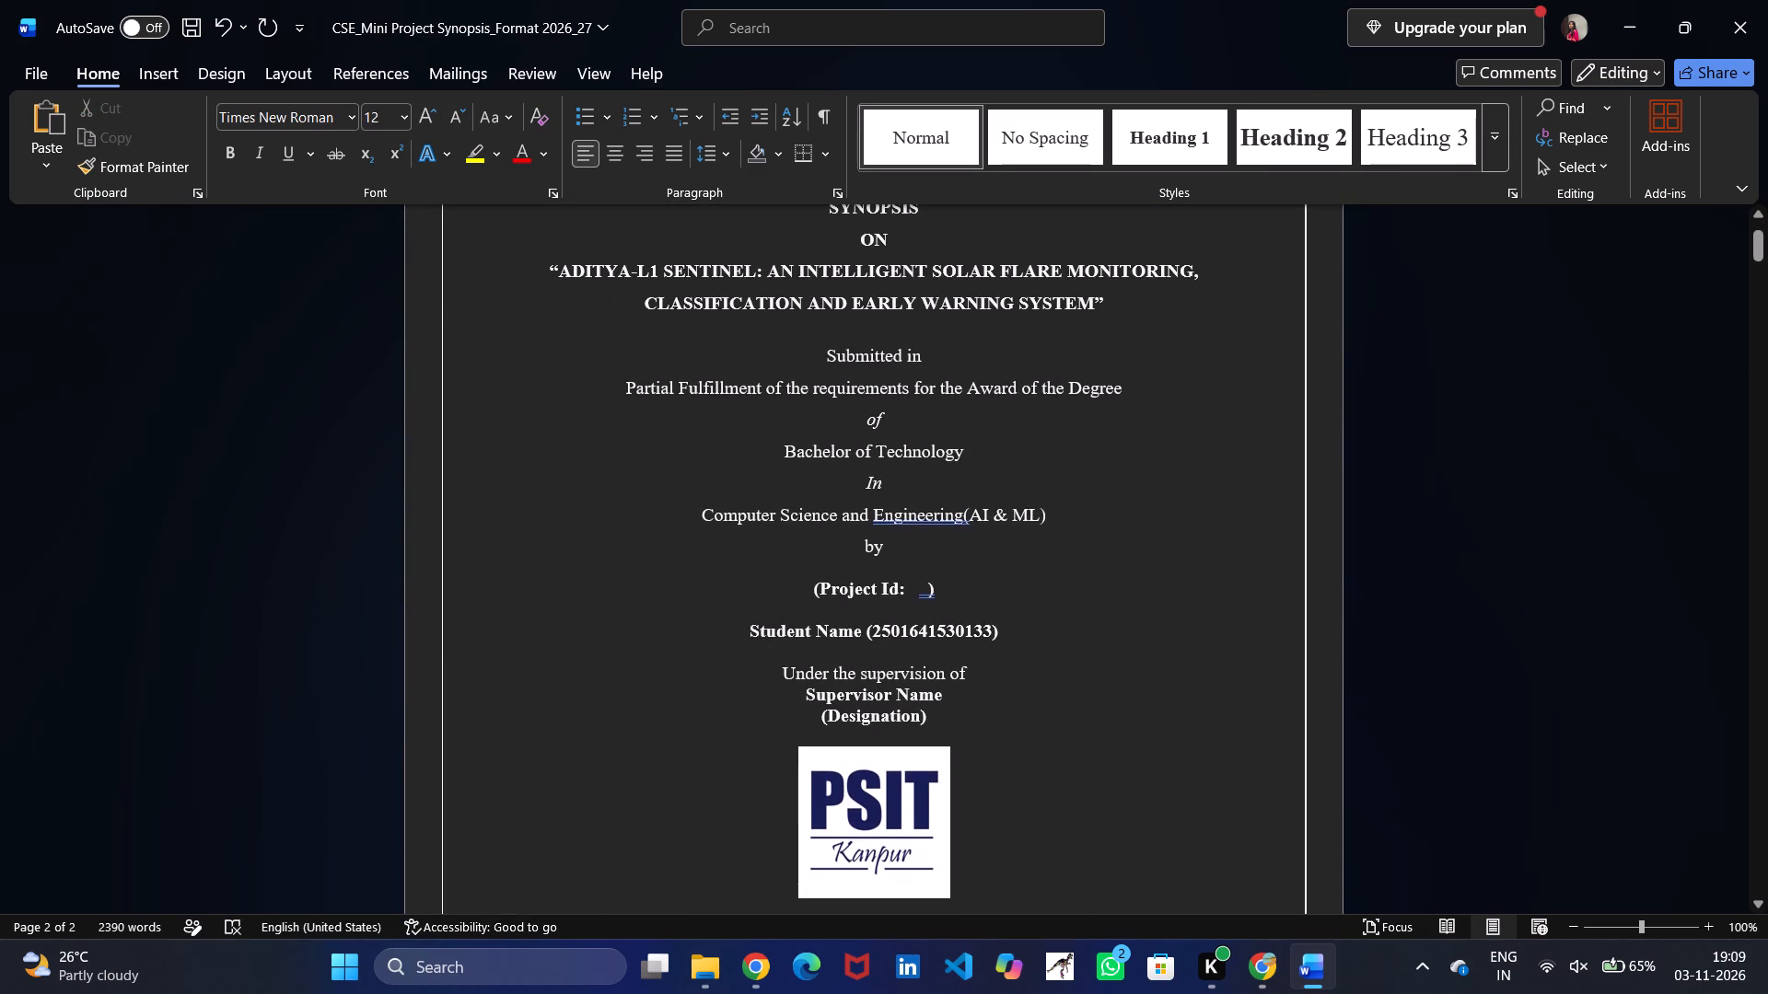
scroll(1086, 433, "down", 1)
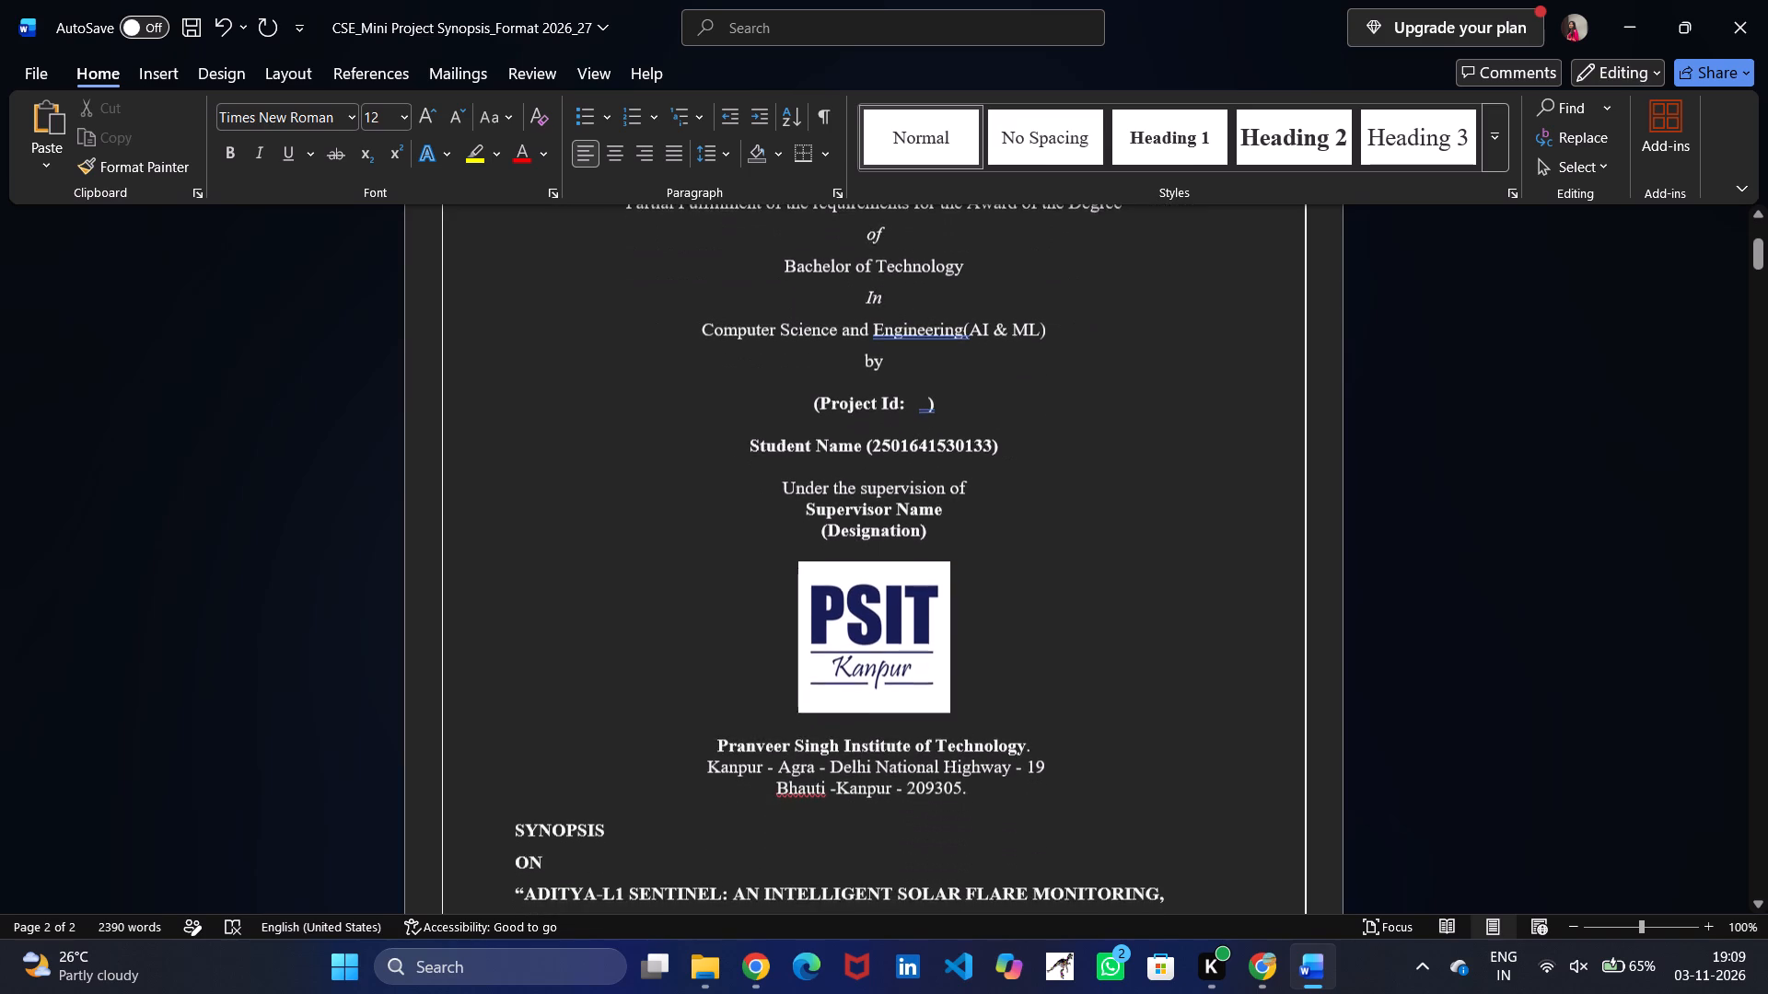
scroll(1086, 433, "down", 1)
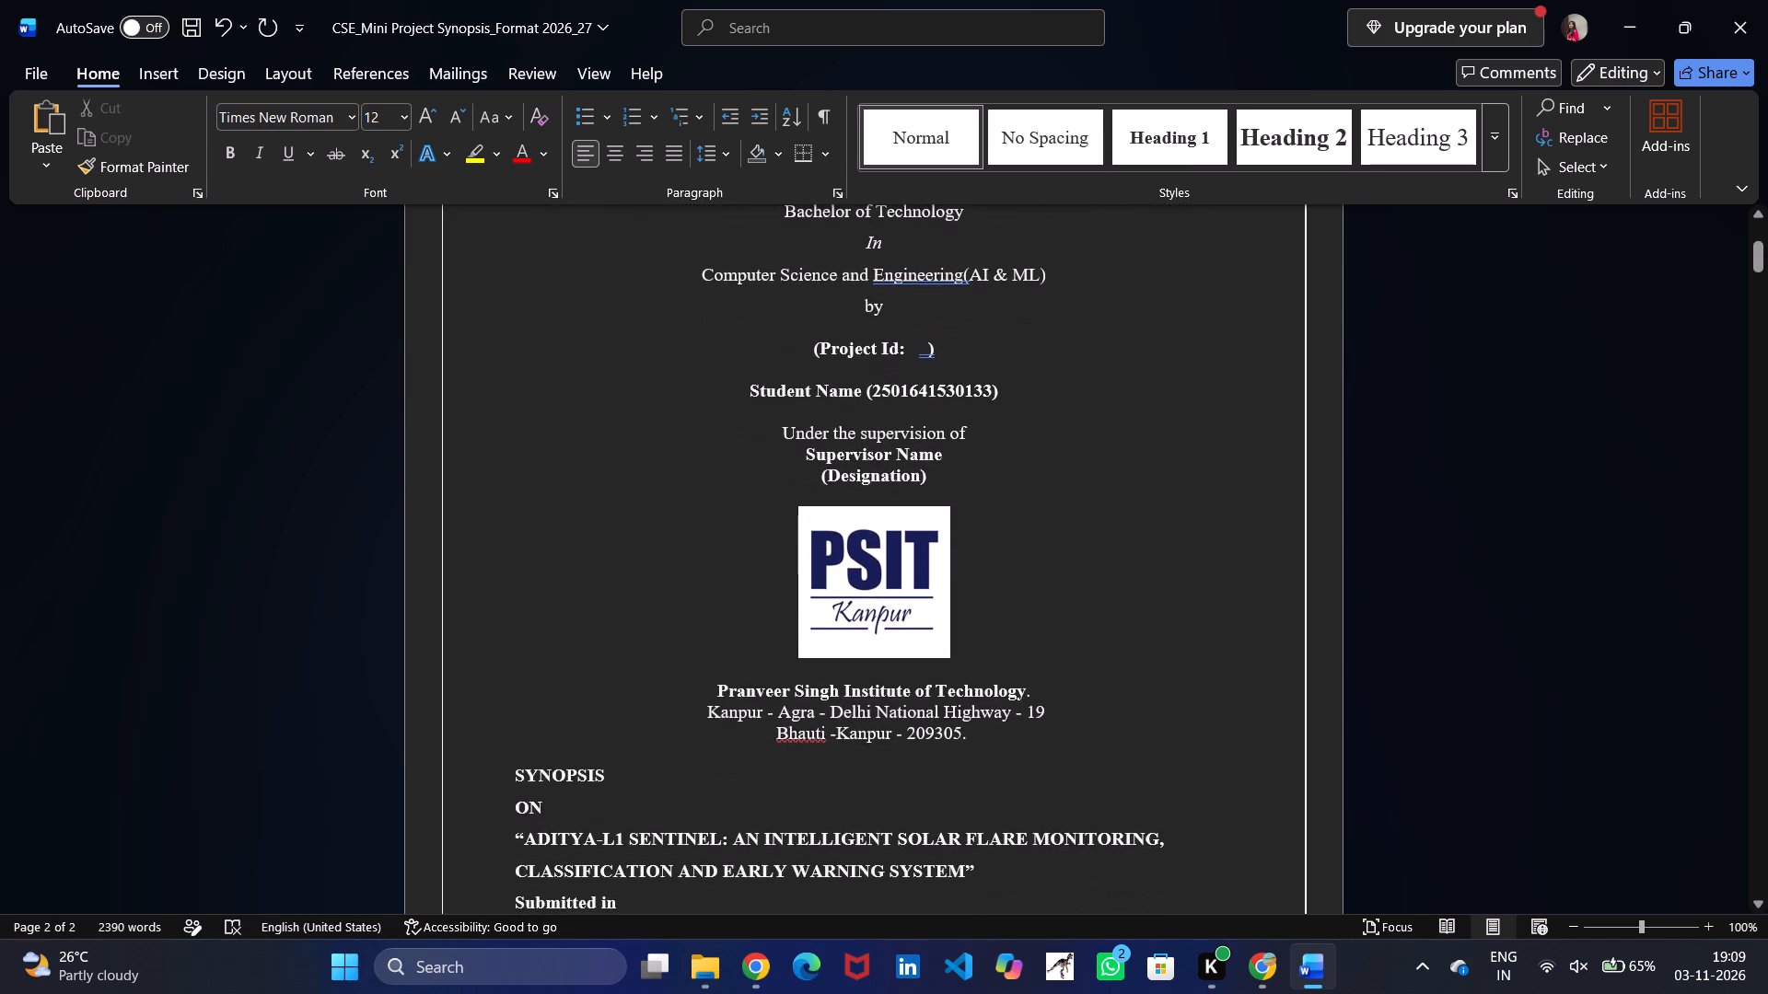
scroll(1086, 433, "up", 1)
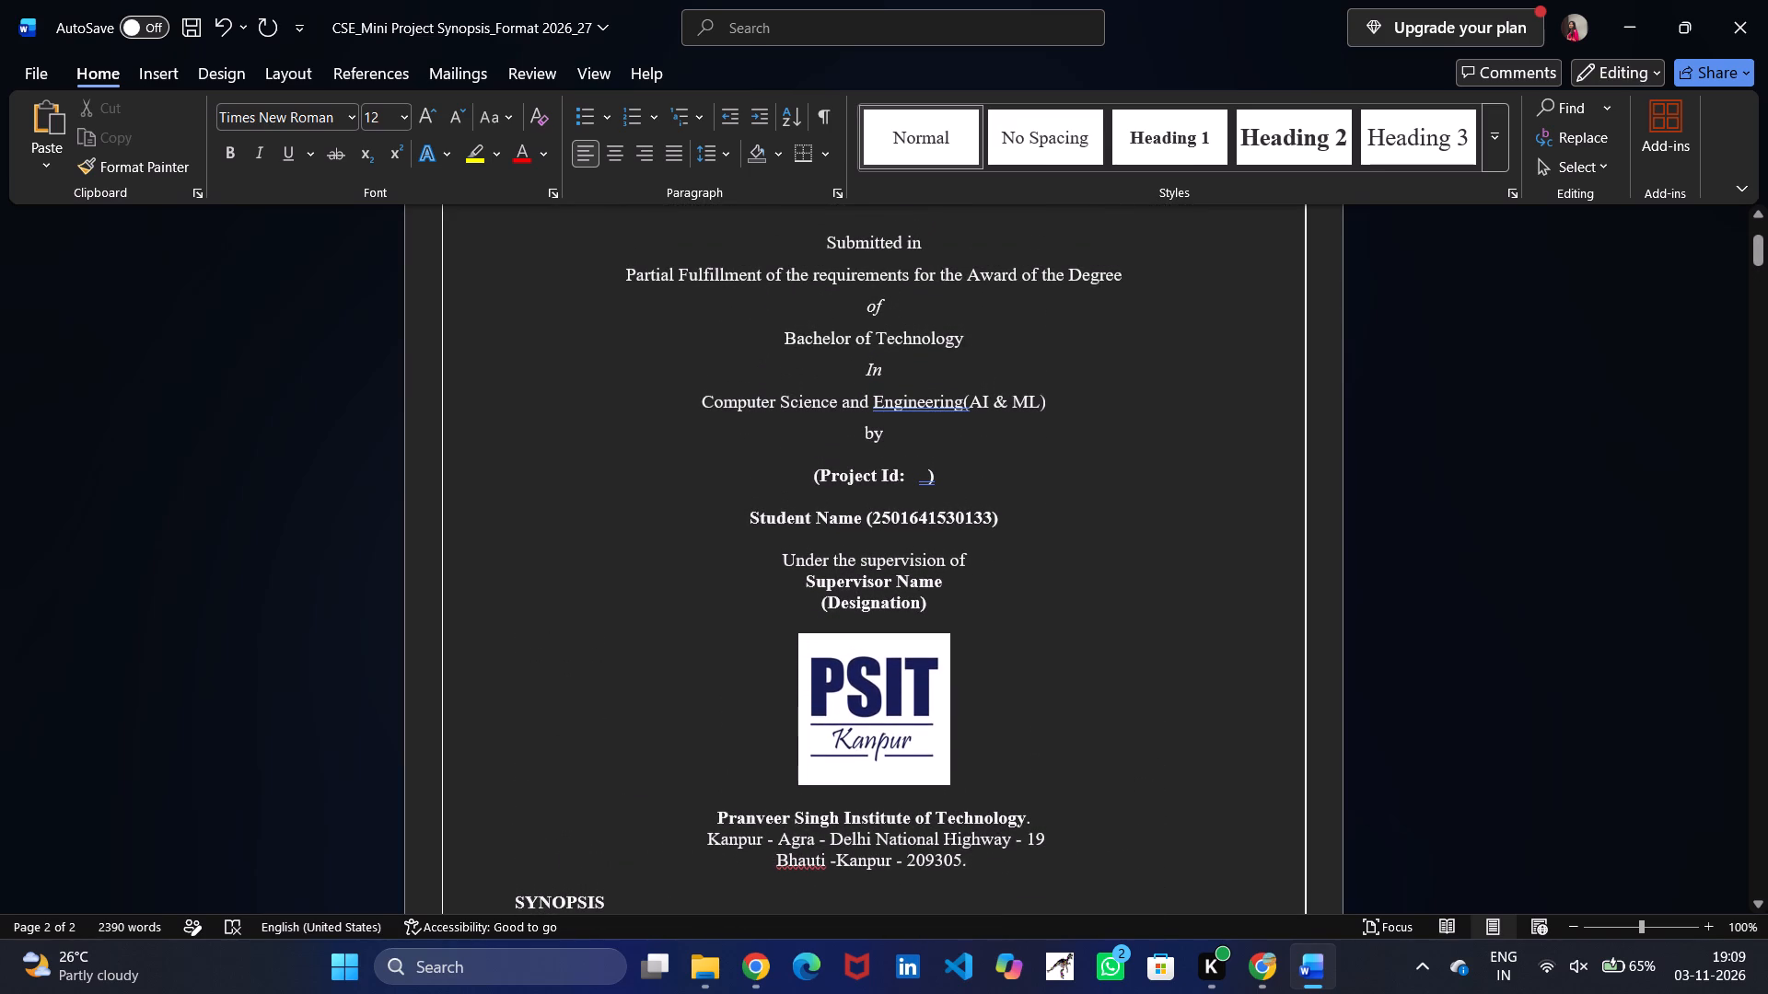
scroll(1086, 433, "up", 1)
scroll(1086, 433, "down", 2)
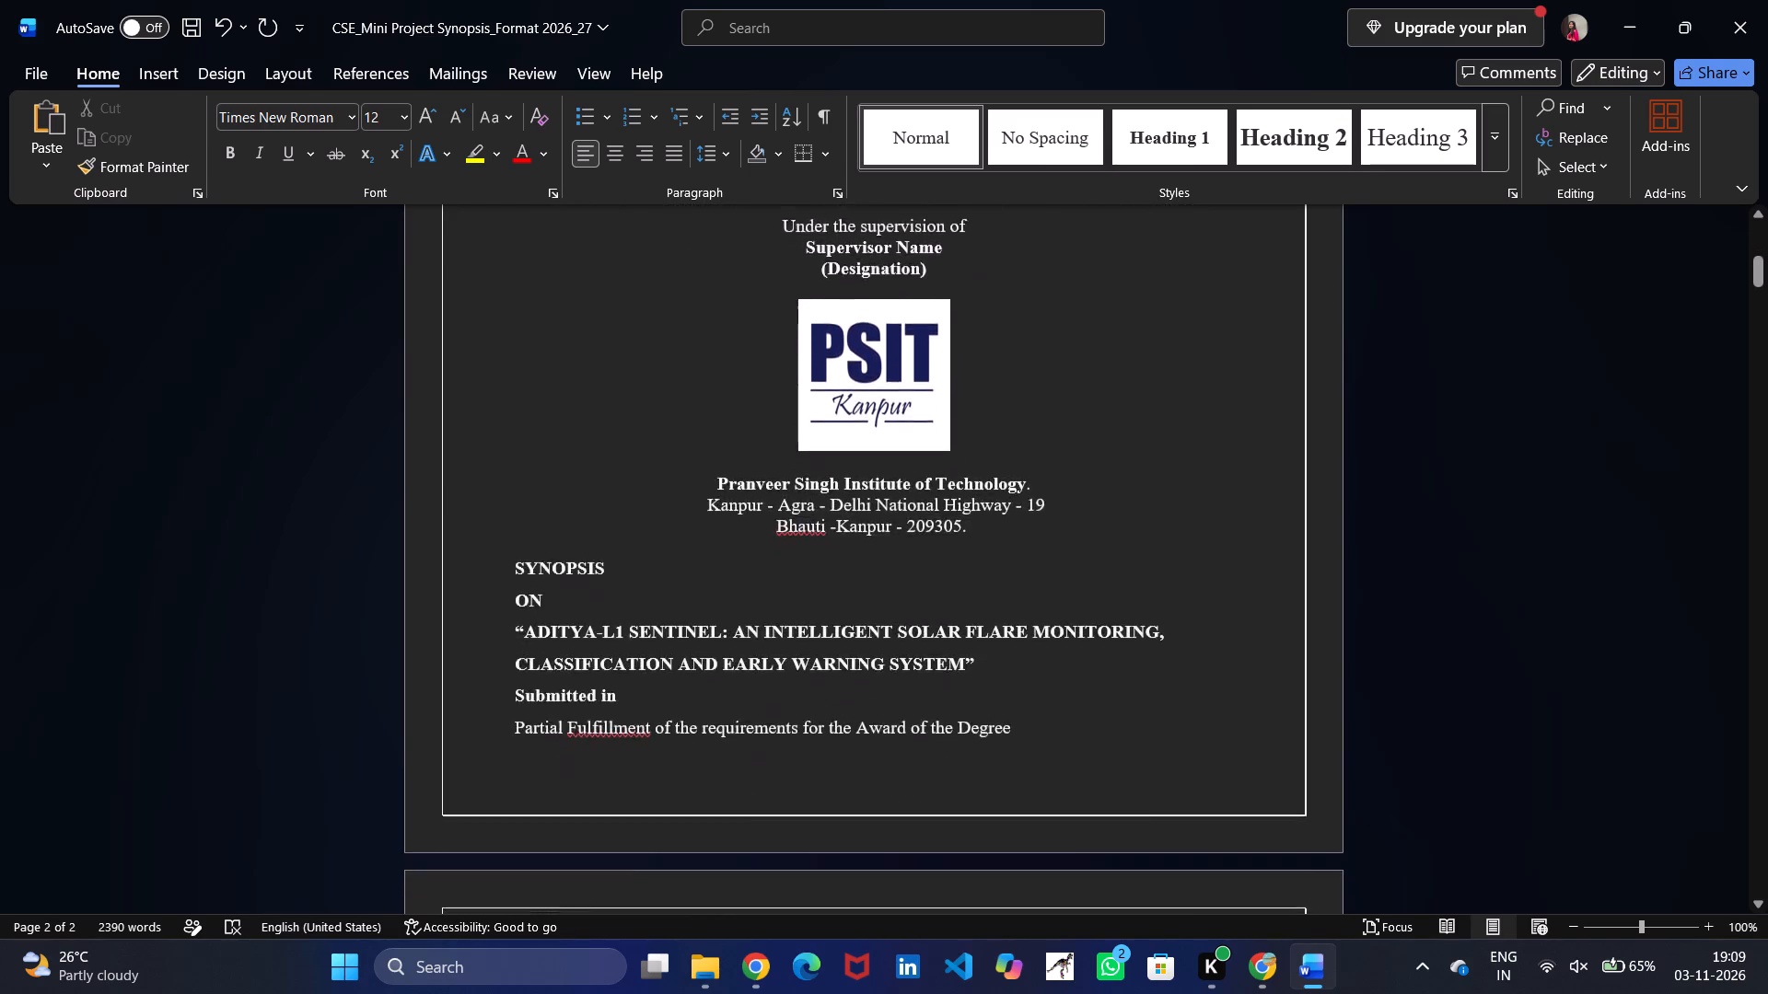
scroll(1086, 433, "down", 2)
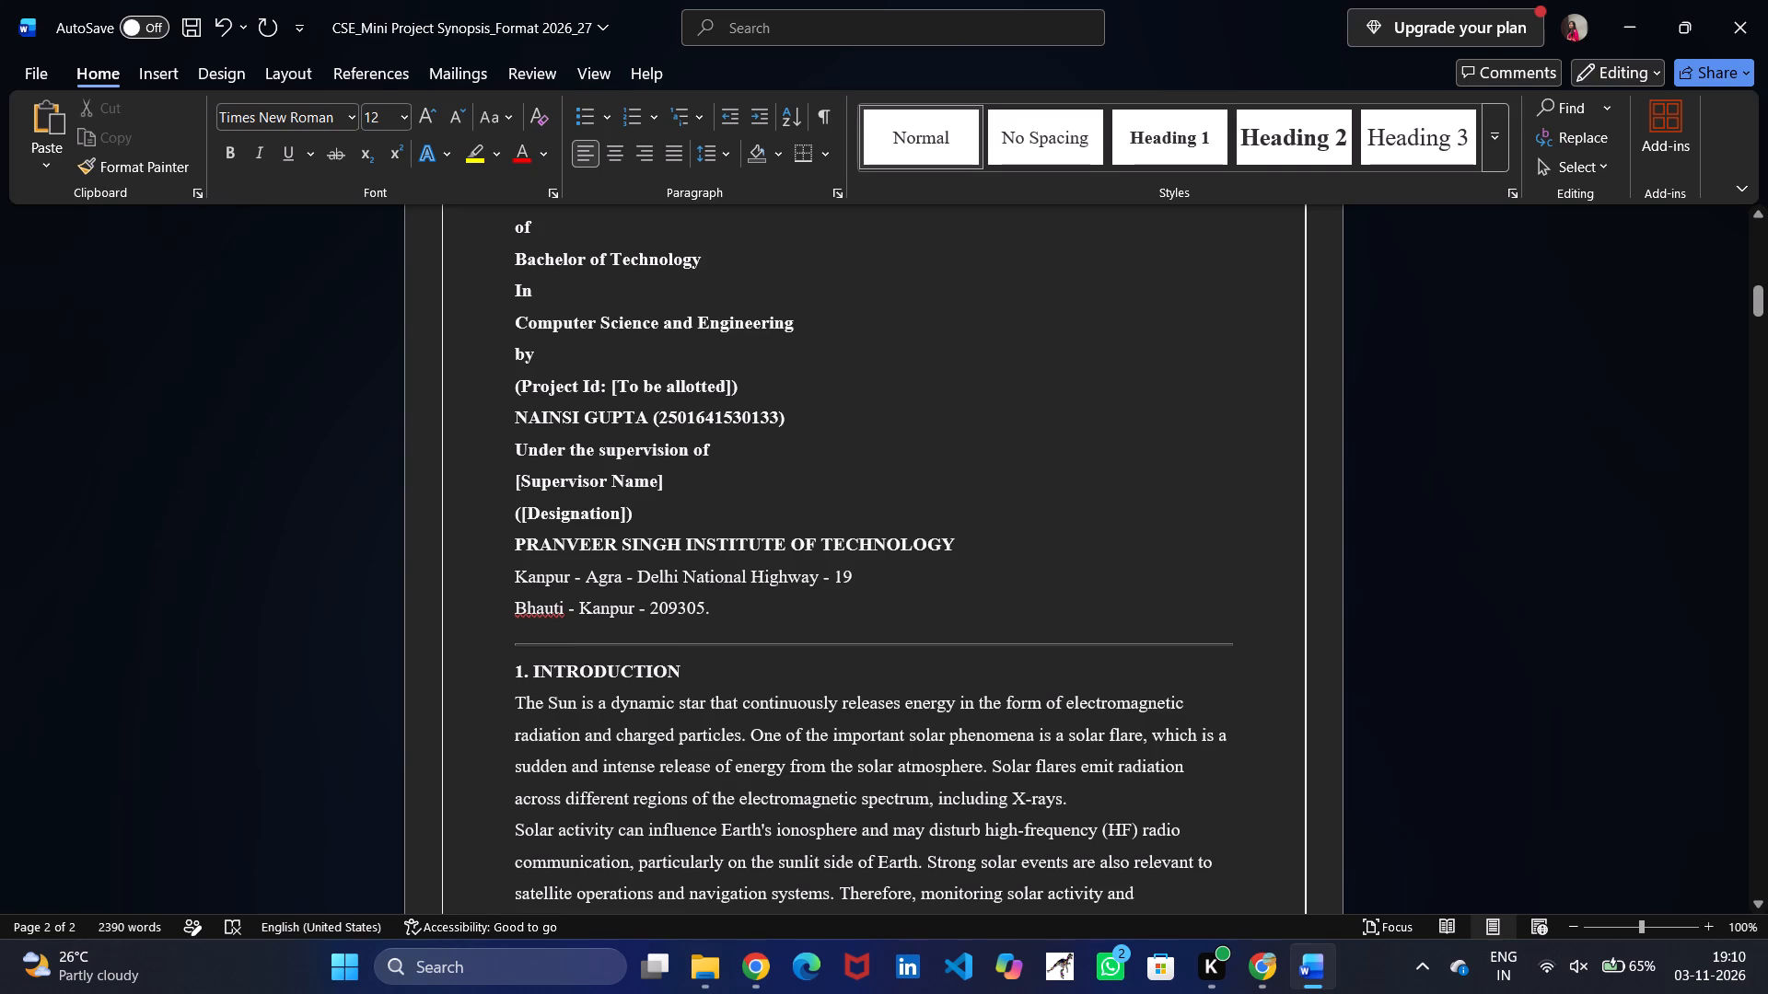
scroll(1032, 490, "up", 1)
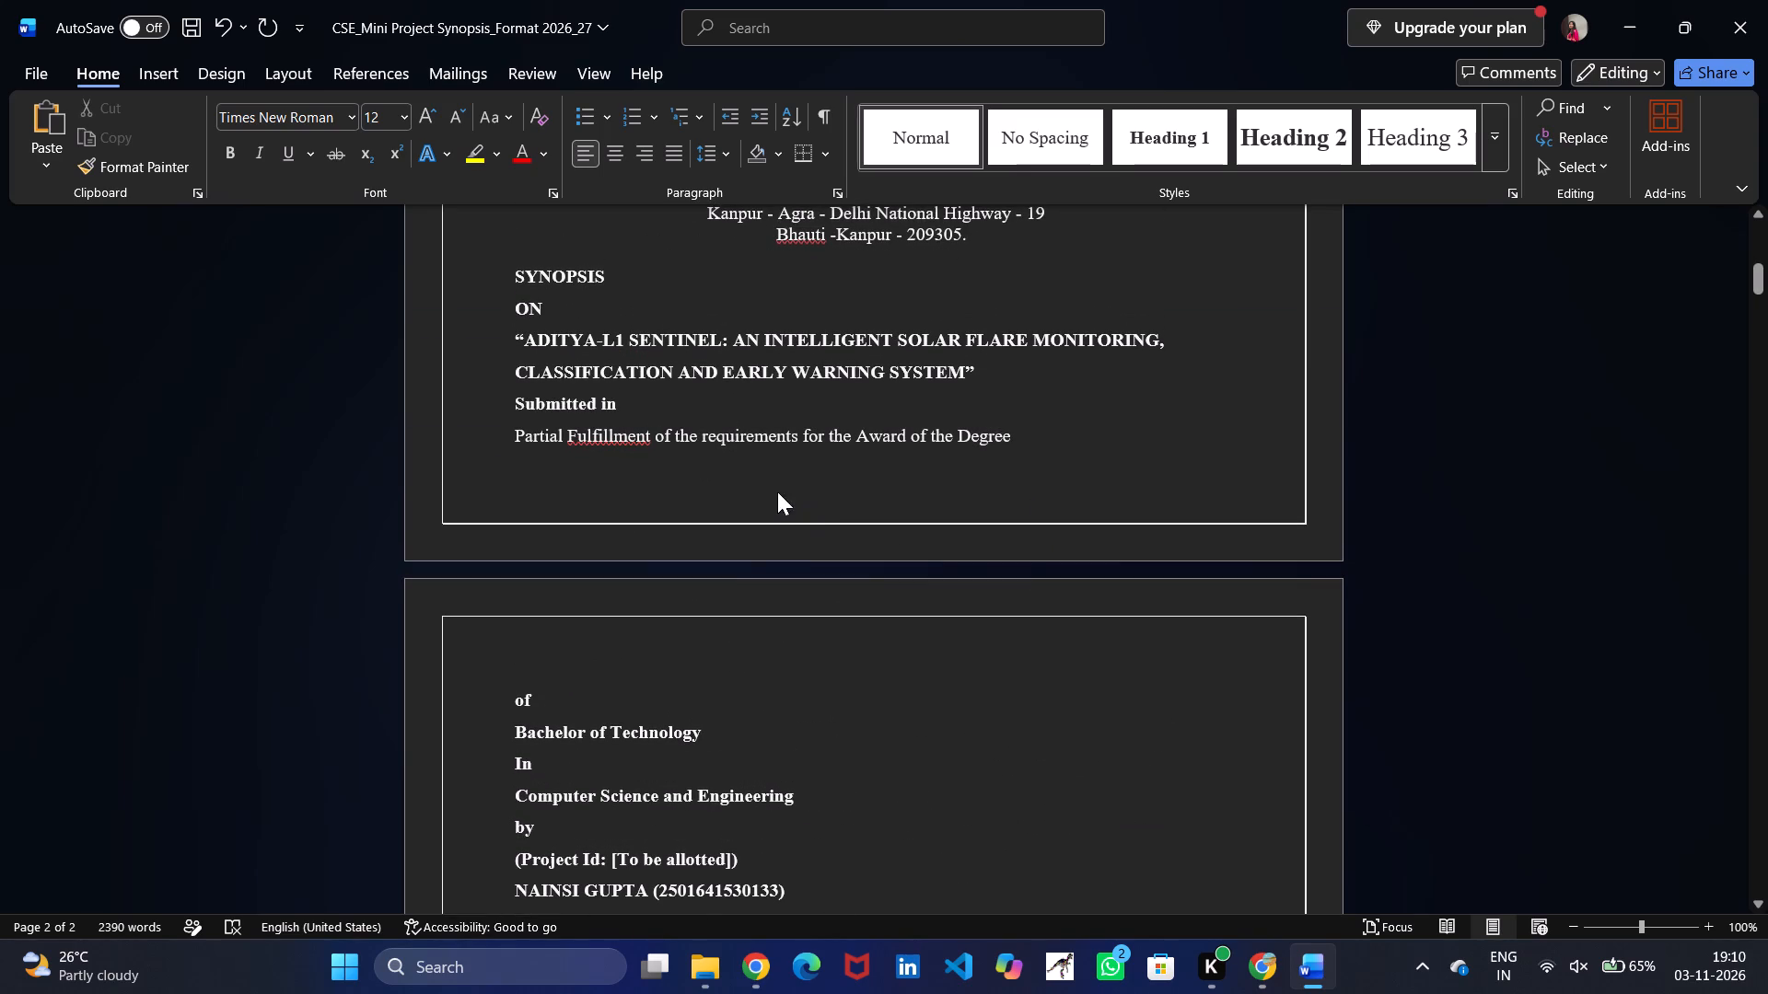
scroll(777, 491, "down", 1)
scroll(777, 491, "up", 3)
scroll(777, 491, "down", 1)
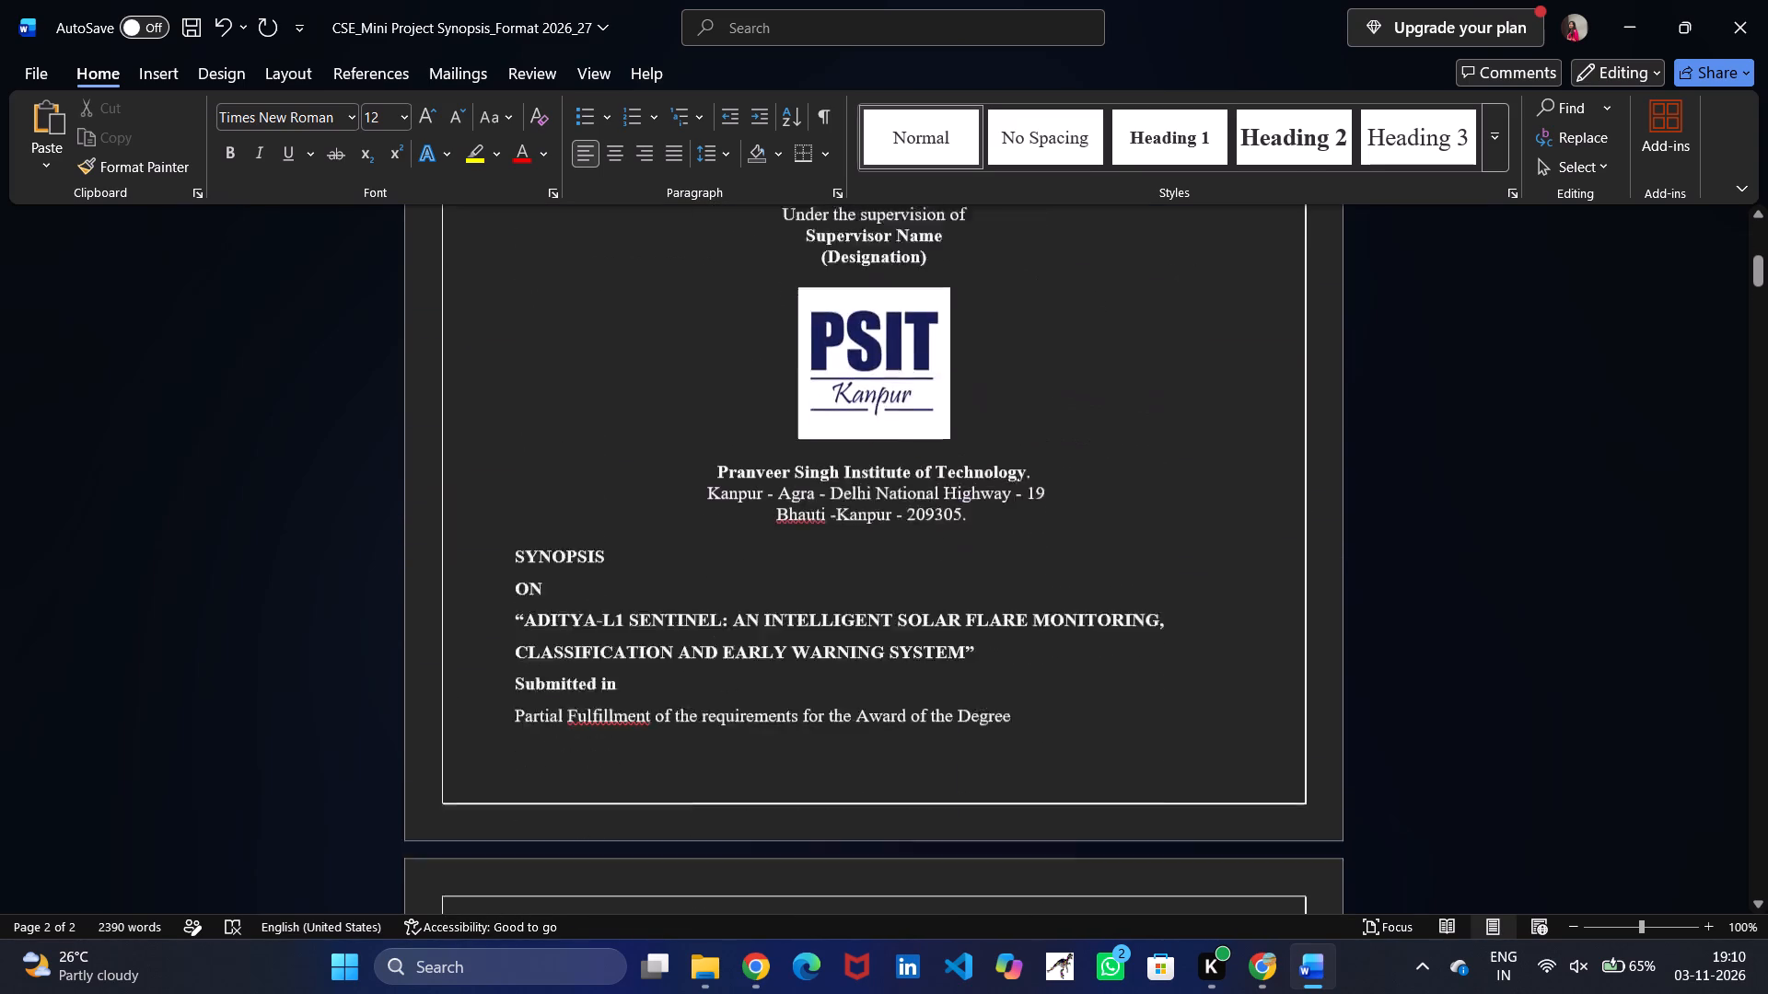
scroll(777, 491, "down", 1)
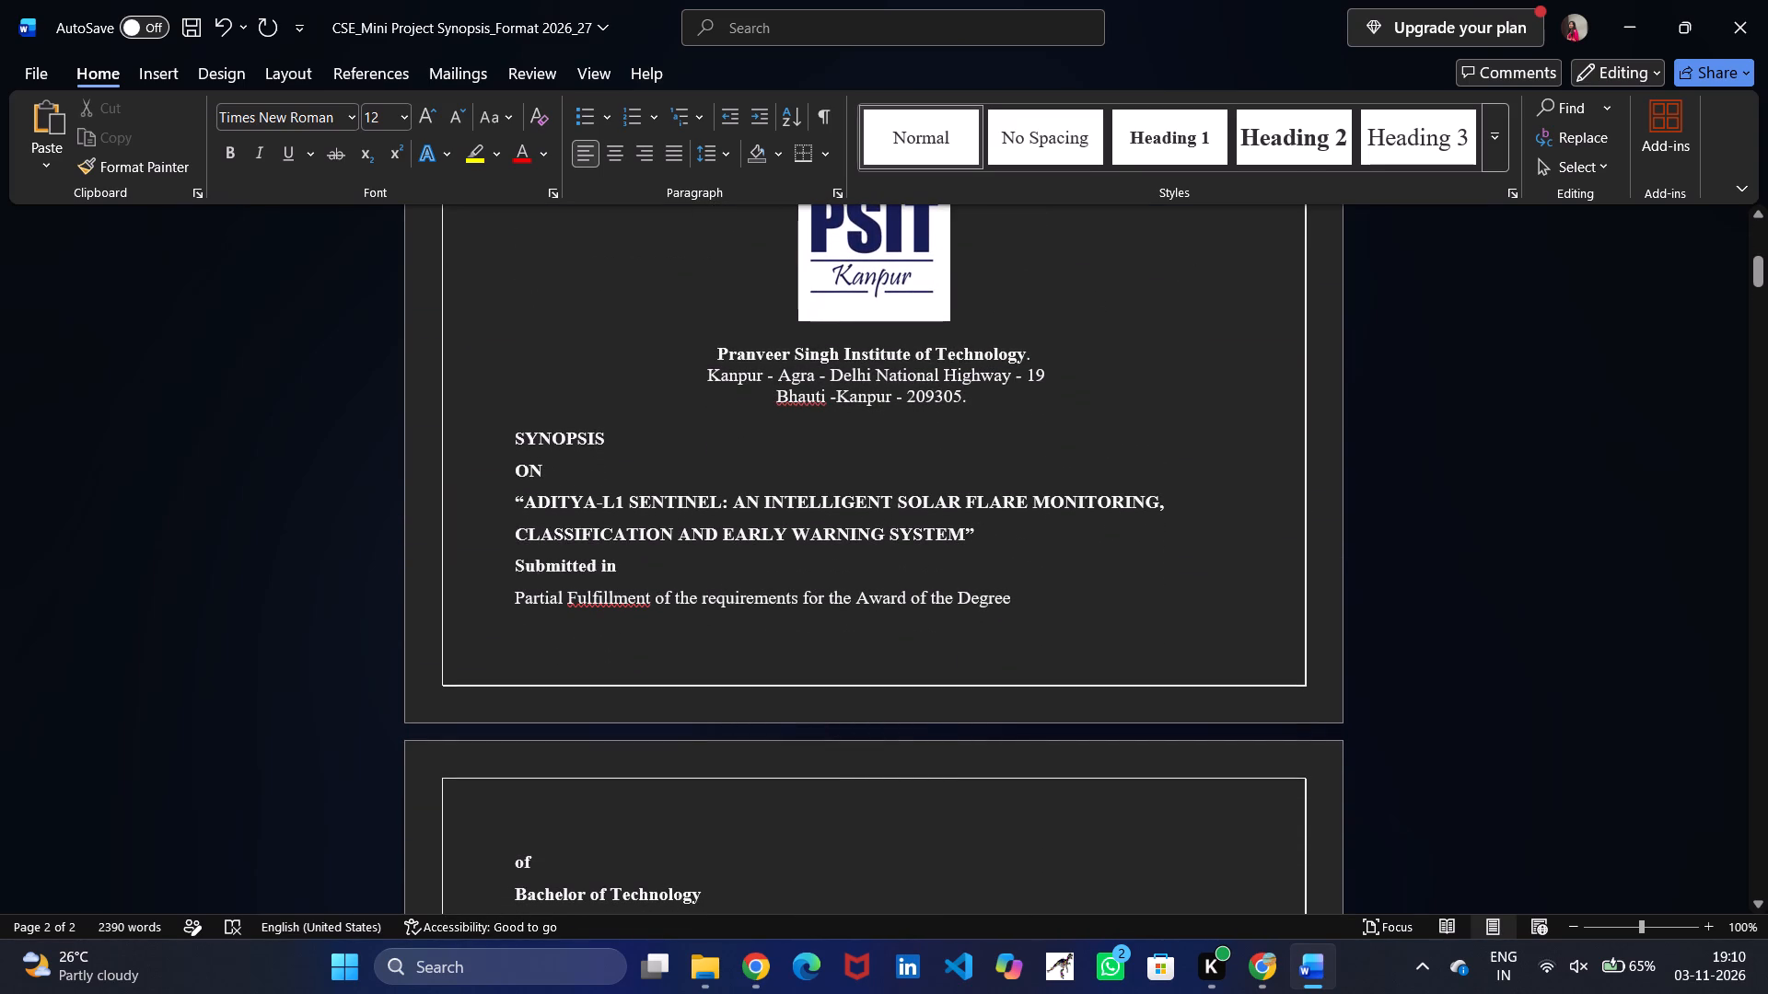
Delete everything between the institute name and the horizontal line above 1. INTRODUCTION, including the address lines and repeated cover-page text.
left_click_drag(501, 392, 930, 672)
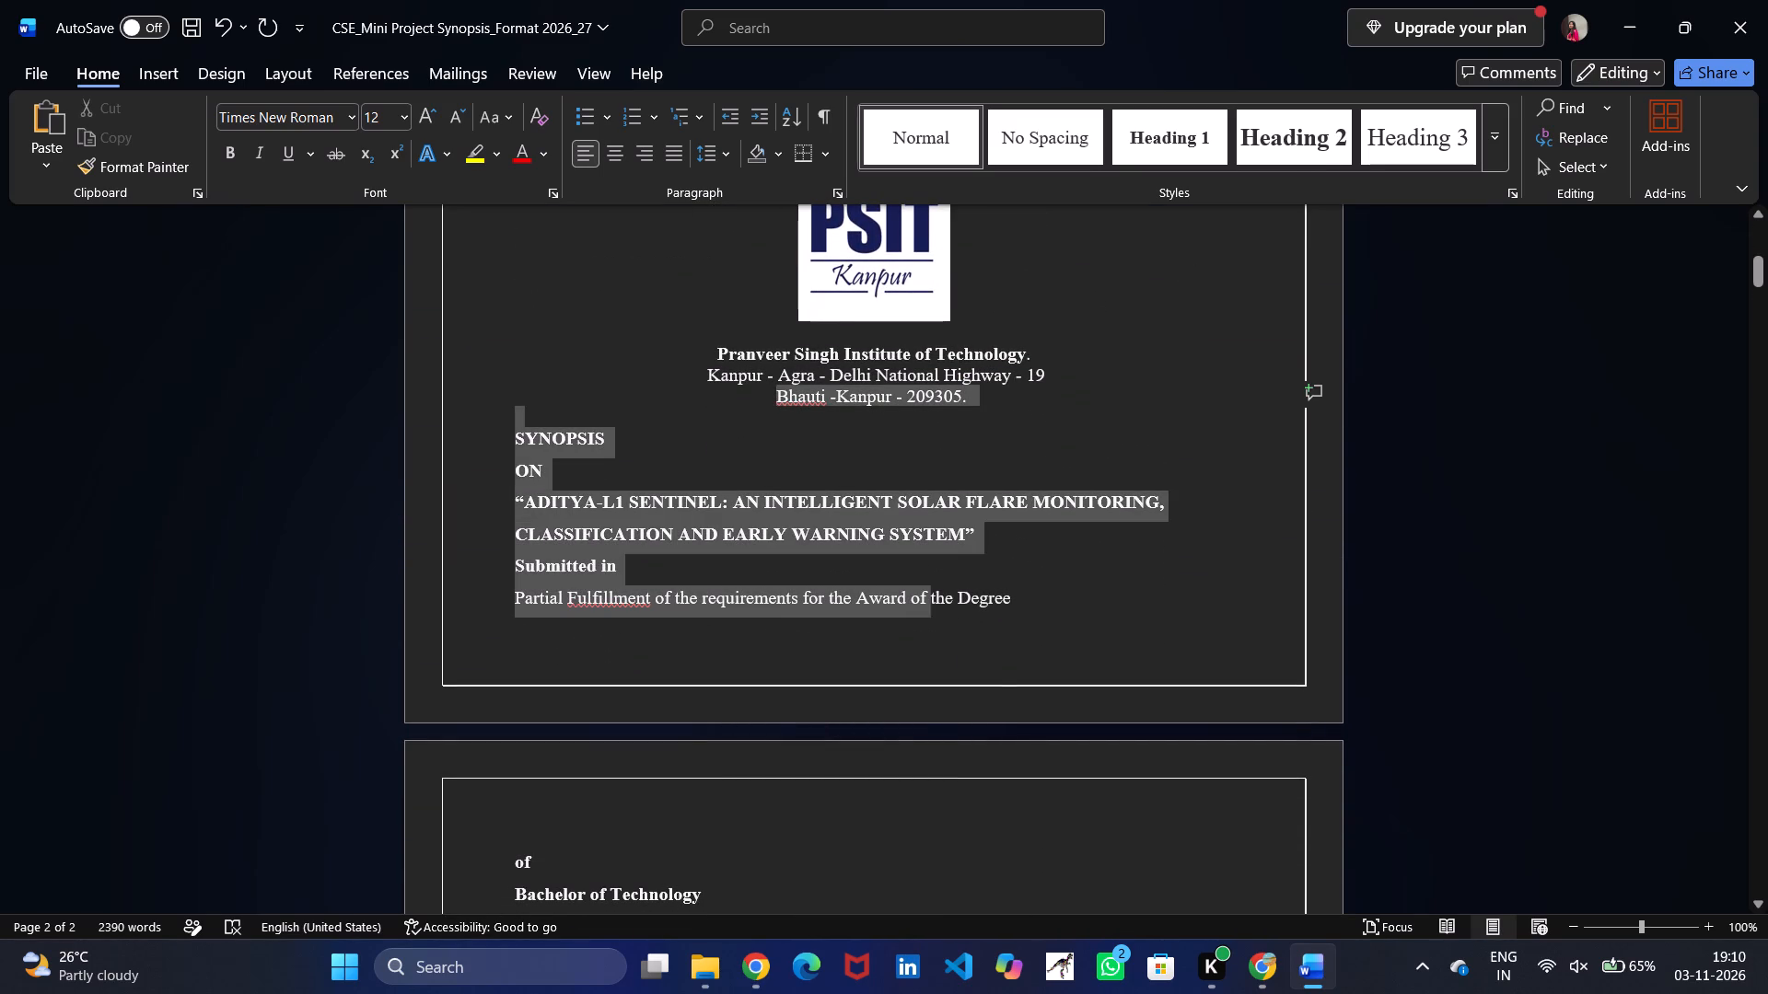
left_click_drag(930, 672, 998, 664)
key("BackSpace")
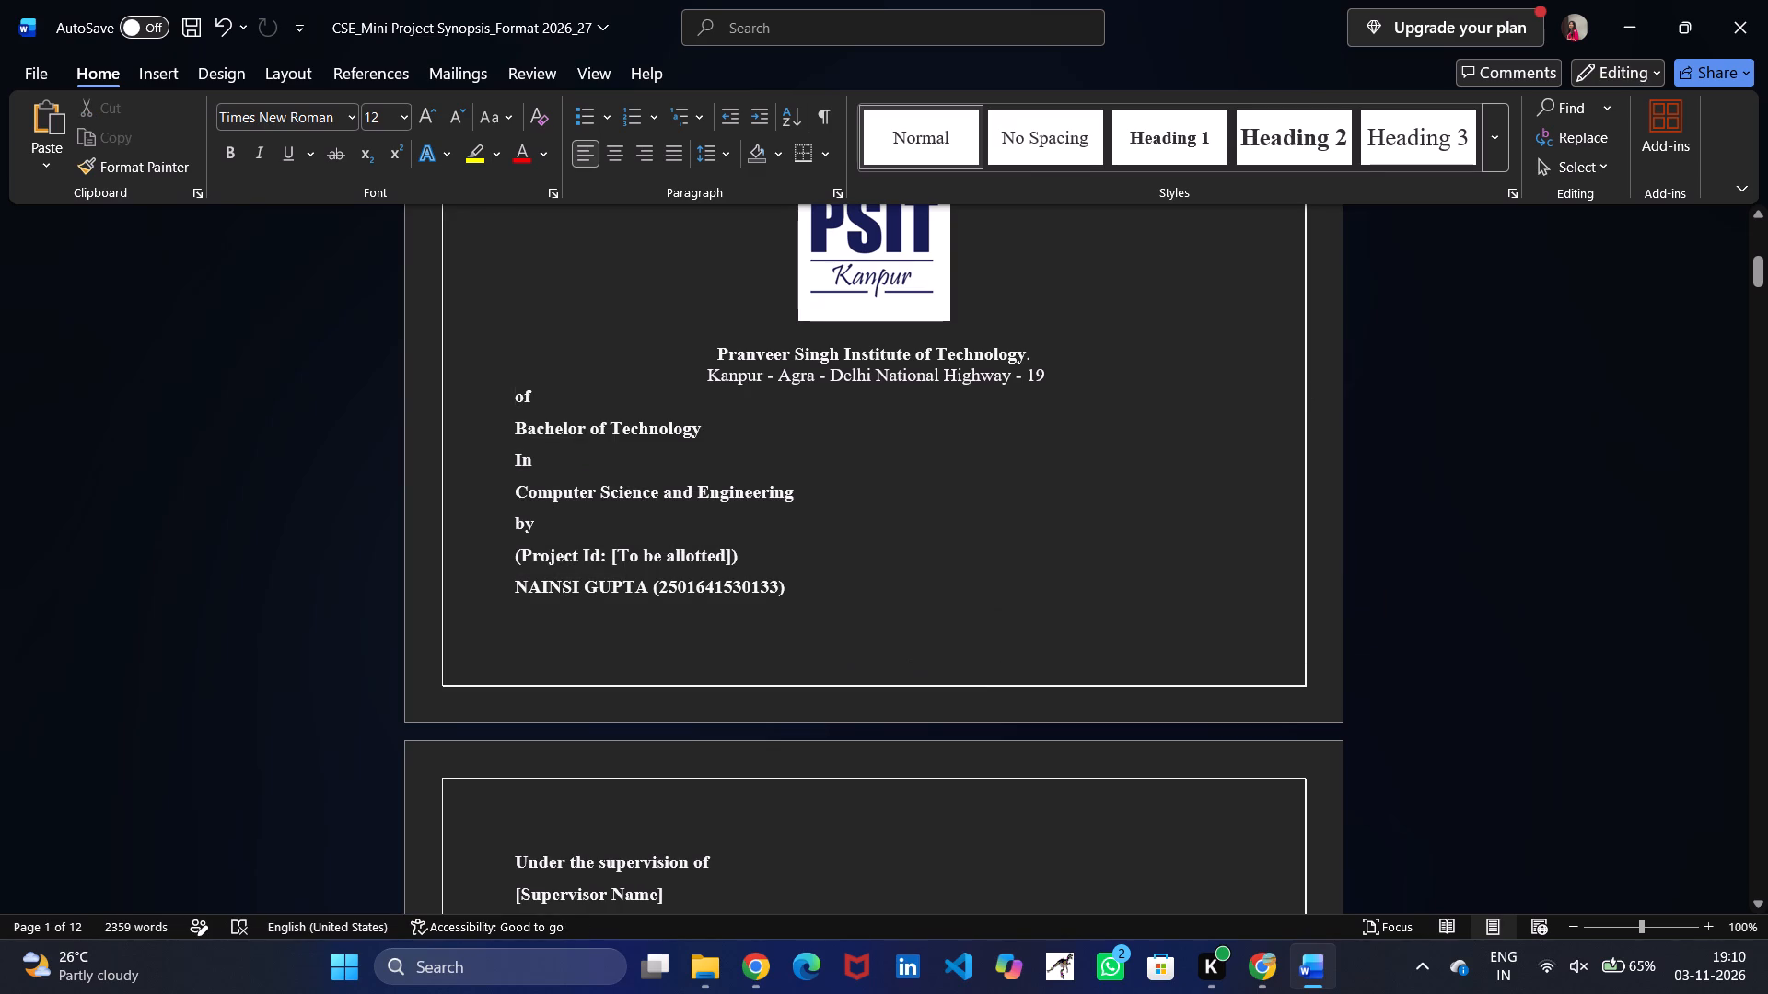
left_click_drag(820, 589, 461, 395)
key("BackSpace")
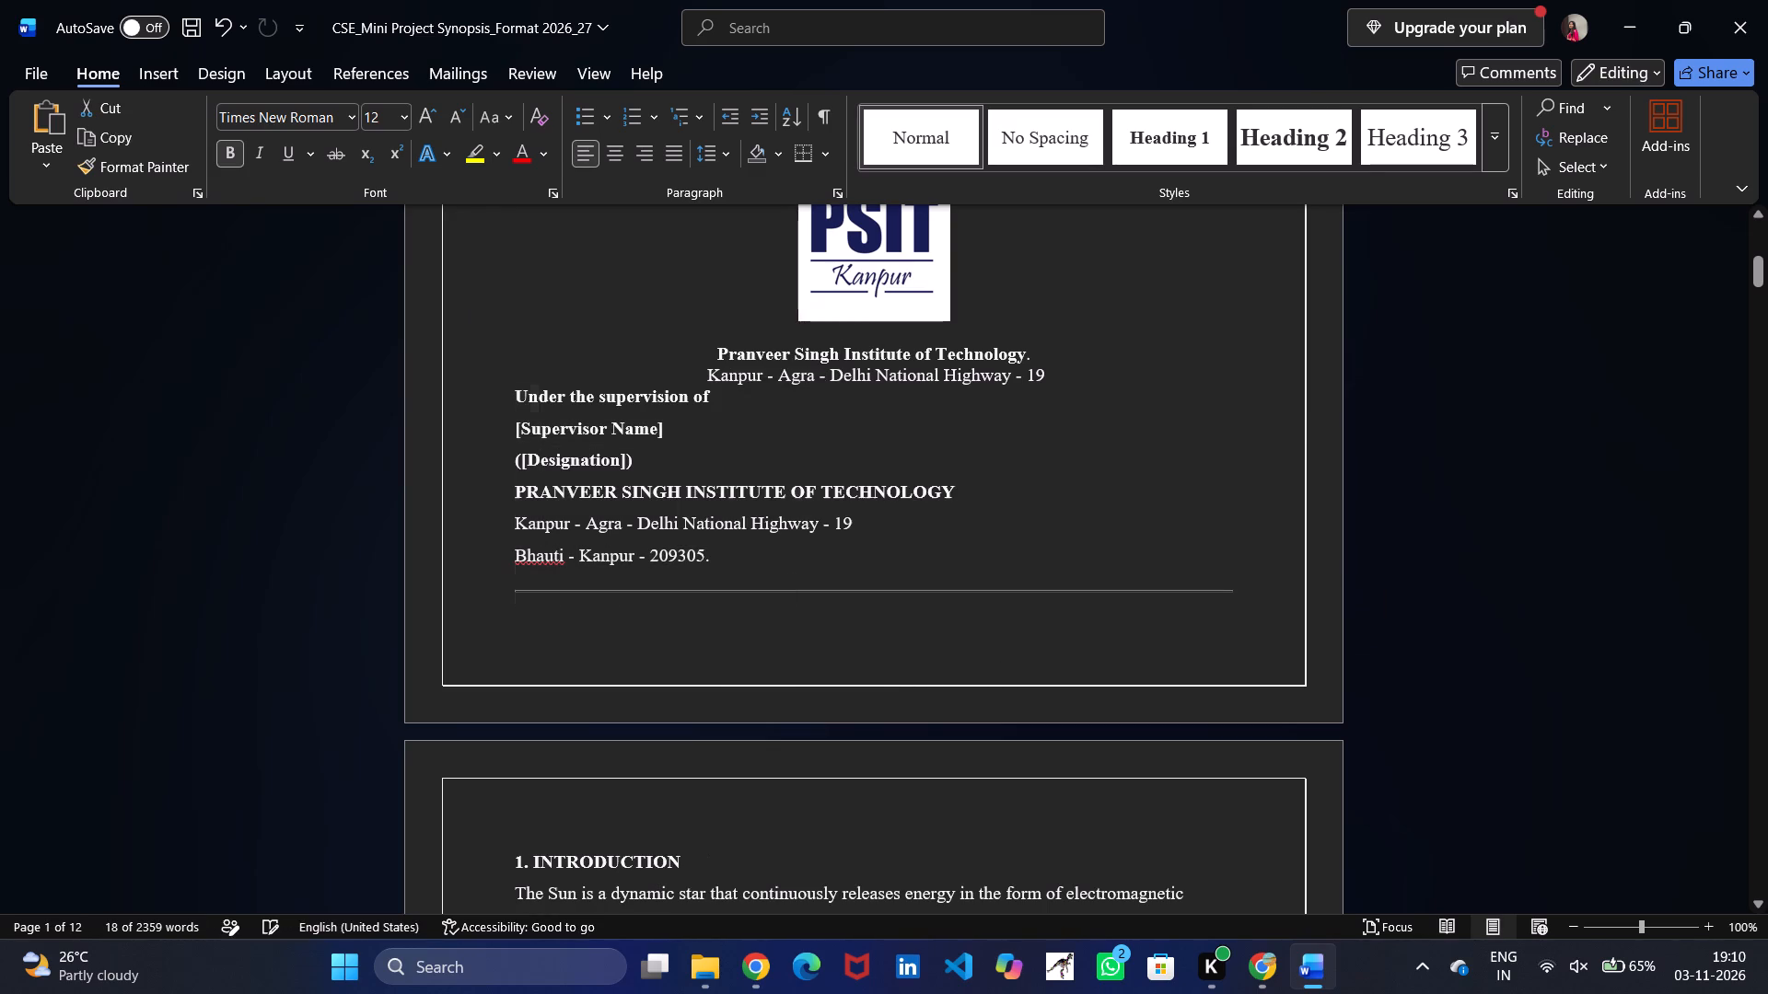
left_click_drag(736, 560, 477, 382)
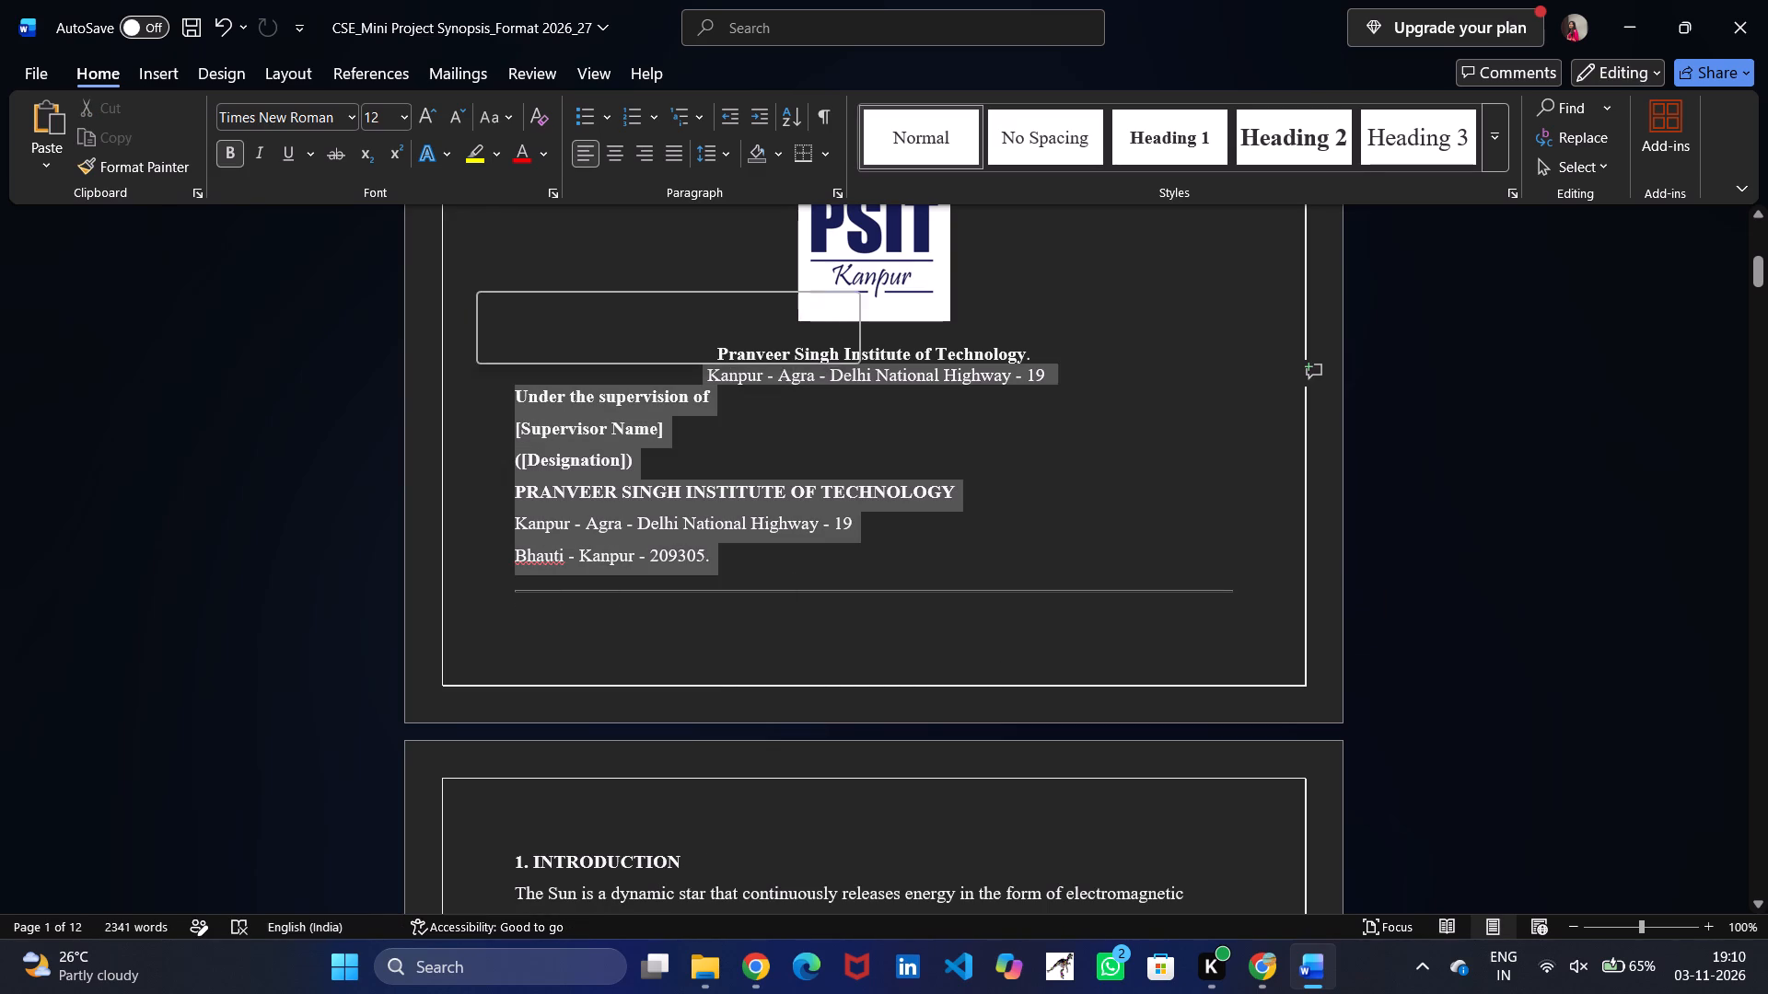
key("BackSpace")
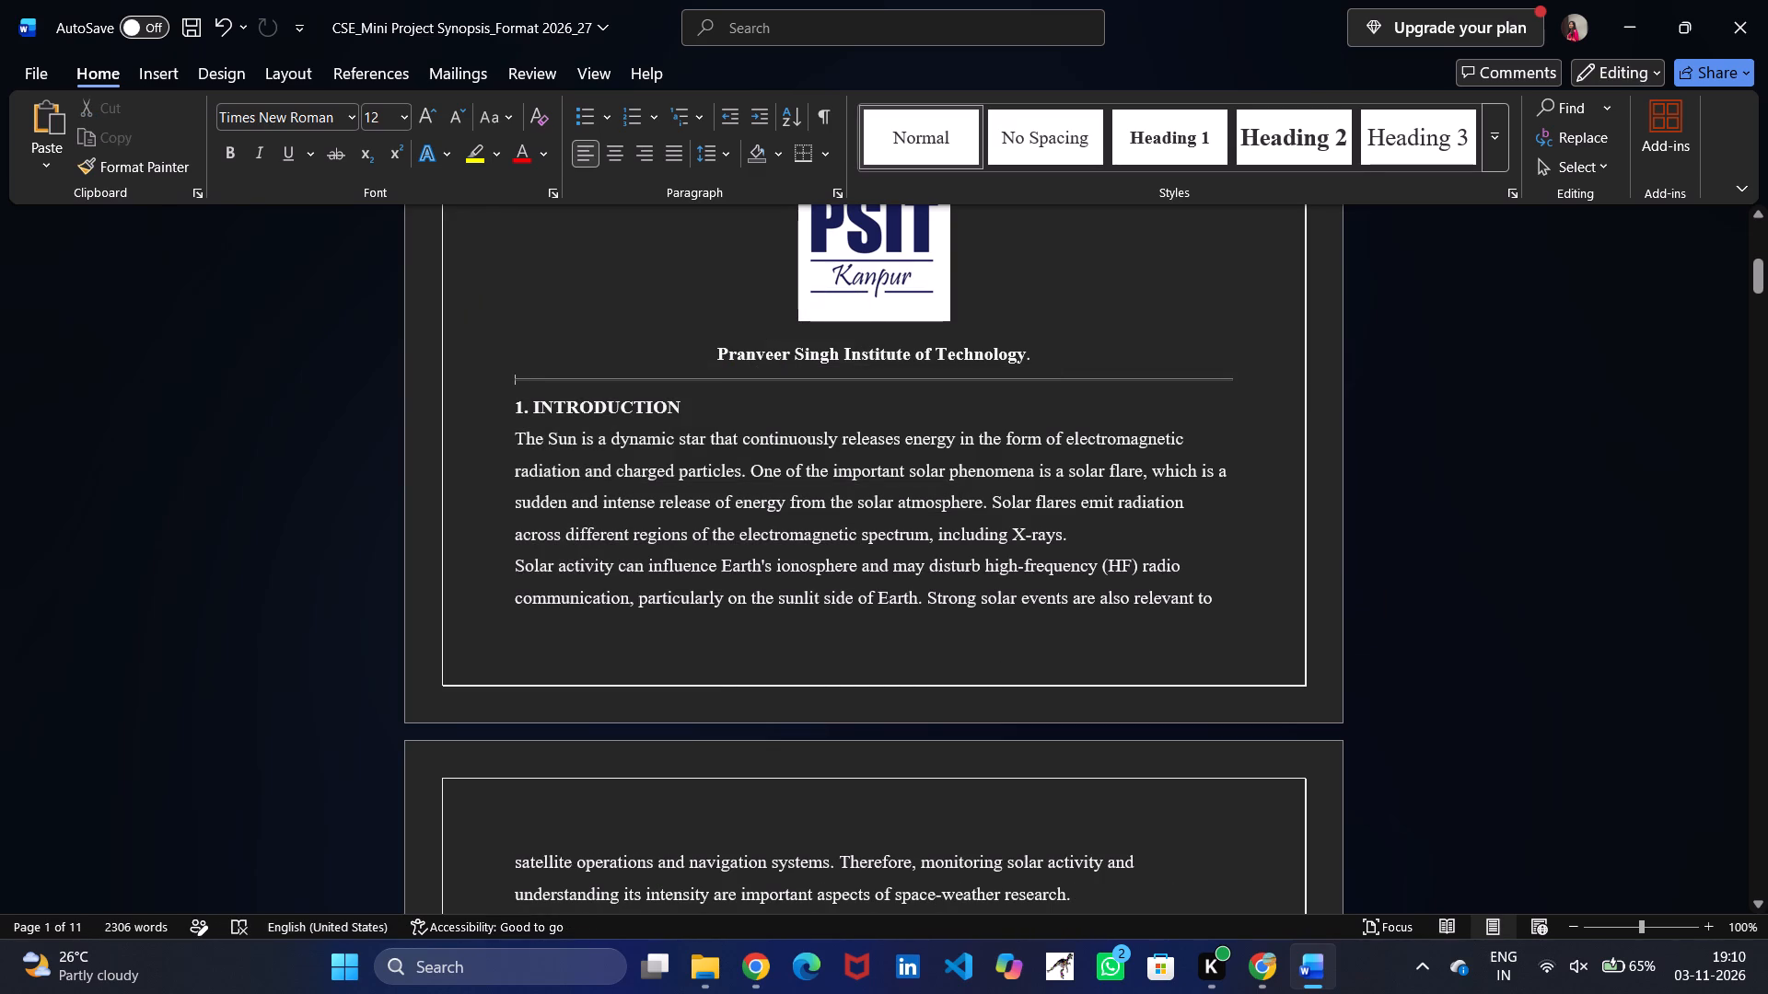
Insert blank lines below the horizontal line until the 1. INTRODUCTION heading starts on the second page.
left_click(587, 364)
key("Return")
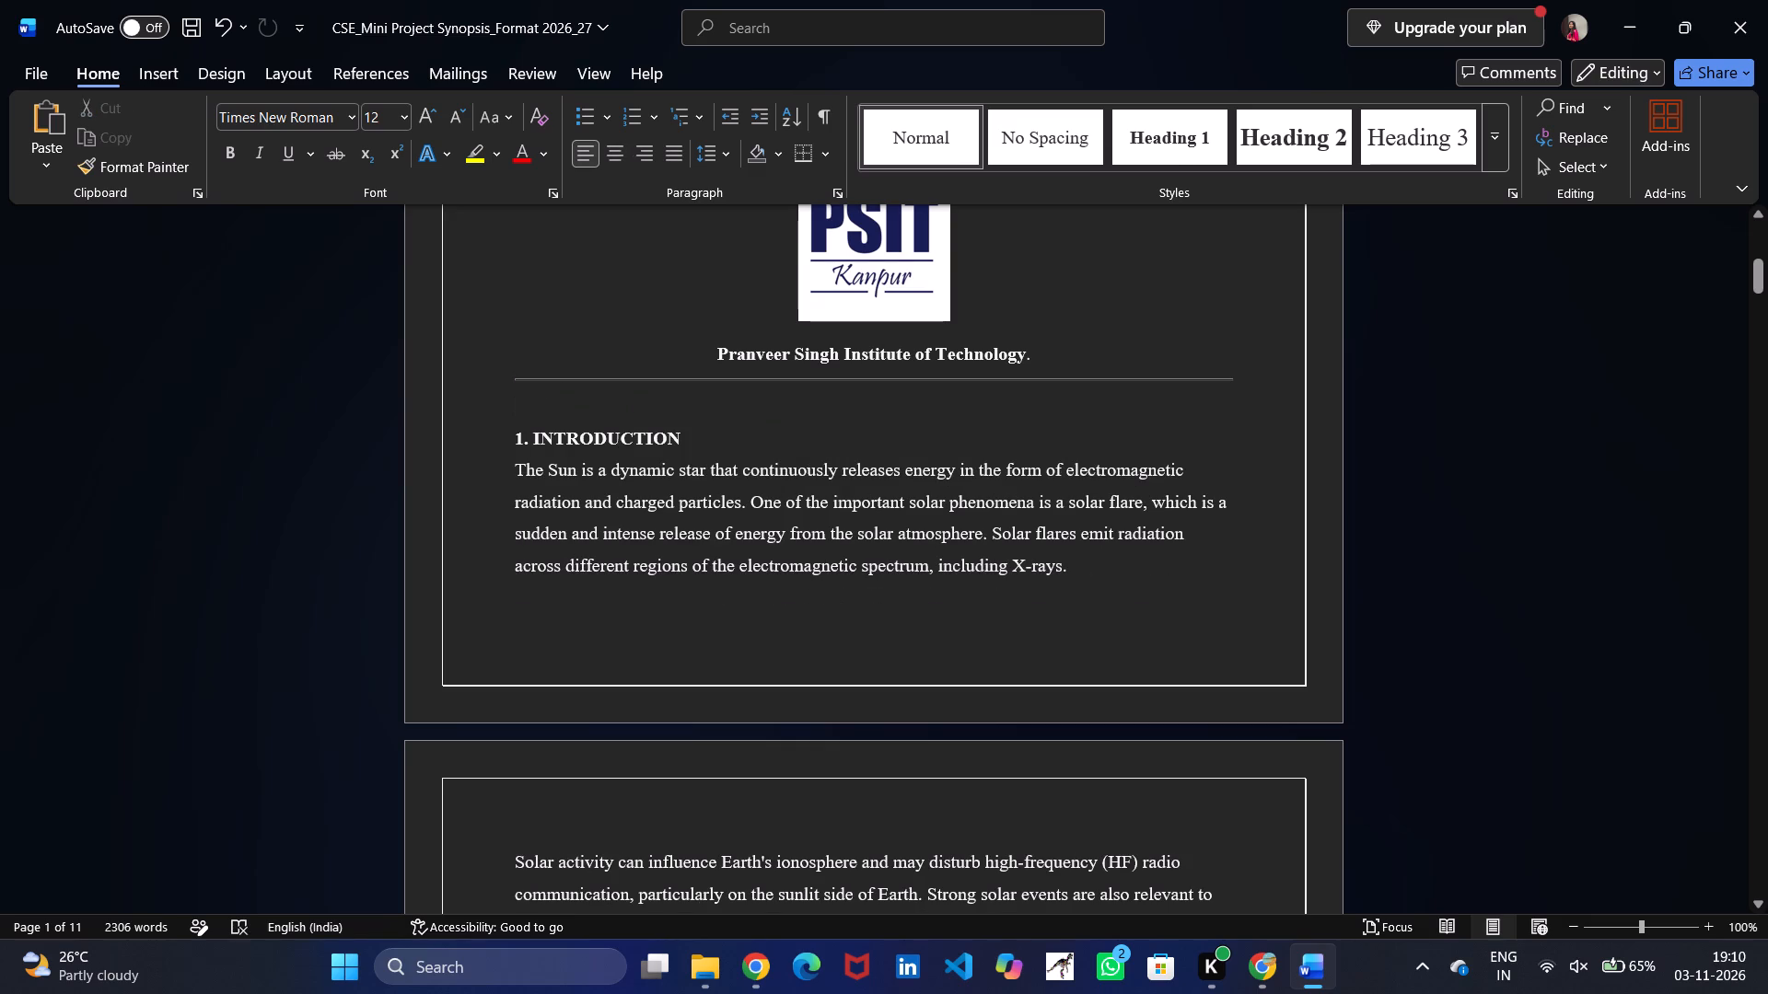
key("Return")
key("Return")
key("Return")
key("Return")
key("Return")
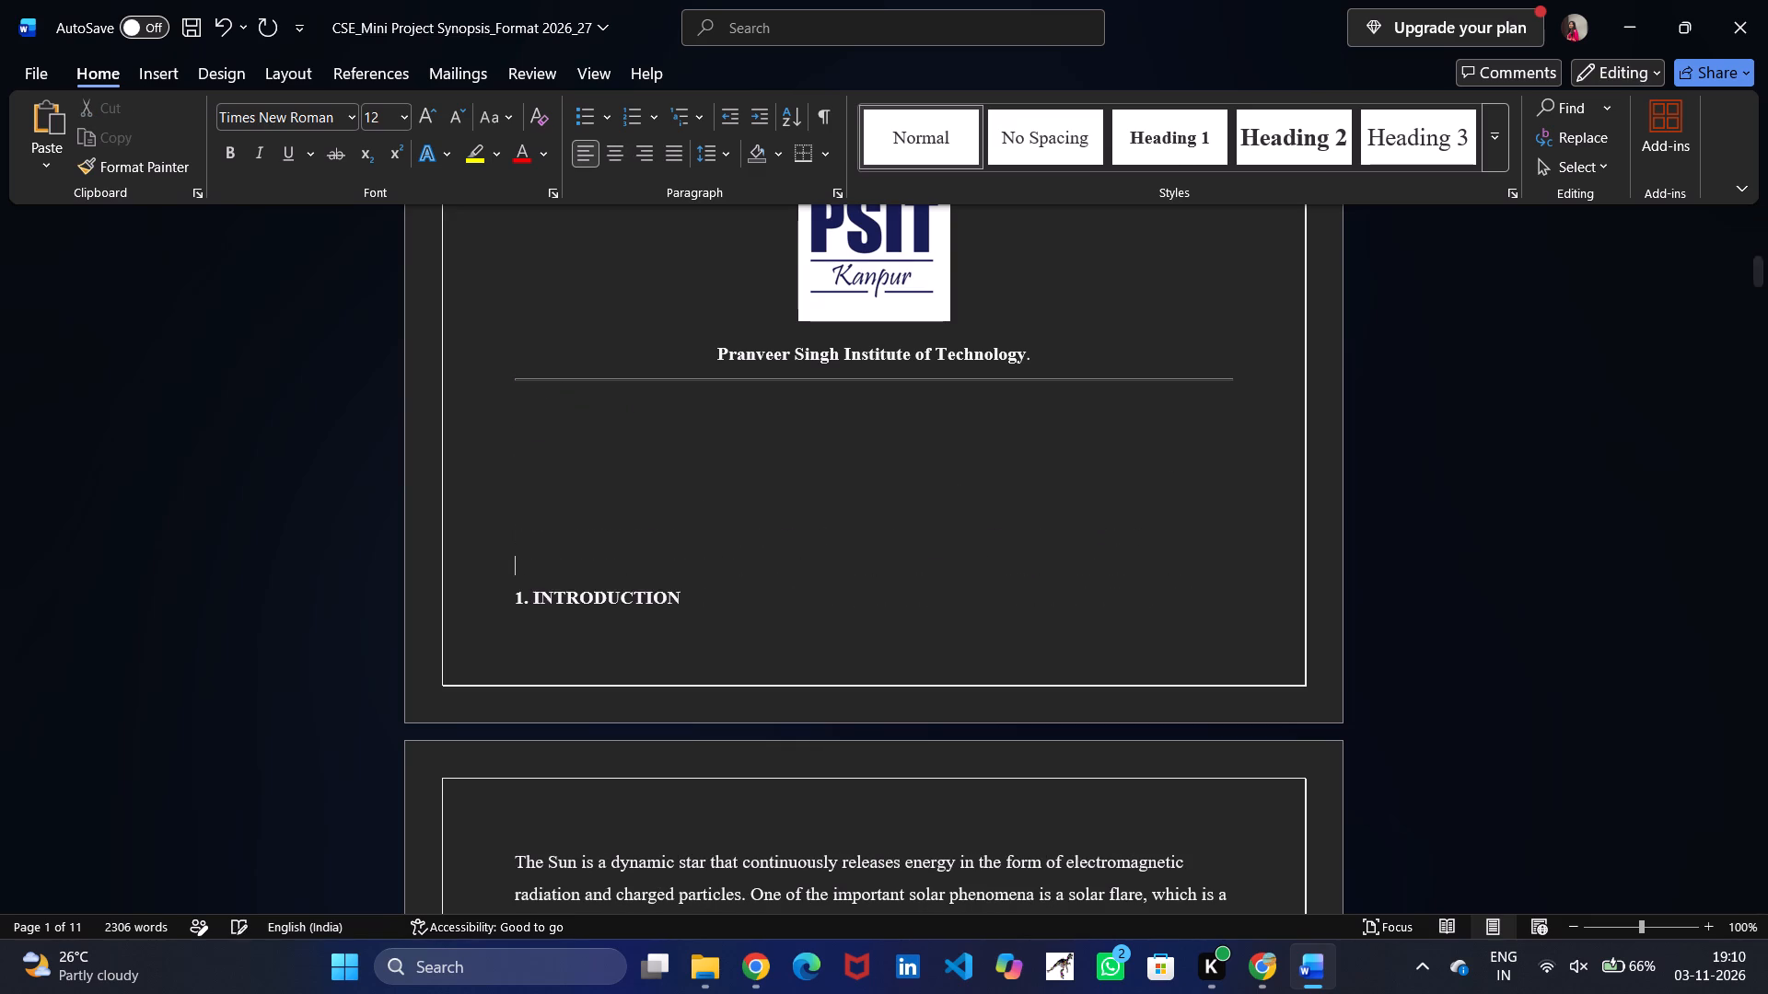
key("Return")
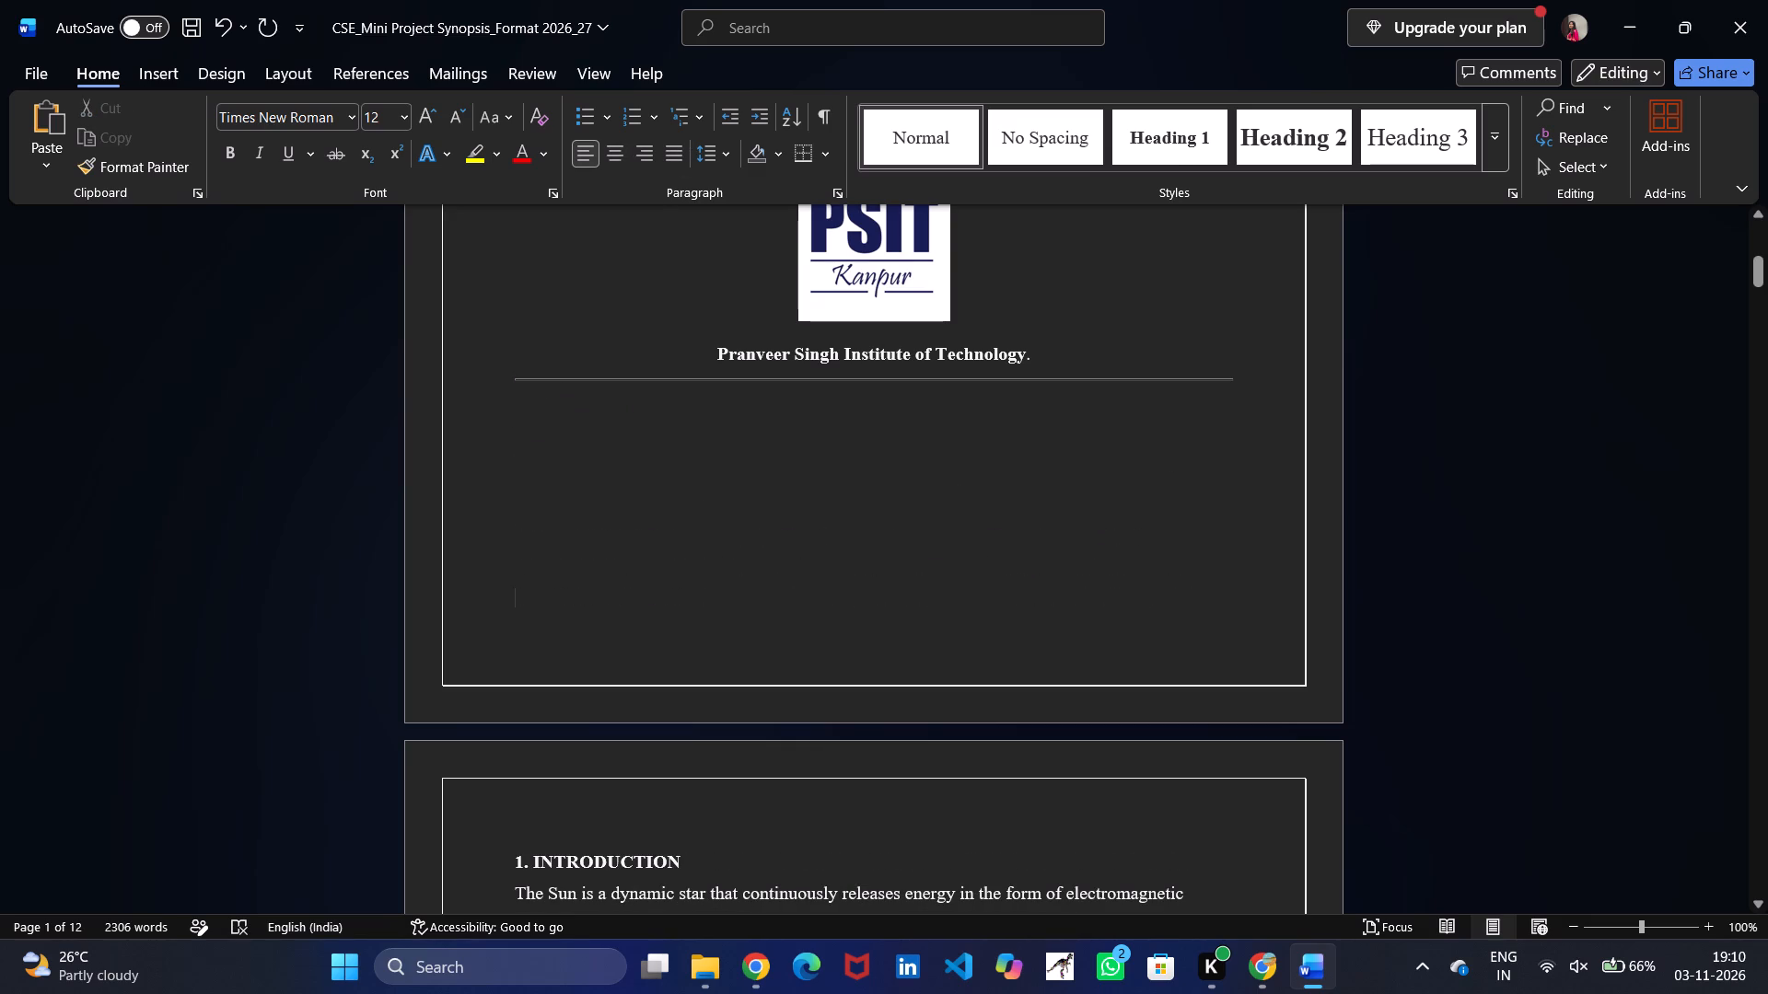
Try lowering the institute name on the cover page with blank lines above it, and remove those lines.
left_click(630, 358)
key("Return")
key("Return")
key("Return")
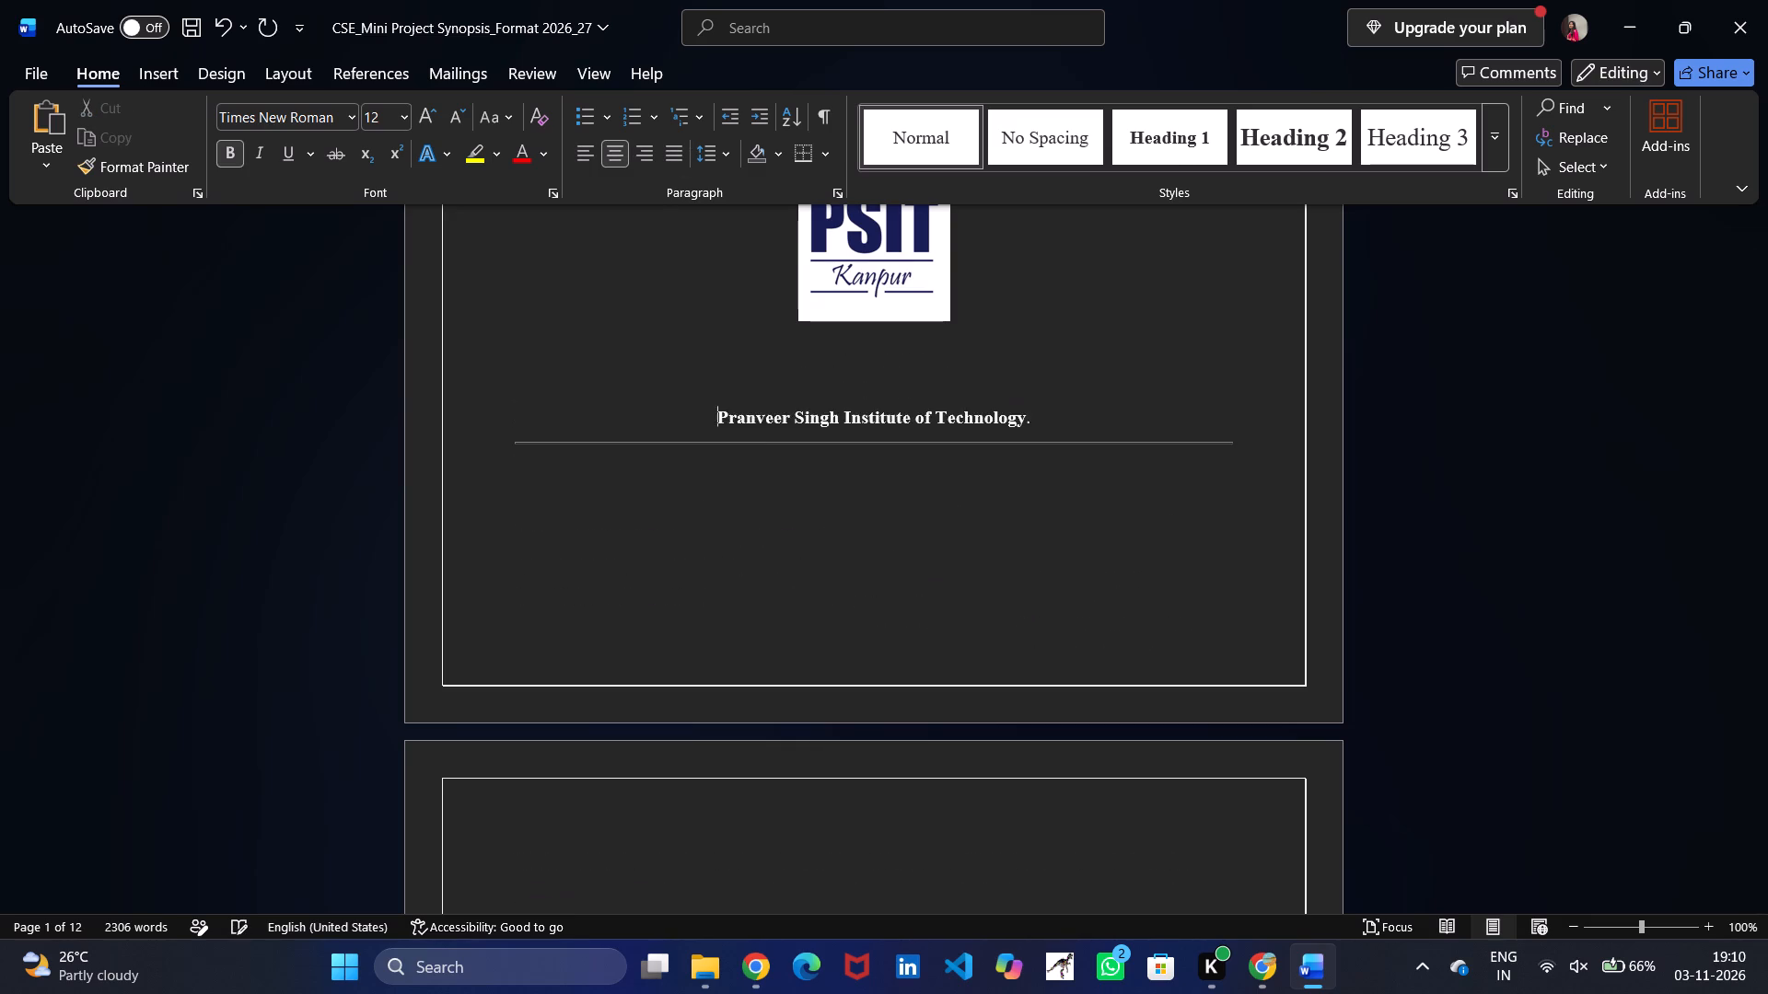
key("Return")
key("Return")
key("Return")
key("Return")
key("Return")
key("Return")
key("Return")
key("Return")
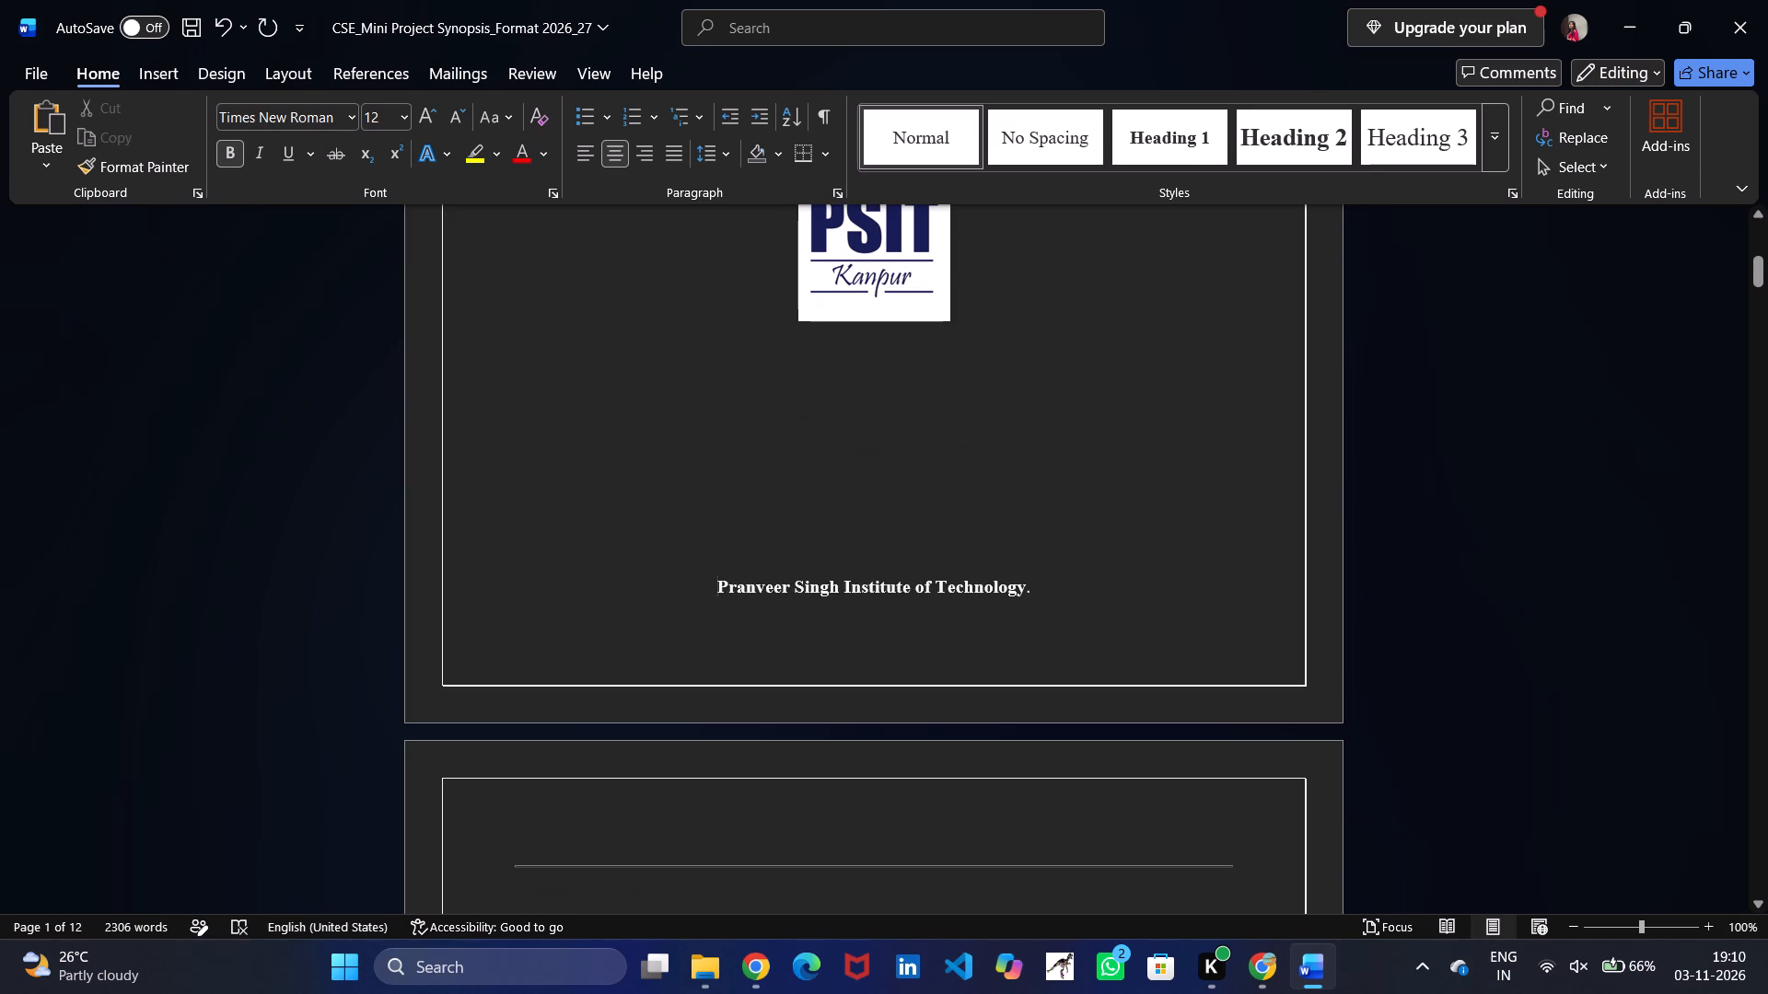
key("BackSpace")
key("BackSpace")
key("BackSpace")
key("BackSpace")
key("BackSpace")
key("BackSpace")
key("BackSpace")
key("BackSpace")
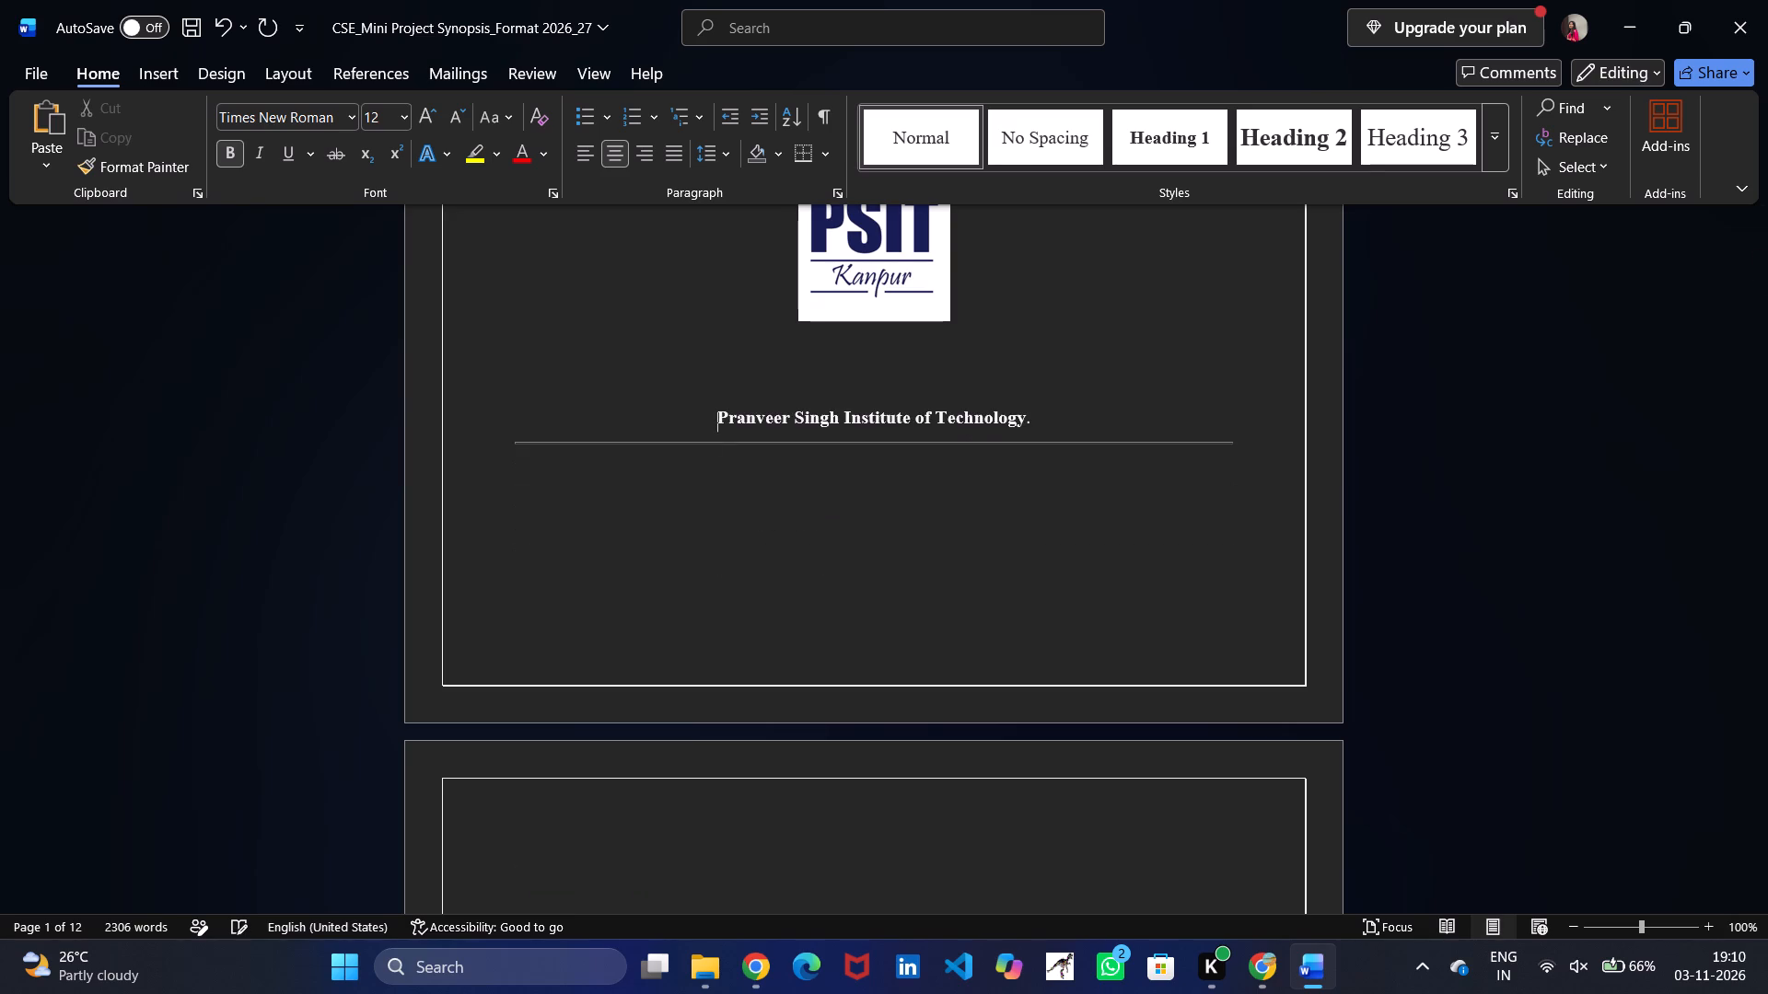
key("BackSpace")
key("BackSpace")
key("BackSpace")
Add one blank line between the PSIT logo and the institute name.
key("Return")
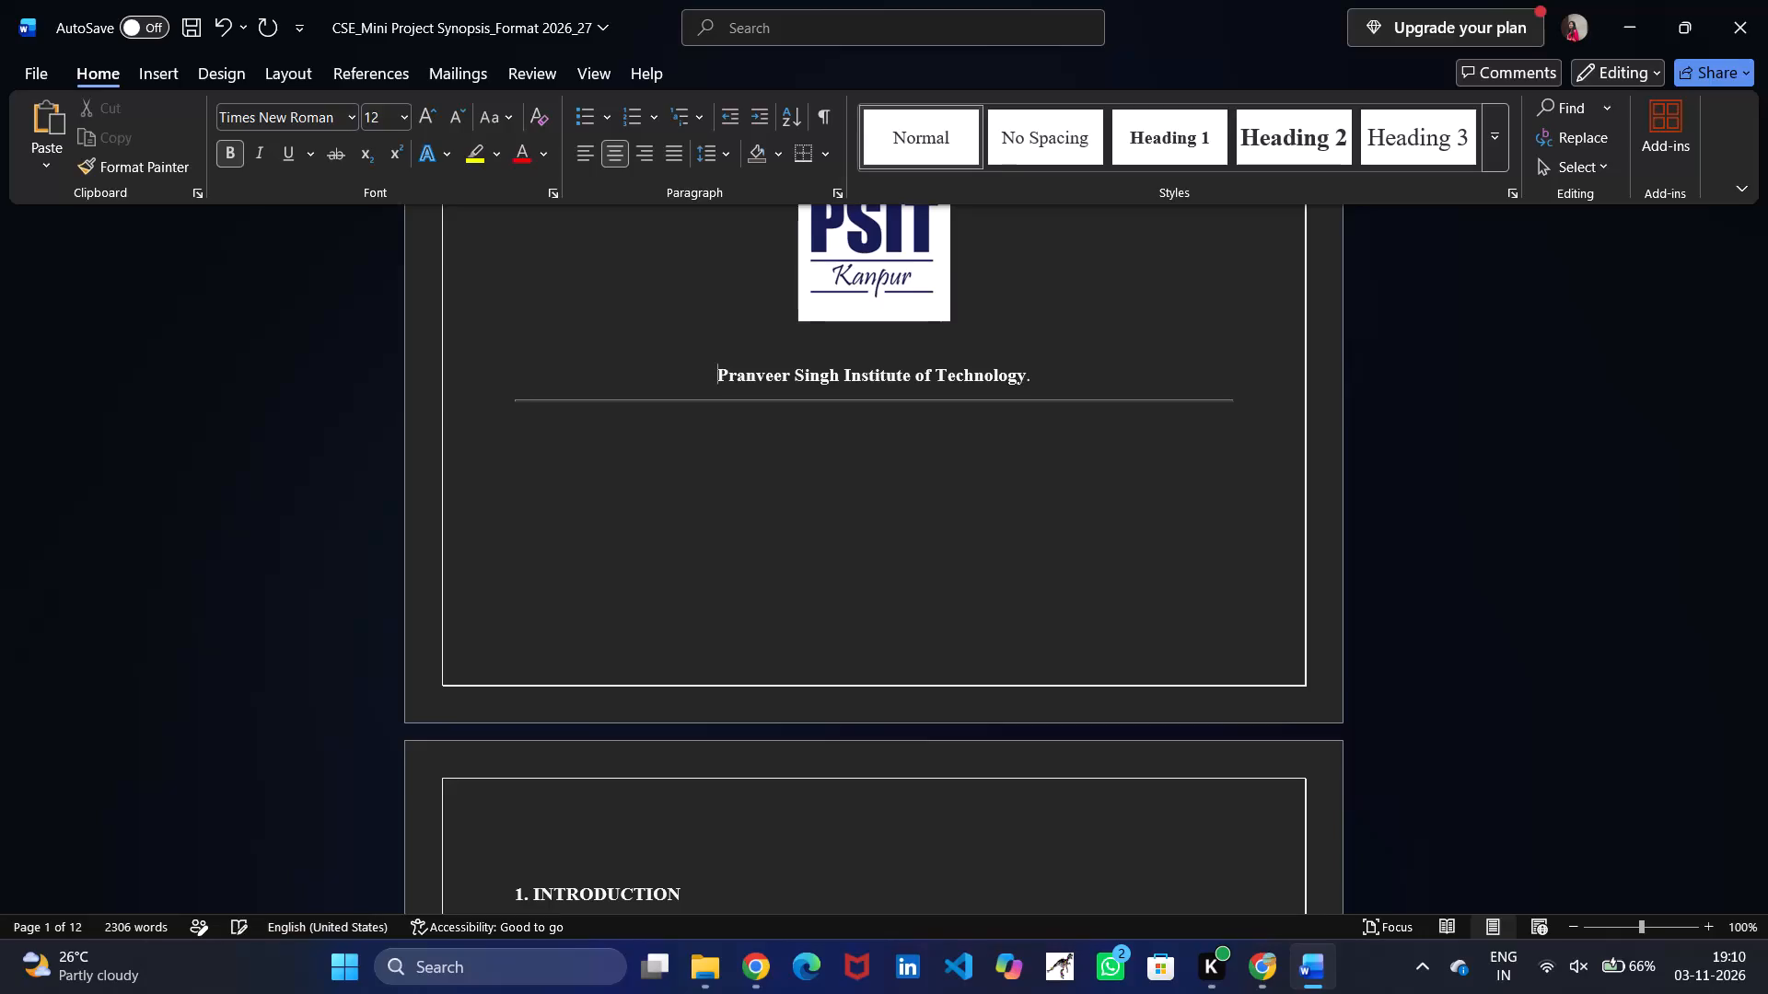
Review the document from the cover page through to its last page.
scroll(762, 855, "up", 2)
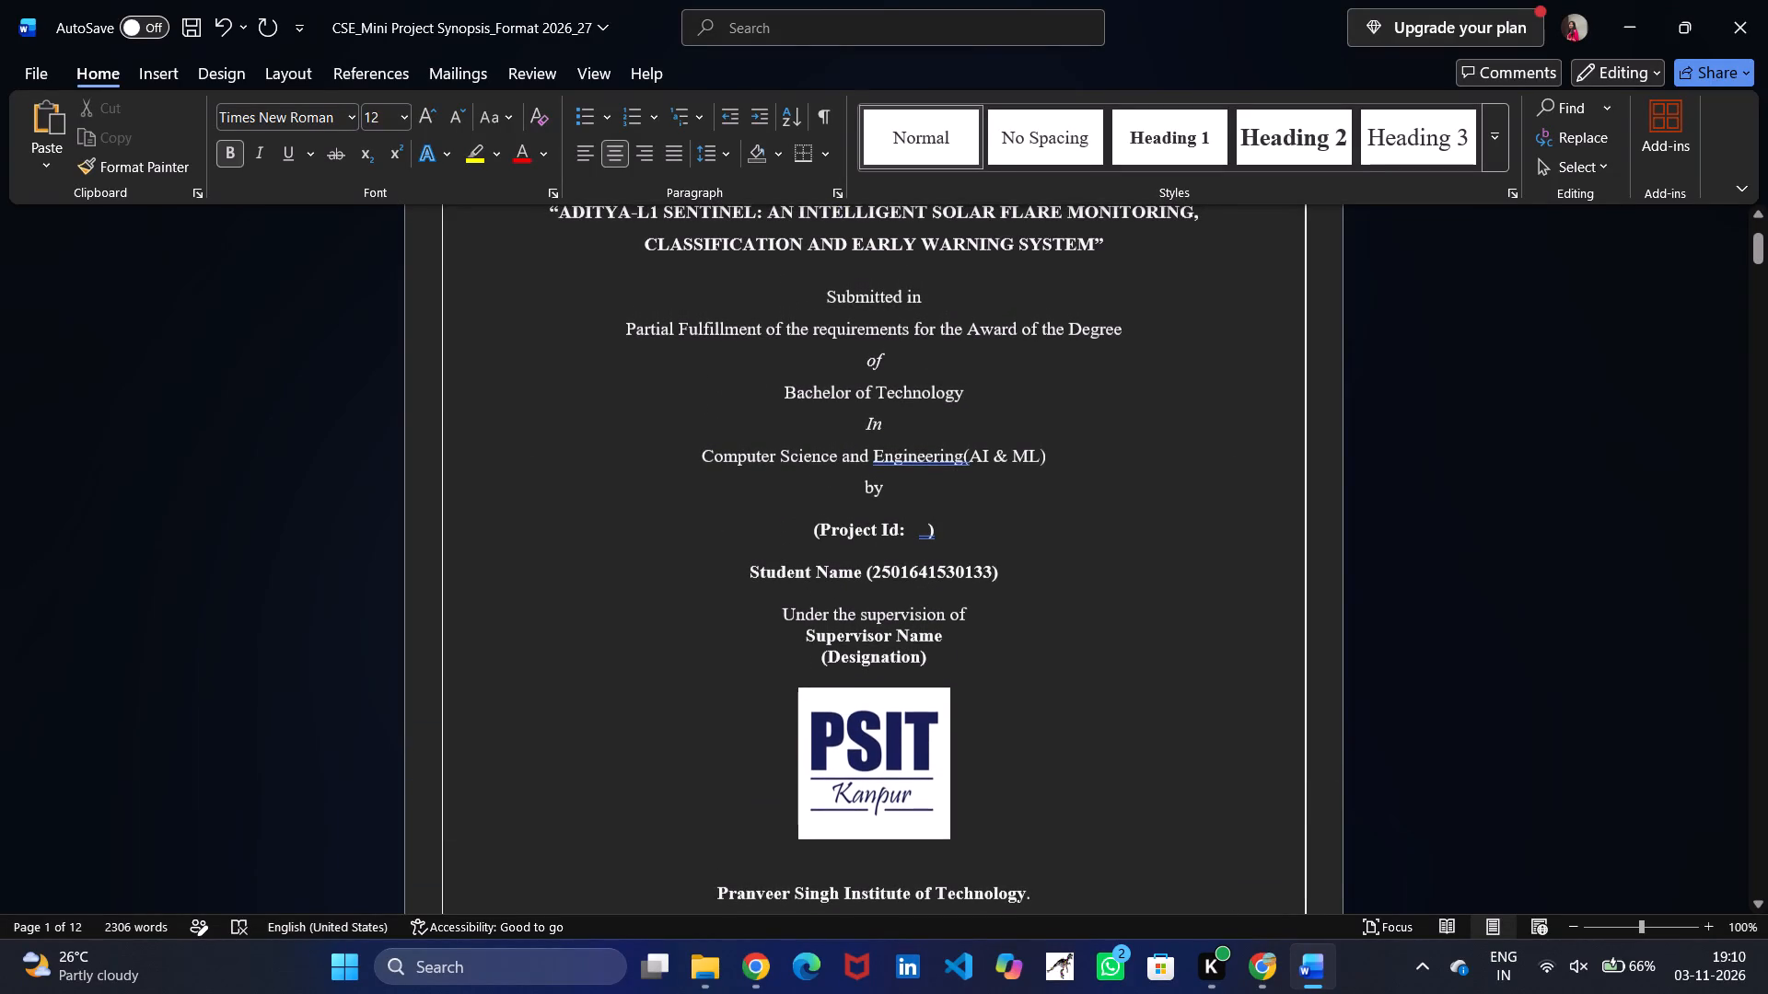
left_click(834, 680)
scroll(699, 549, "up", 1)
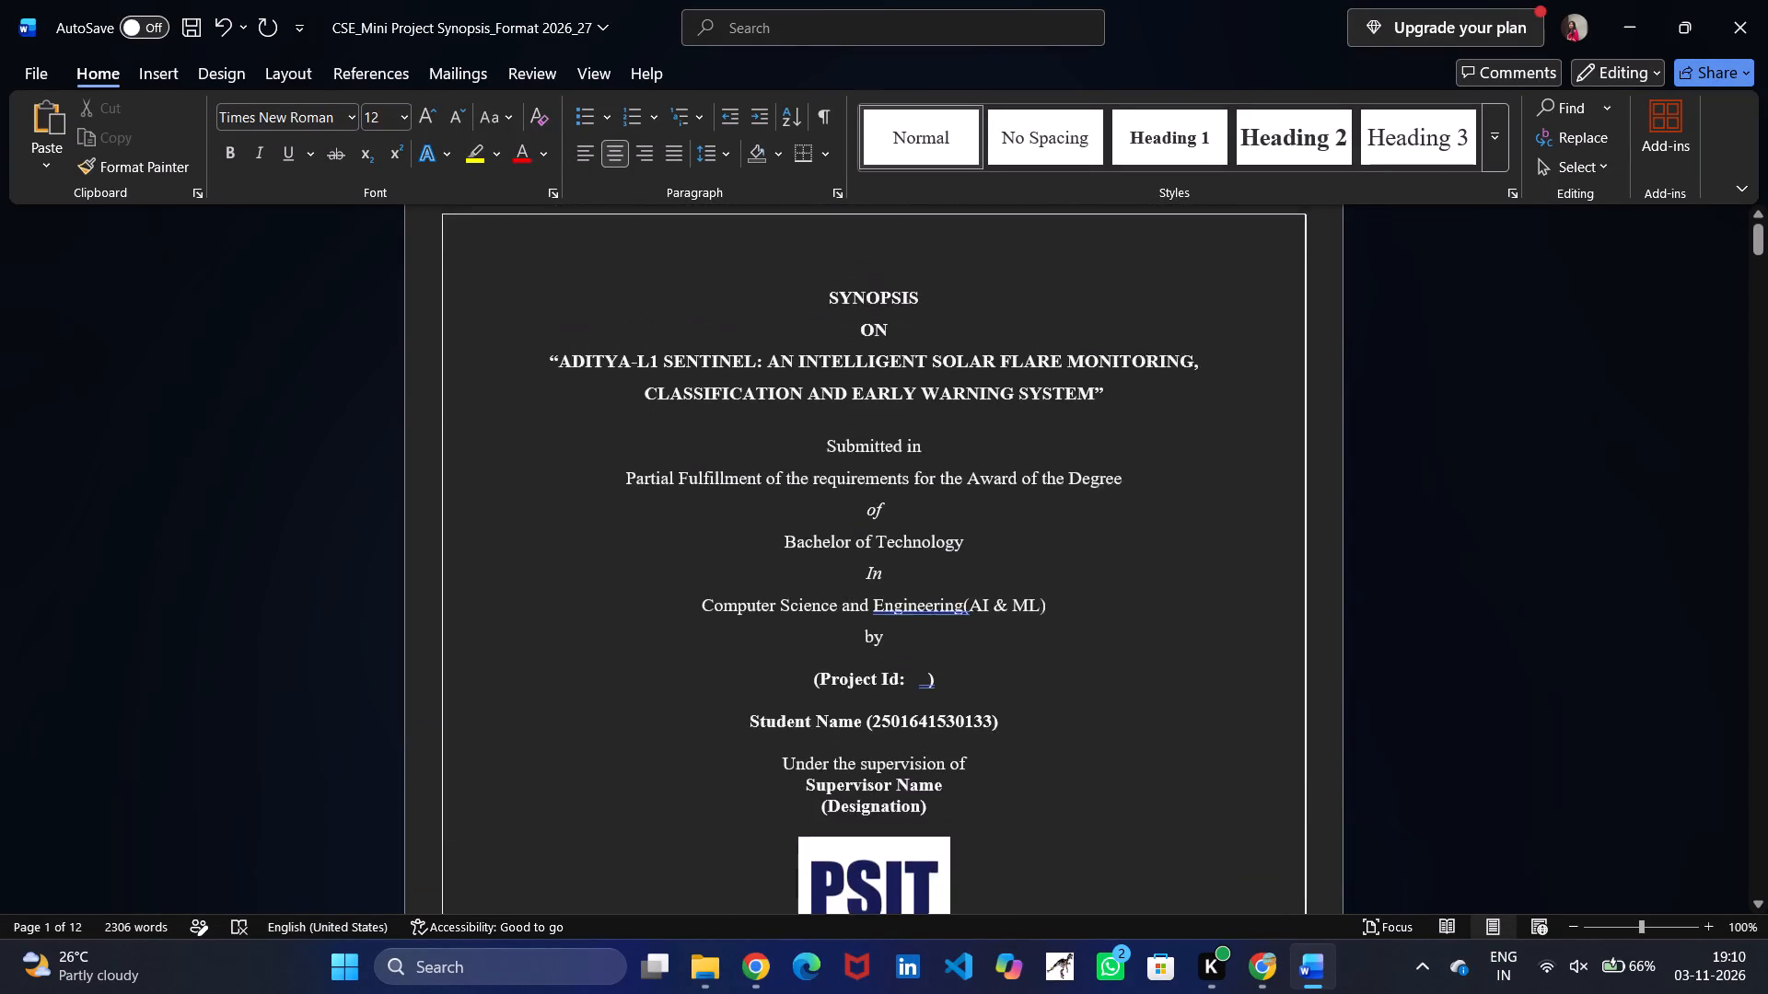
scroll(699, 549, "up", 1)
scroll(930, 646, "down", 19)
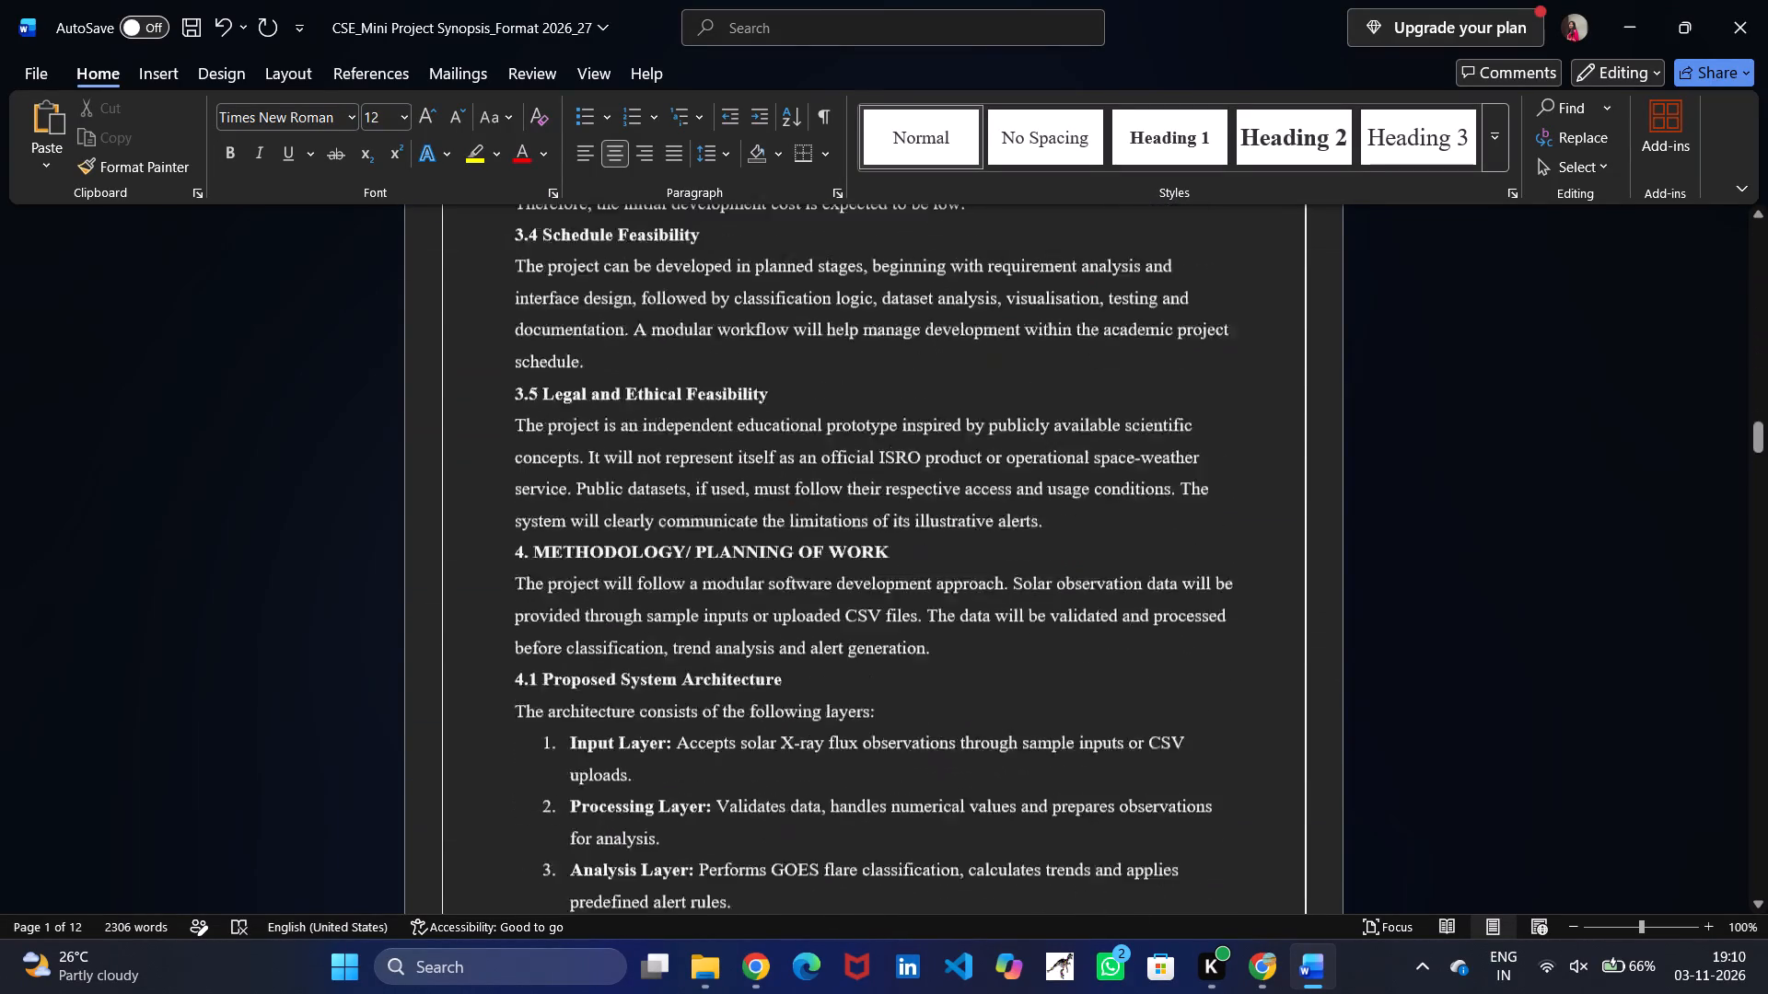
scroll(930, 646, "down", 7)
scroll(930, 646, "down", 20)
scroll(930, 646, "down", 12)
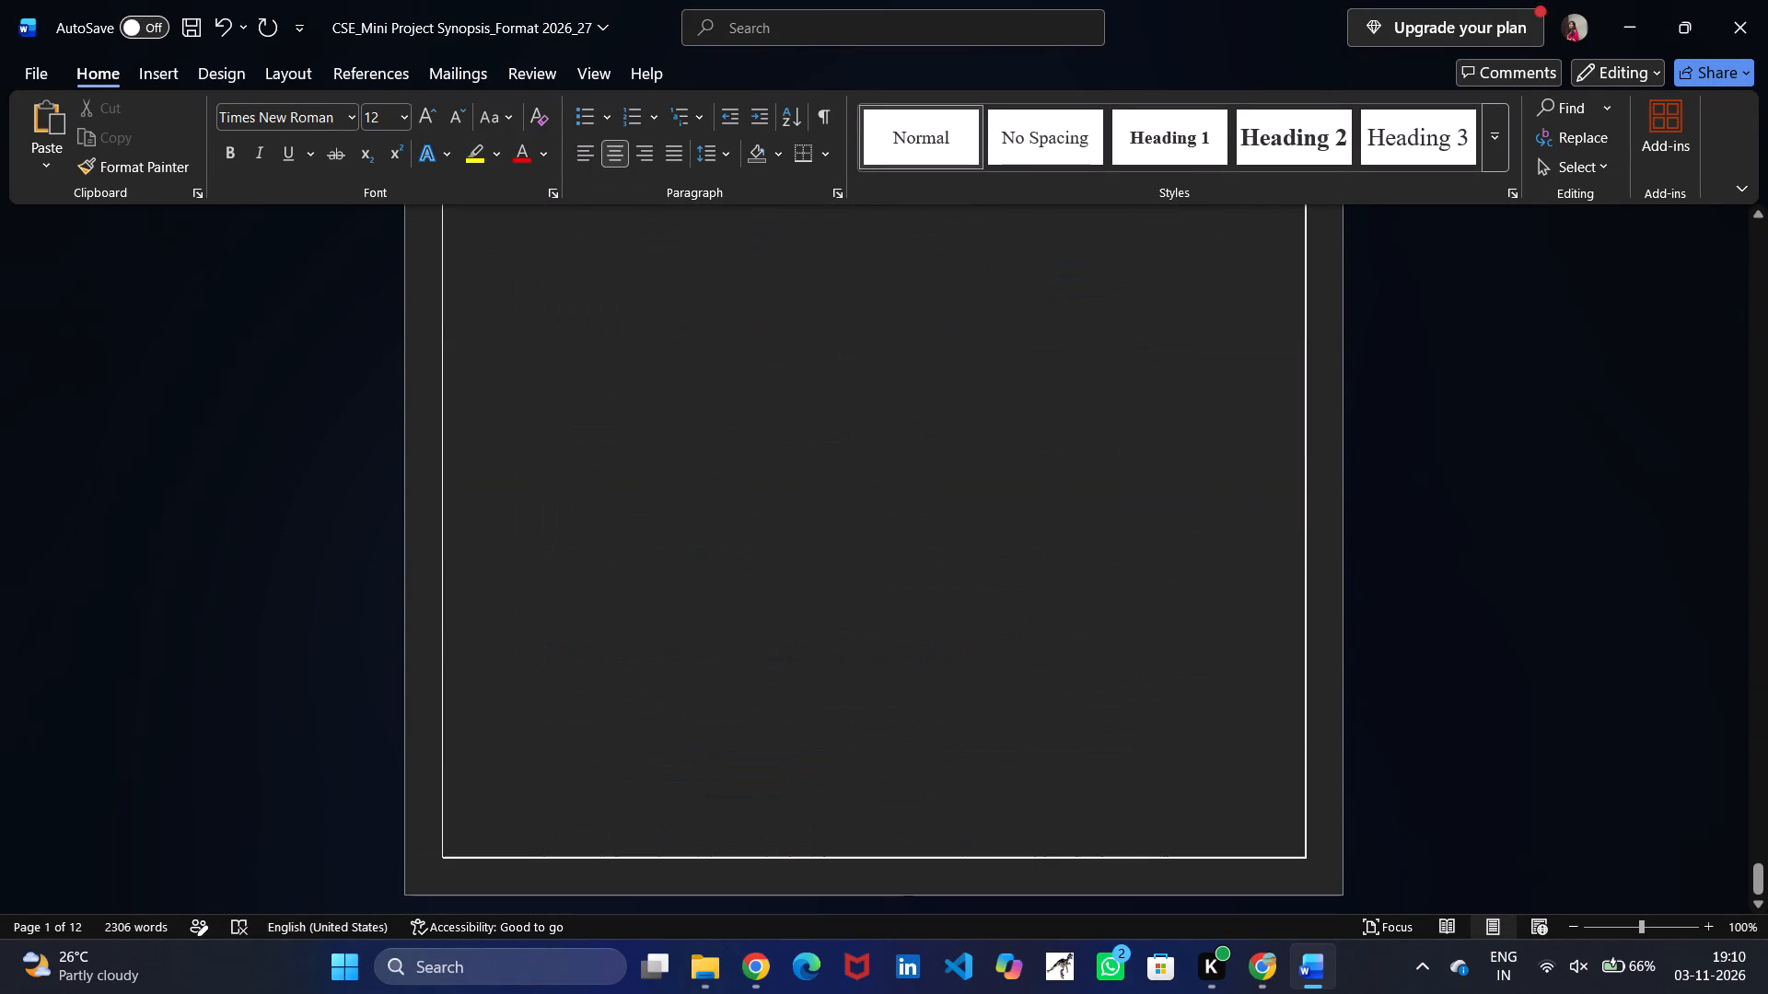
scroll(930, 646, "down", 1)
Close the synopsis document, saving the changes to the existing file in Downloads.
left_click(1763, 0)
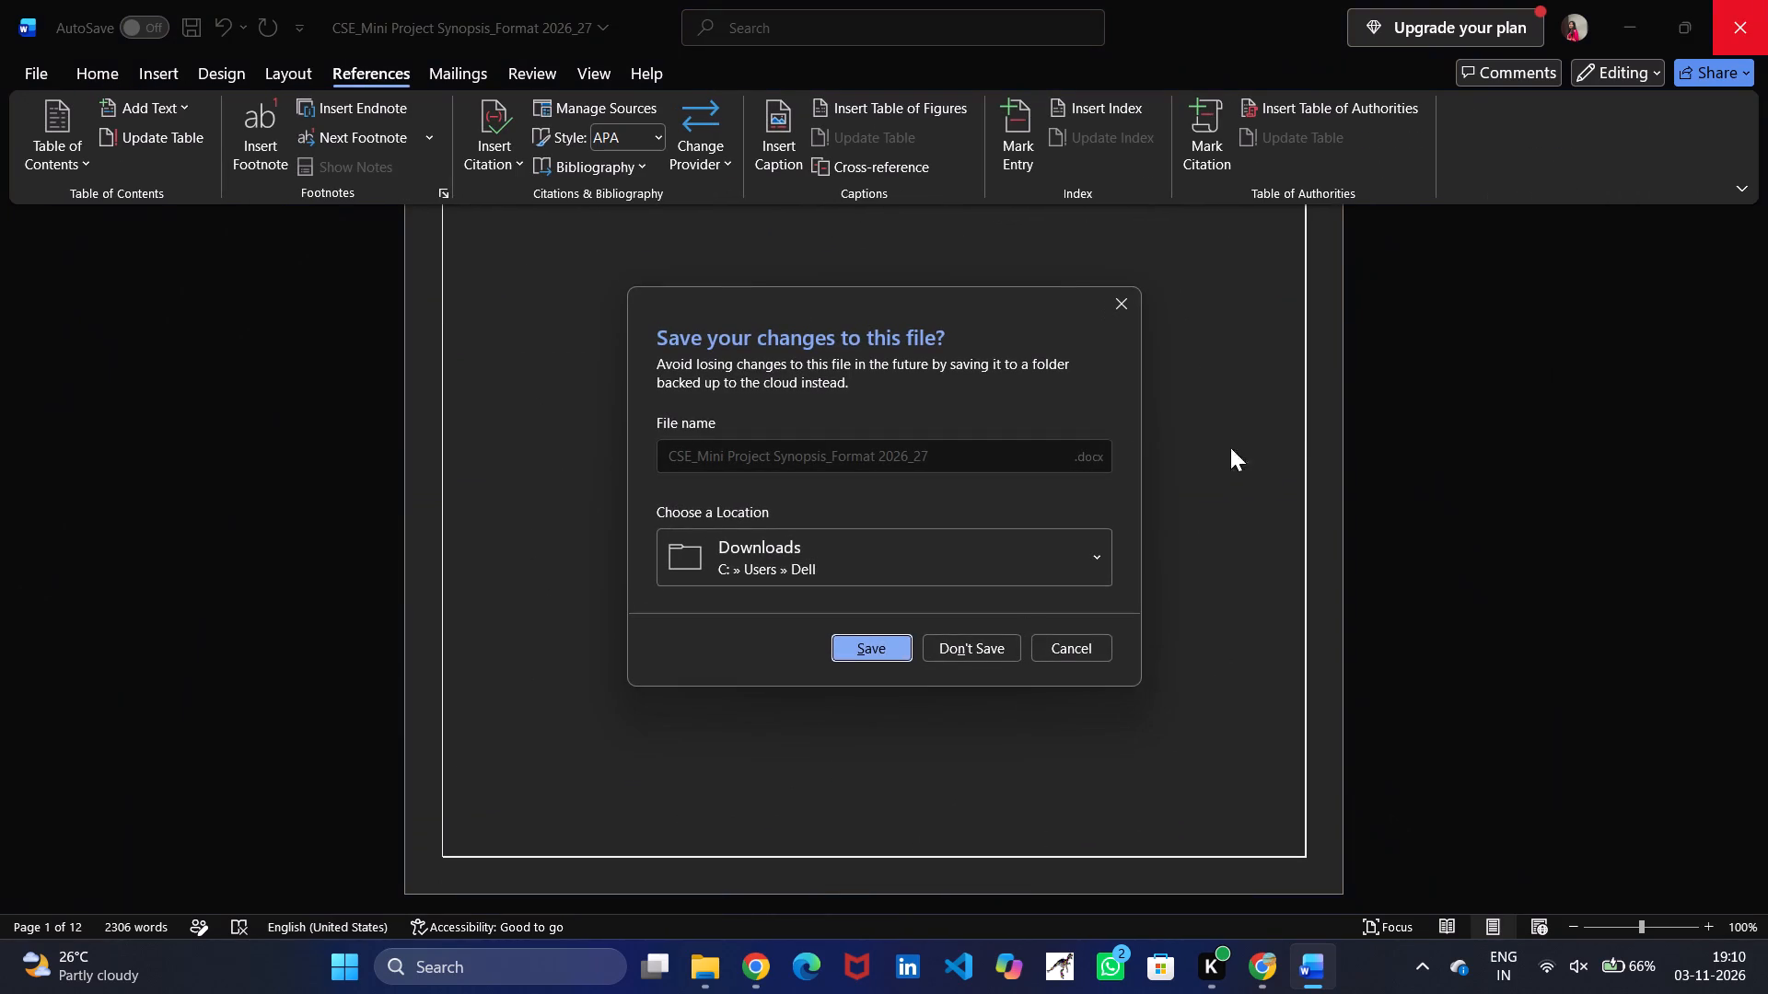
left_click(901, 661)
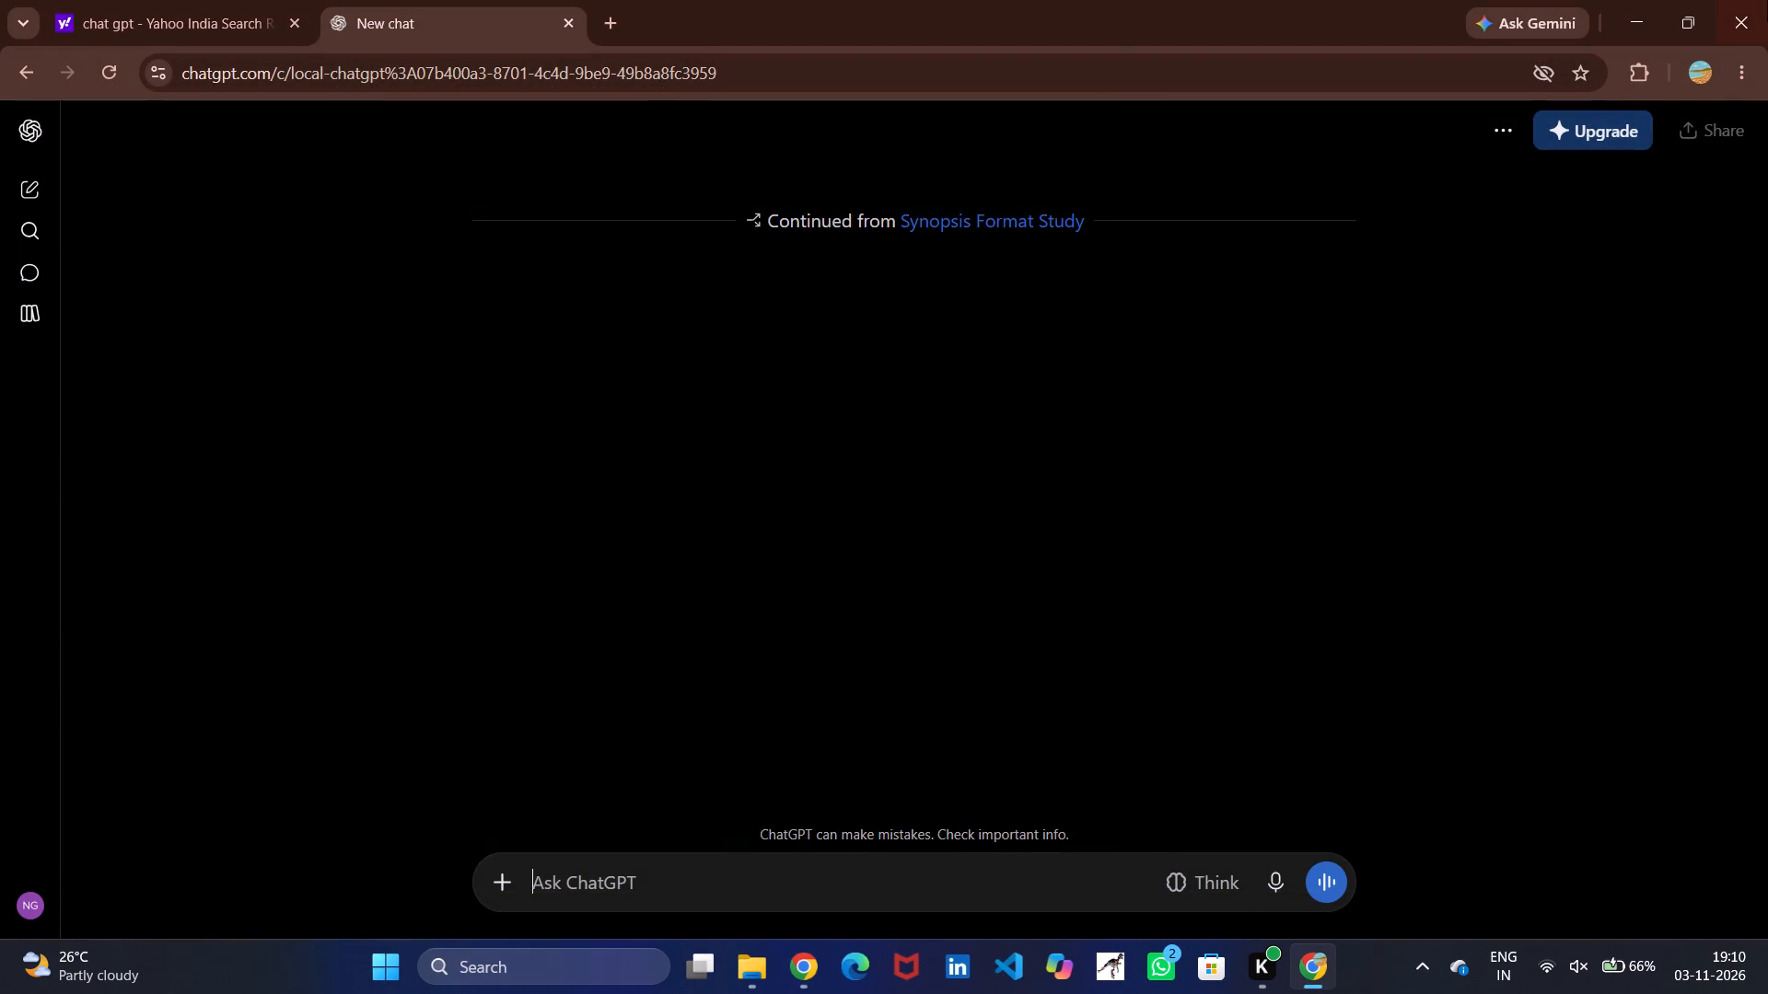
Close the ChatGPT browser window and the File Explorer window behind it.
left_click(1767, 44)
left_click(1767, 44)
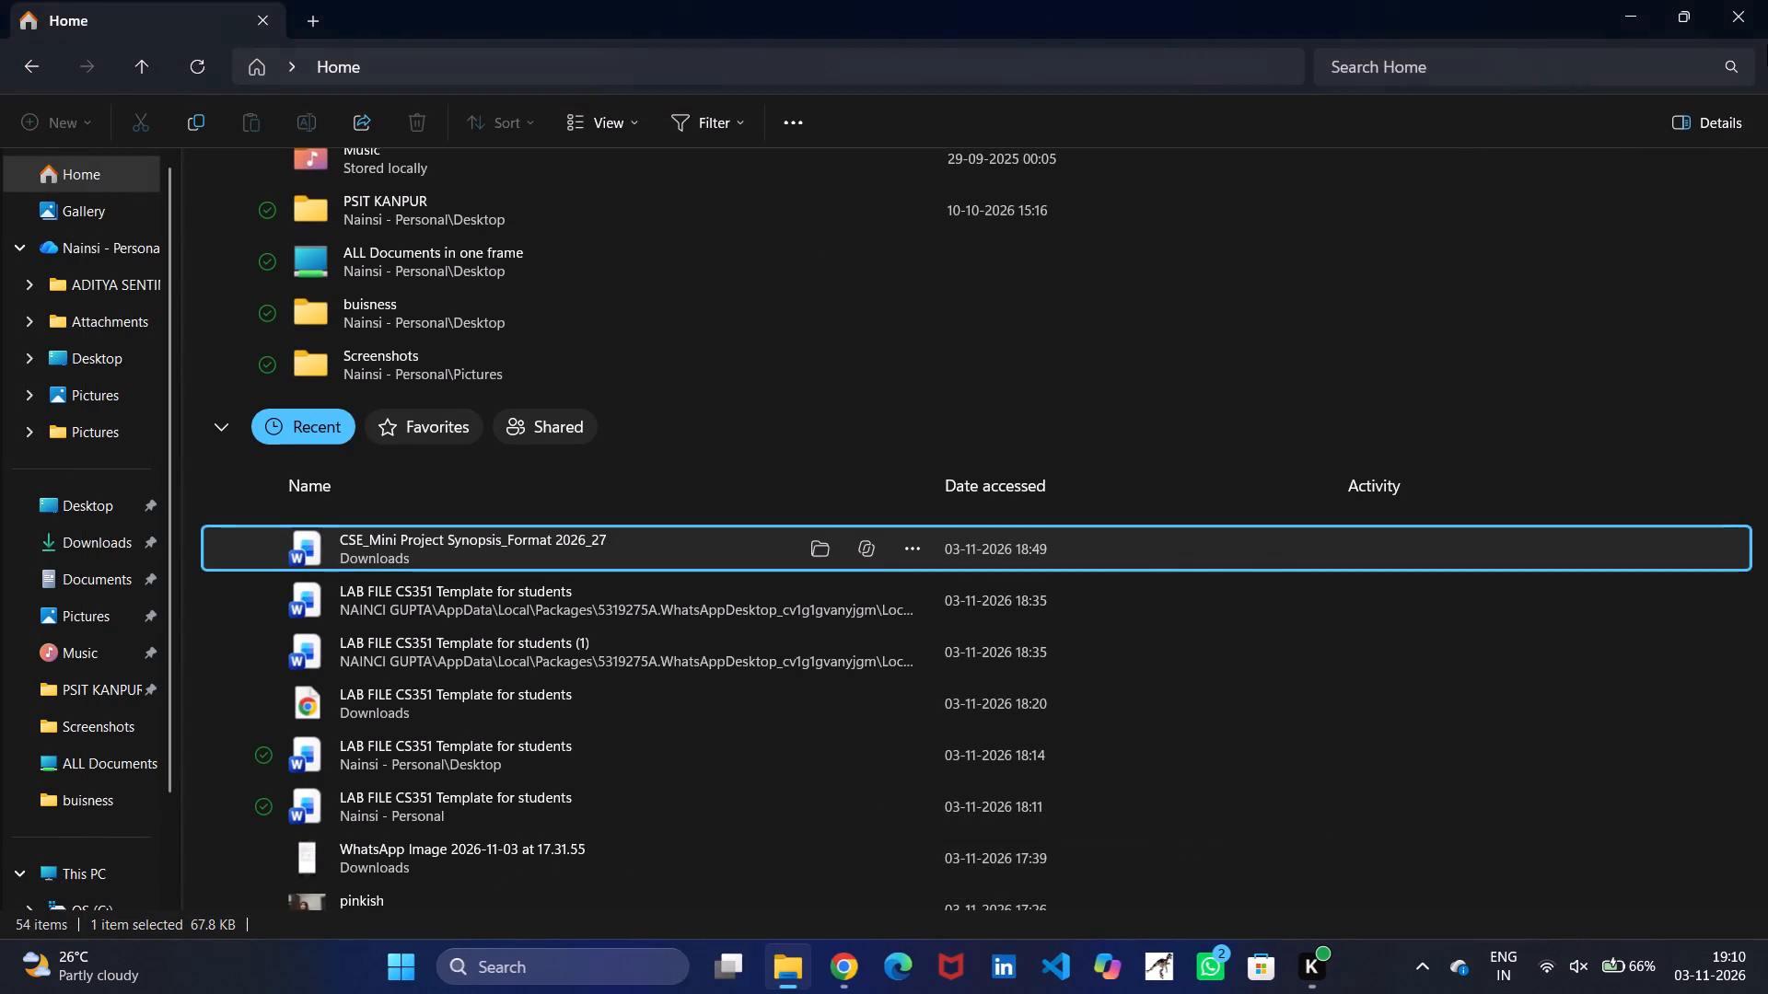